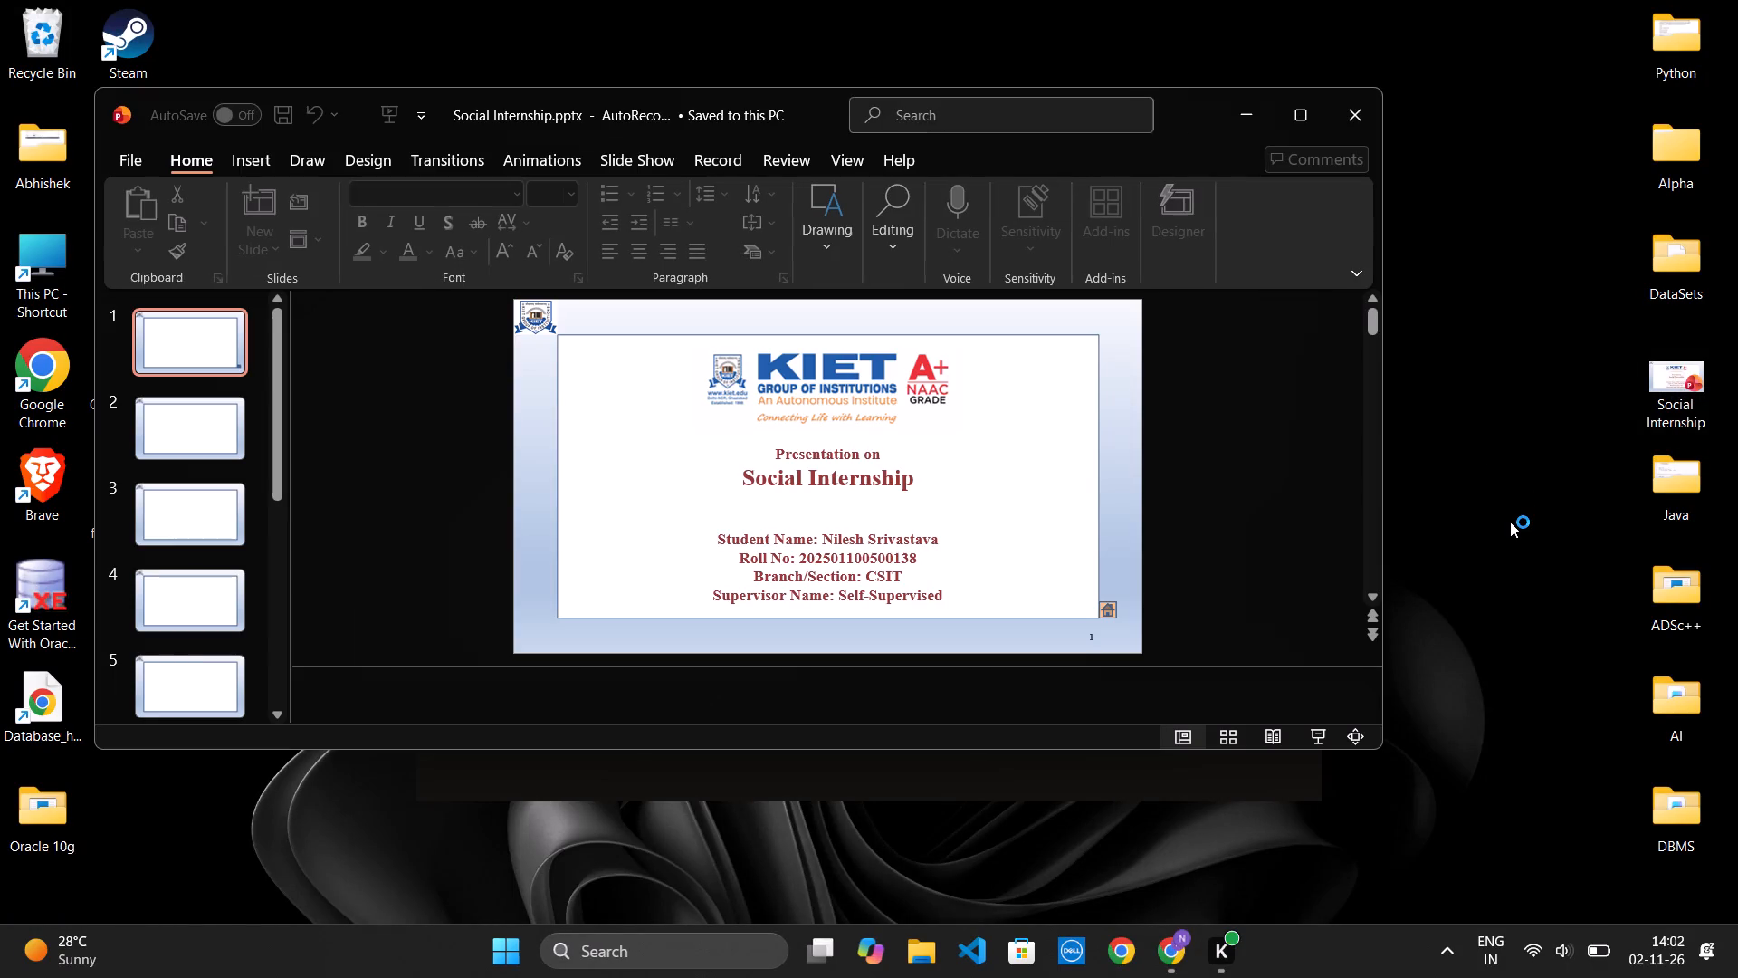
Bring the auto-recovered copy of the Social Internship presentation to full size and close it.
left_click(1295, 121)
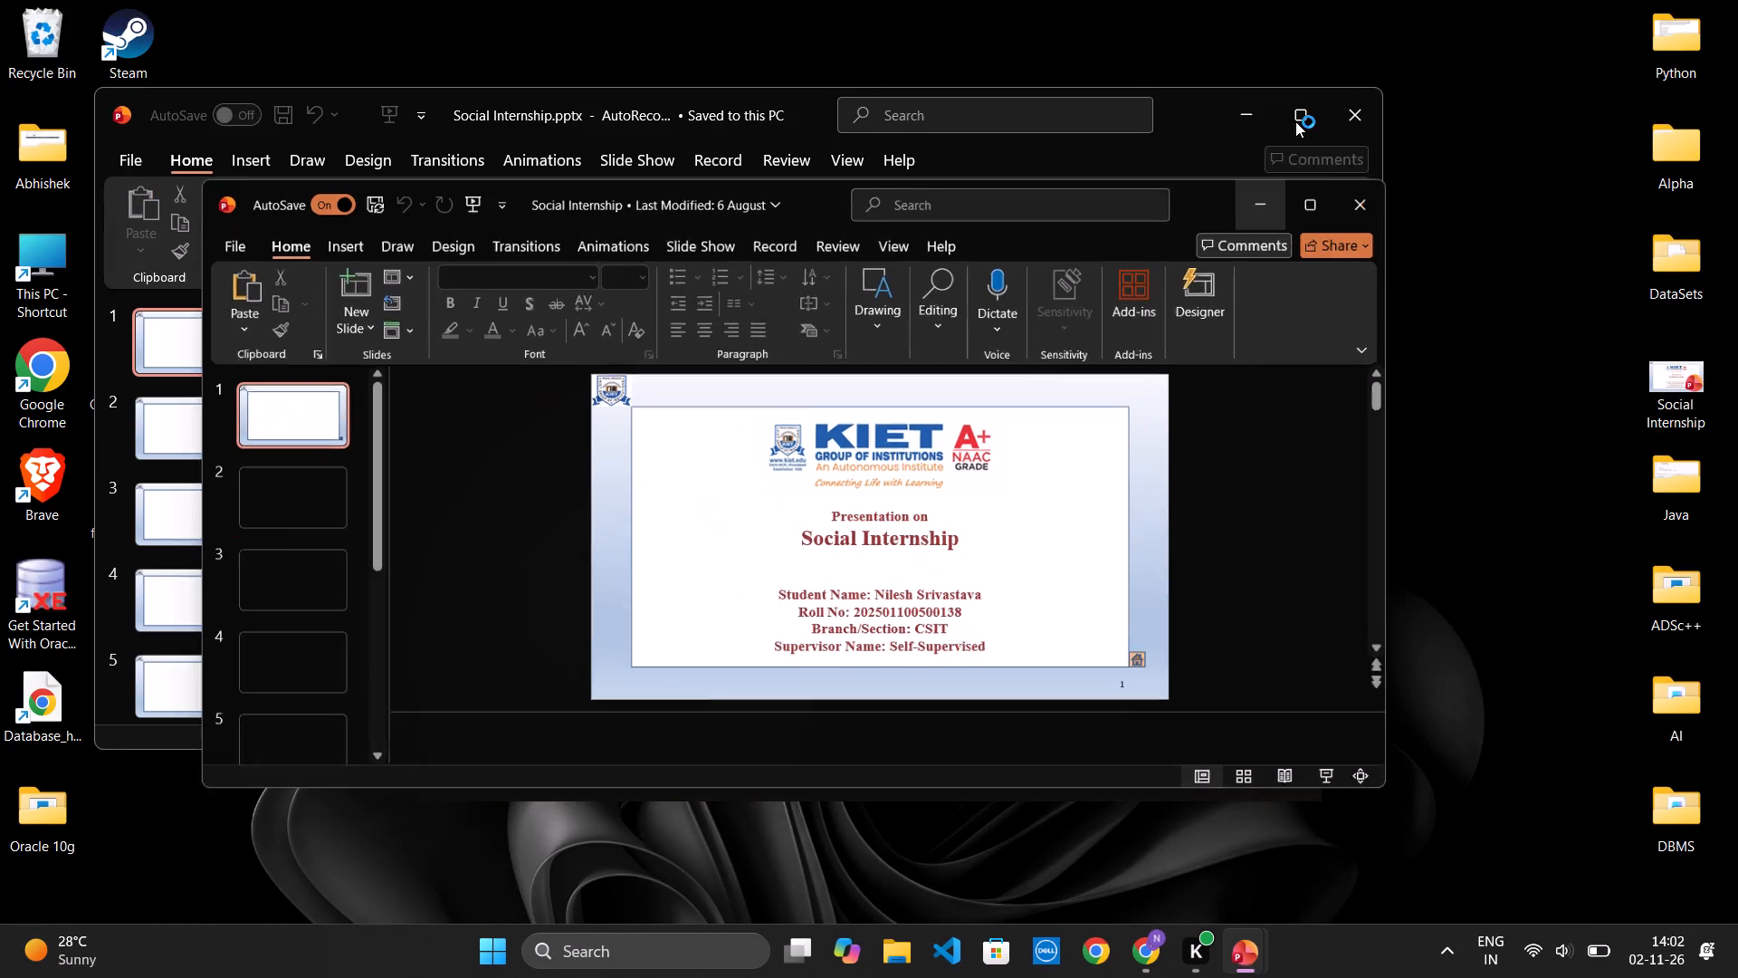
left_click(1279, 109)
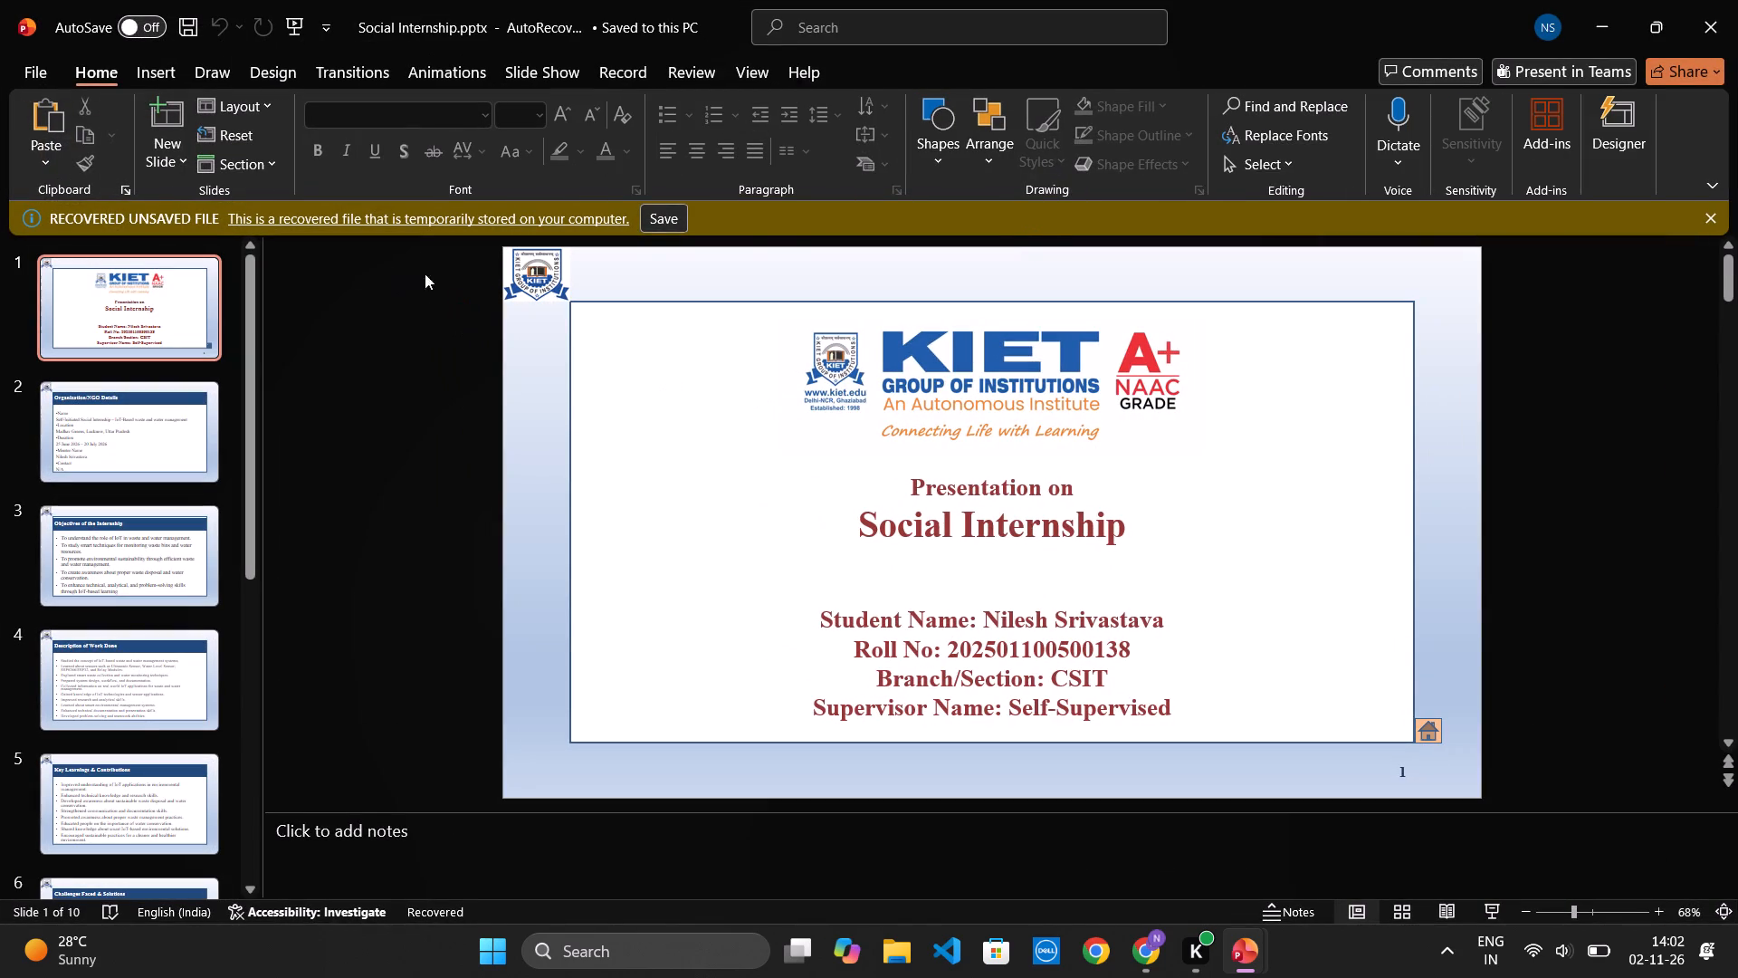
left_click(1737, 0)
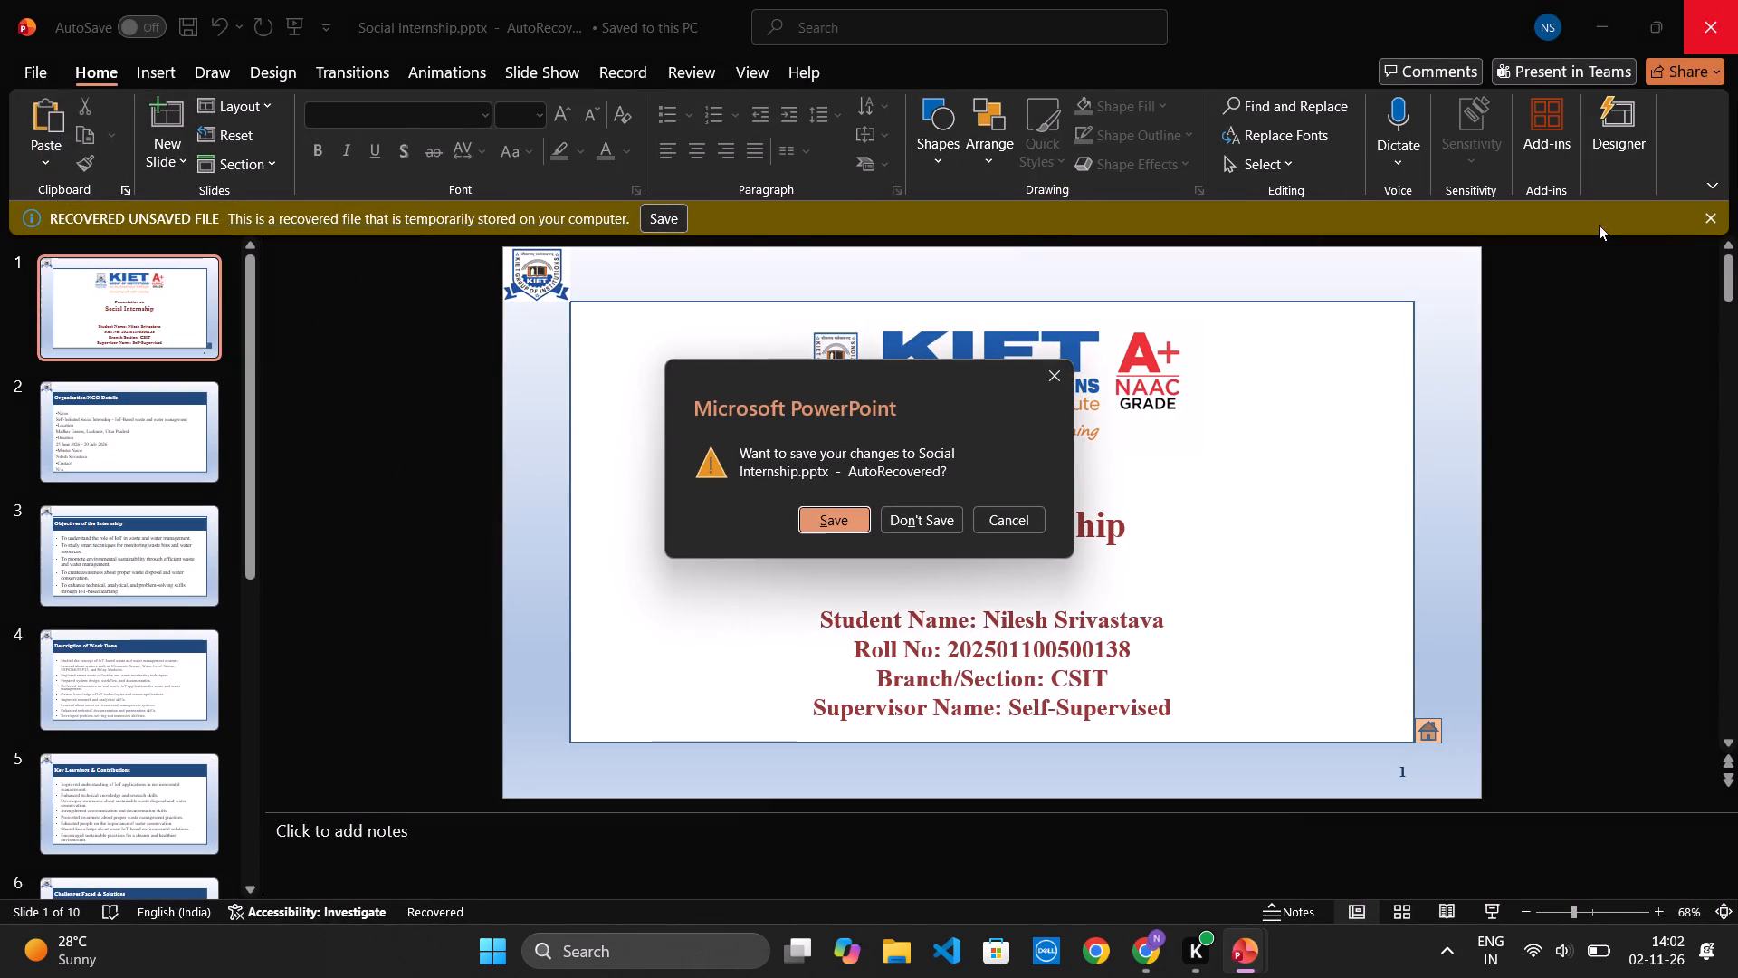
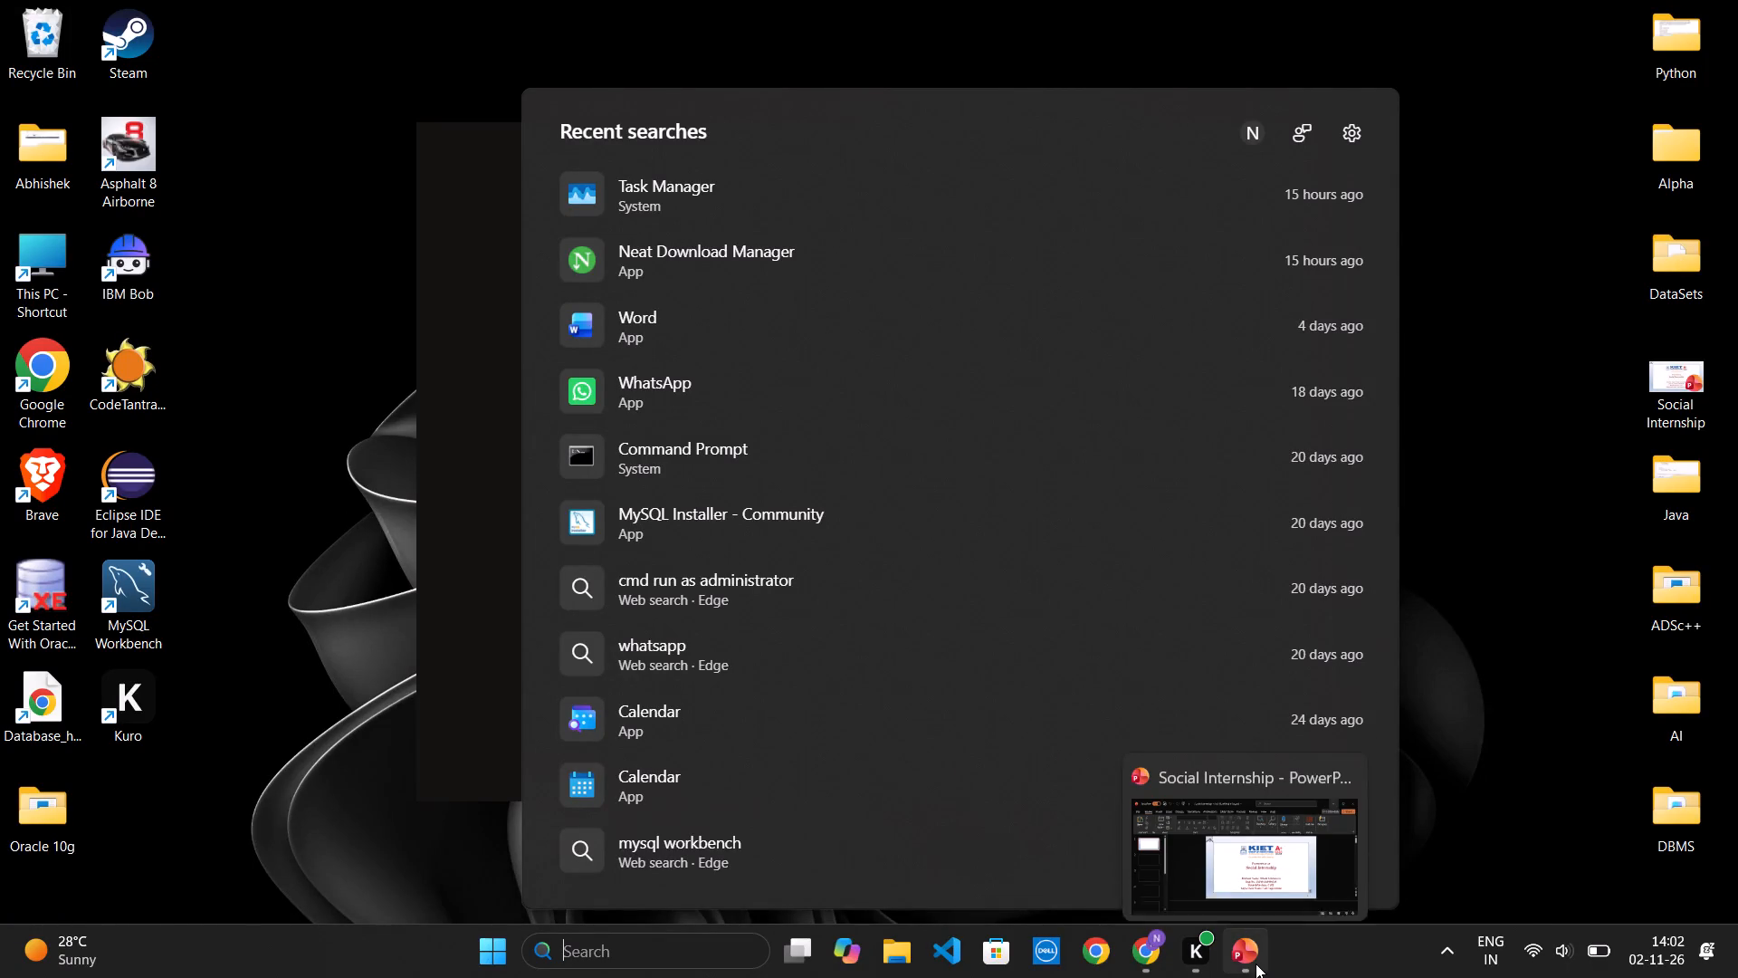
Close the remaining open Social Internship presentation window.
left_click(1339, 773)
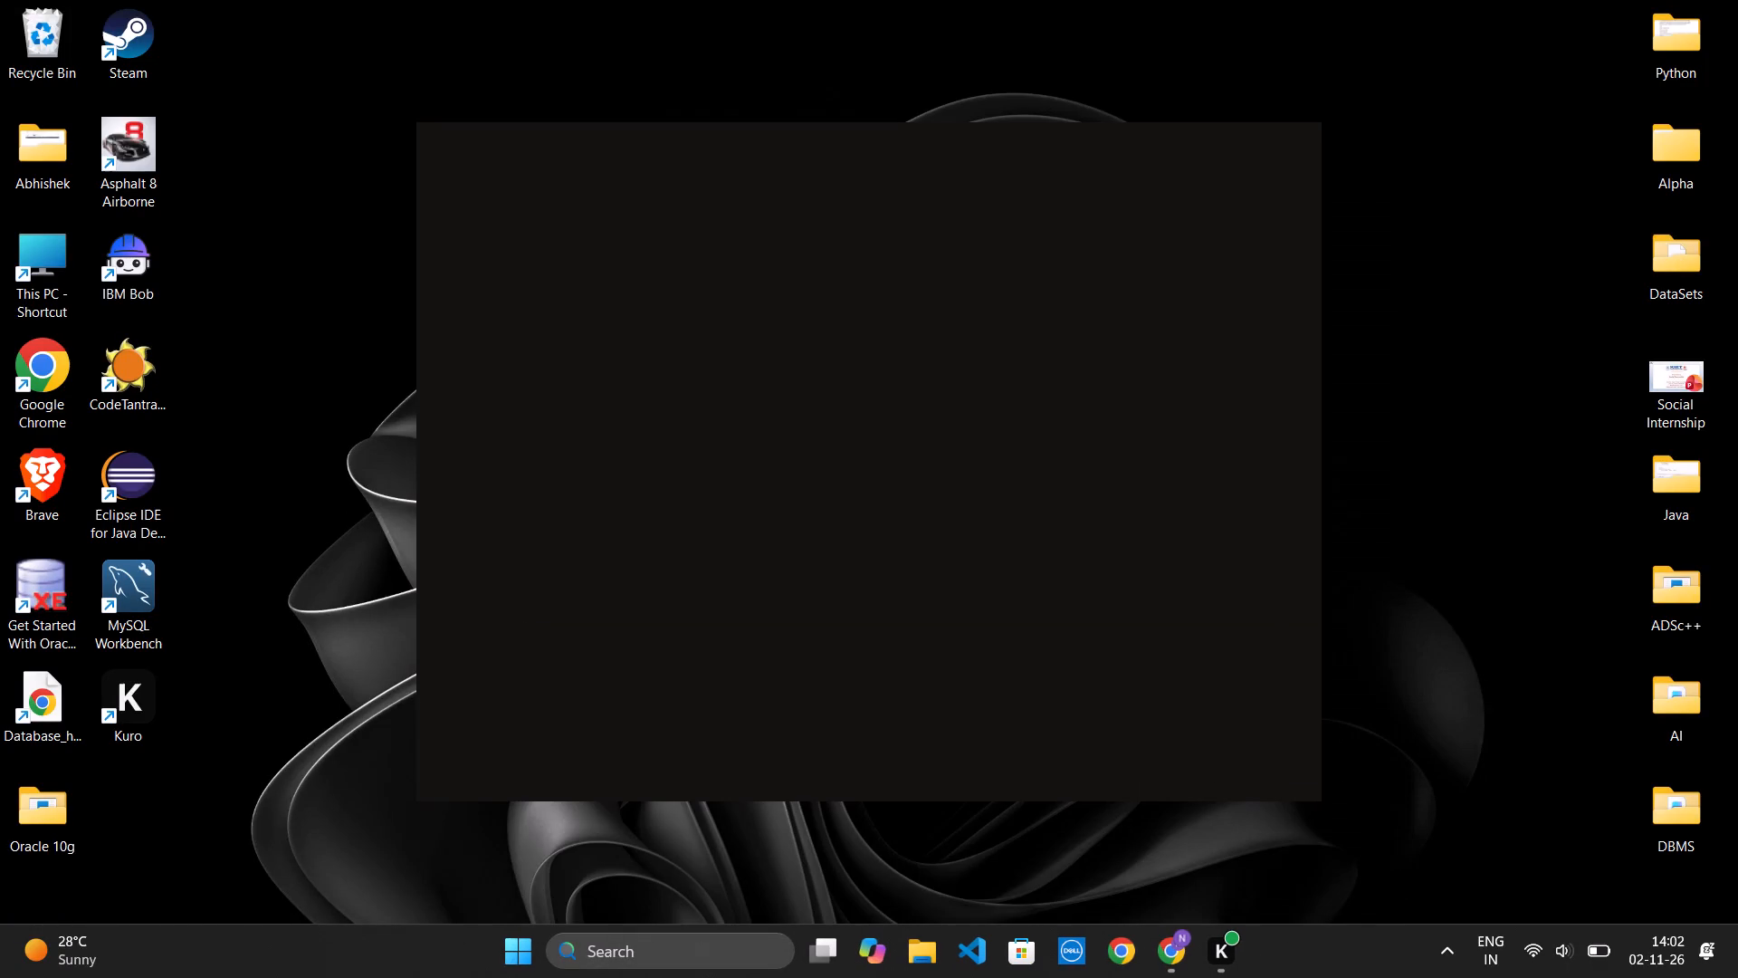
Launch WhatsApp from the recent searches.
left_click(608, 945)
left_click(749, 366)
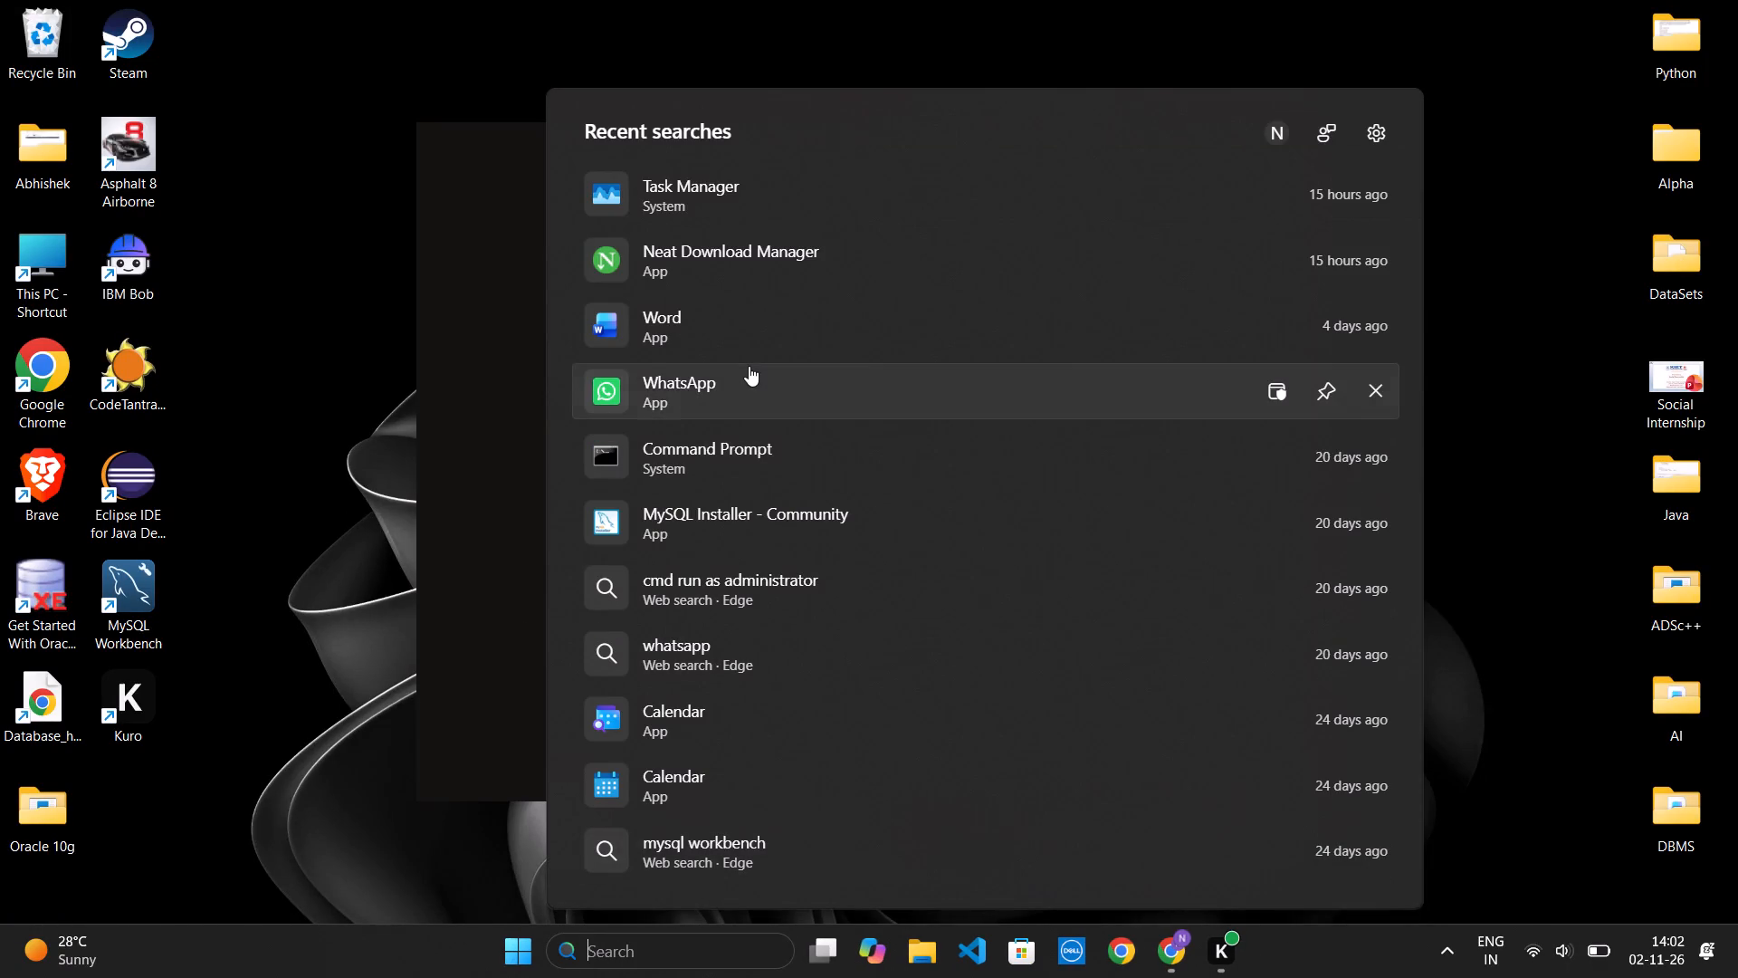
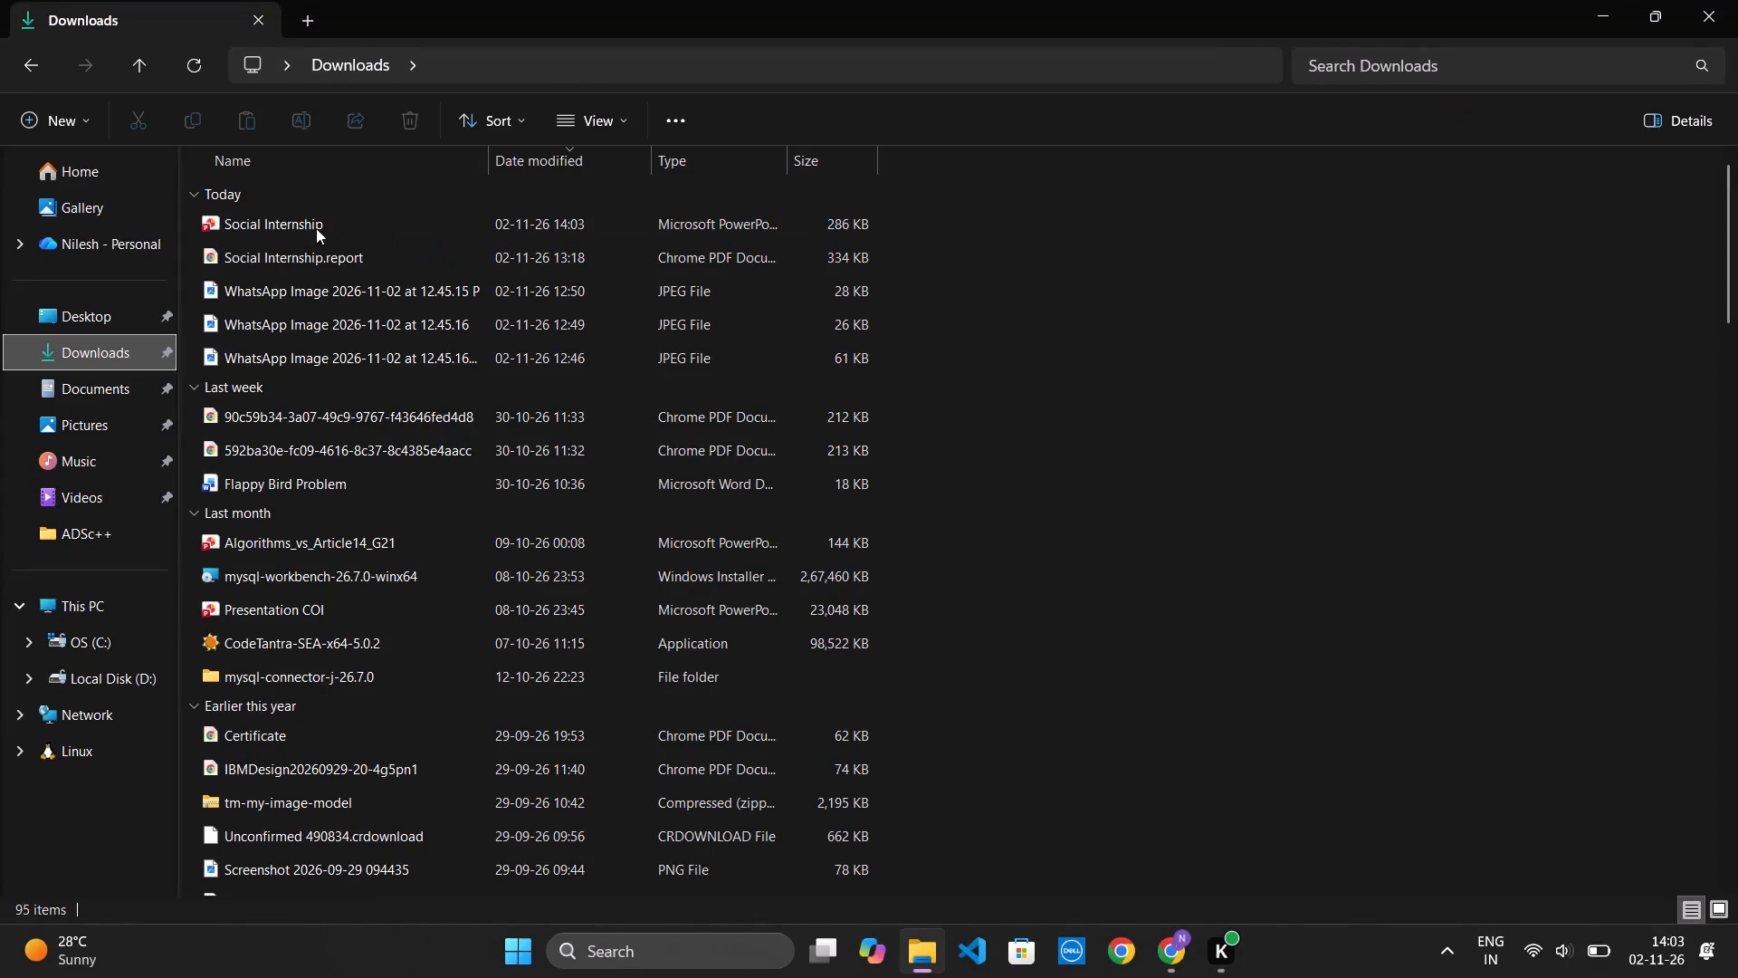
Open the Social Internship.report PDF from Downloads to check its contents, and close the Chrome window showing it.
double_click(282, 260)
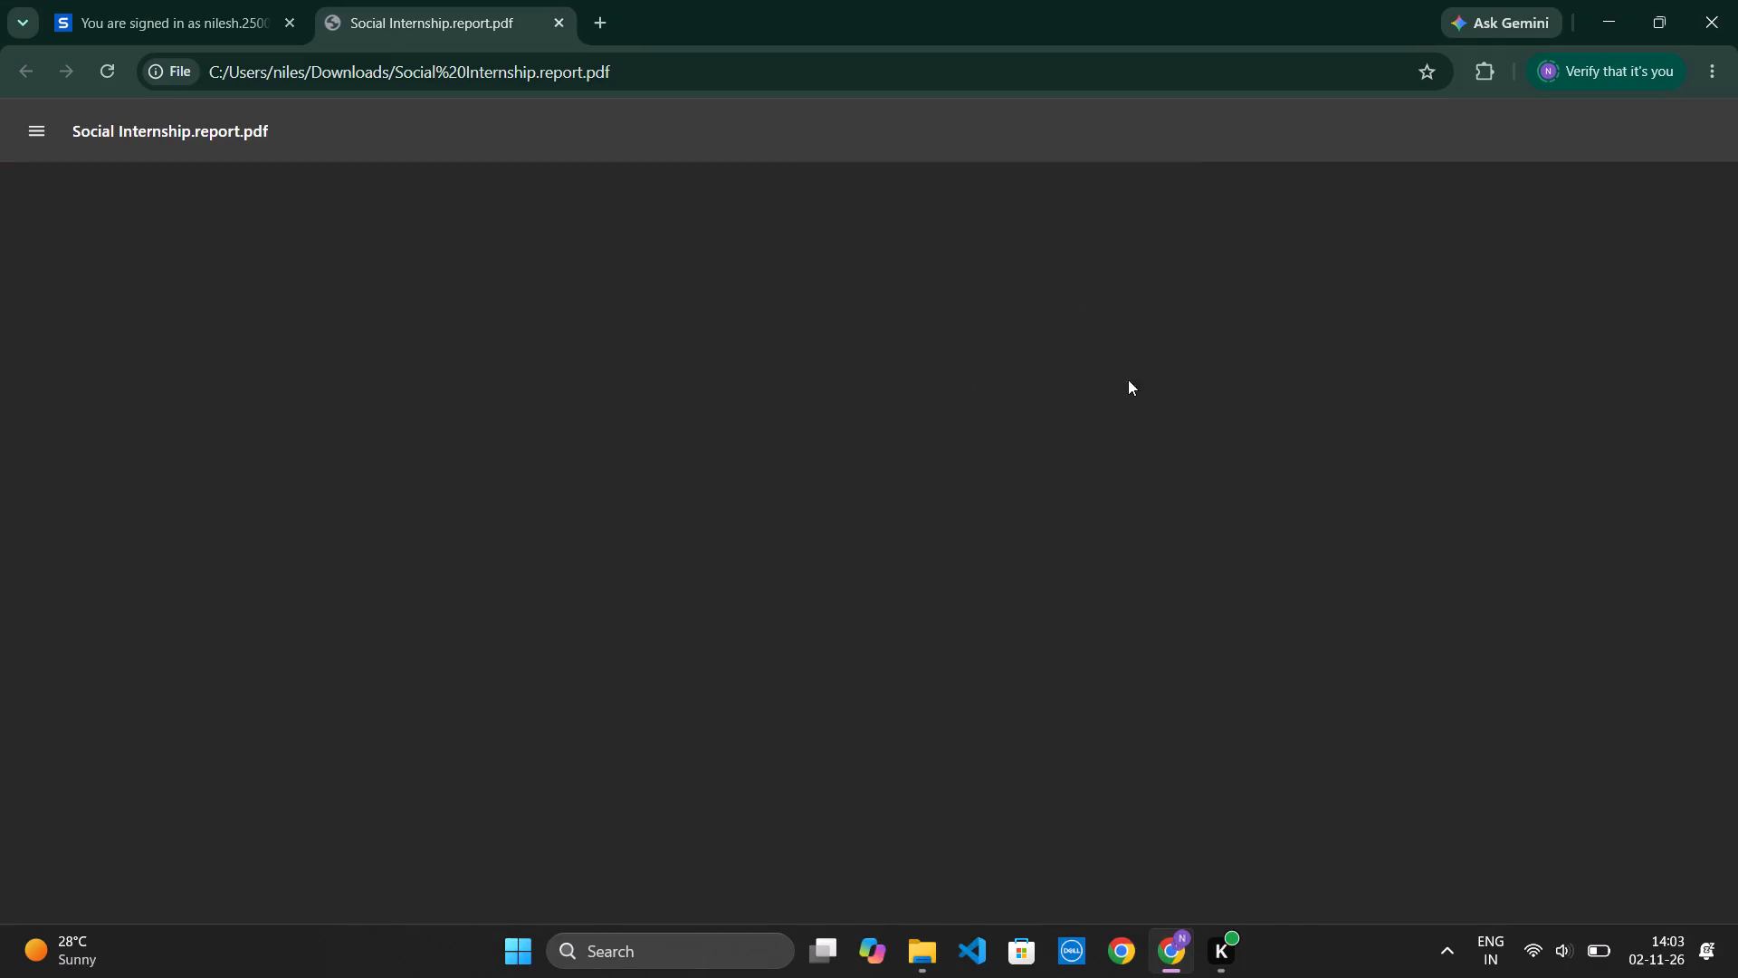
scroll(967, 520, "down", 12)
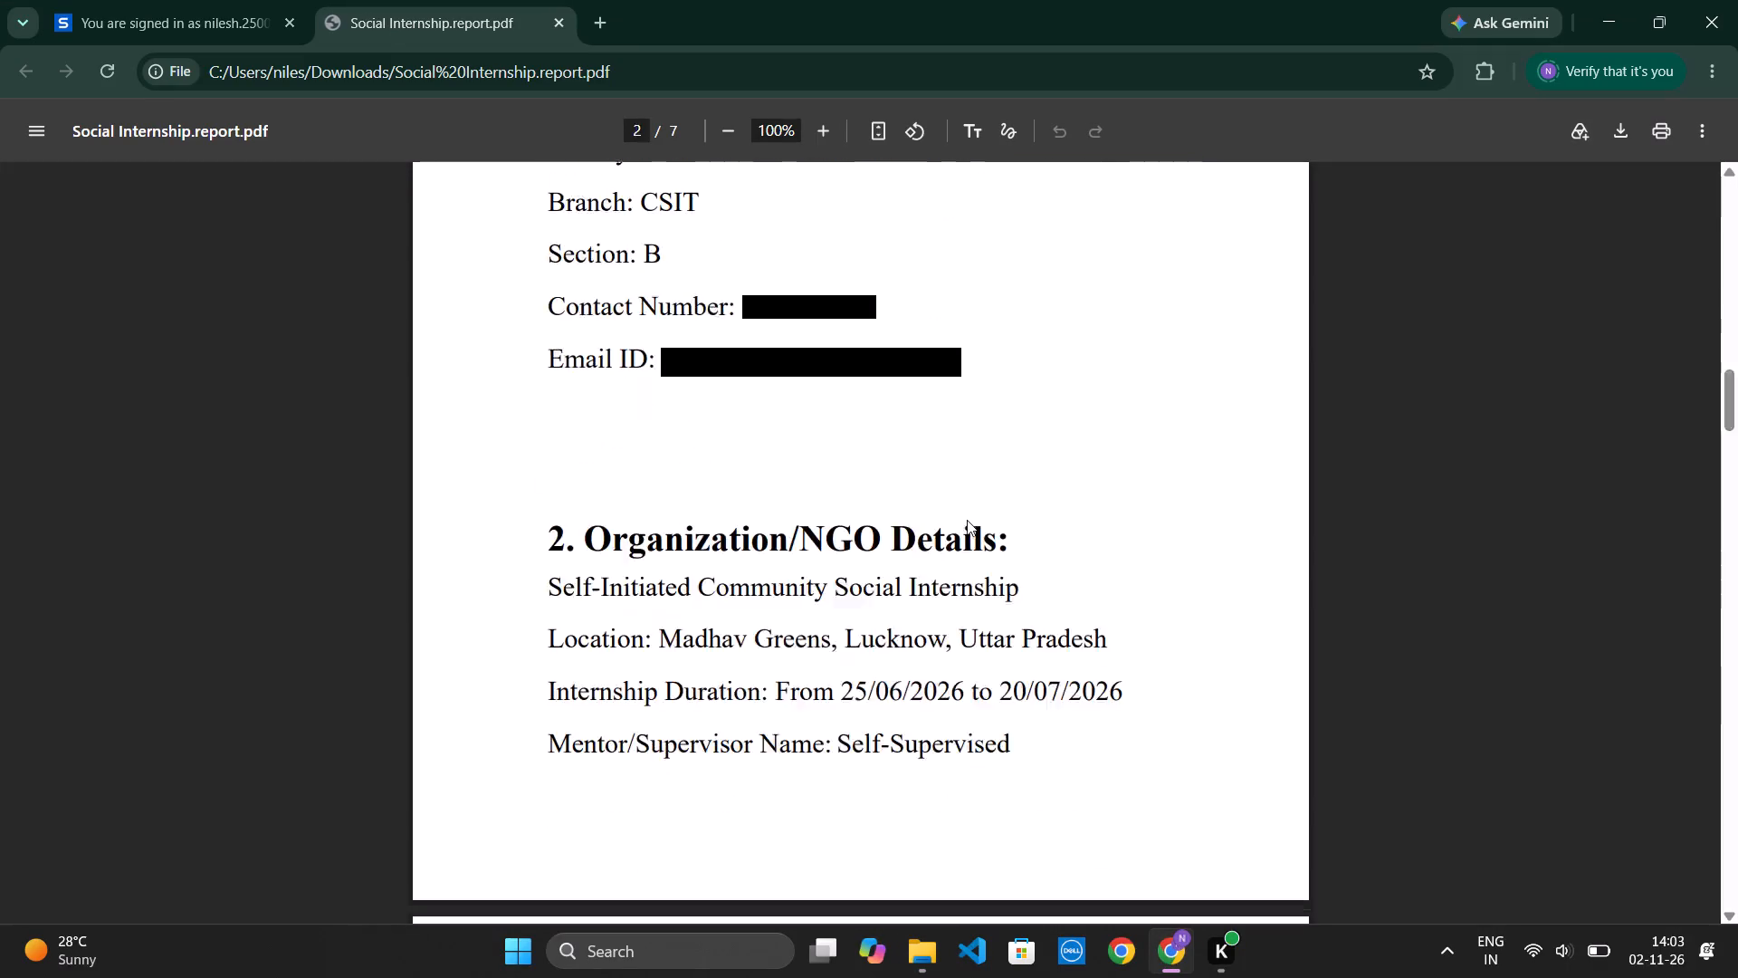
scroll(967, 520, "down", 17)
left_click(1737, 0)
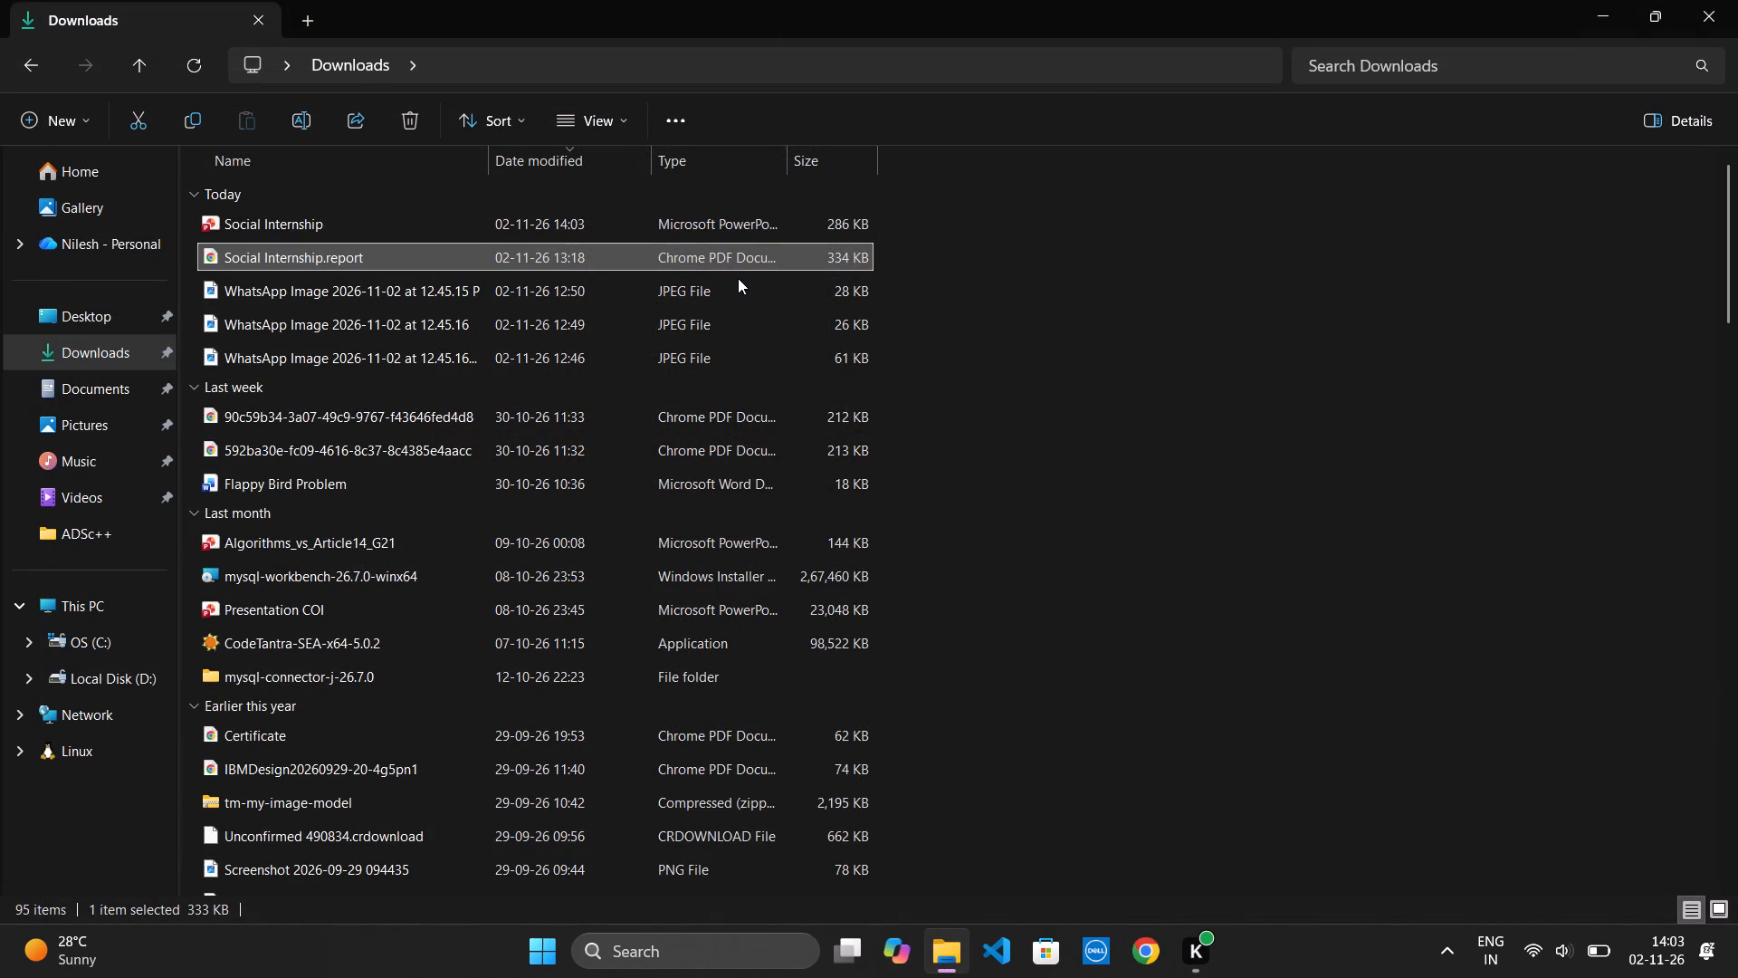
Open the Social Internship presentation from Downloads in PowerPoint, maximize its window and enable editing.
double_click(387, 228)
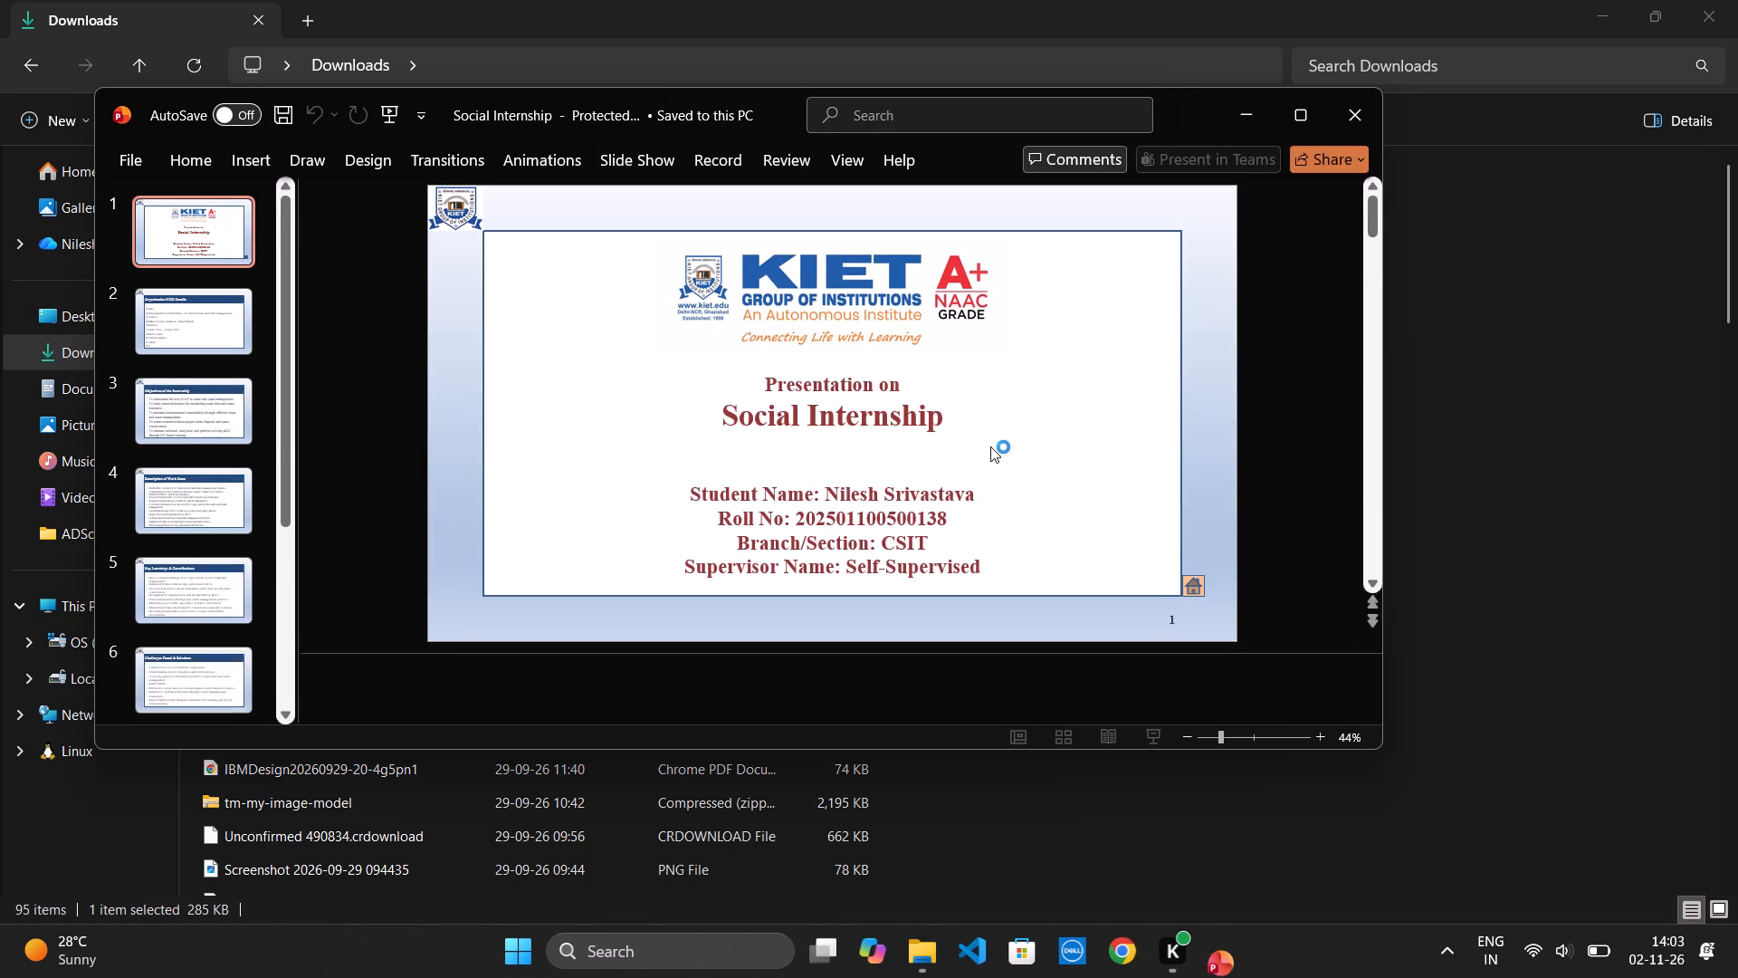
left_click(1313, 111)
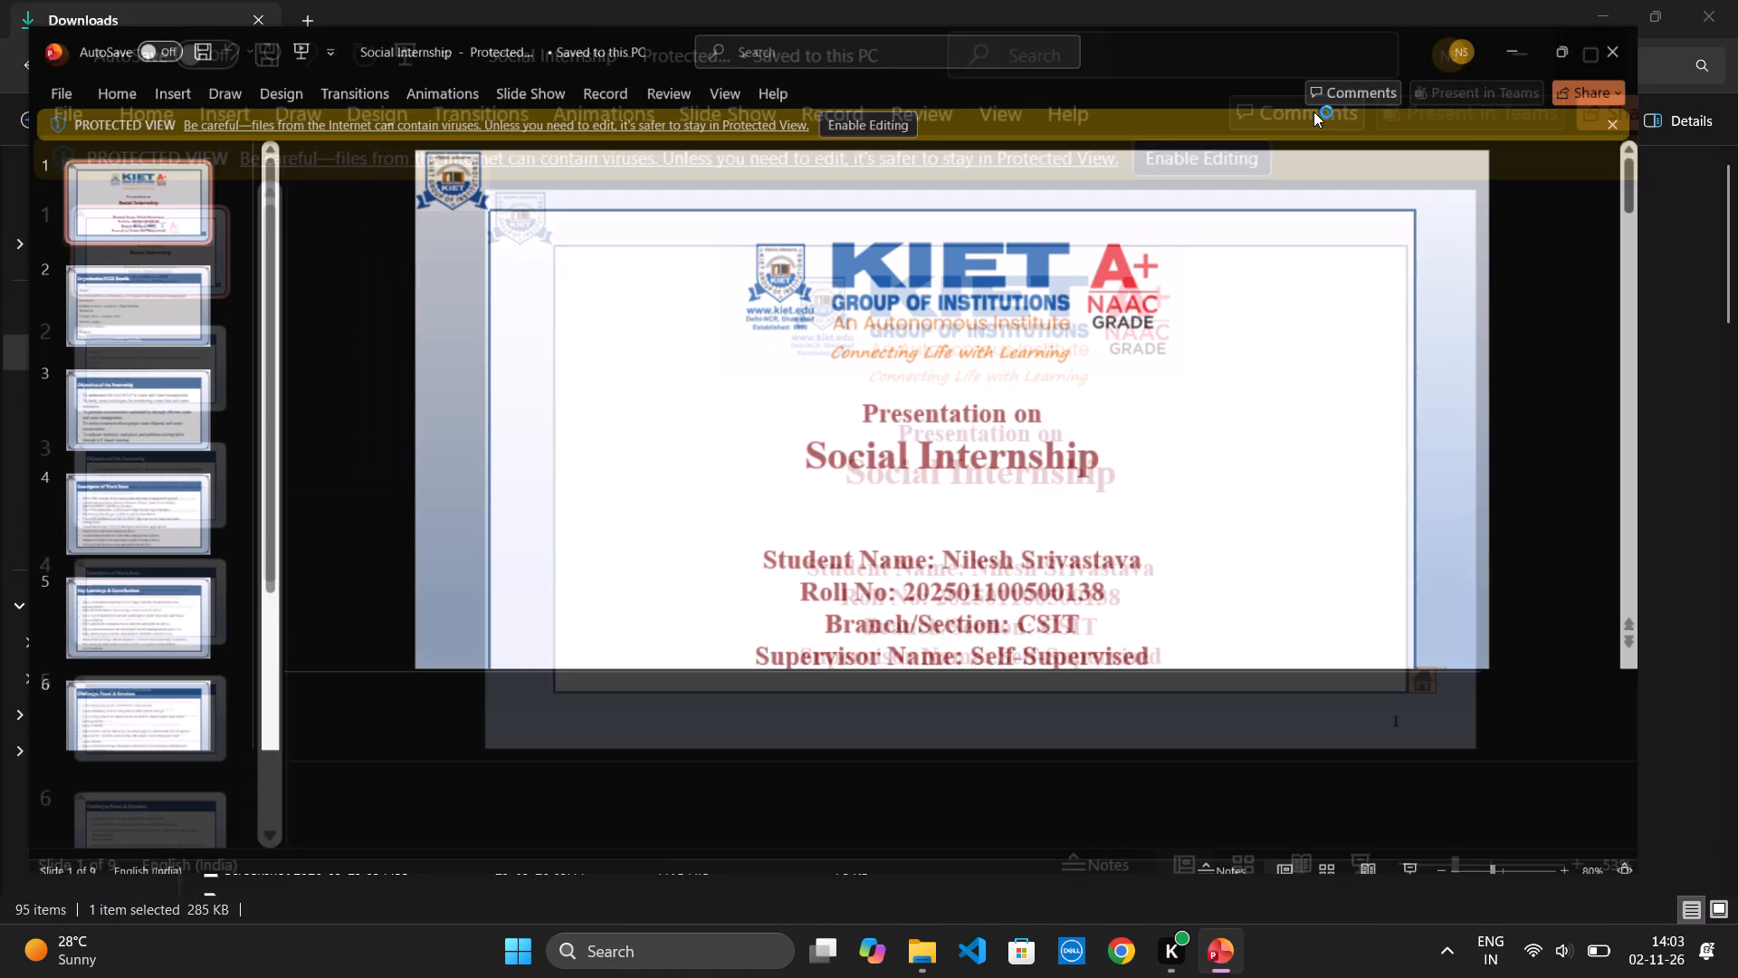
left_click(910, 107)
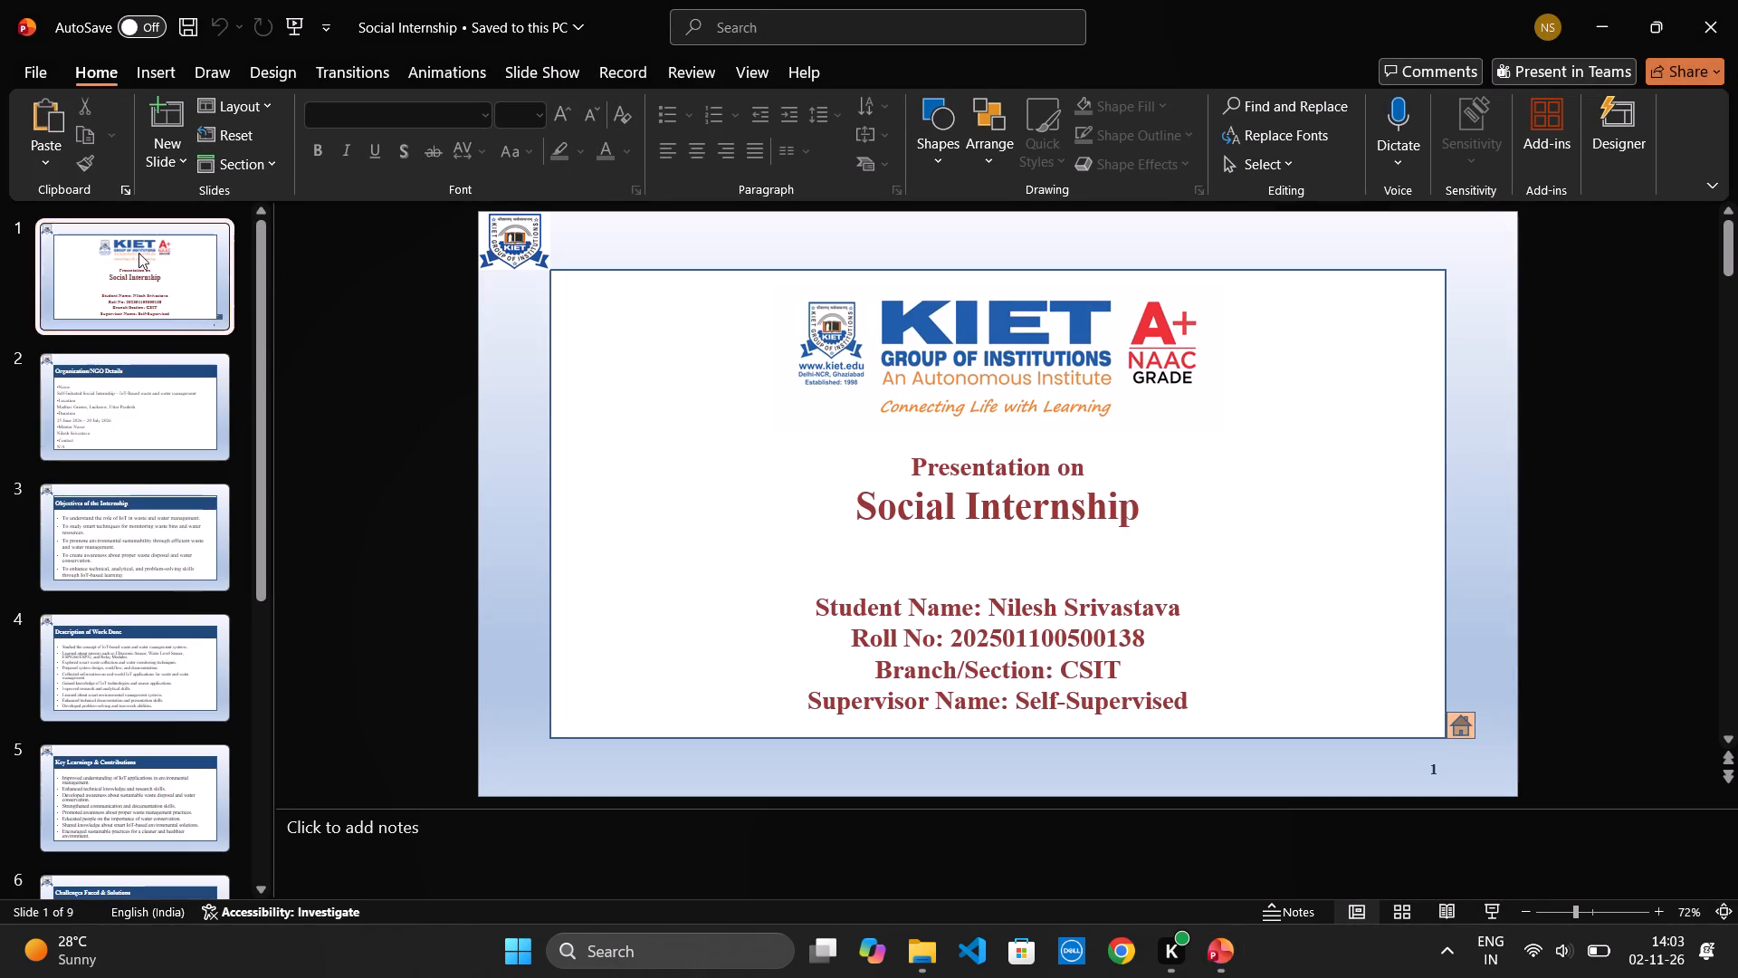
Display slide 7, "Technical Contribution or Project/product for the society", for review.
scroll(137, 523, "down", 6)
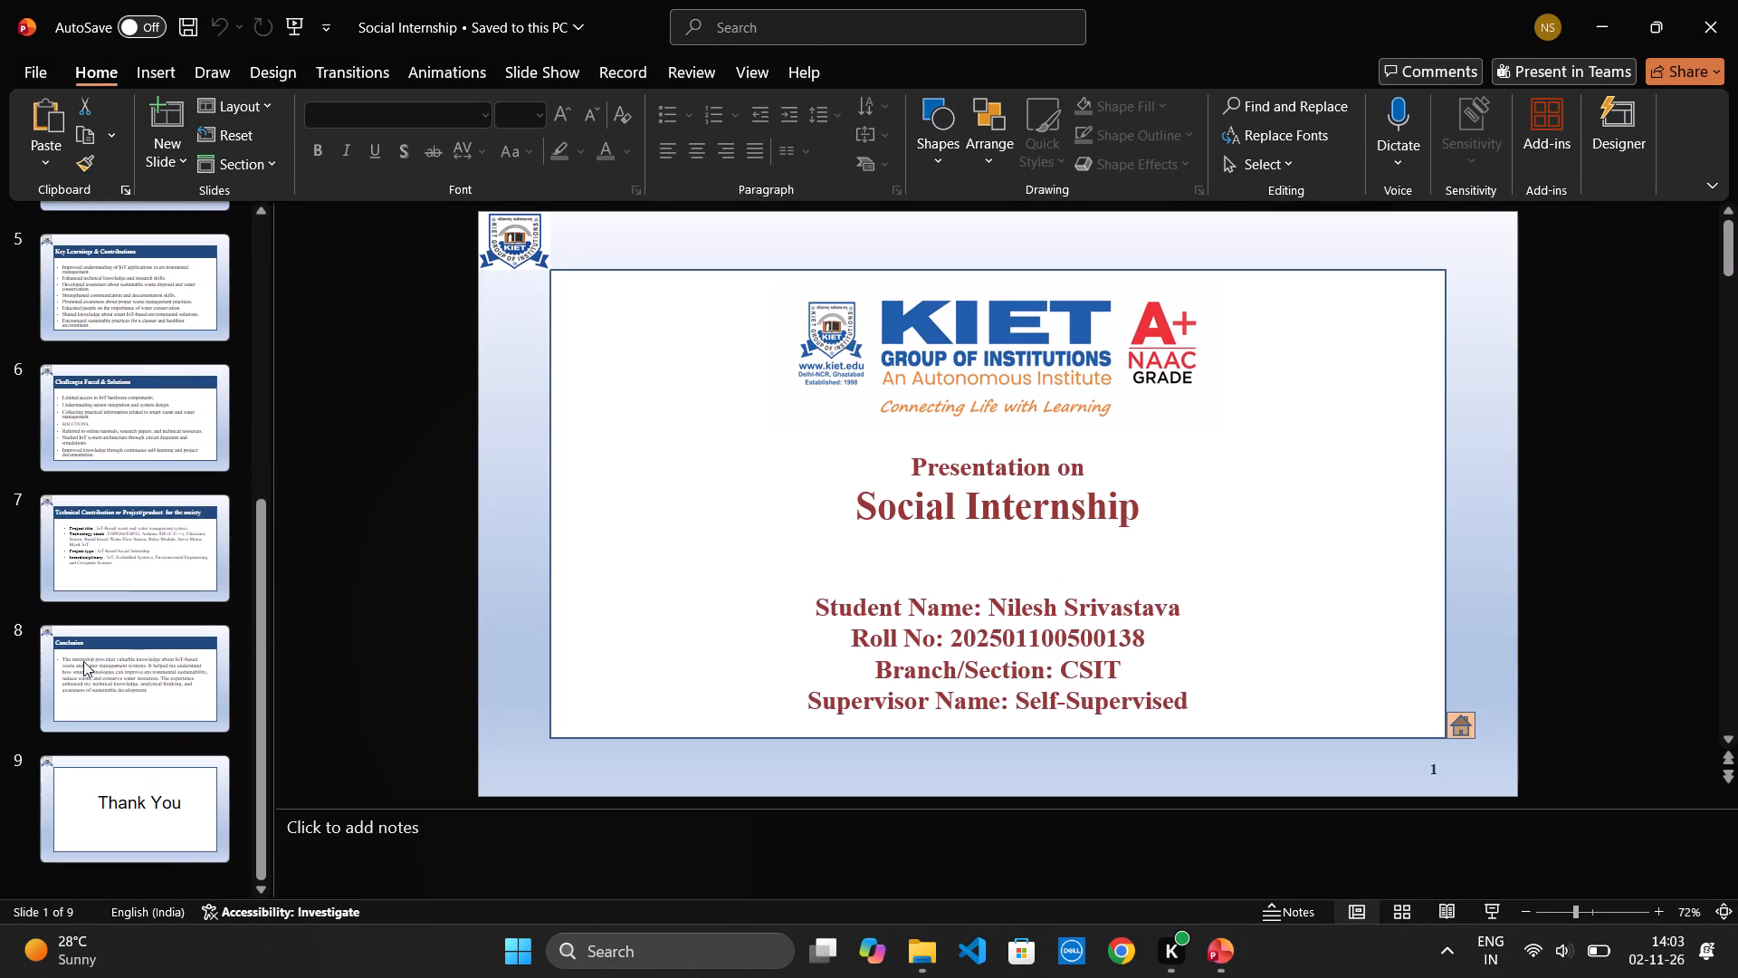
left_click(149, 545)
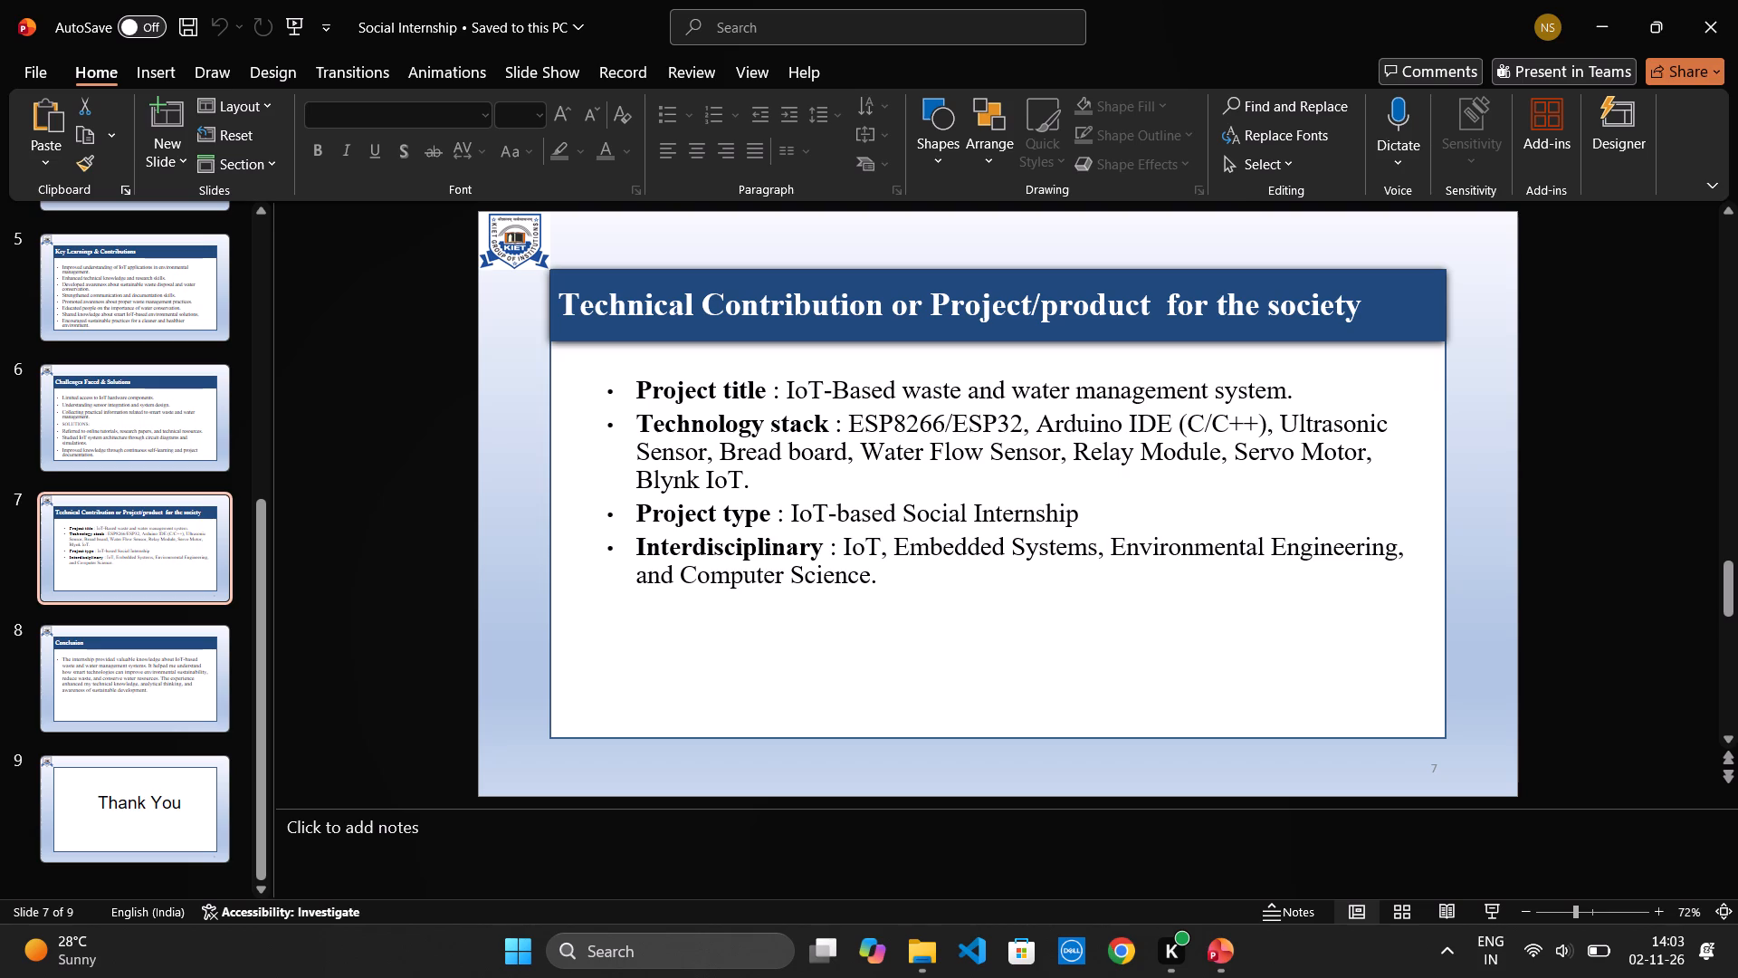
Open the WhatsApp app from the recent Windows searches.
left_click(670, 958)
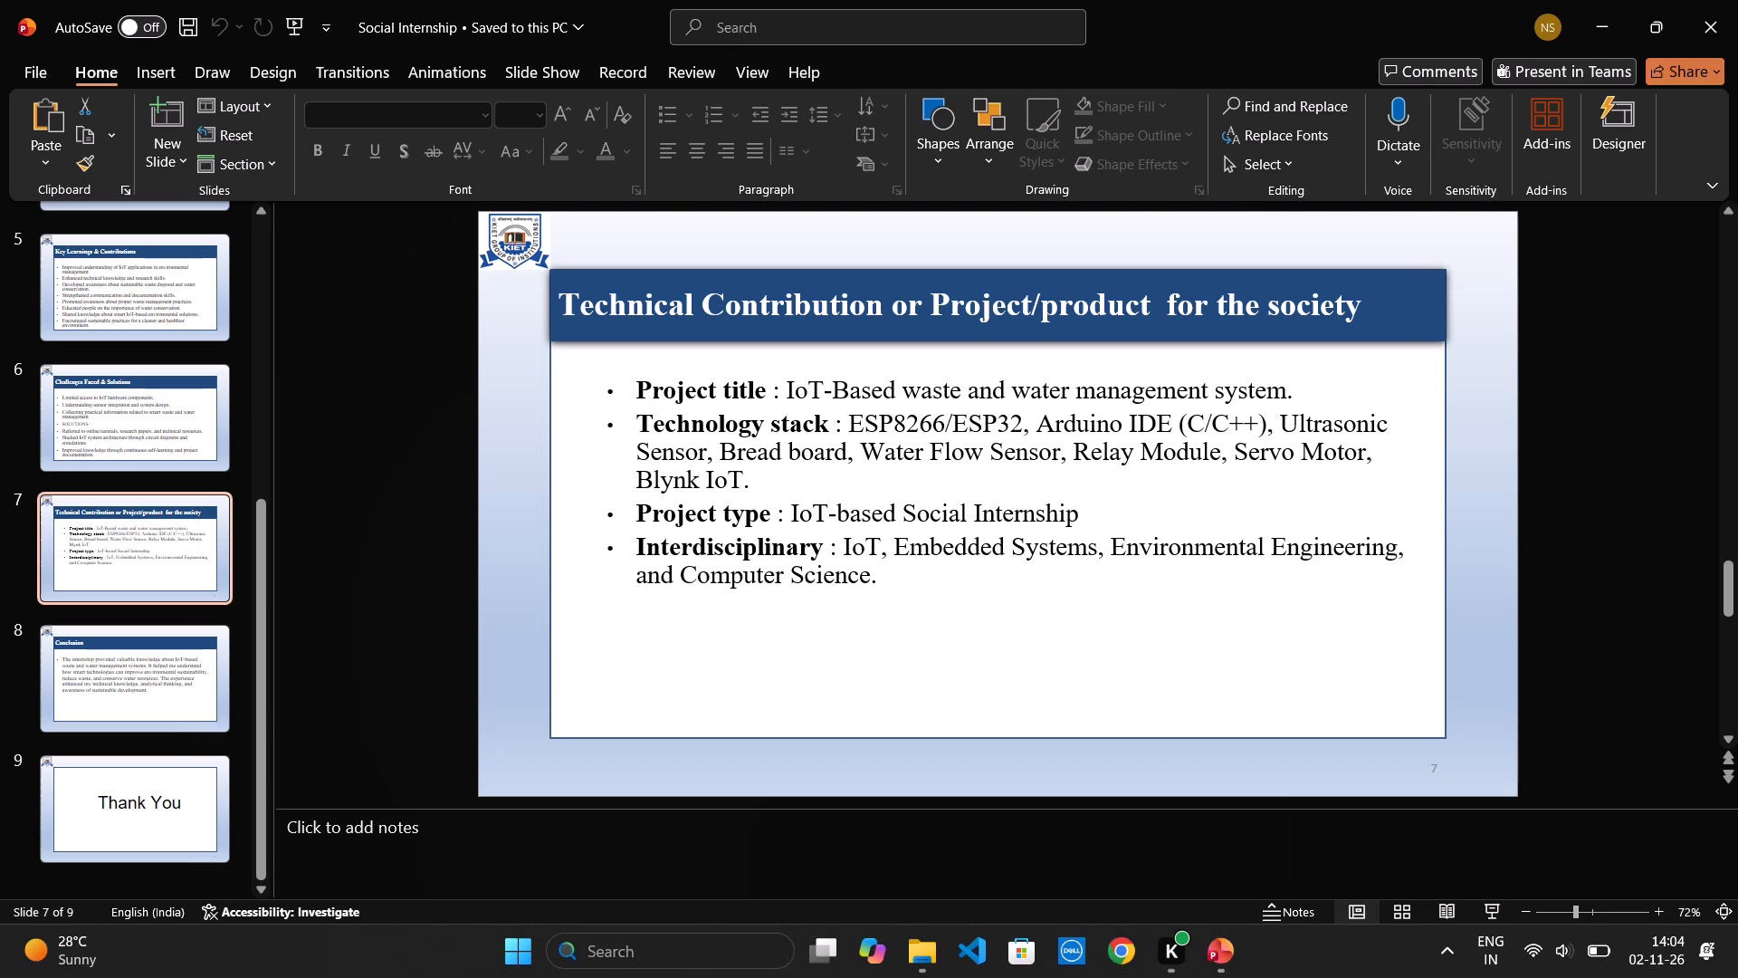
left_click(649, 399)
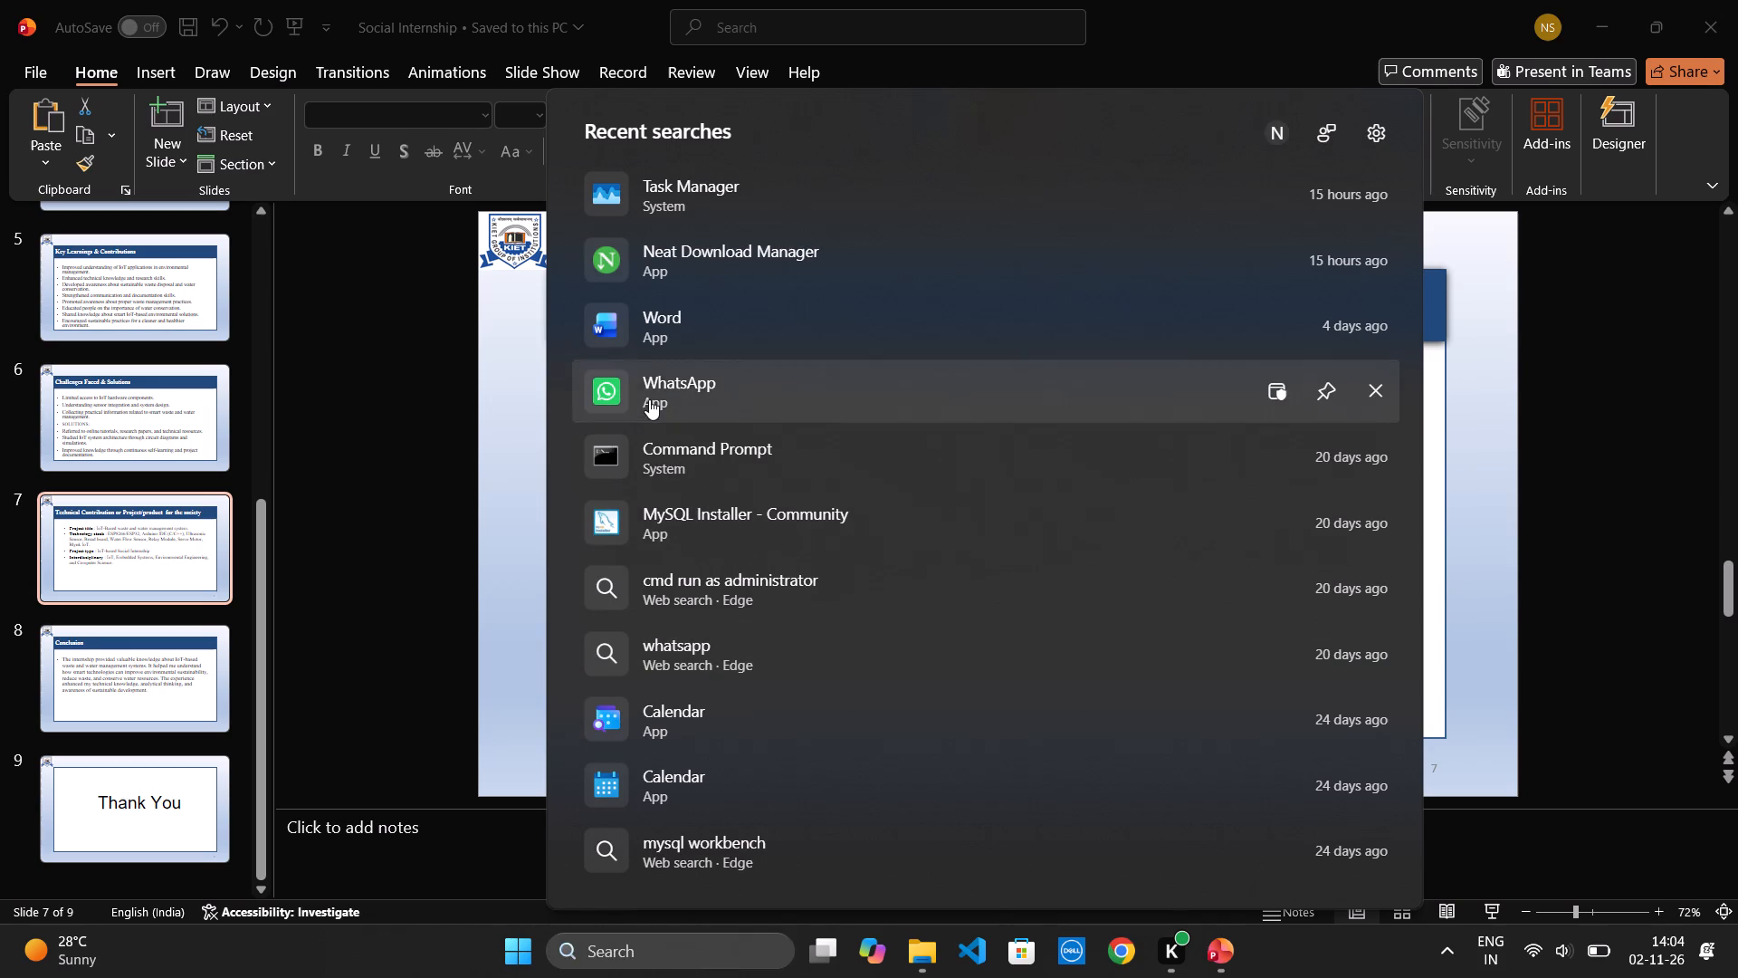
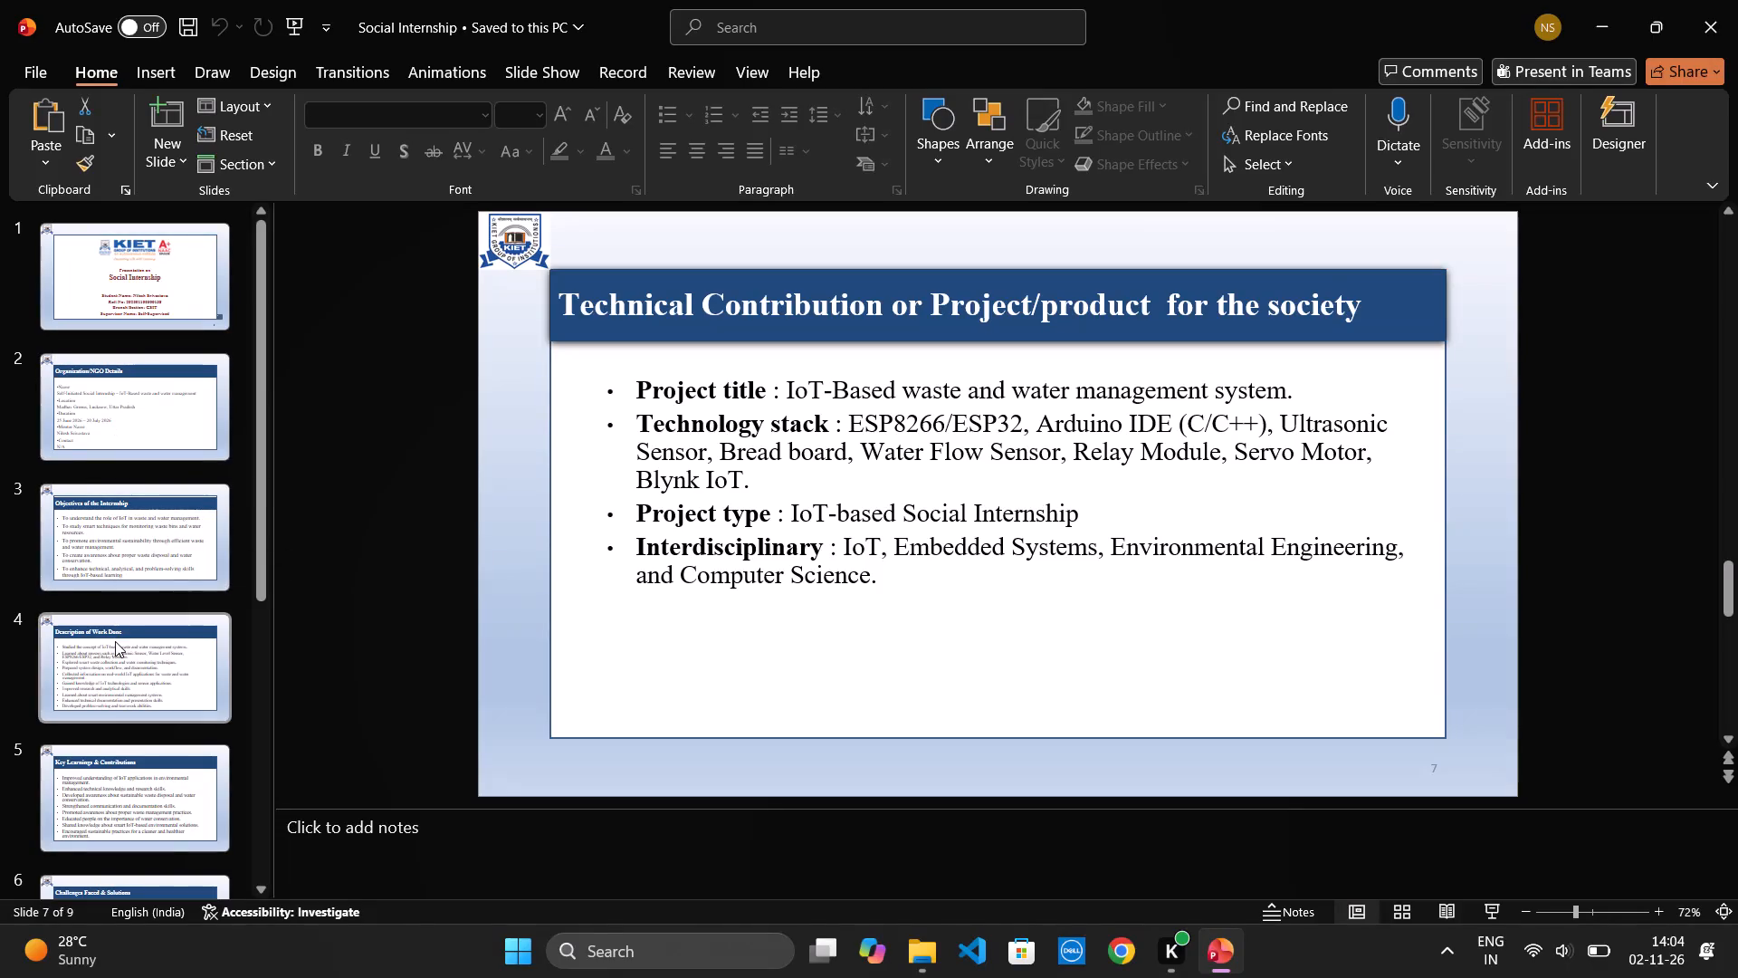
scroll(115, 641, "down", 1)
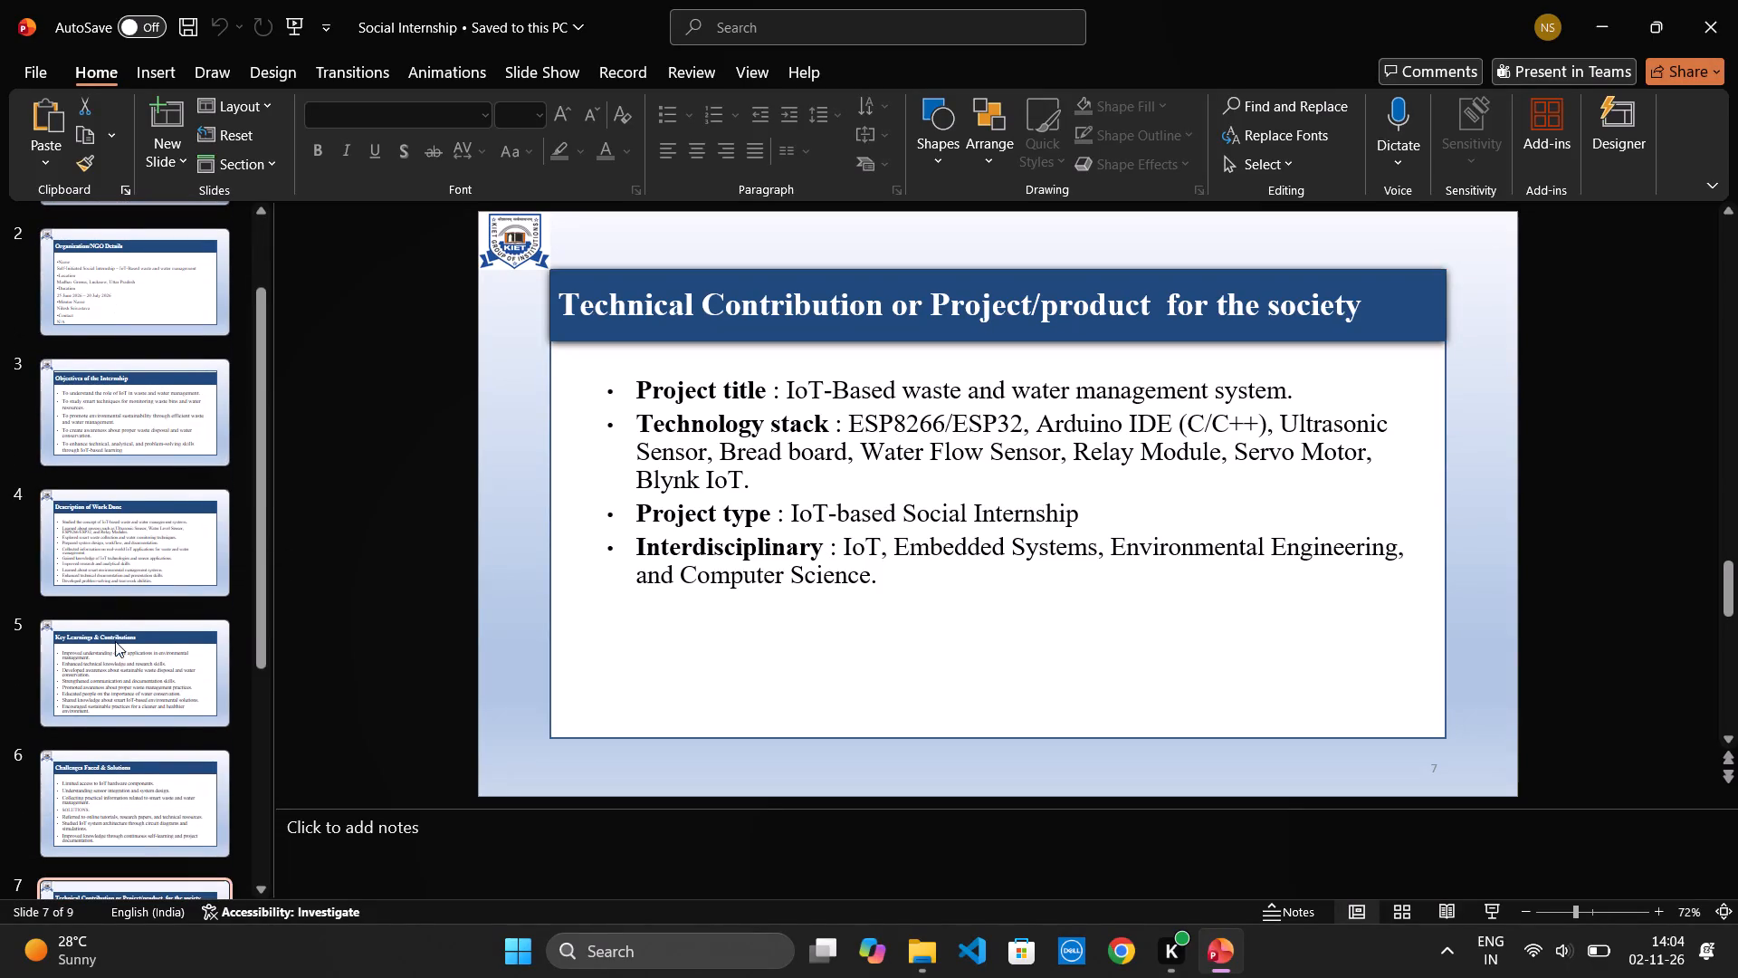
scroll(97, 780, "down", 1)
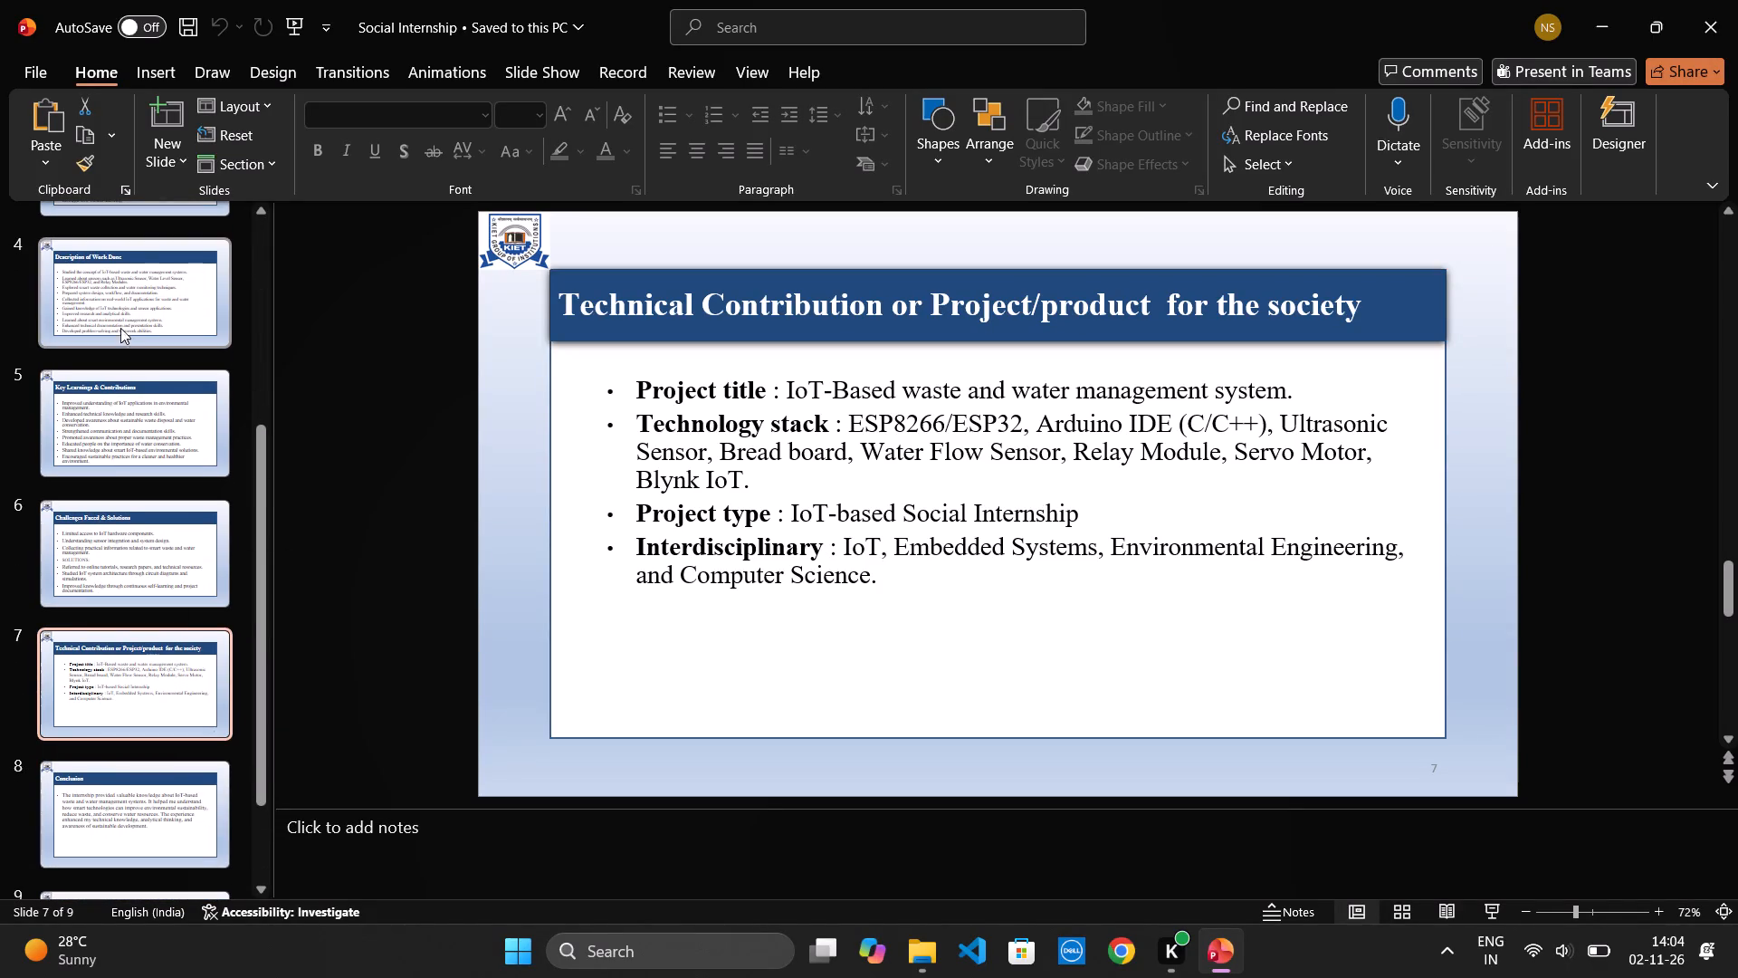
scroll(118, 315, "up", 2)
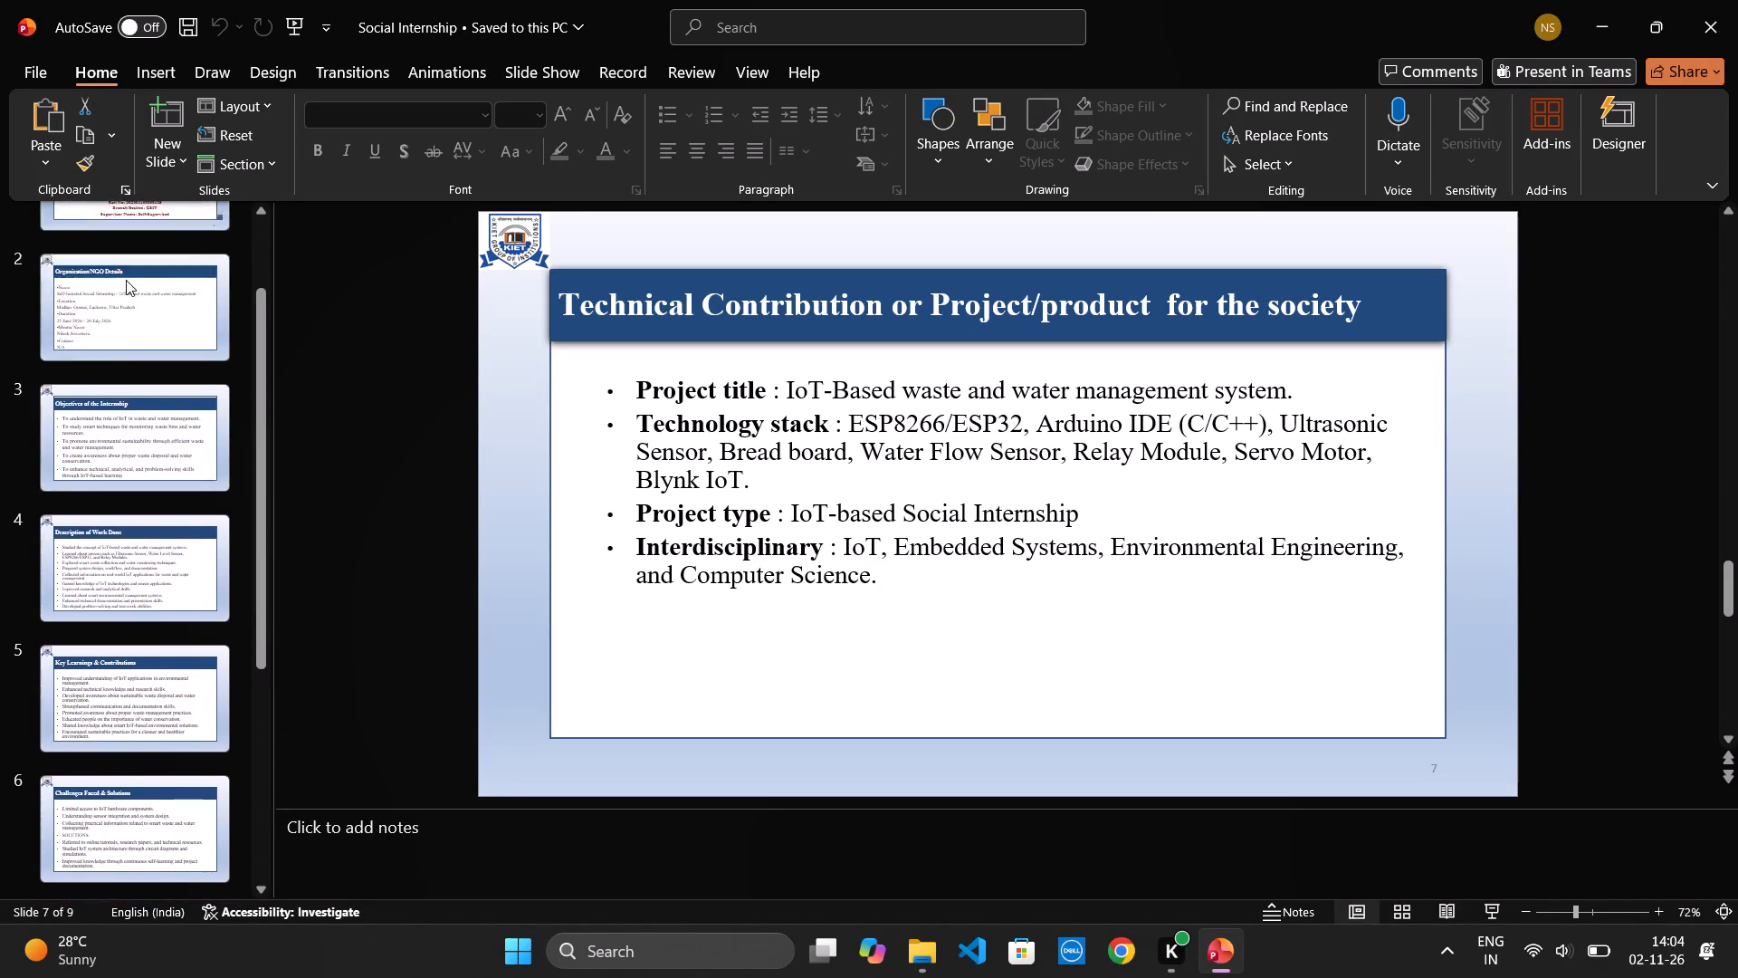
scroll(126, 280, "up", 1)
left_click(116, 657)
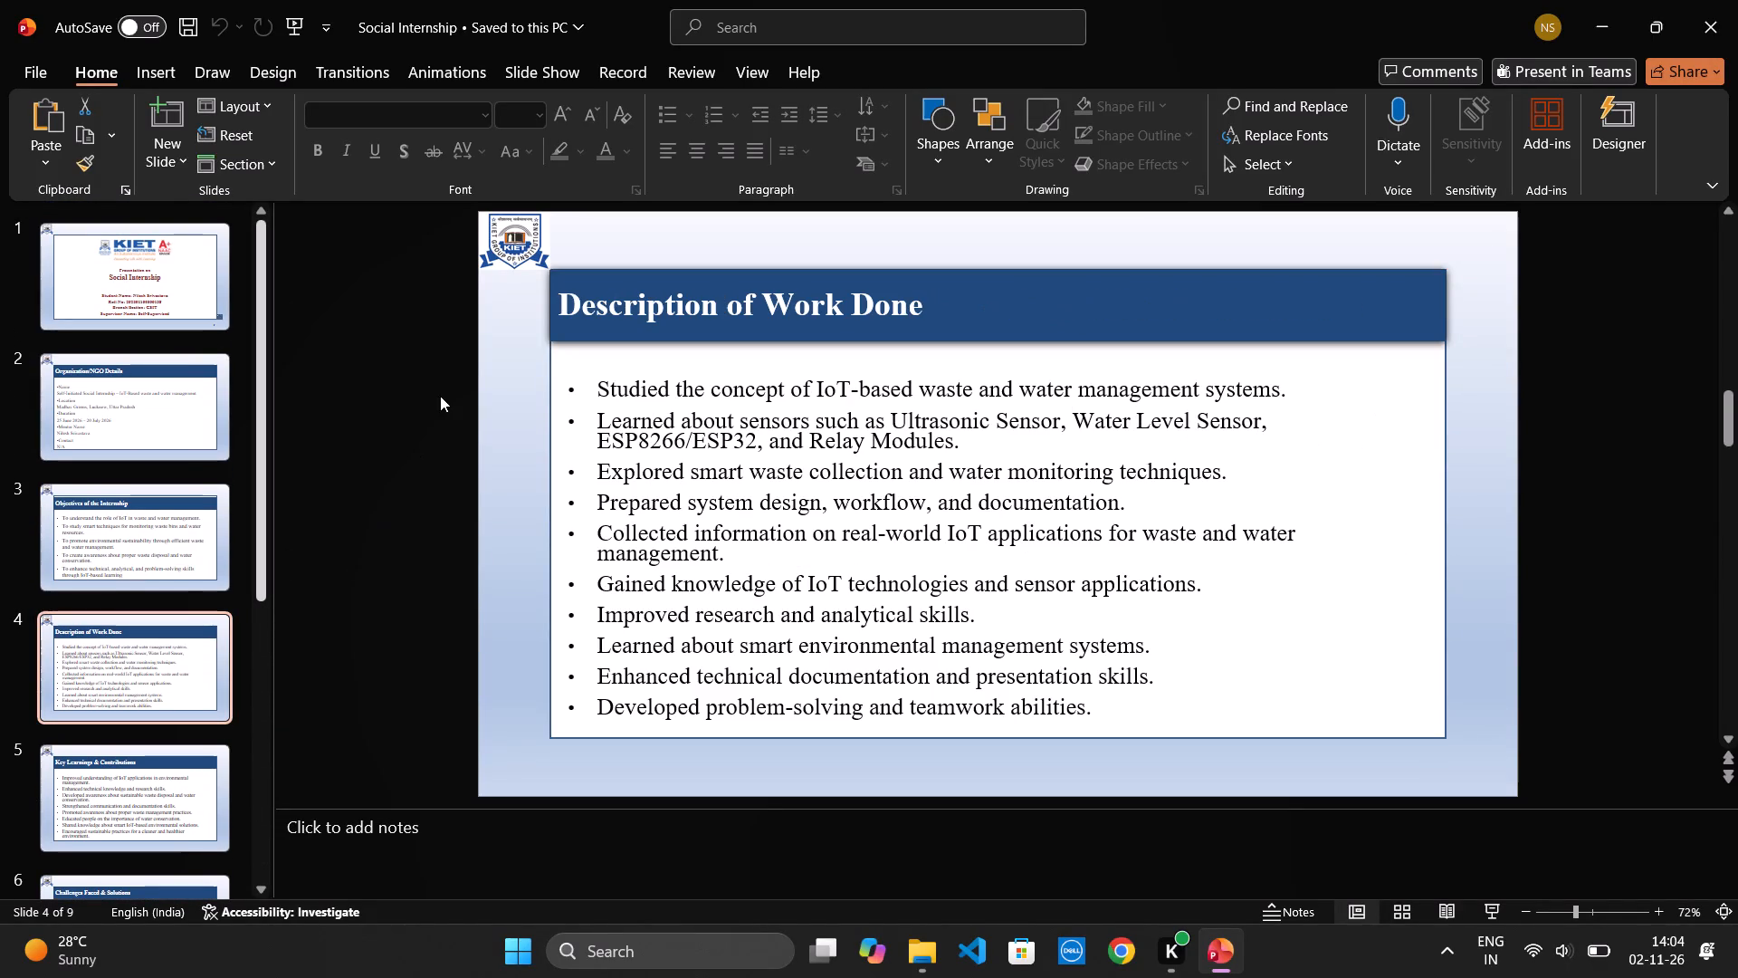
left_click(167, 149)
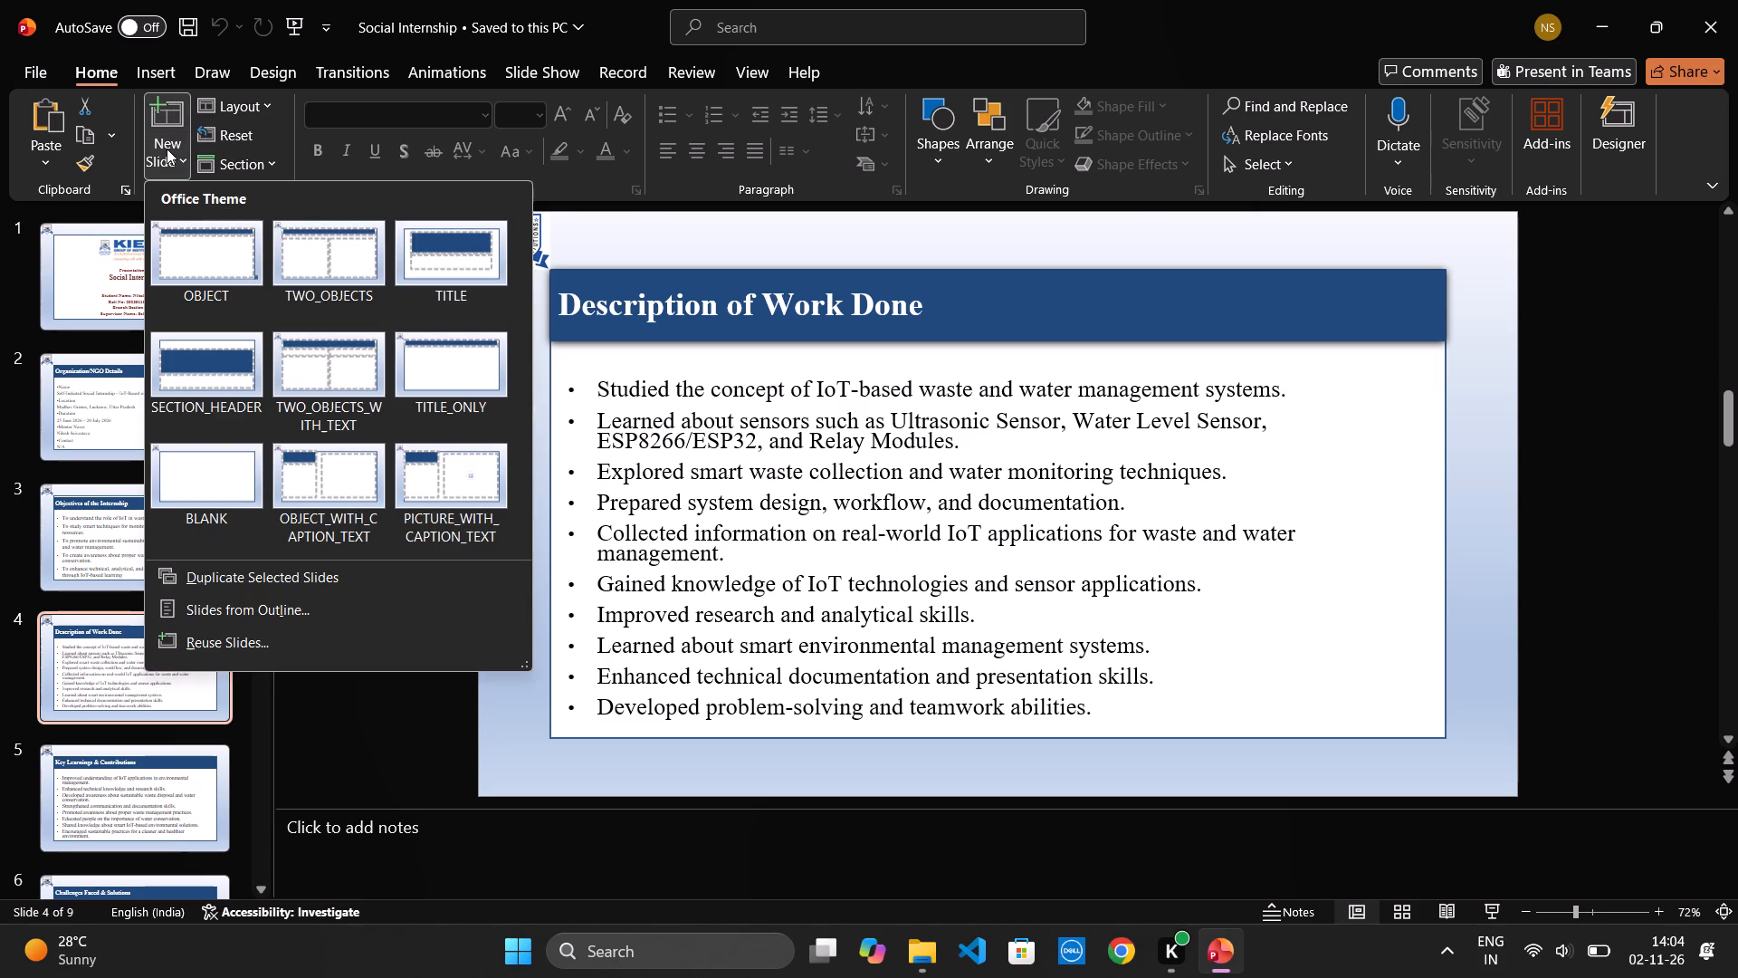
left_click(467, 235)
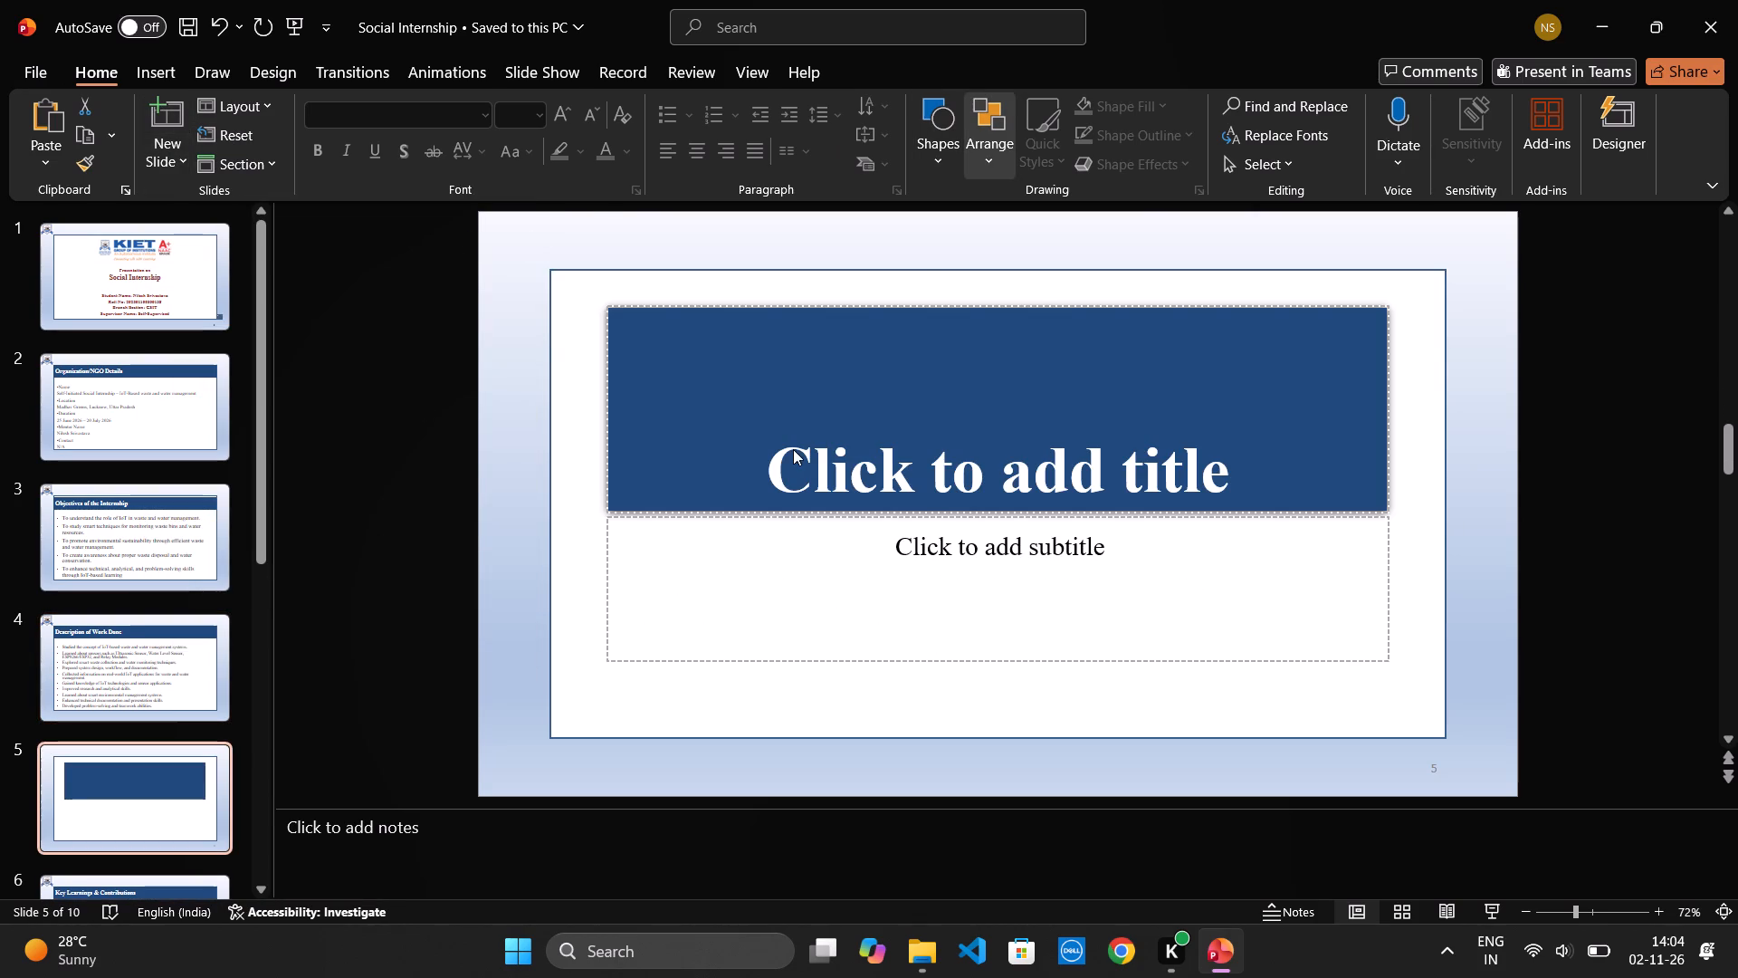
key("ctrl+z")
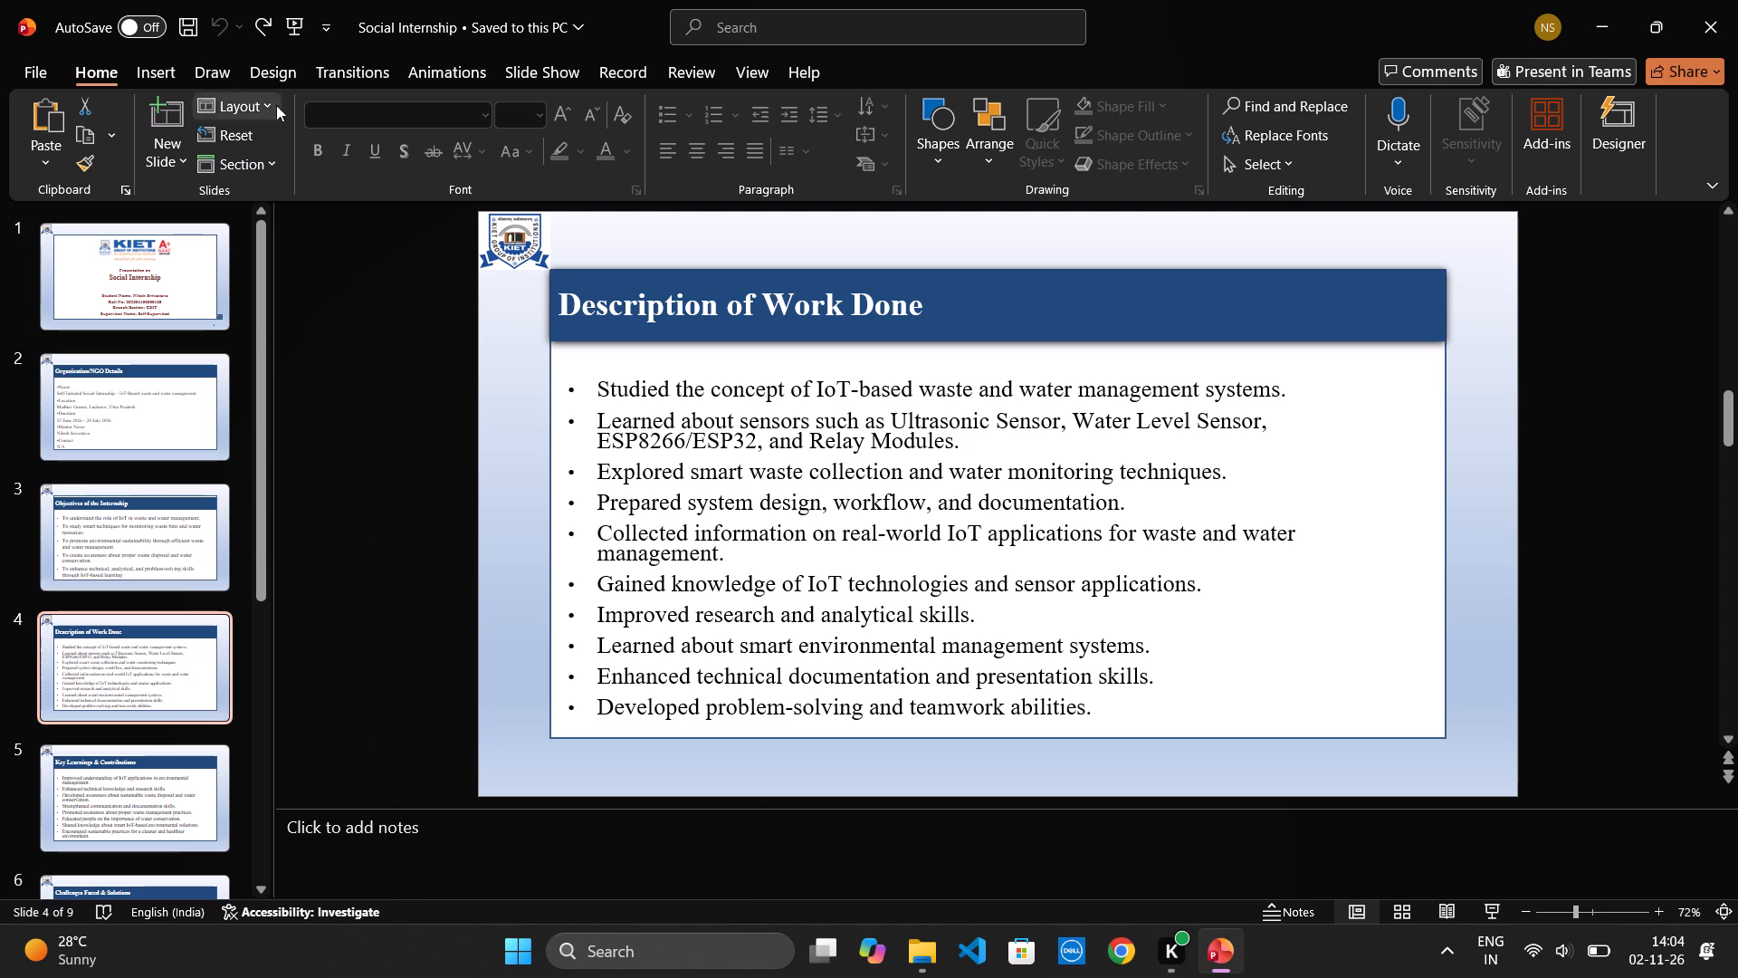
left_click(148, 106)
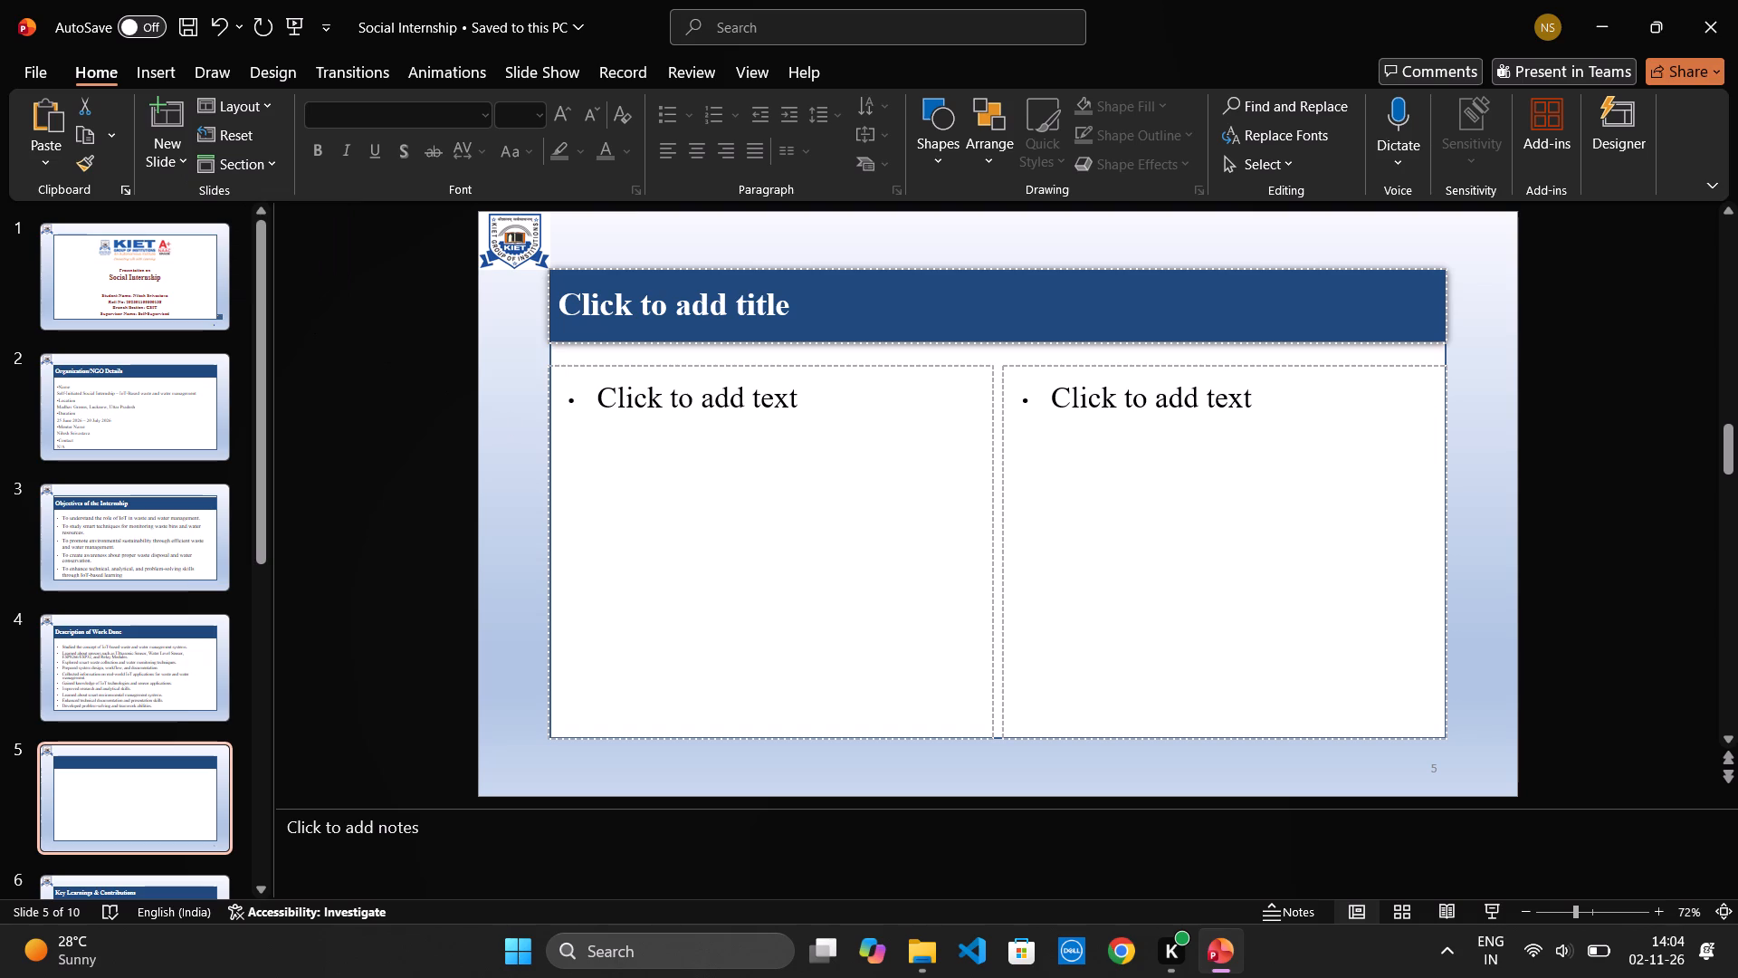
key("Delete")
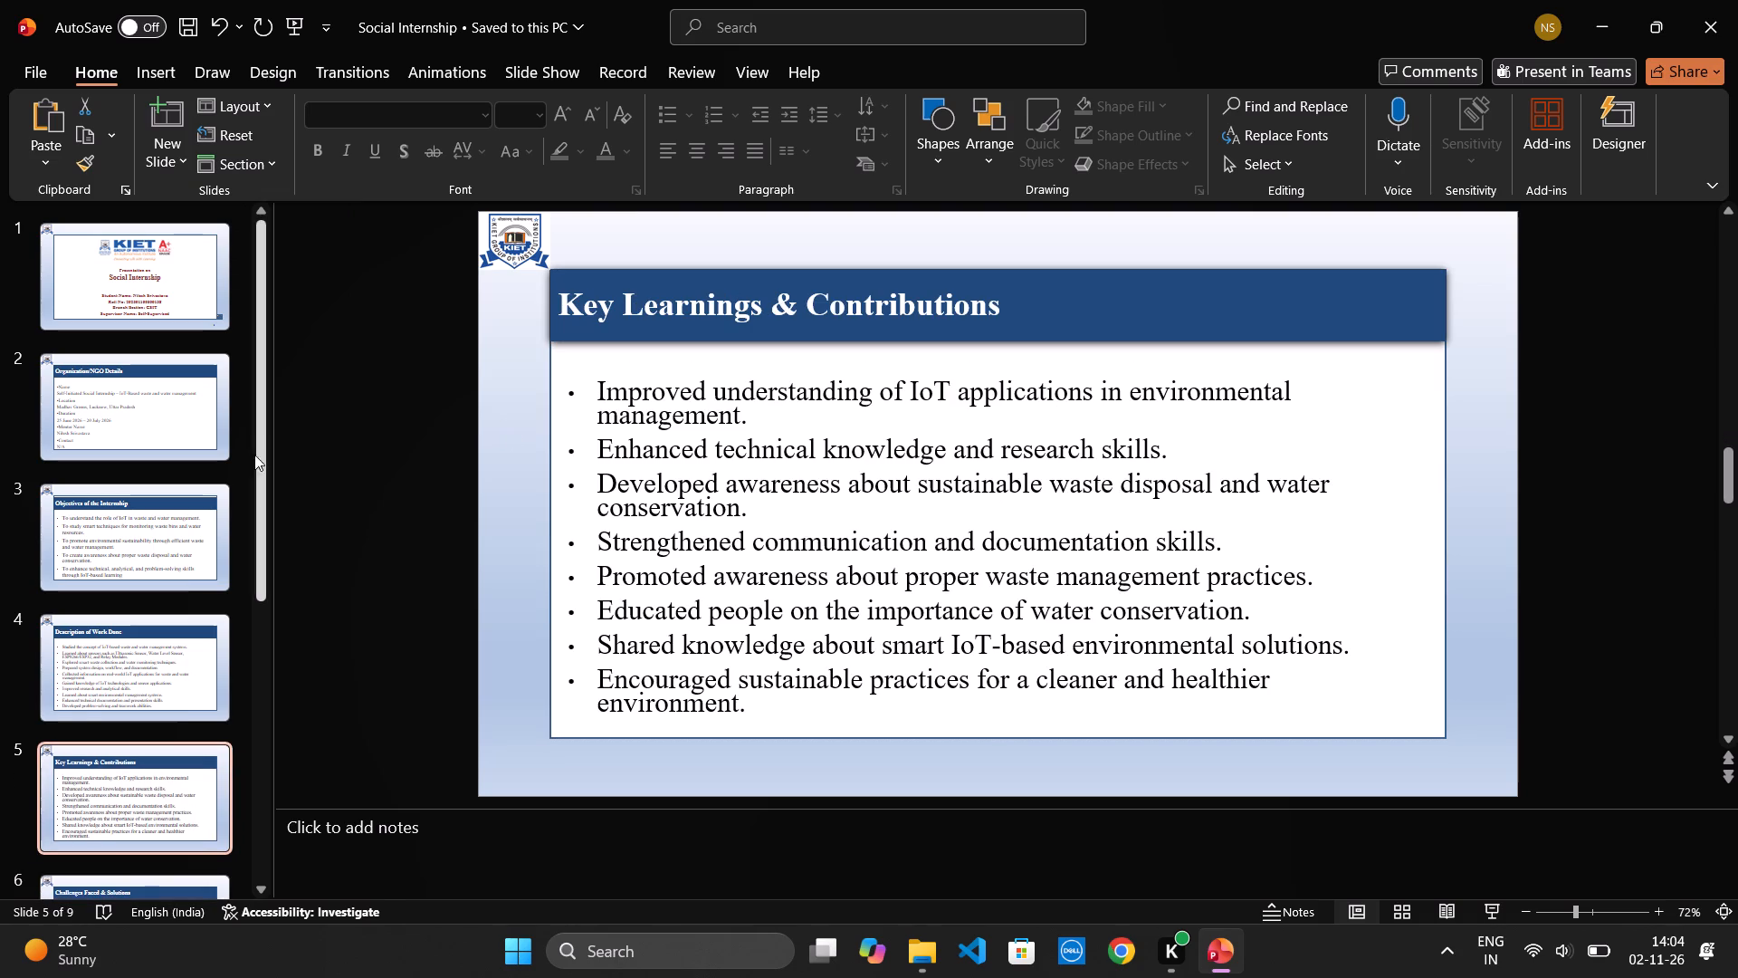
Insert a slide with the OBJECT layout after "Key Learnings & Contributions" and title it "Geo Tagged Photographs".
left_click(168, 145)
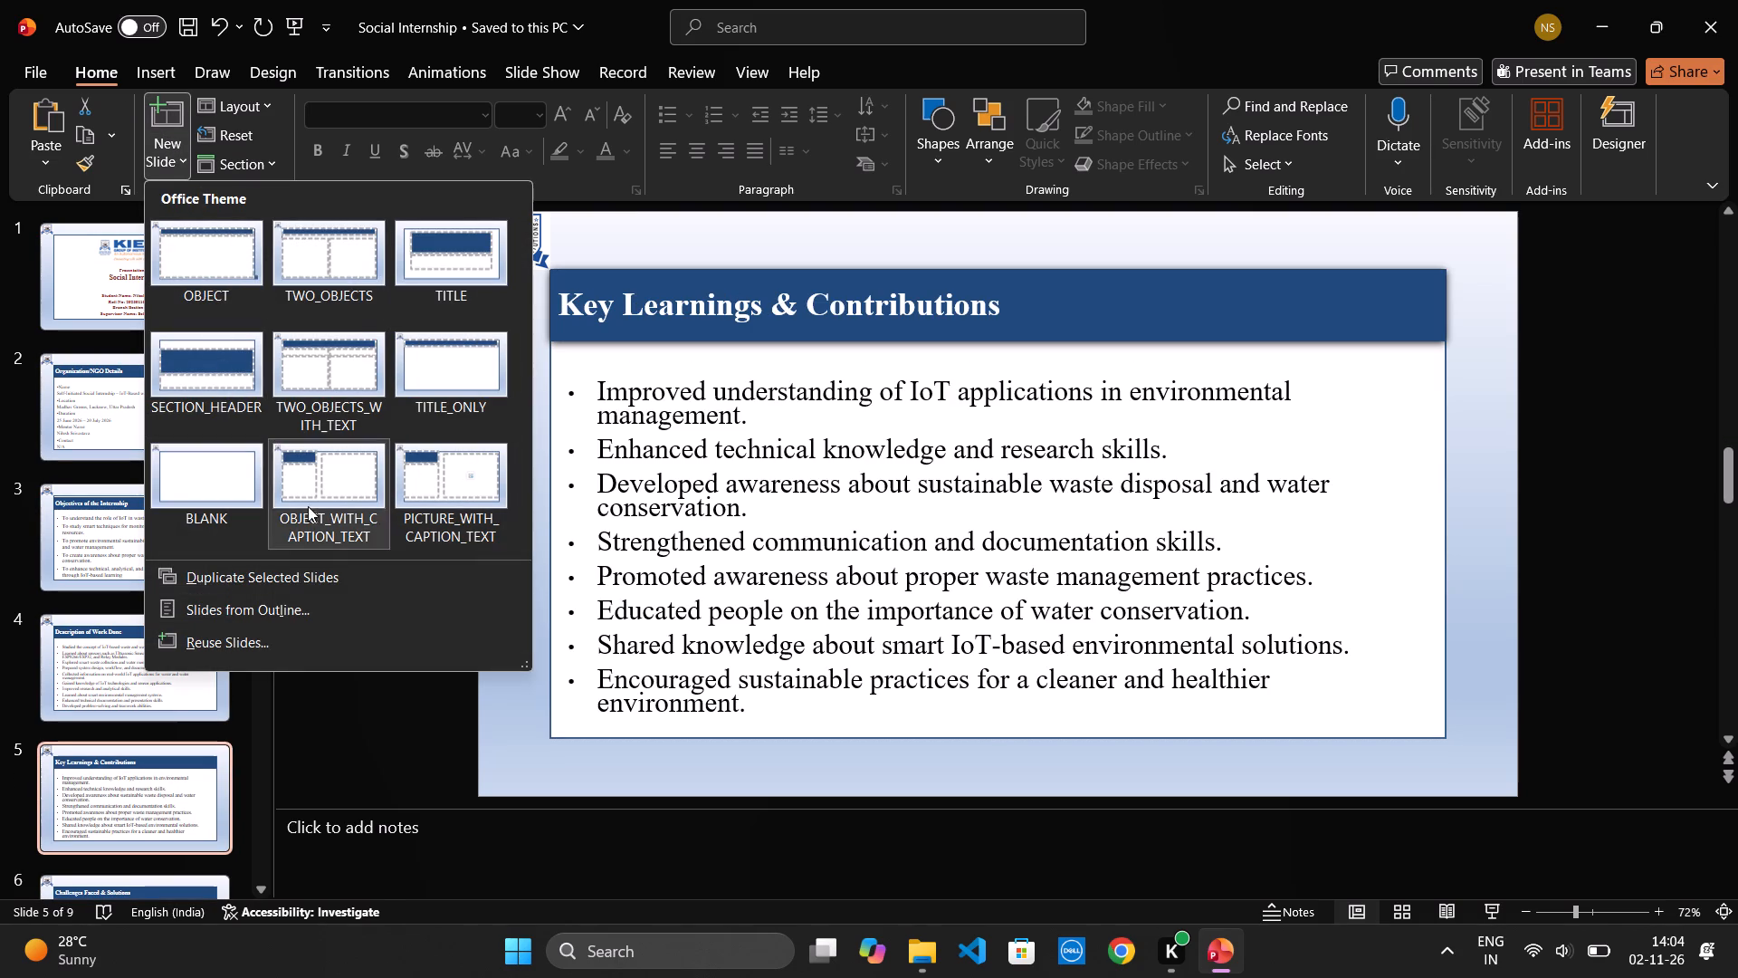
left_click(208, 238)
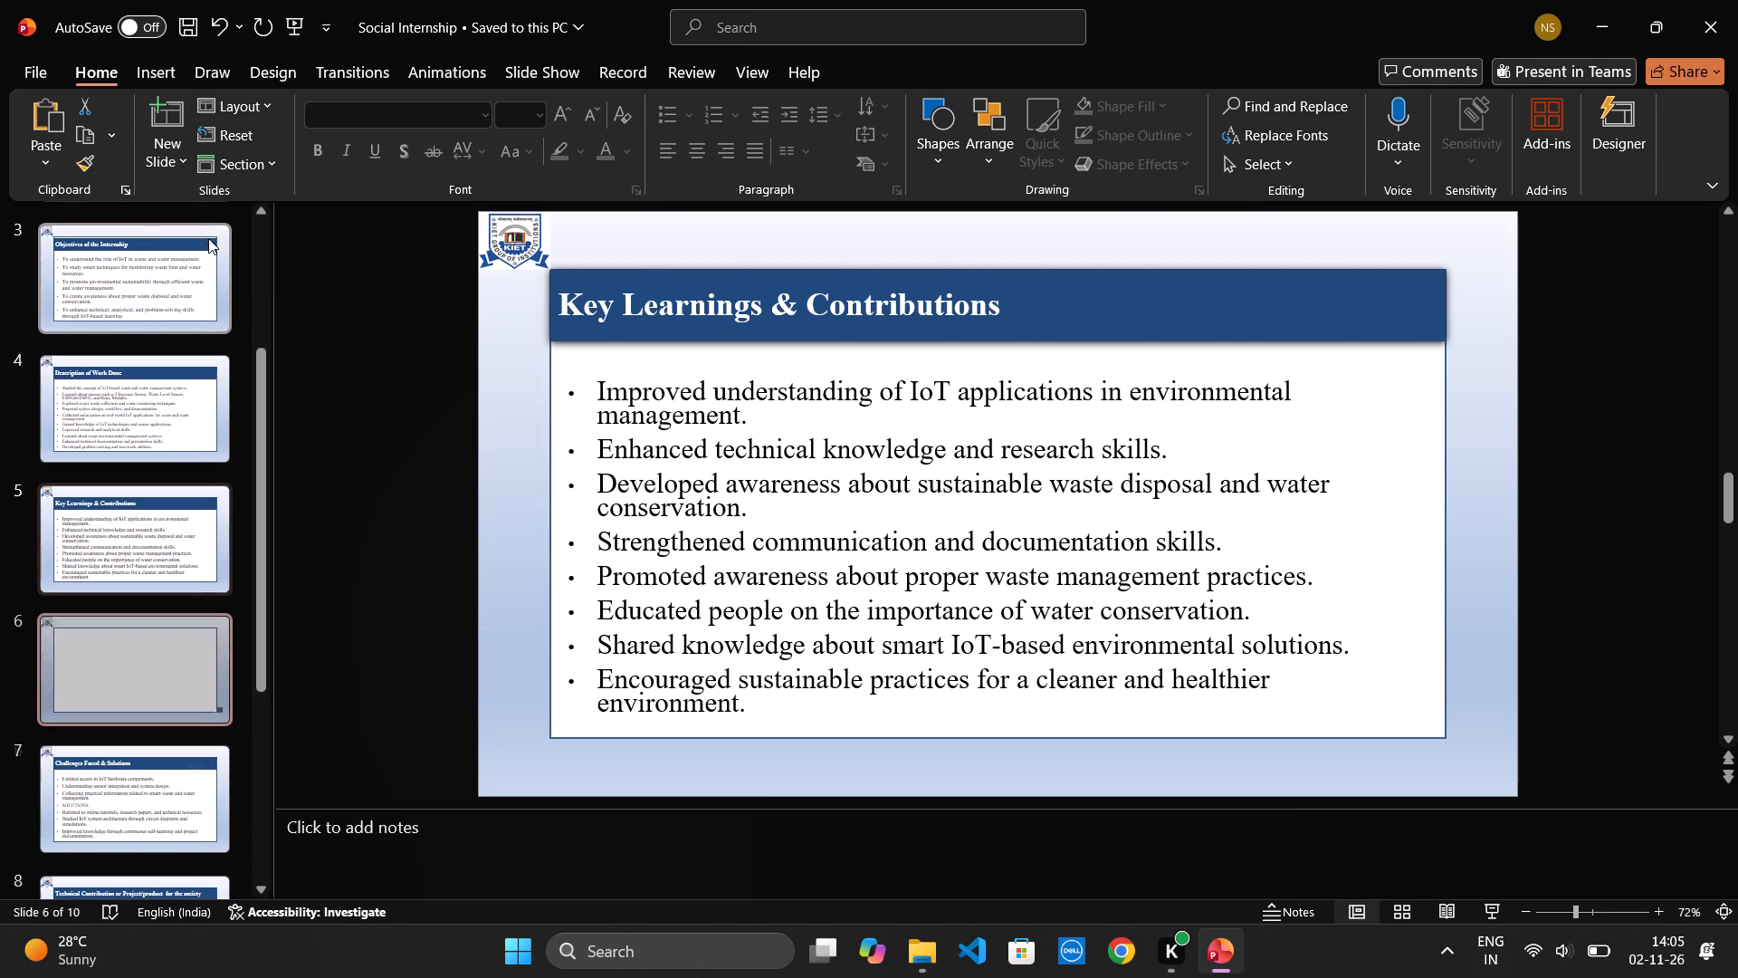
left_click(801, 301)
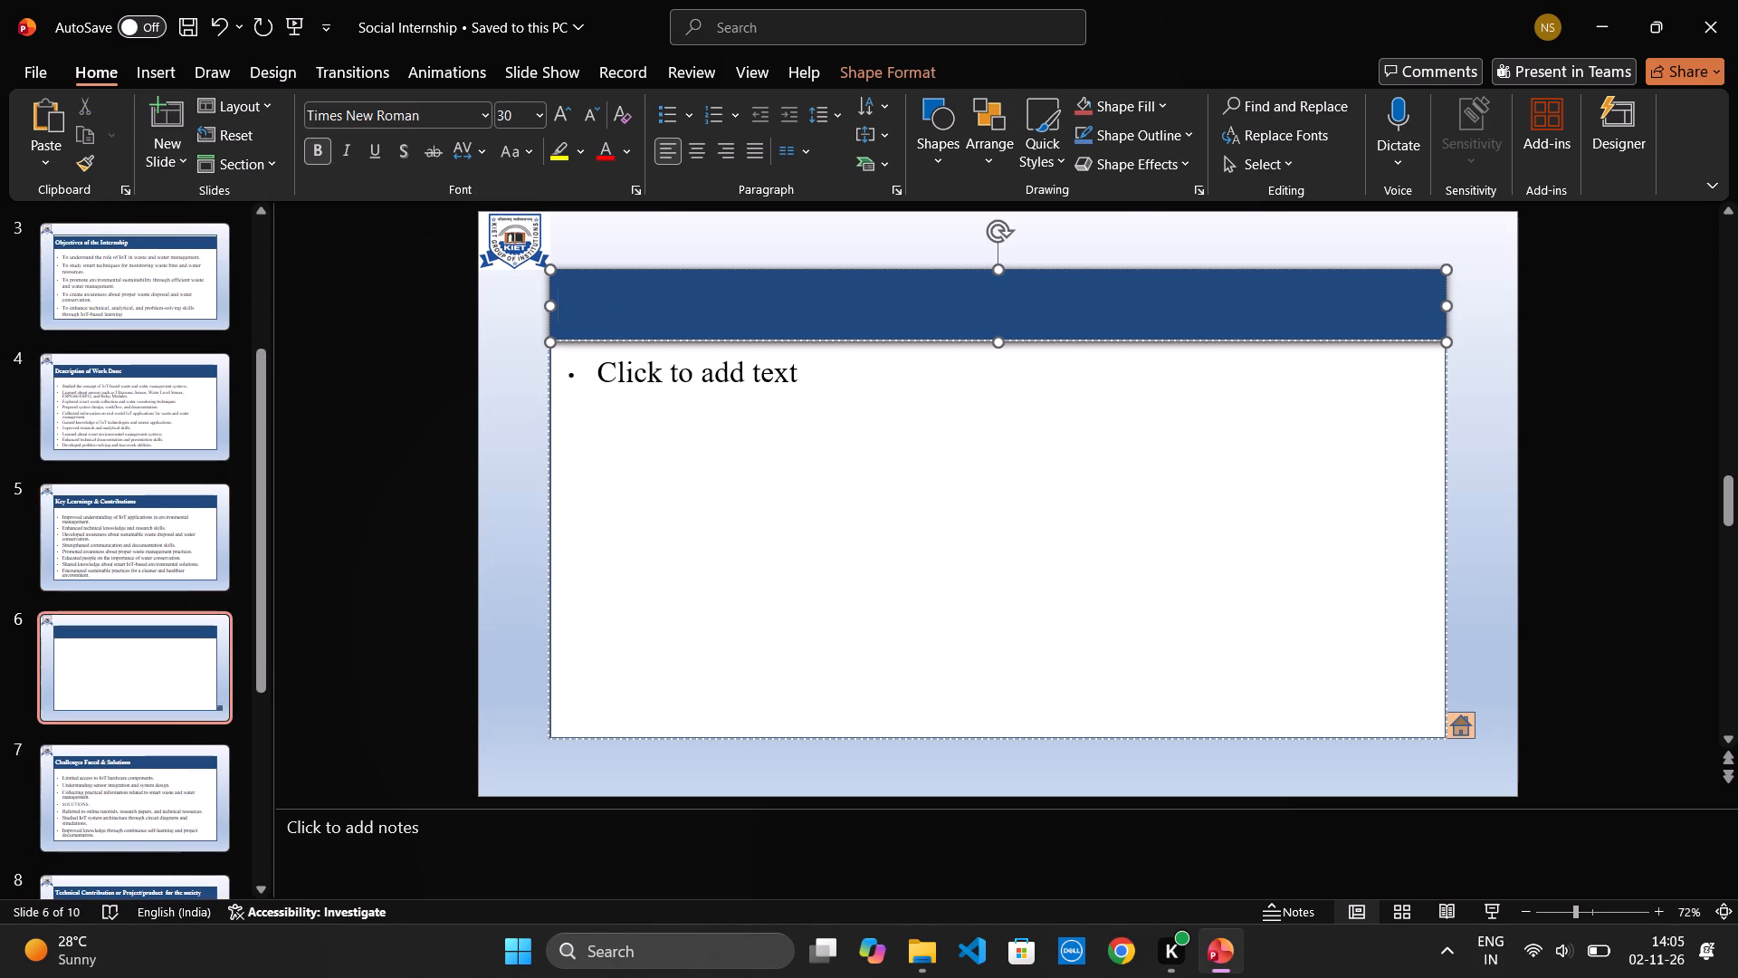
type("Geo Tagged Photograp")
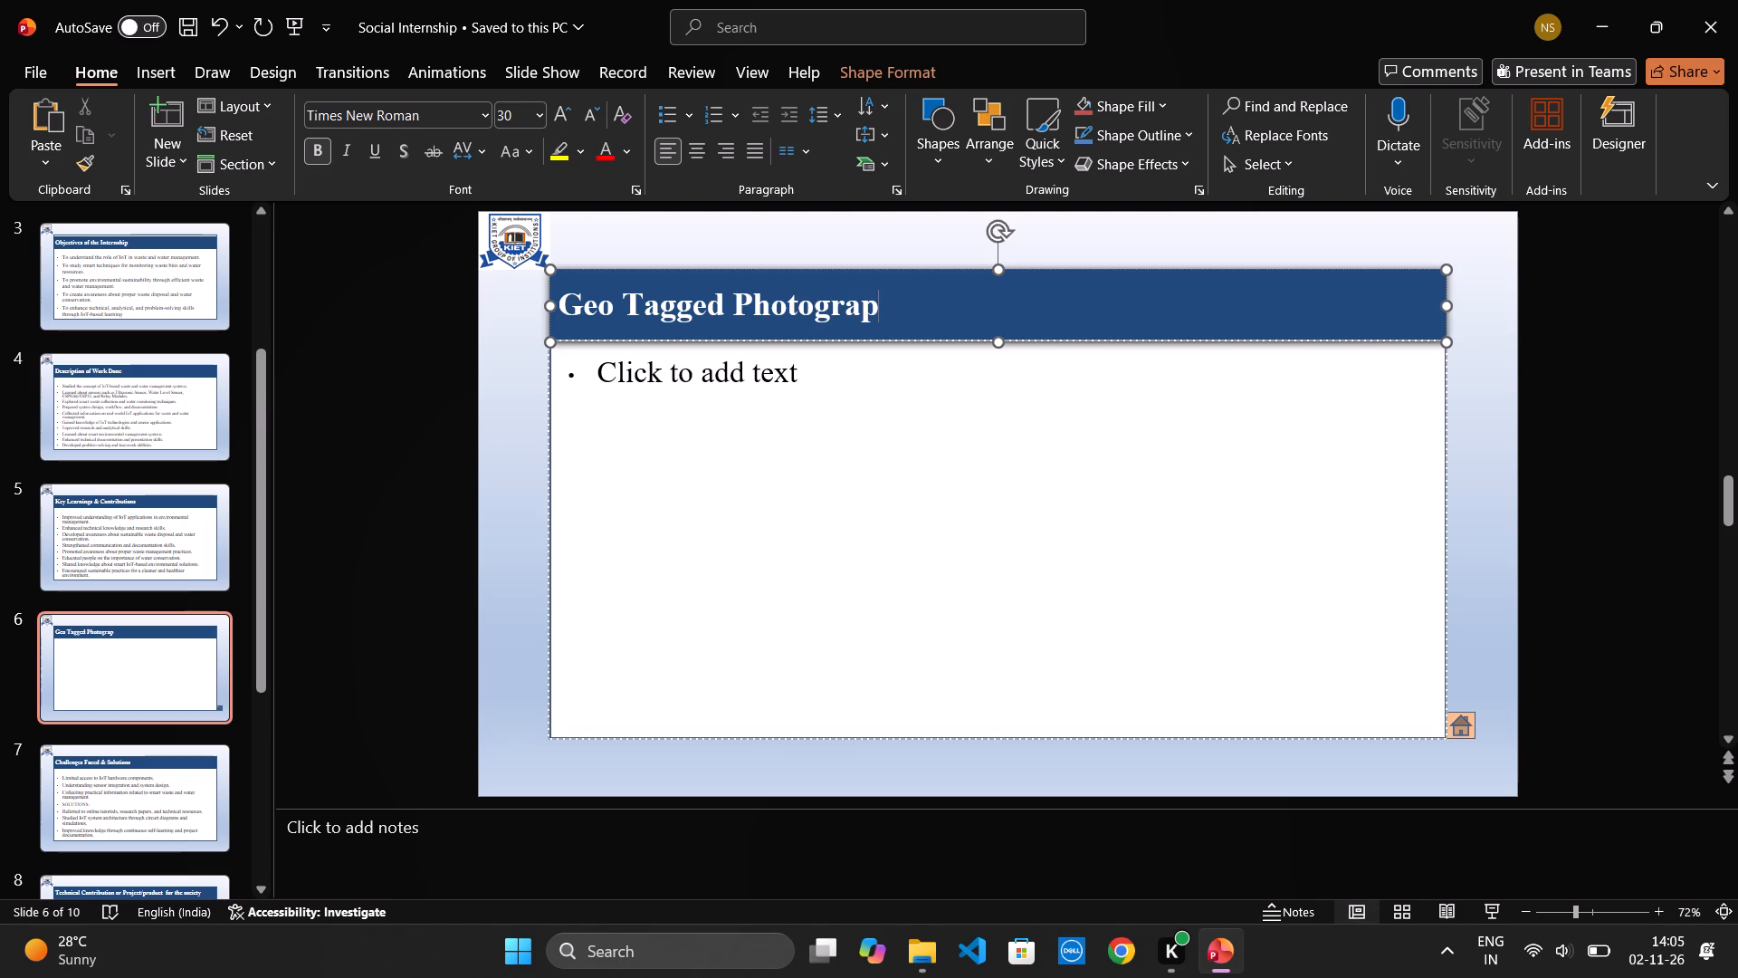
type("hs")
left_click(869, 380)
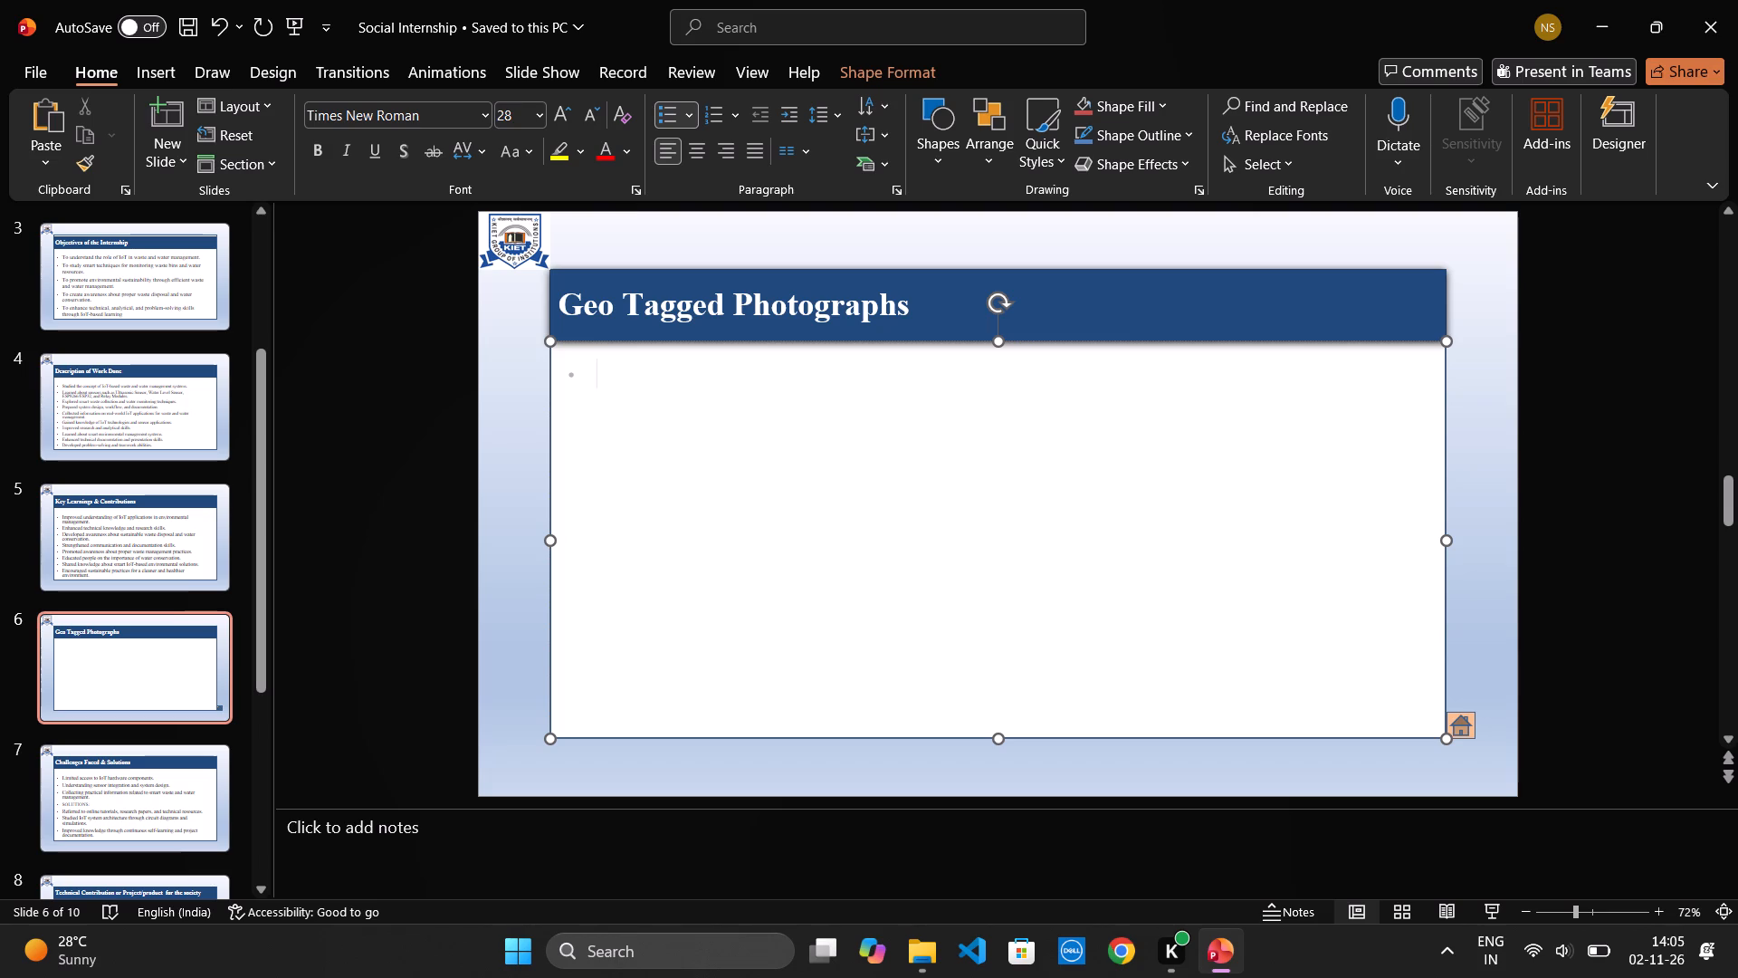
Duplicate the "Geo Tagged Photographs" slide twice.
right_click(186, 628)
left_click(287, 310)
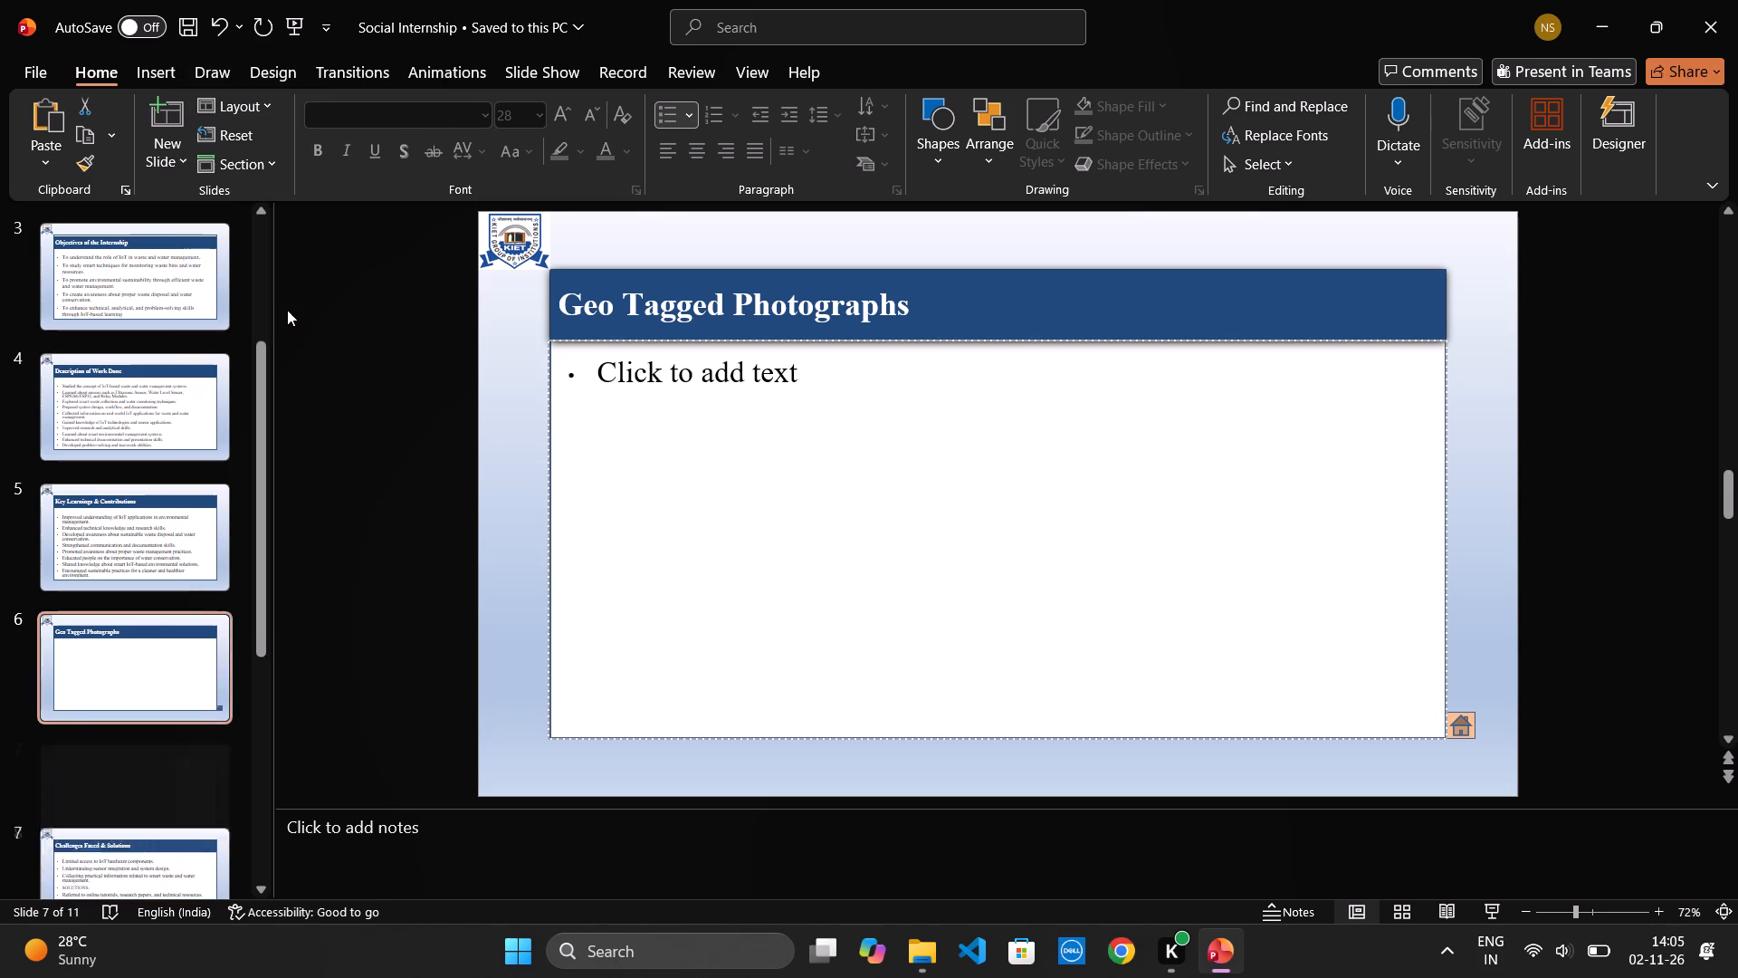
left_click(139, 813)
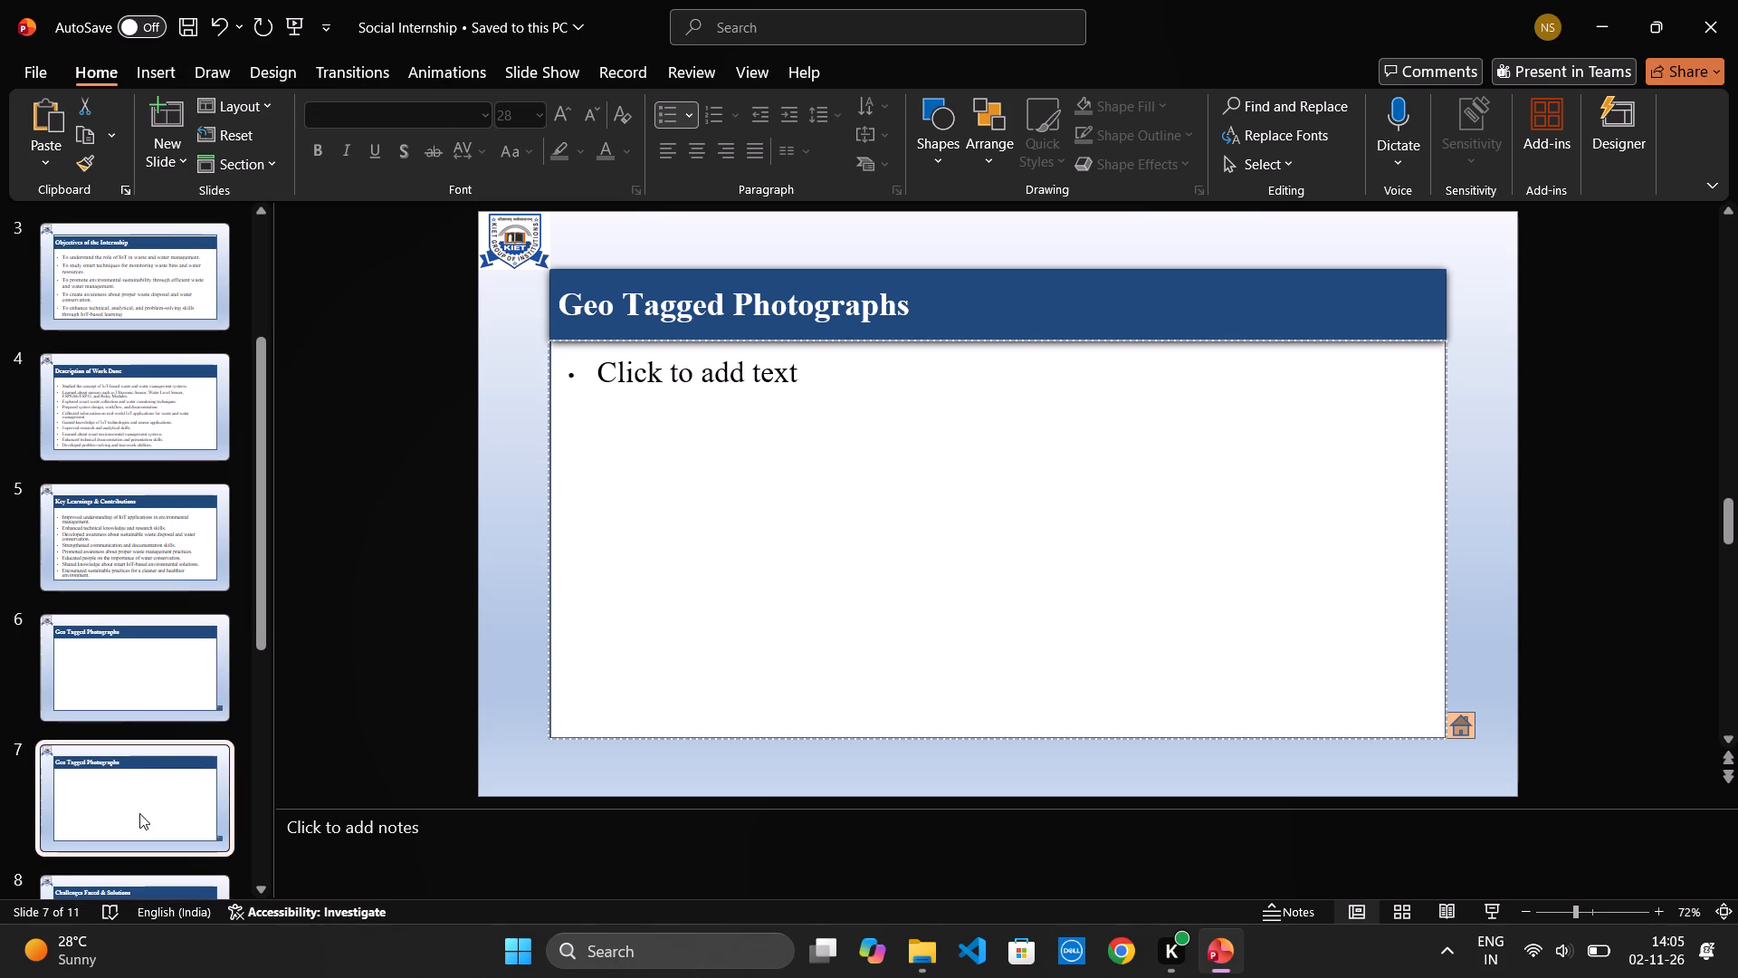
right_click(139, 813)
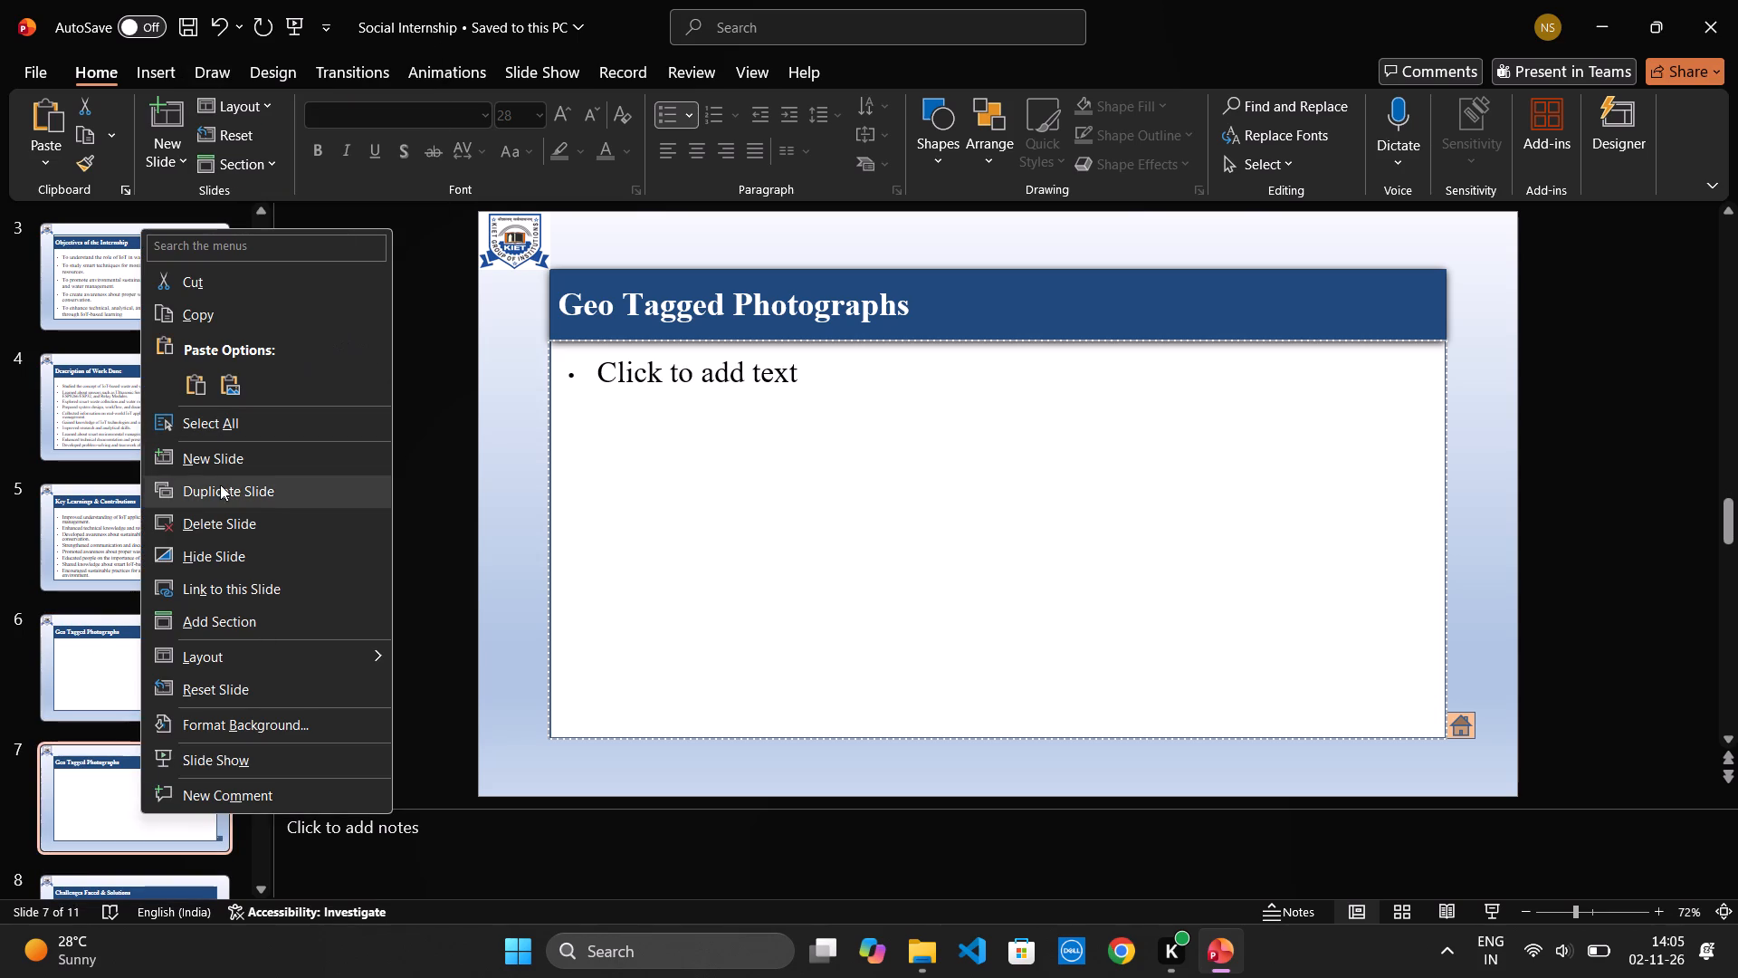
left_click(218, 487)
left_click(108, 413)
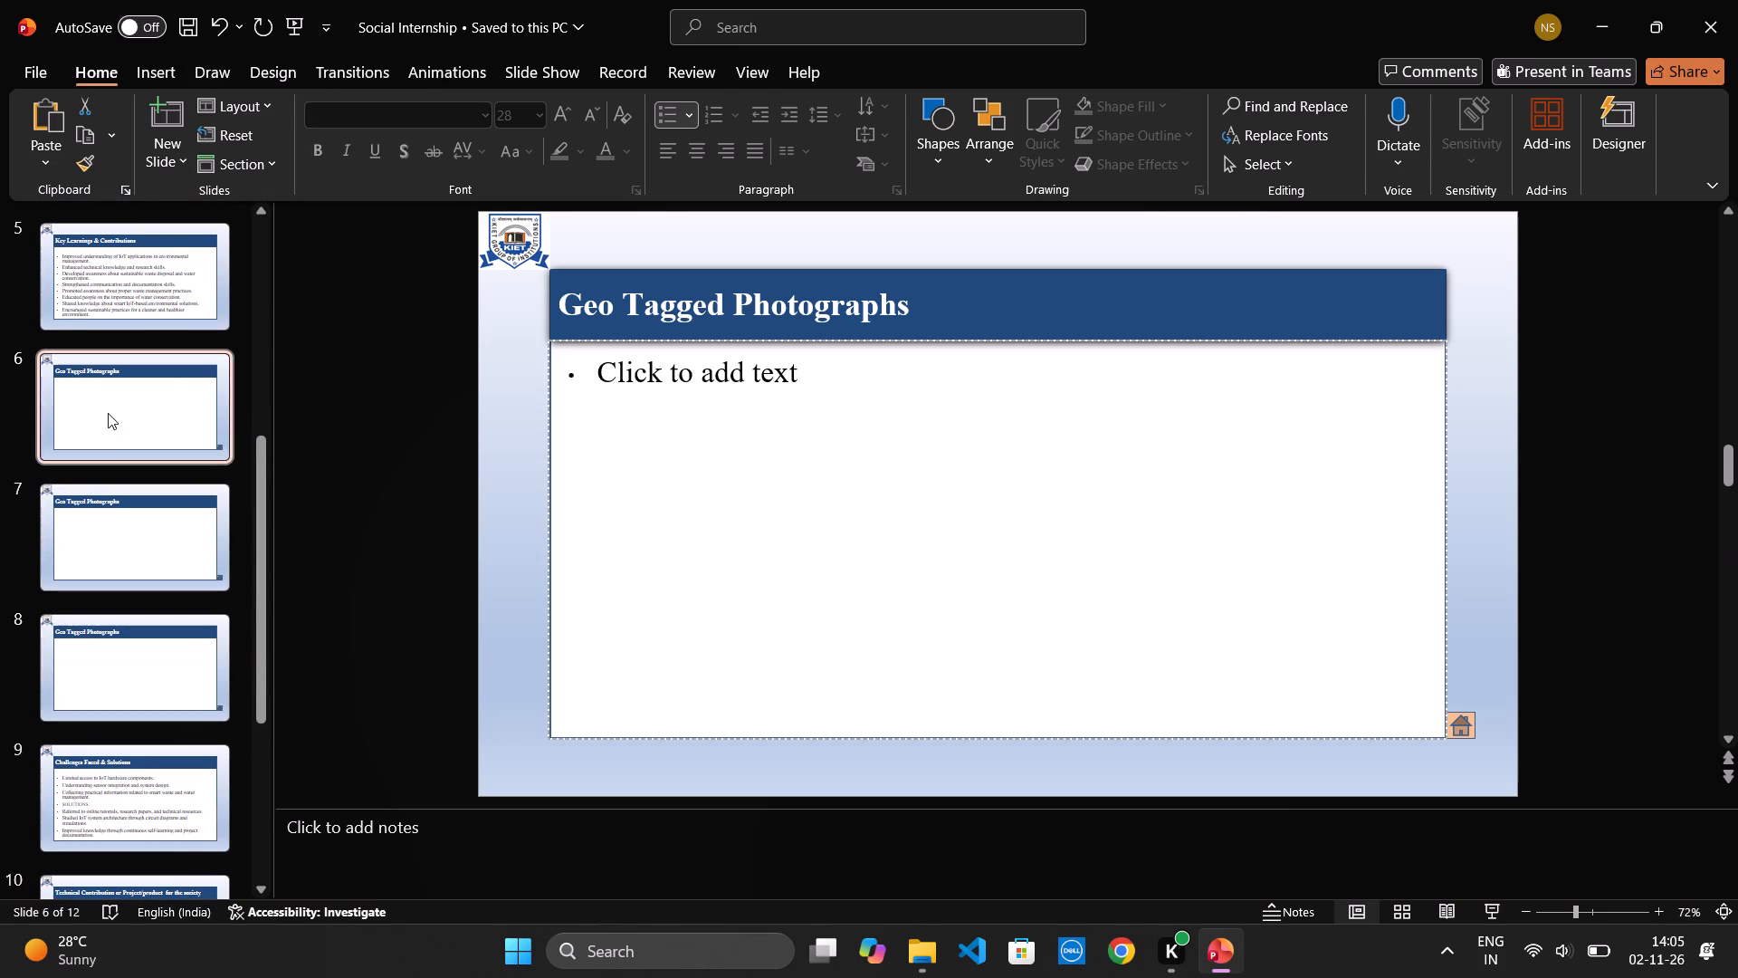
left_click(753, 425)
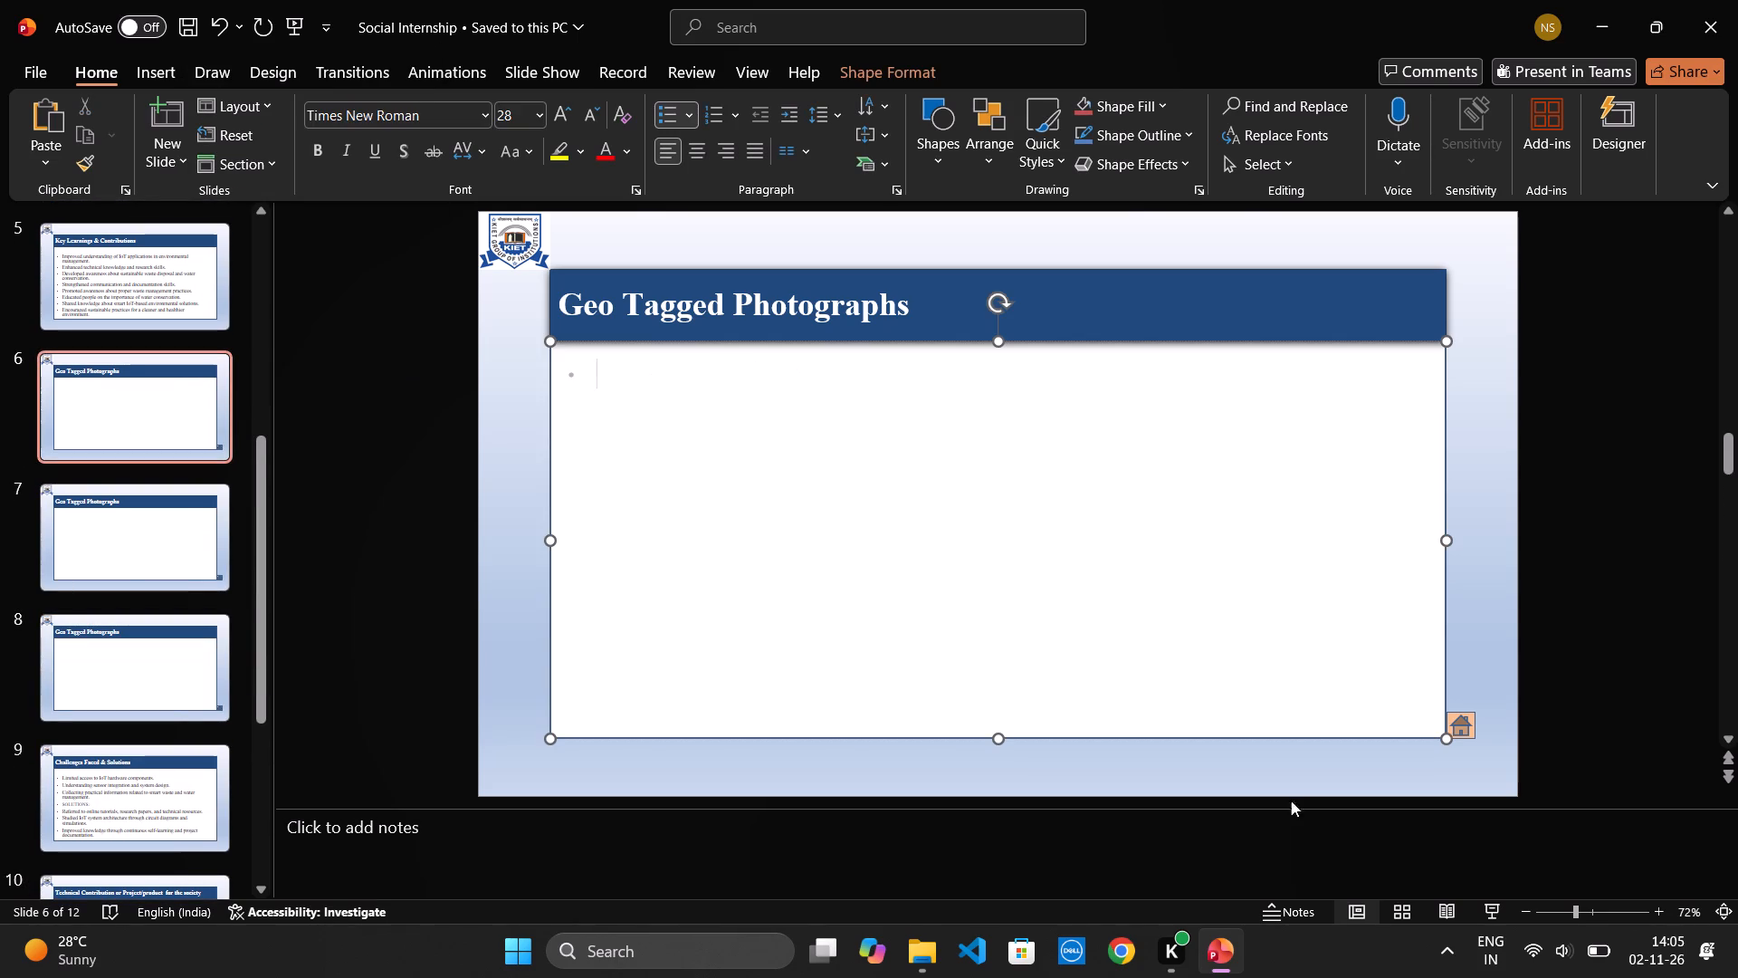
left_click(921, 944)
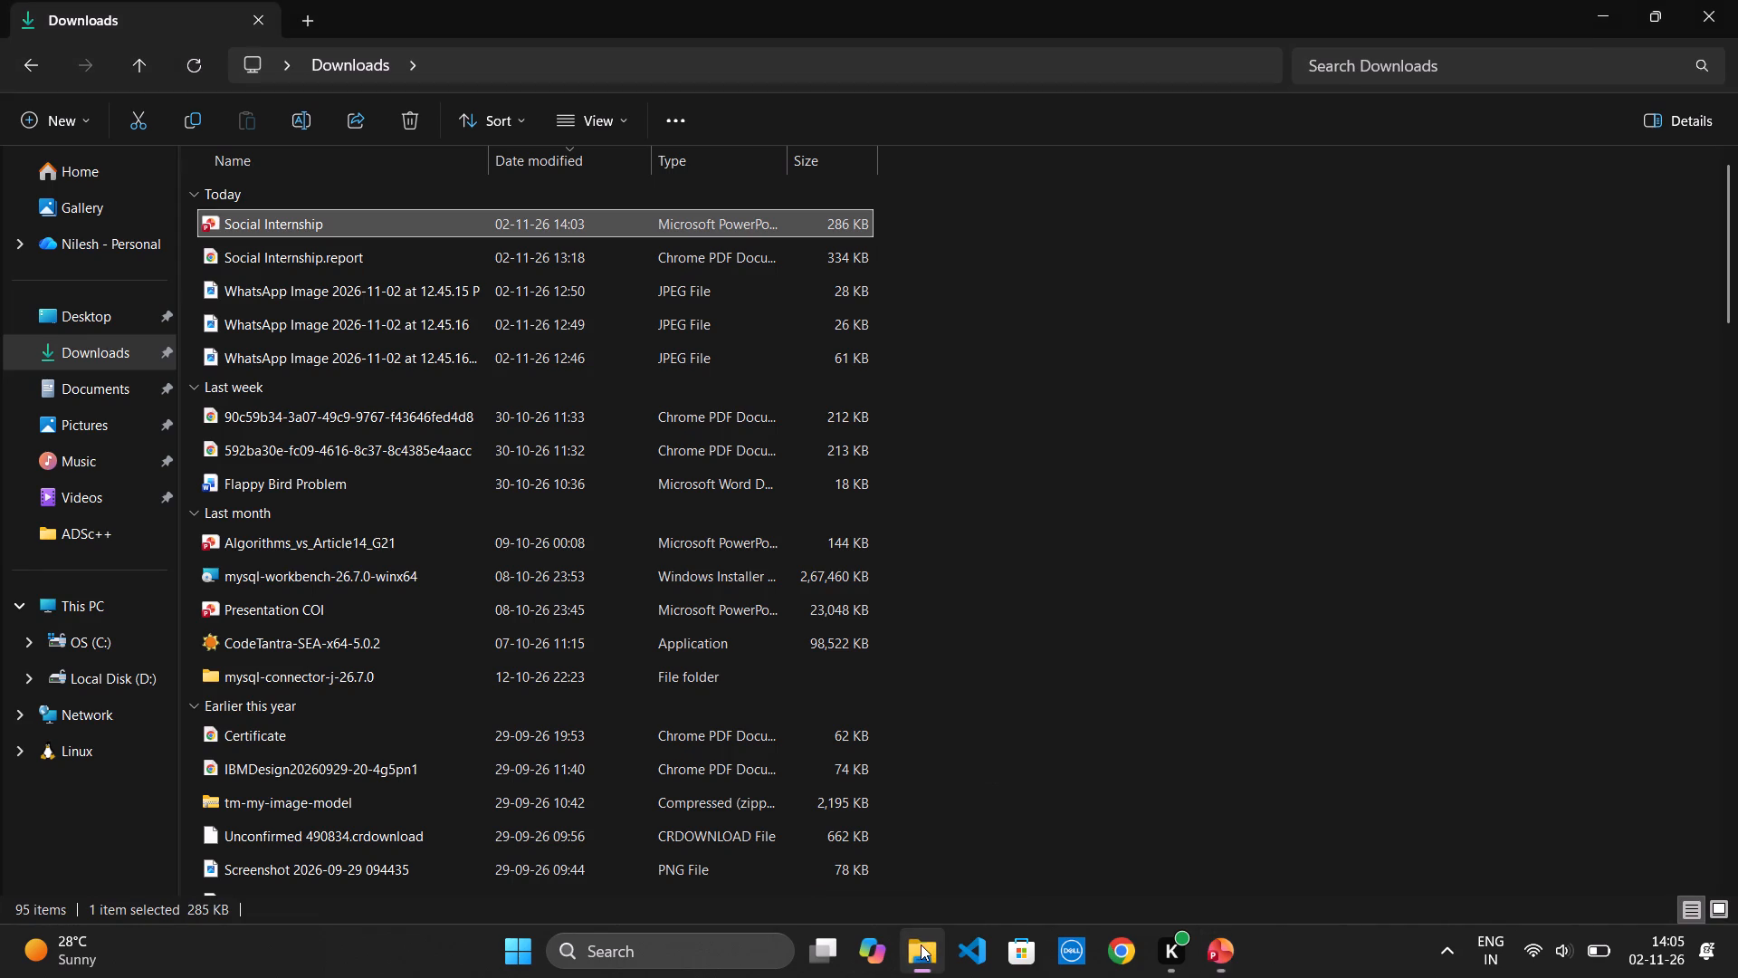
left_click(71, 416)
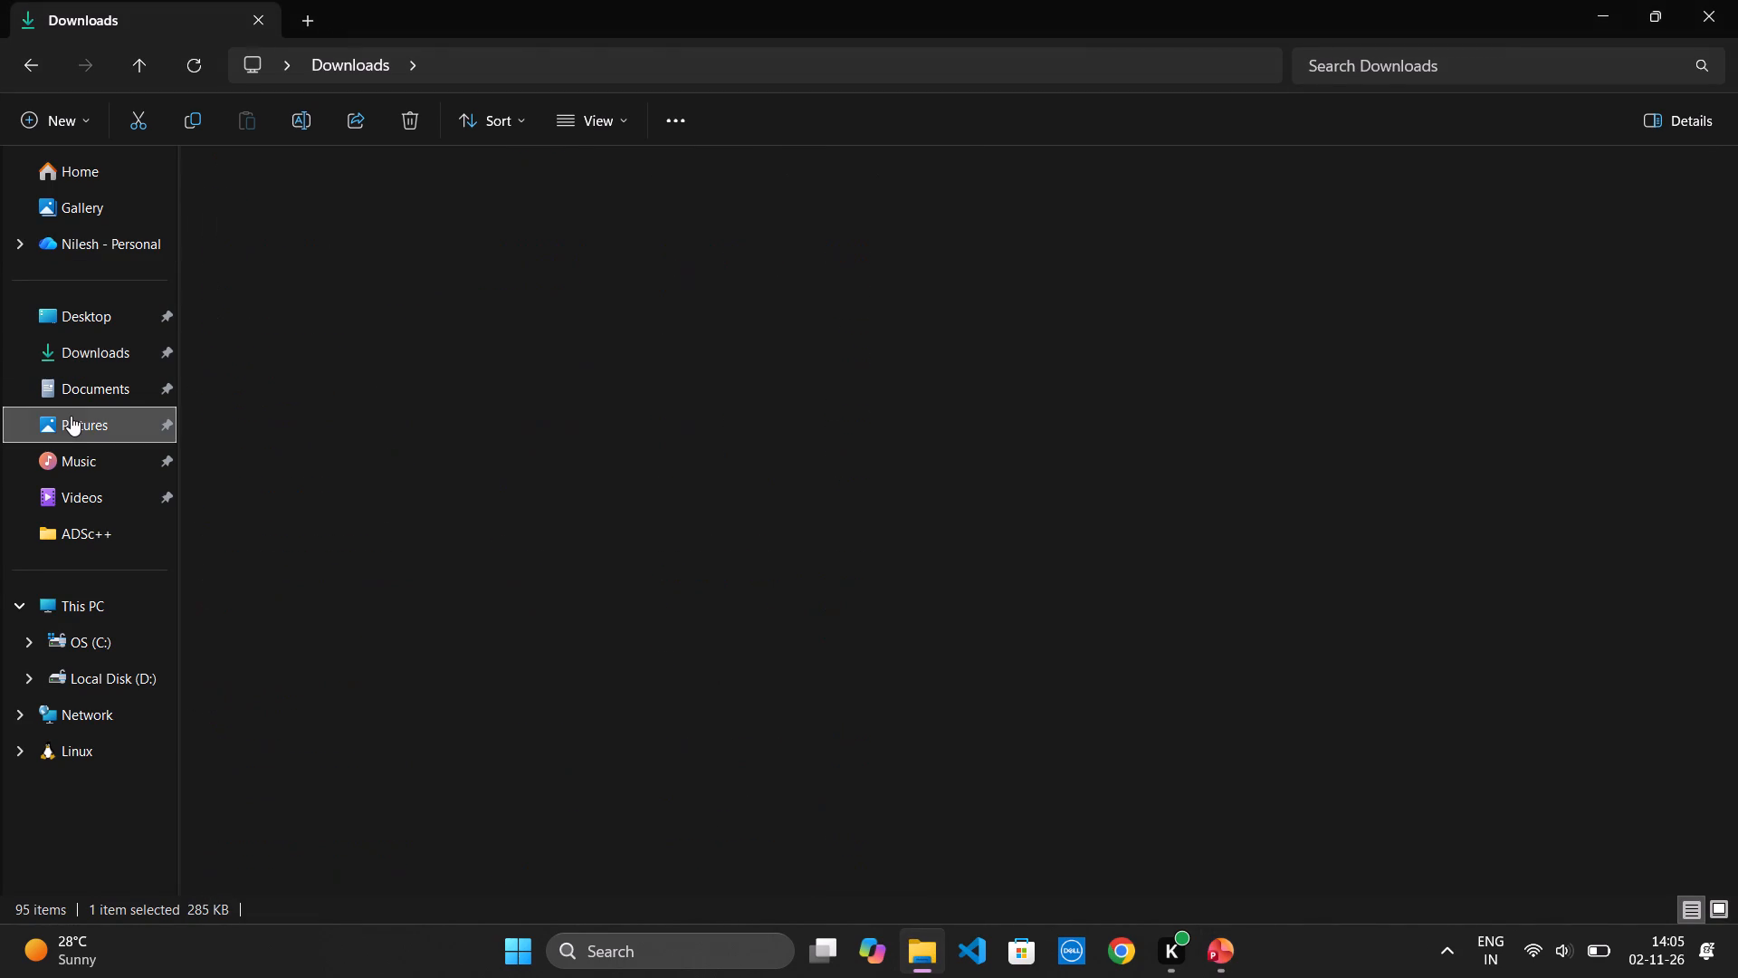
double_click(279, 220)
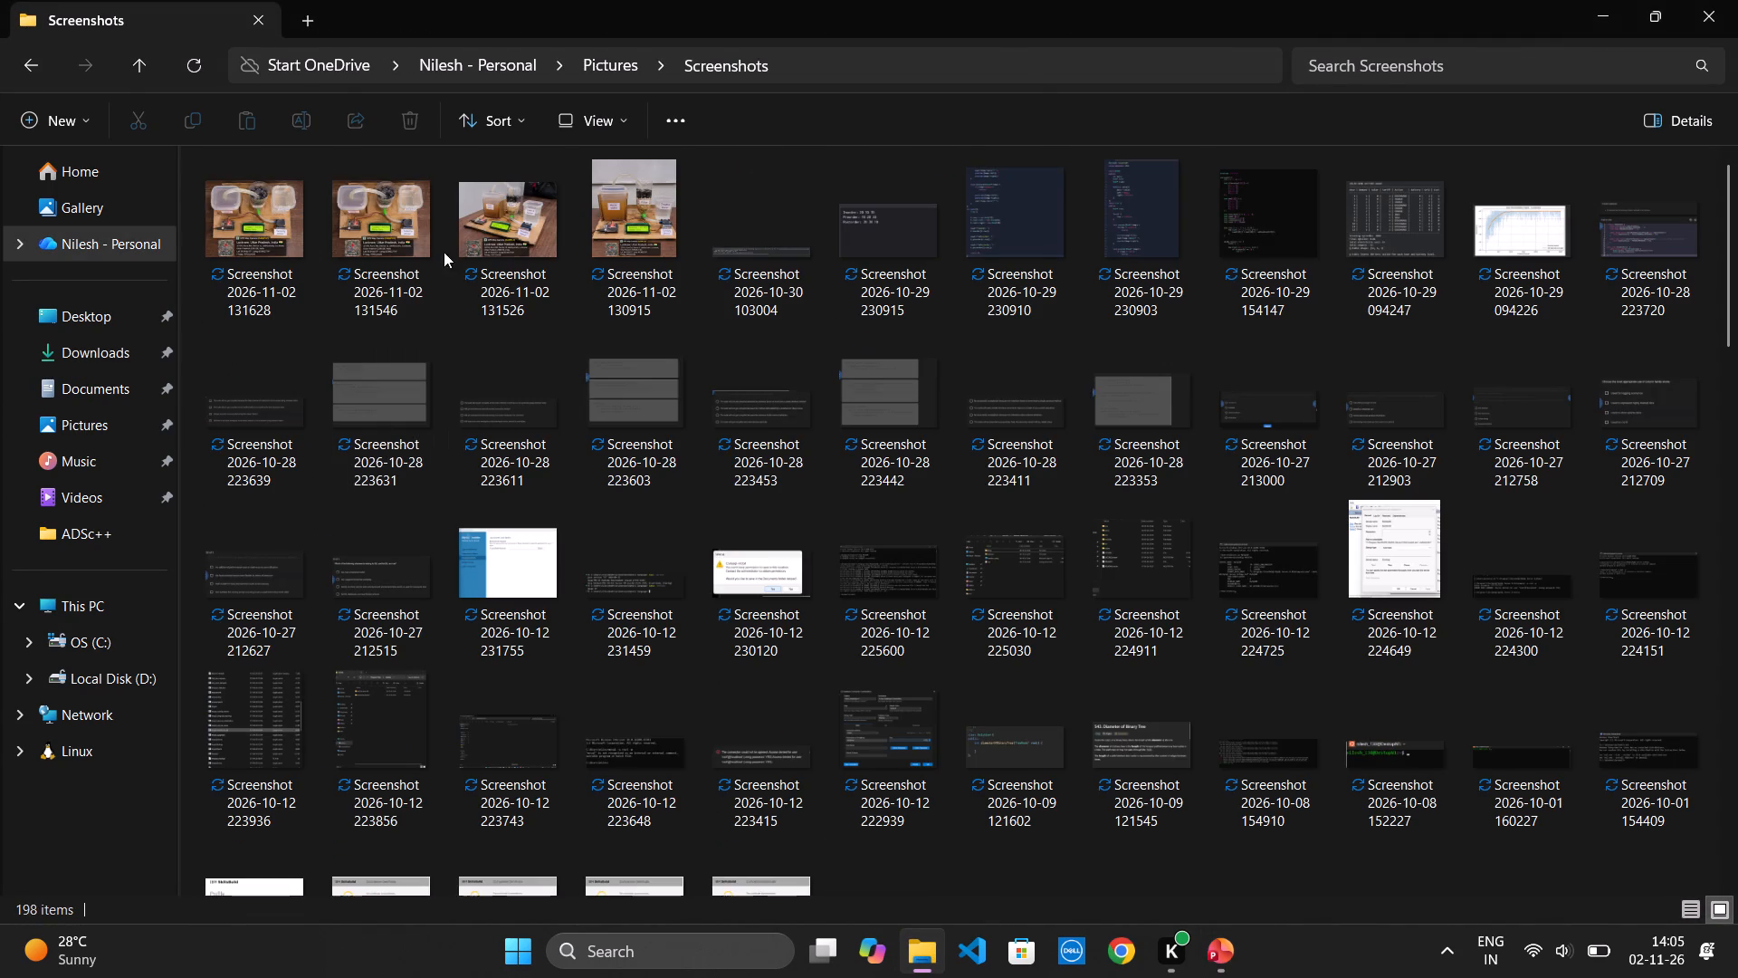
left_click(623, 216)
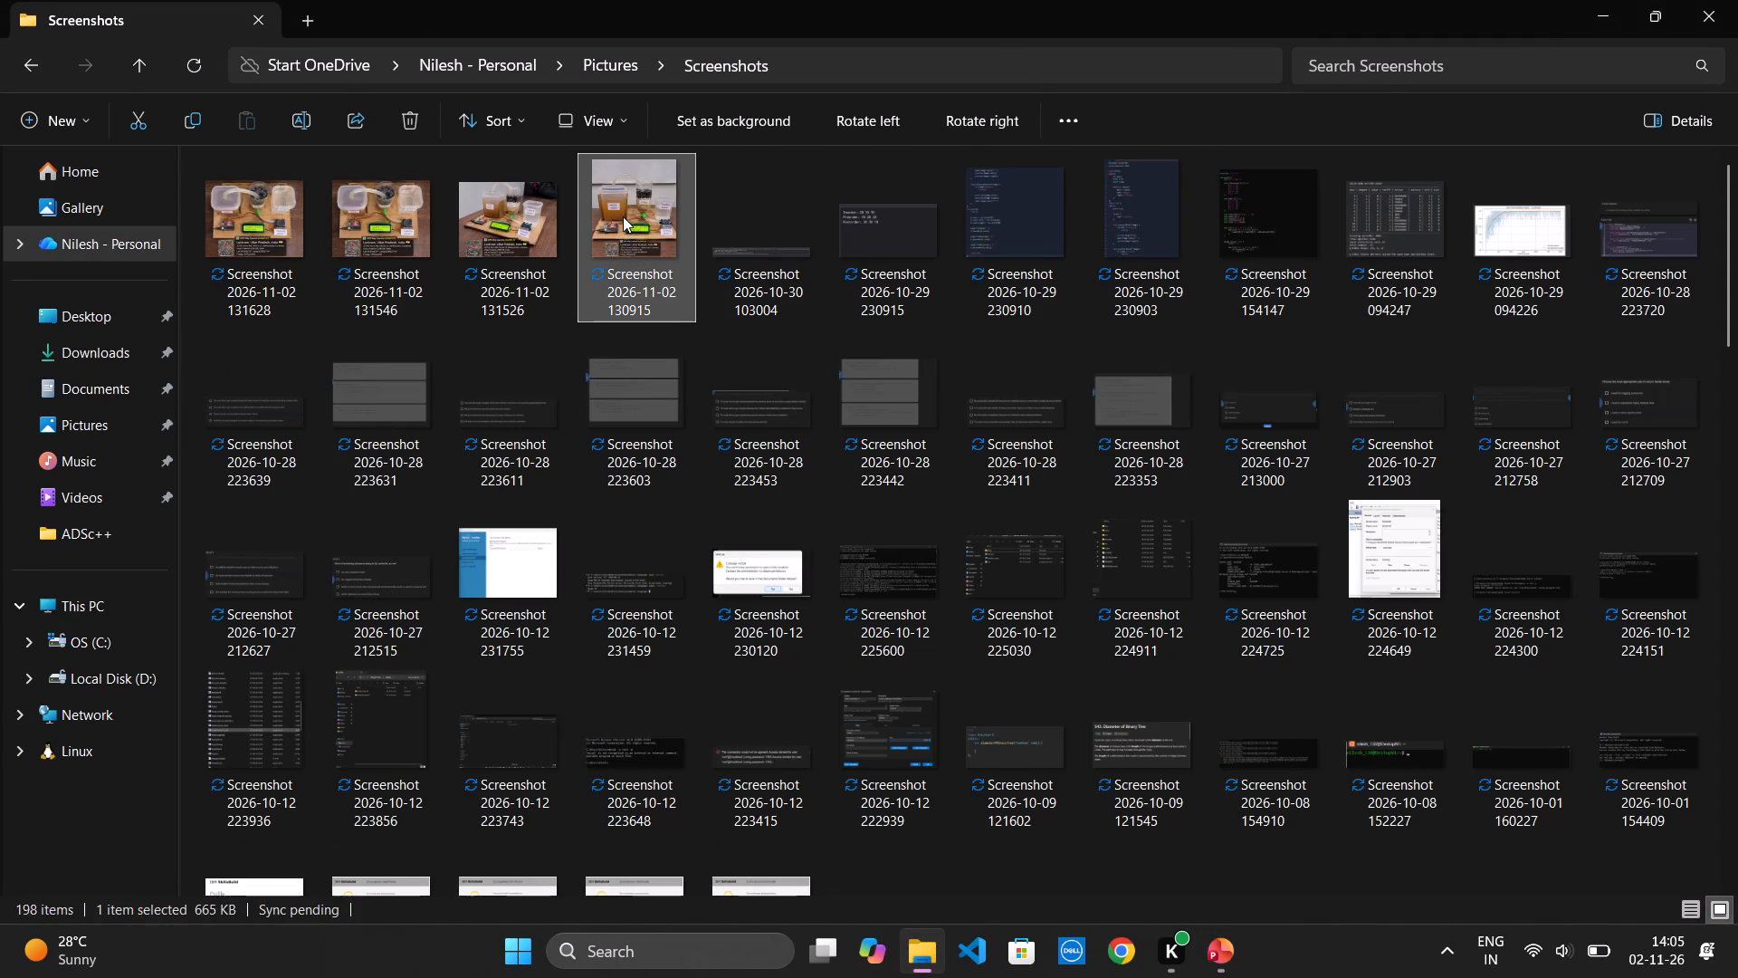
key("ctrl+c")
left_click(1224, 943)
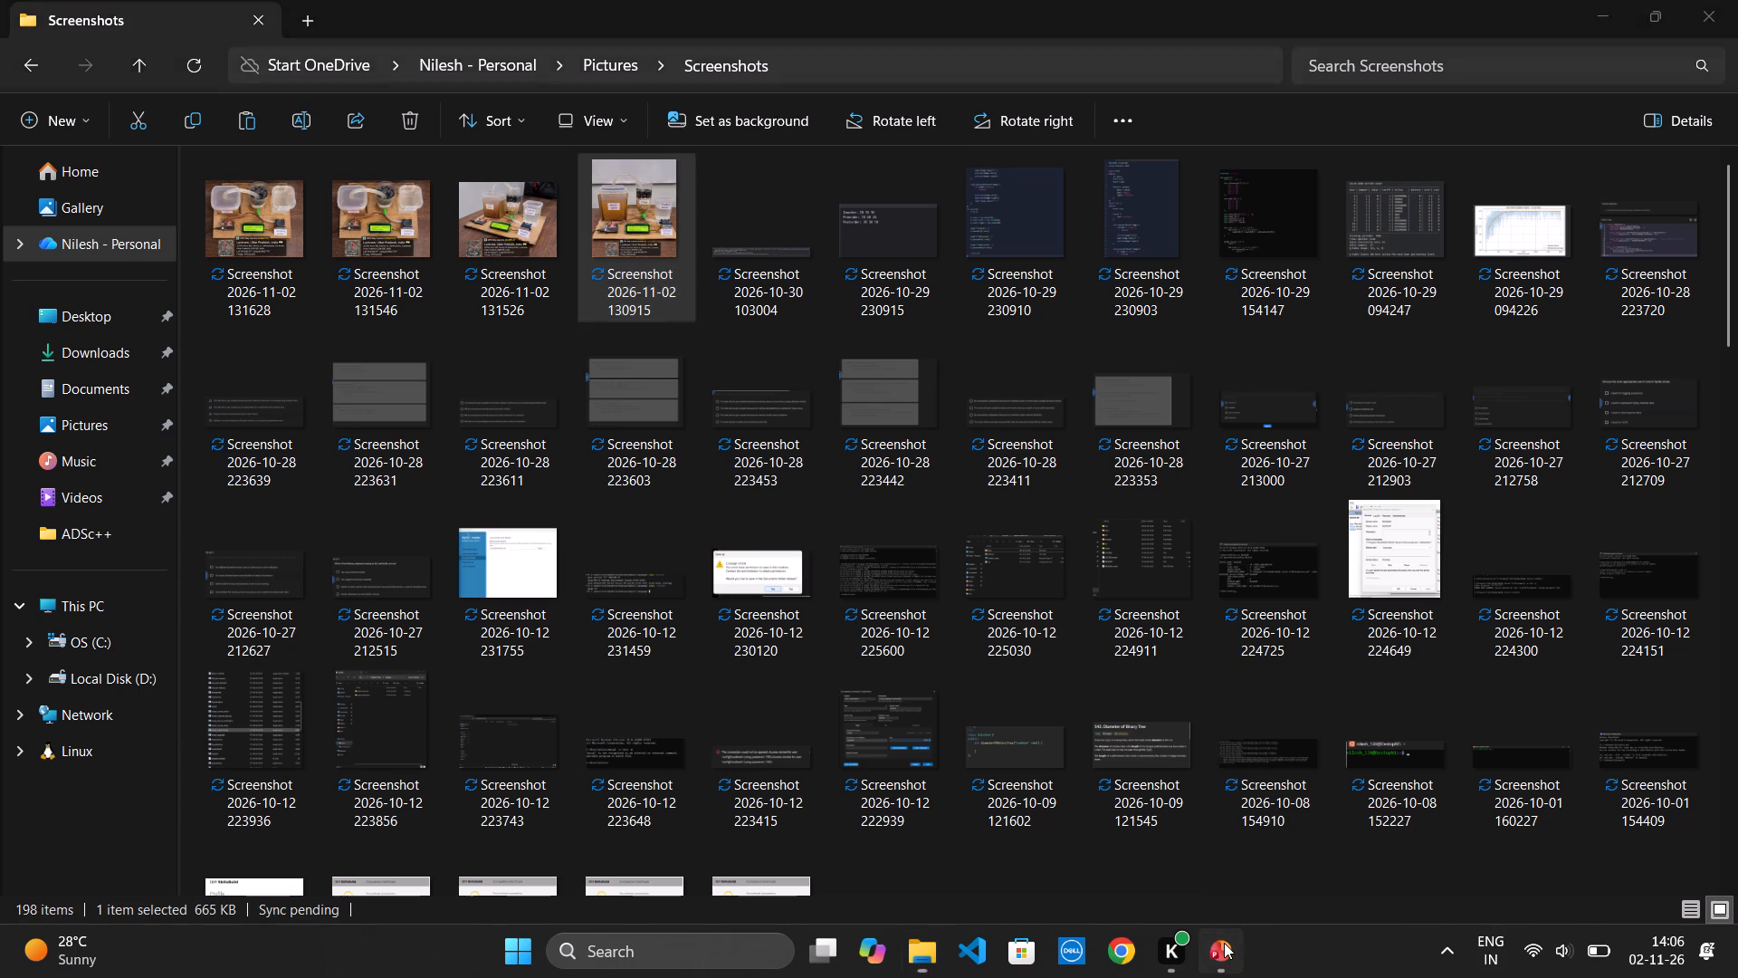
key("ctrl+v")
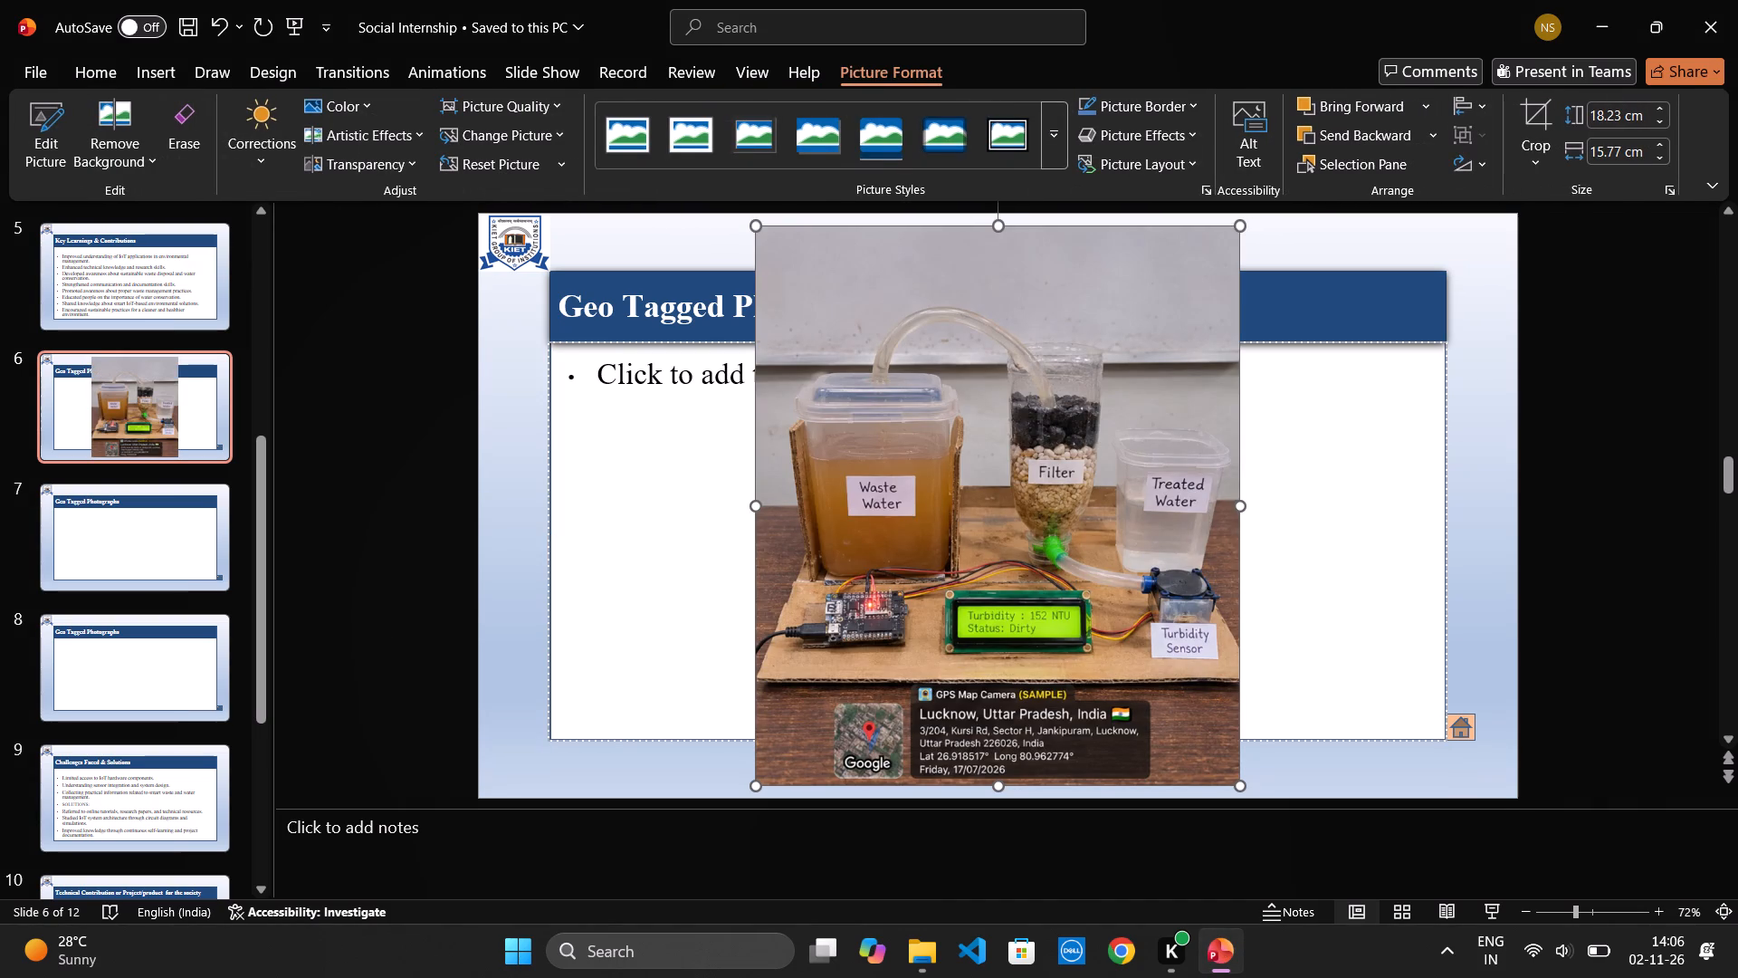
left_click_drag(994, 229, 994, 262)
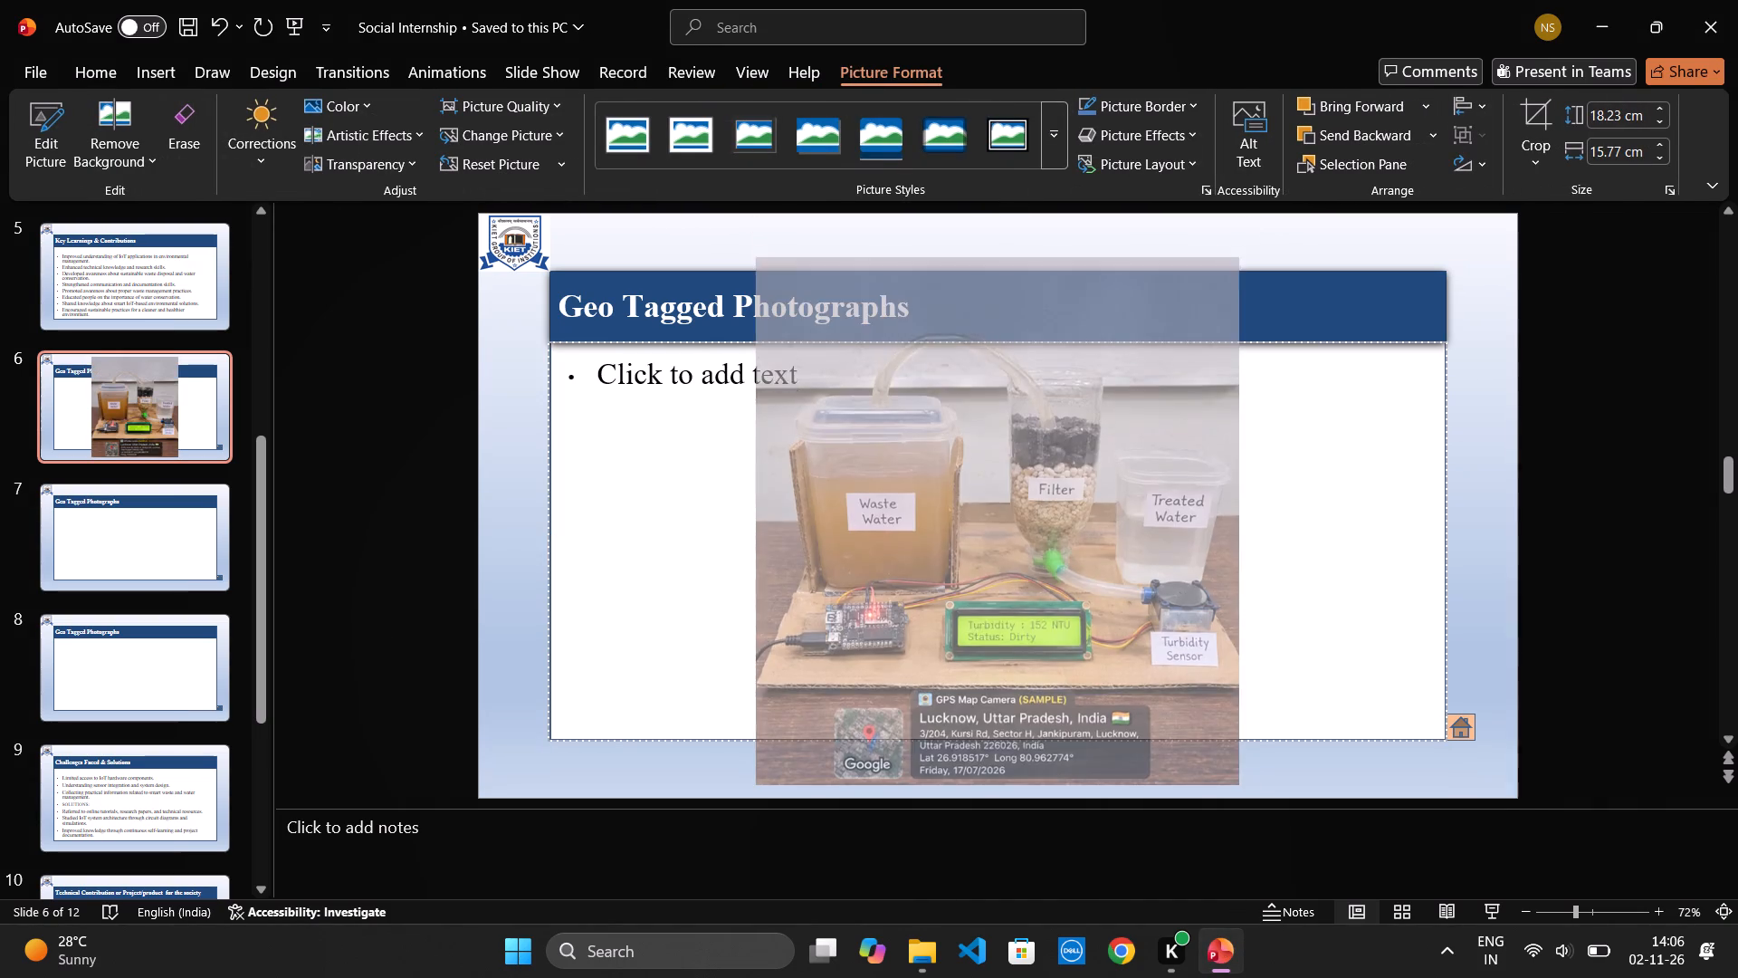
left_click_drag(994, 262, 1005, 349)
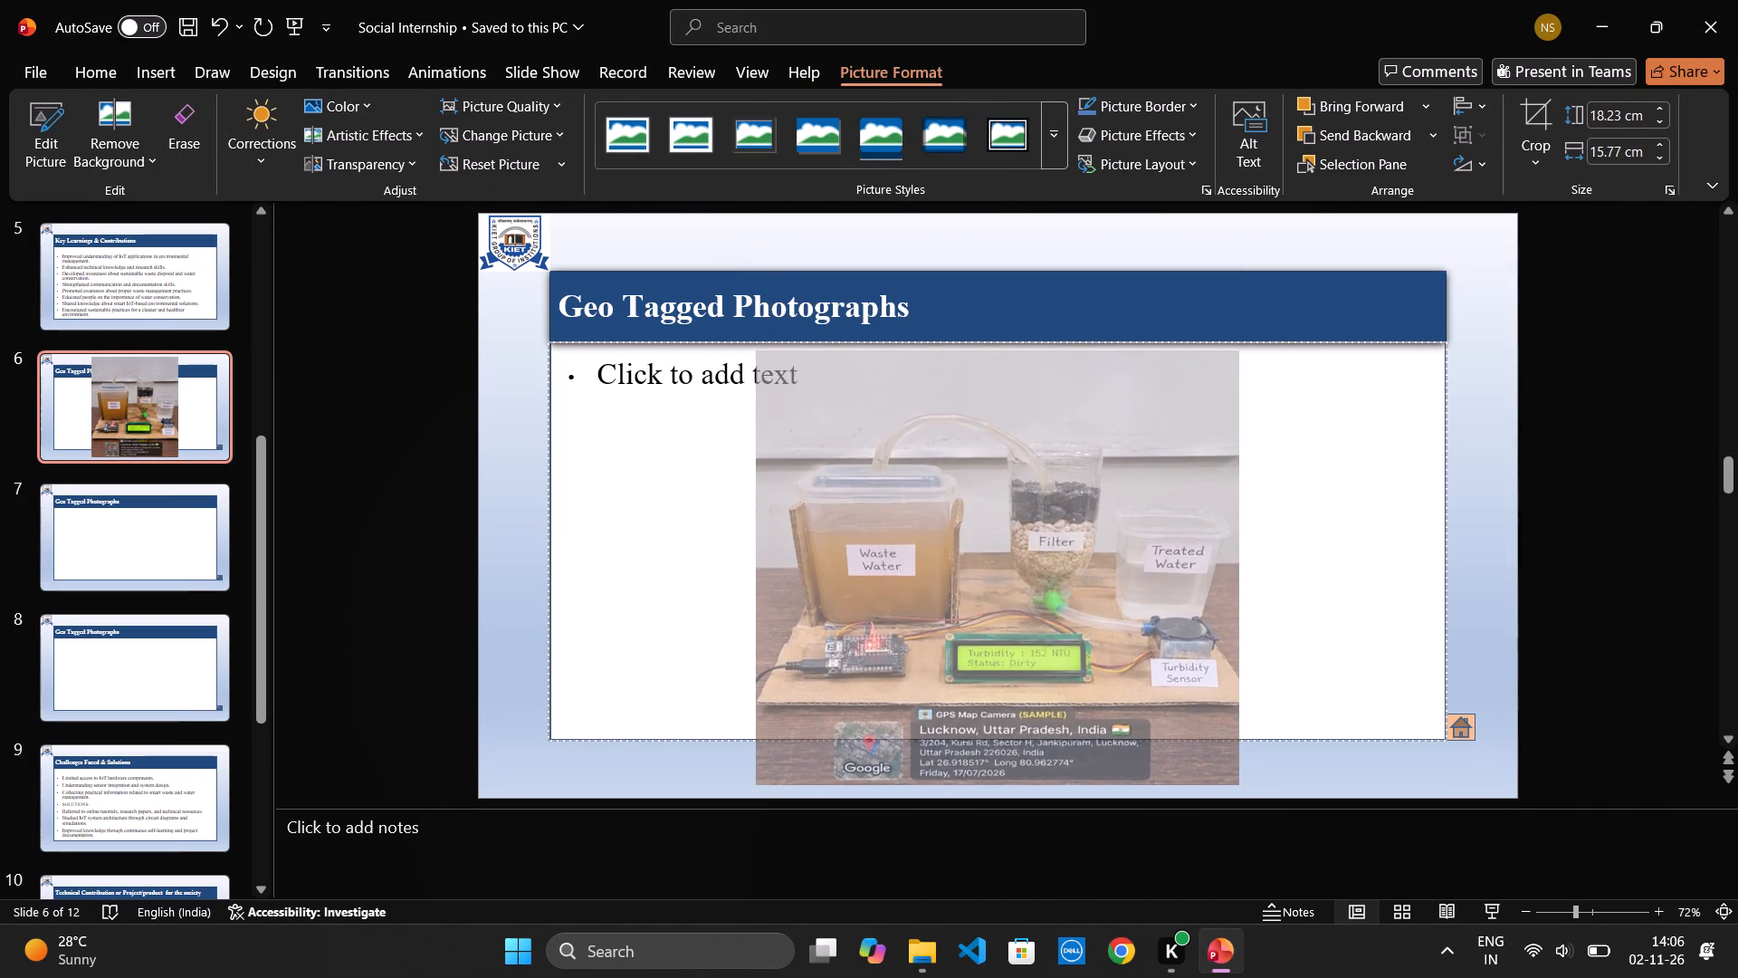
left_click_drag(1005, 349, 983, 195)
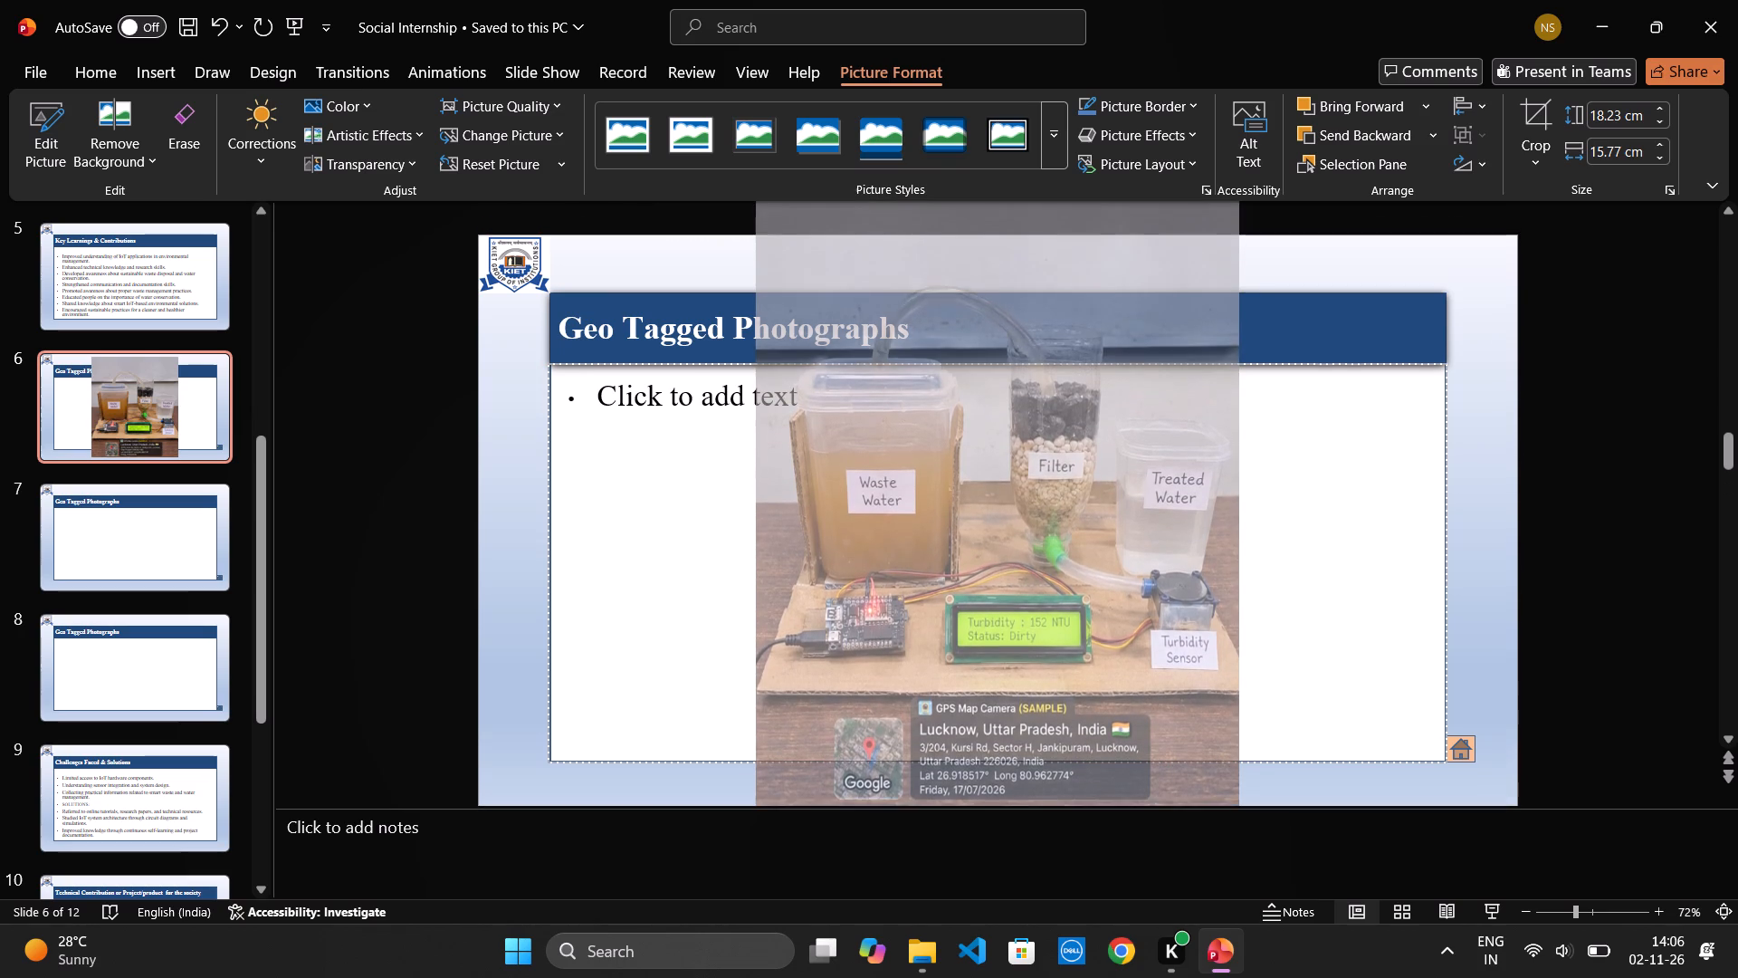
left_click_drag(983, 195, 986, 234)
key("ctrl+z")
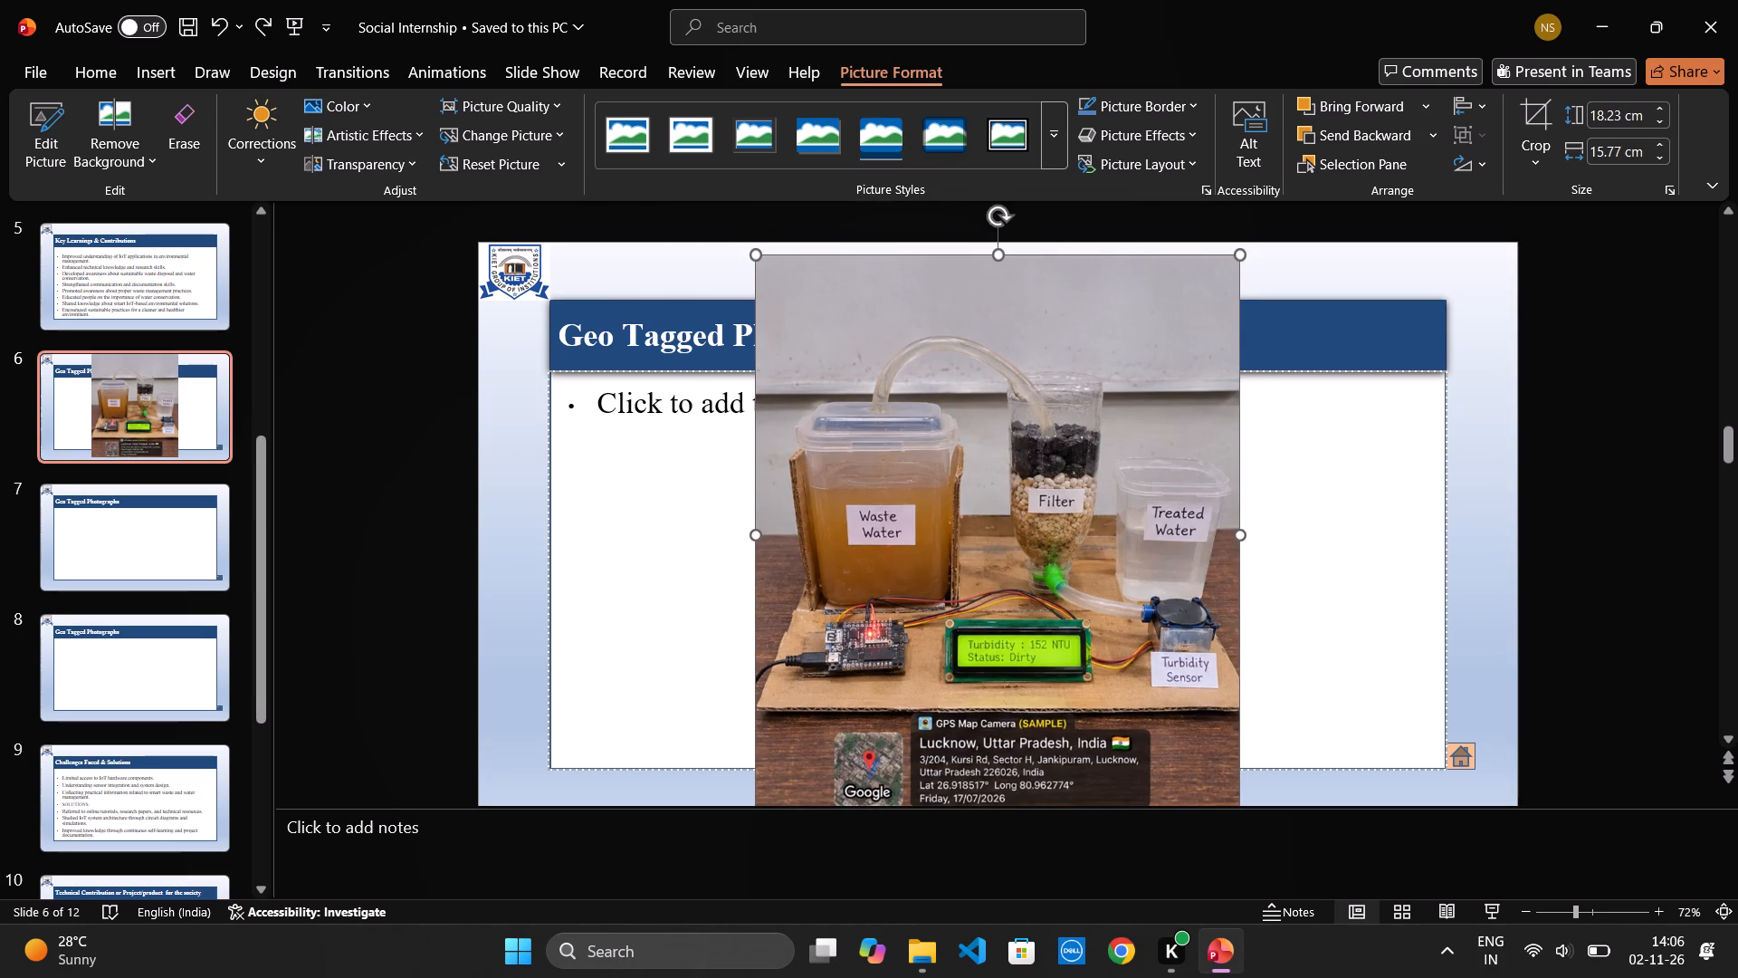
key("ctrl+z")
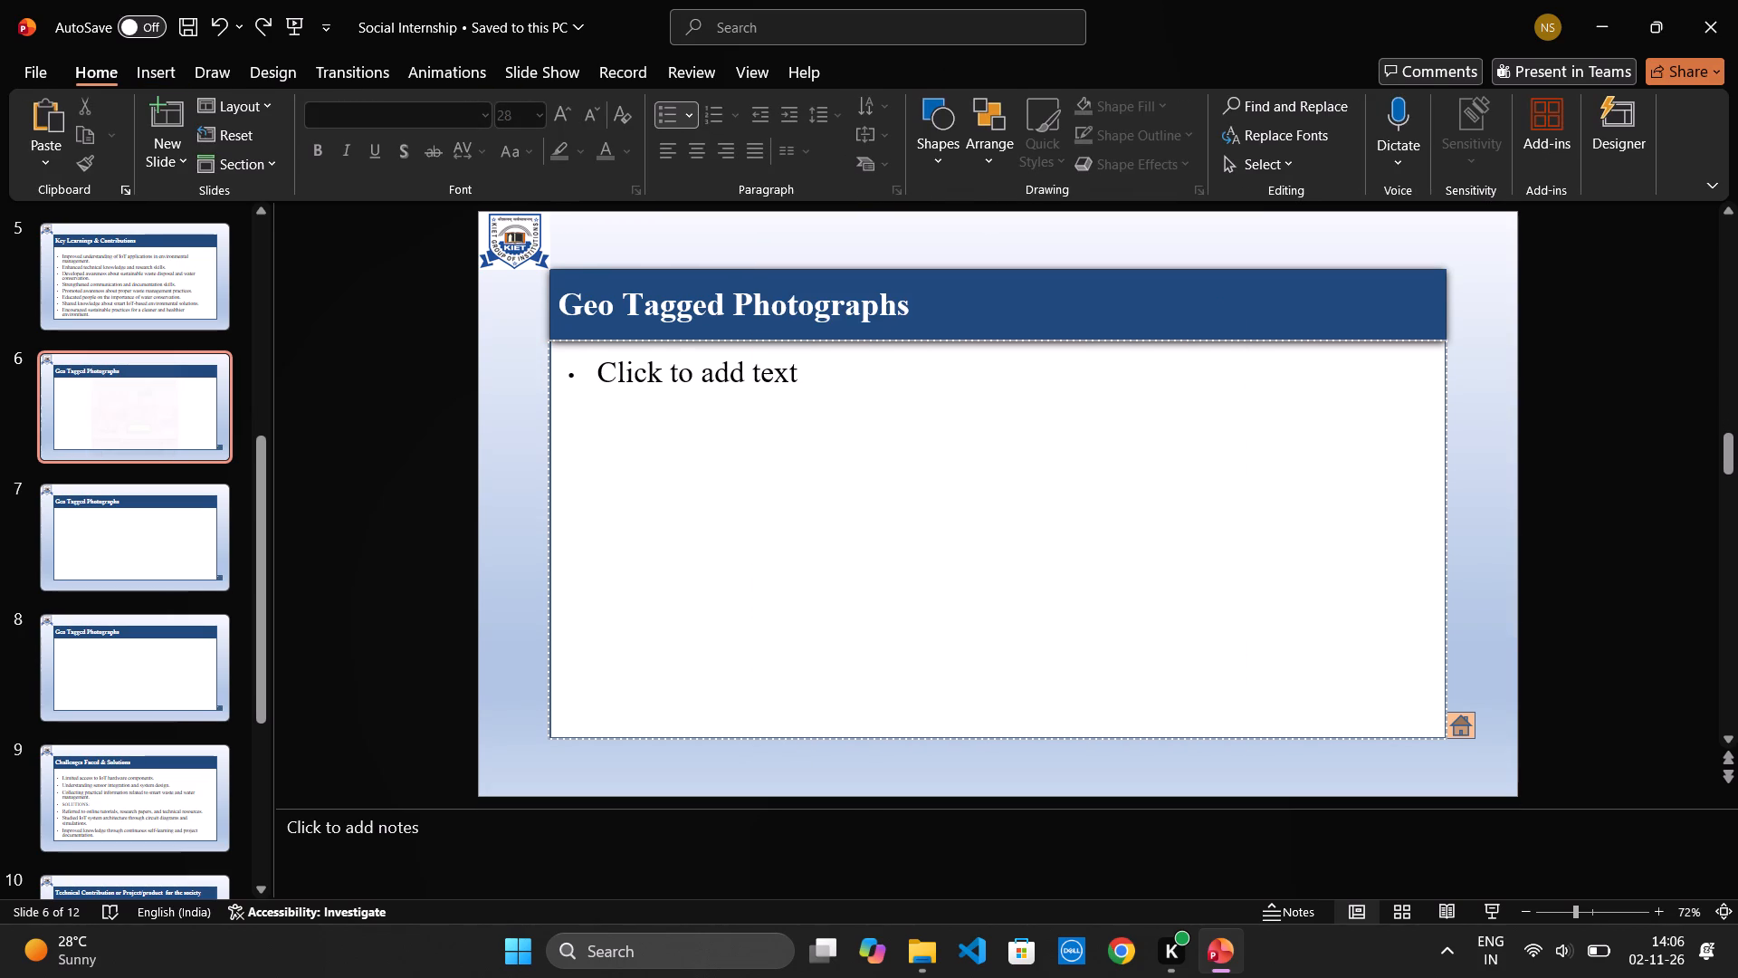
Paste the copied screenshot onto slide 6, scale it to about 12.93 cm high by 11.18 cm wide, and place it in the content area below the title.
left_click(840, 429)
key("ctrl+v")
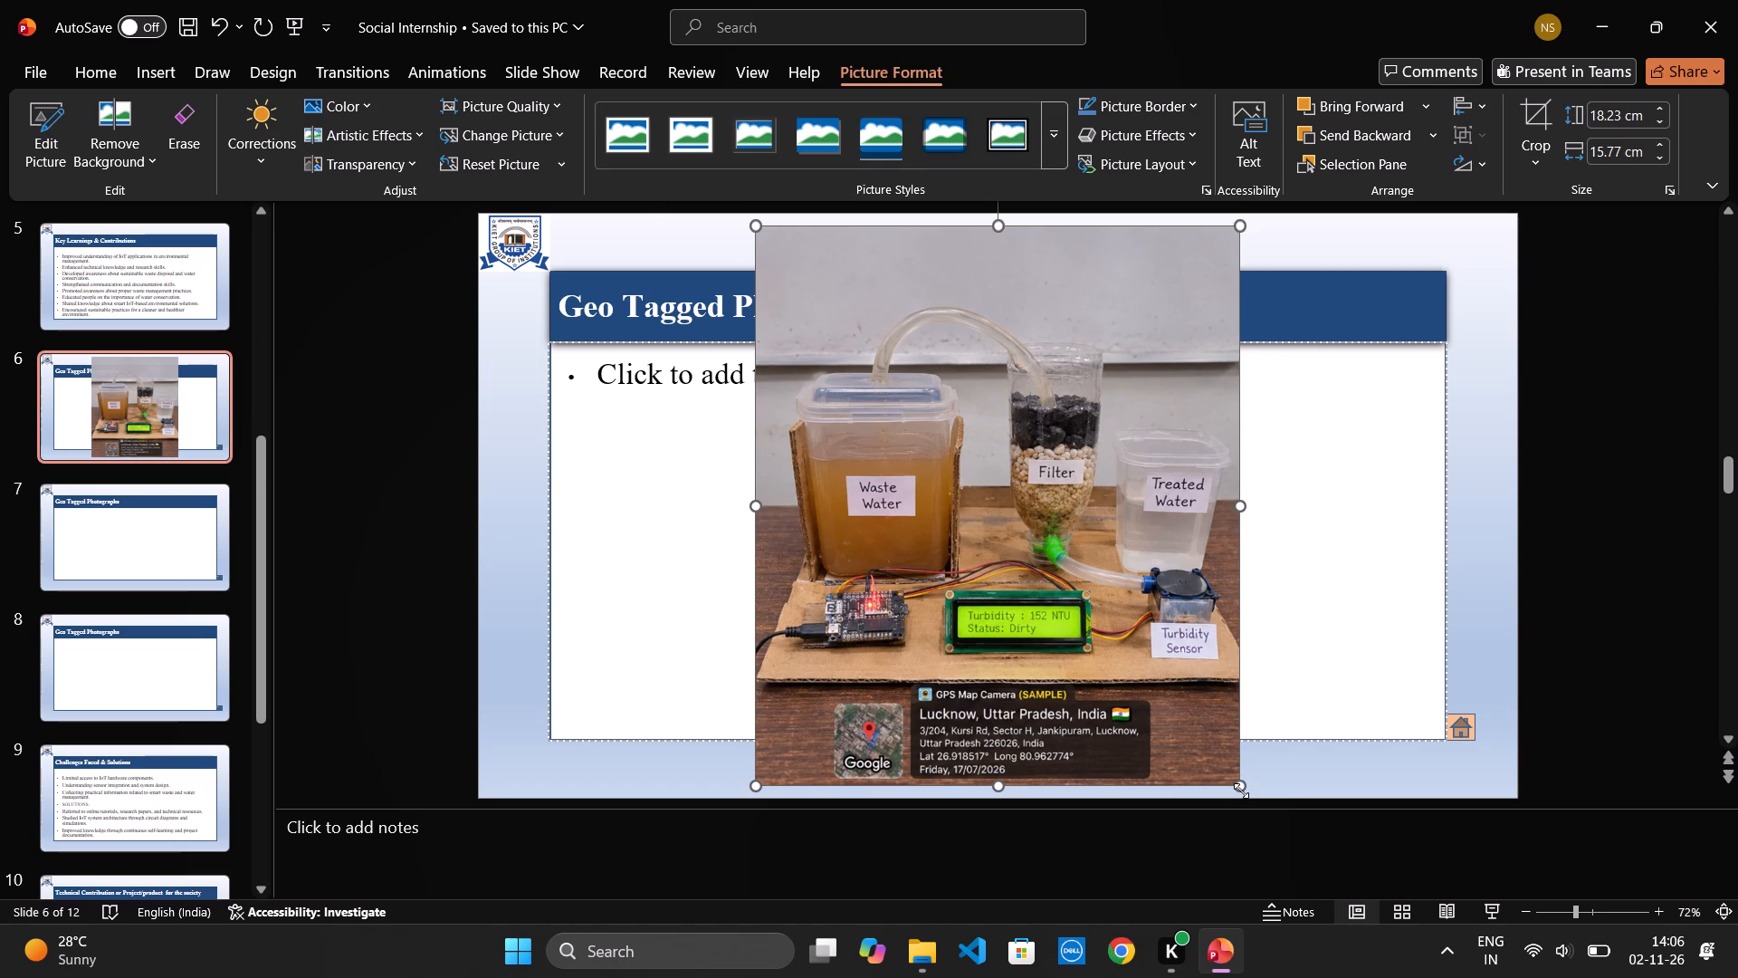
left_click_drag(1241, 791, 1067, 653)
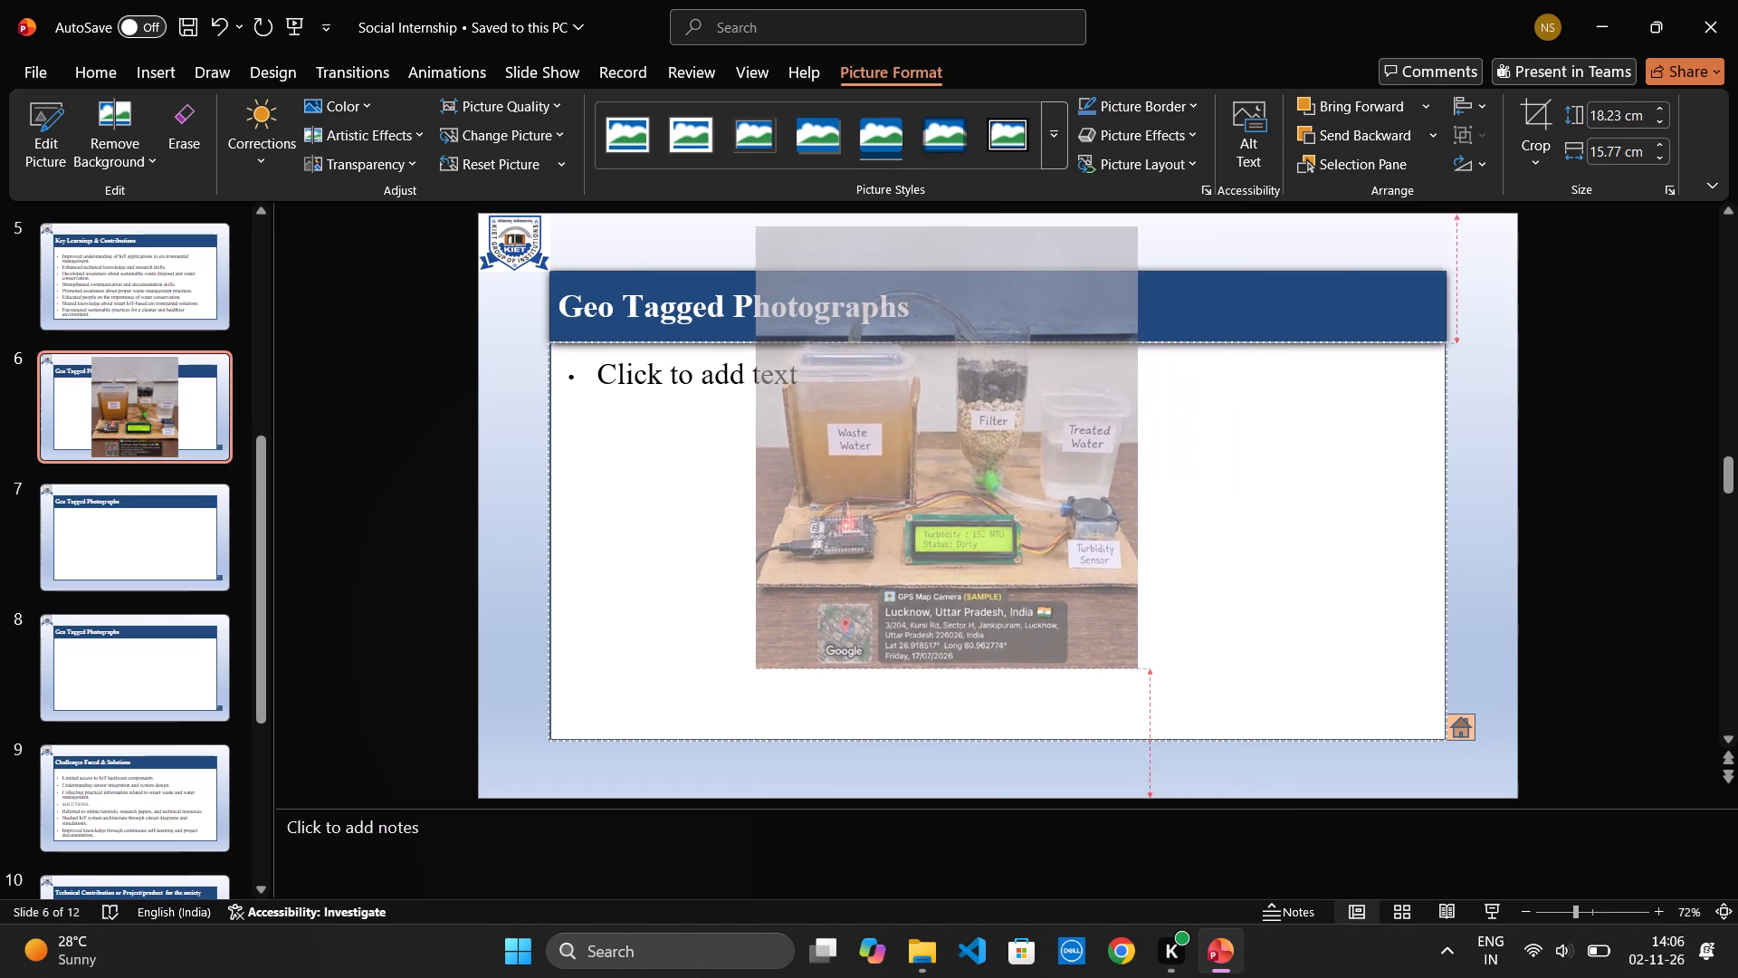
left_click_drag(1067, 653, 1045, 627)
left_click_drag(898, 425, 943, 505)
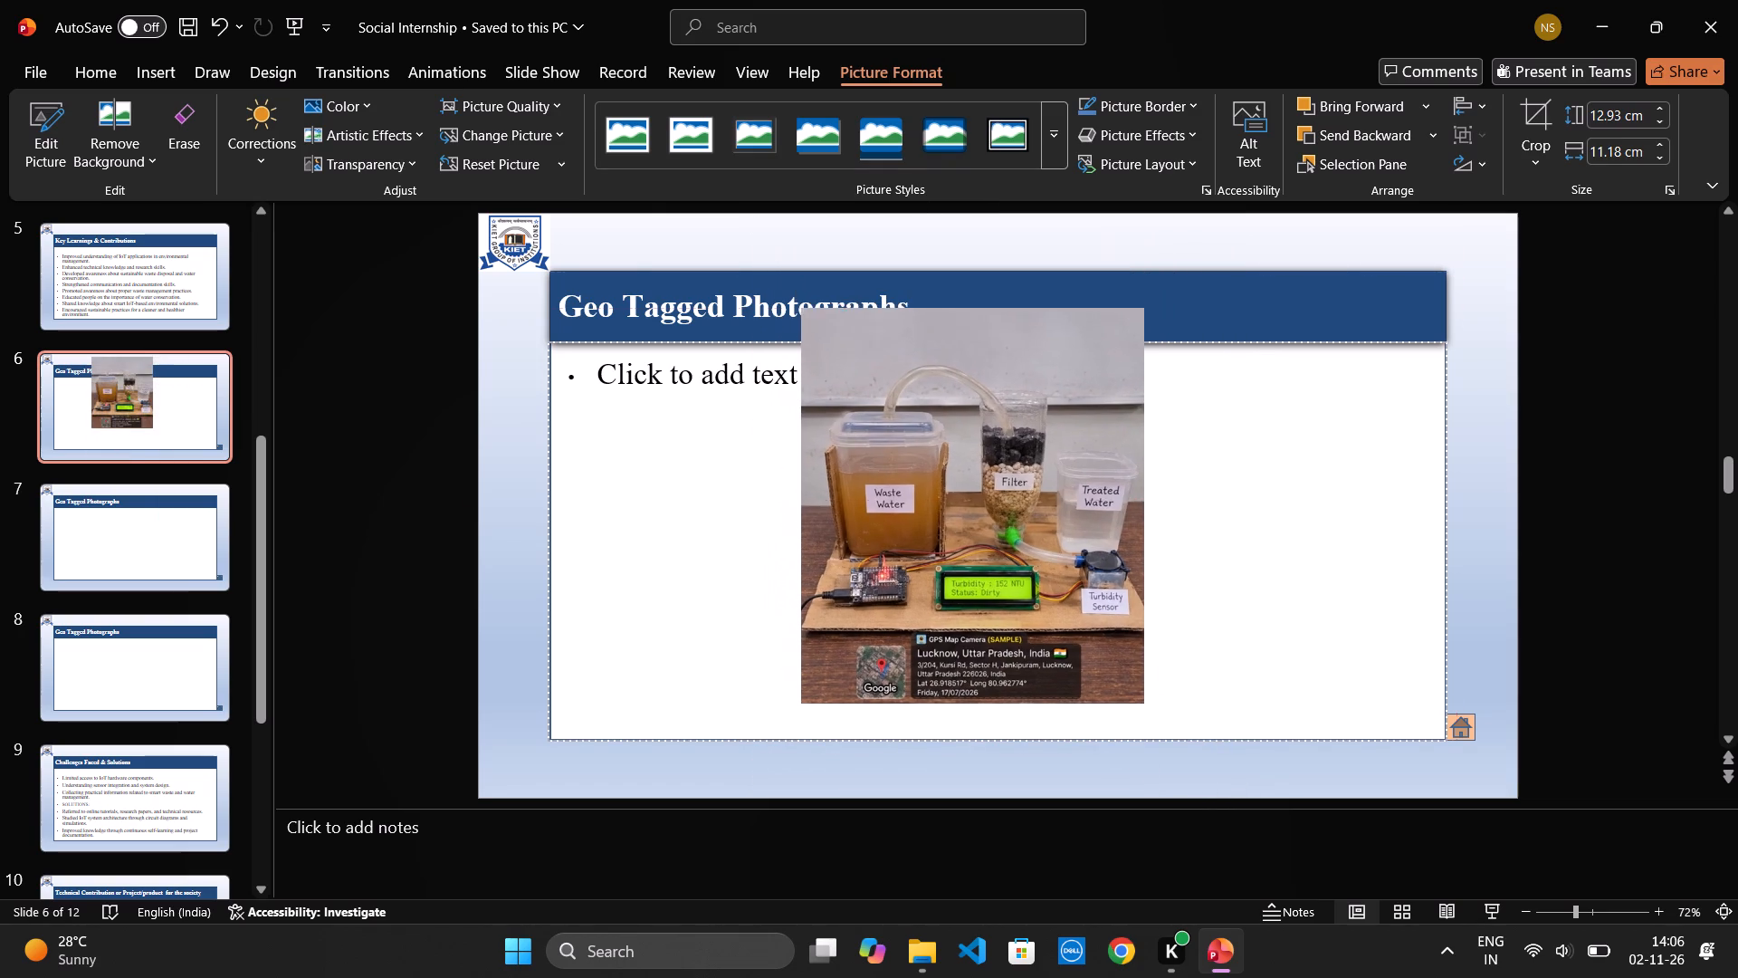
left_click_drag(943, 505, 924, 537)
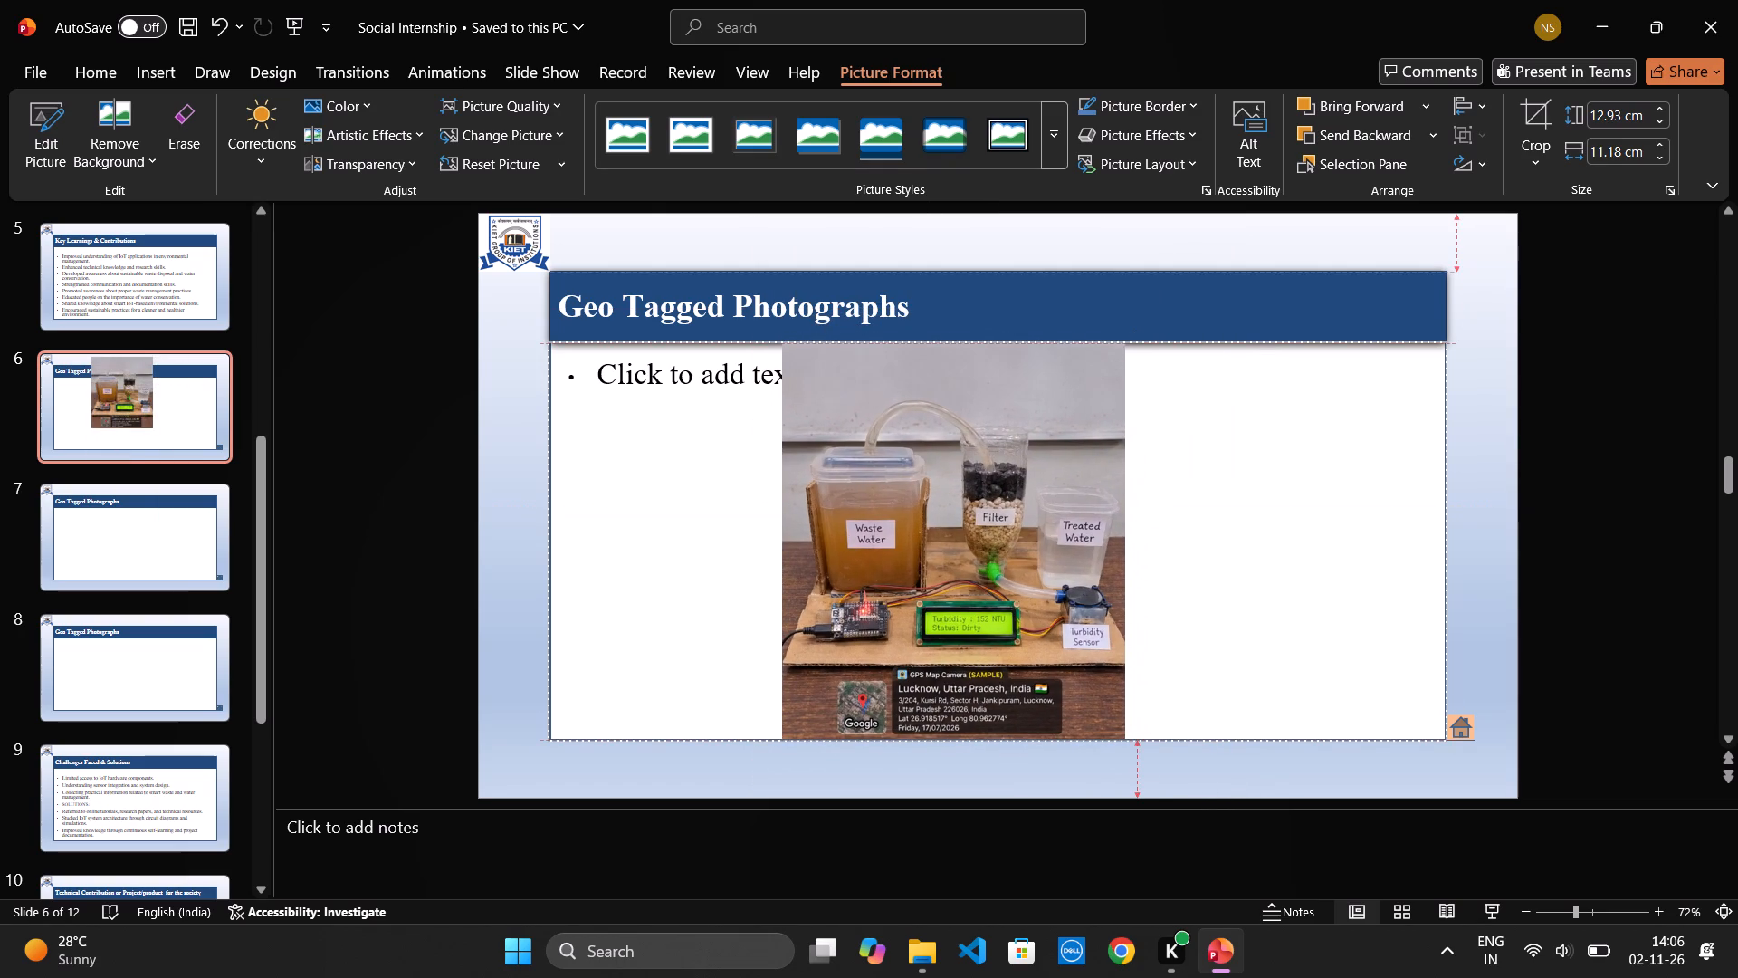
Scale the picture on slide 6 to about 12.2 cm high by 10.55 cm wide and place it at the left side of the content area.
left_click_drag(924, 537, 922, 537)
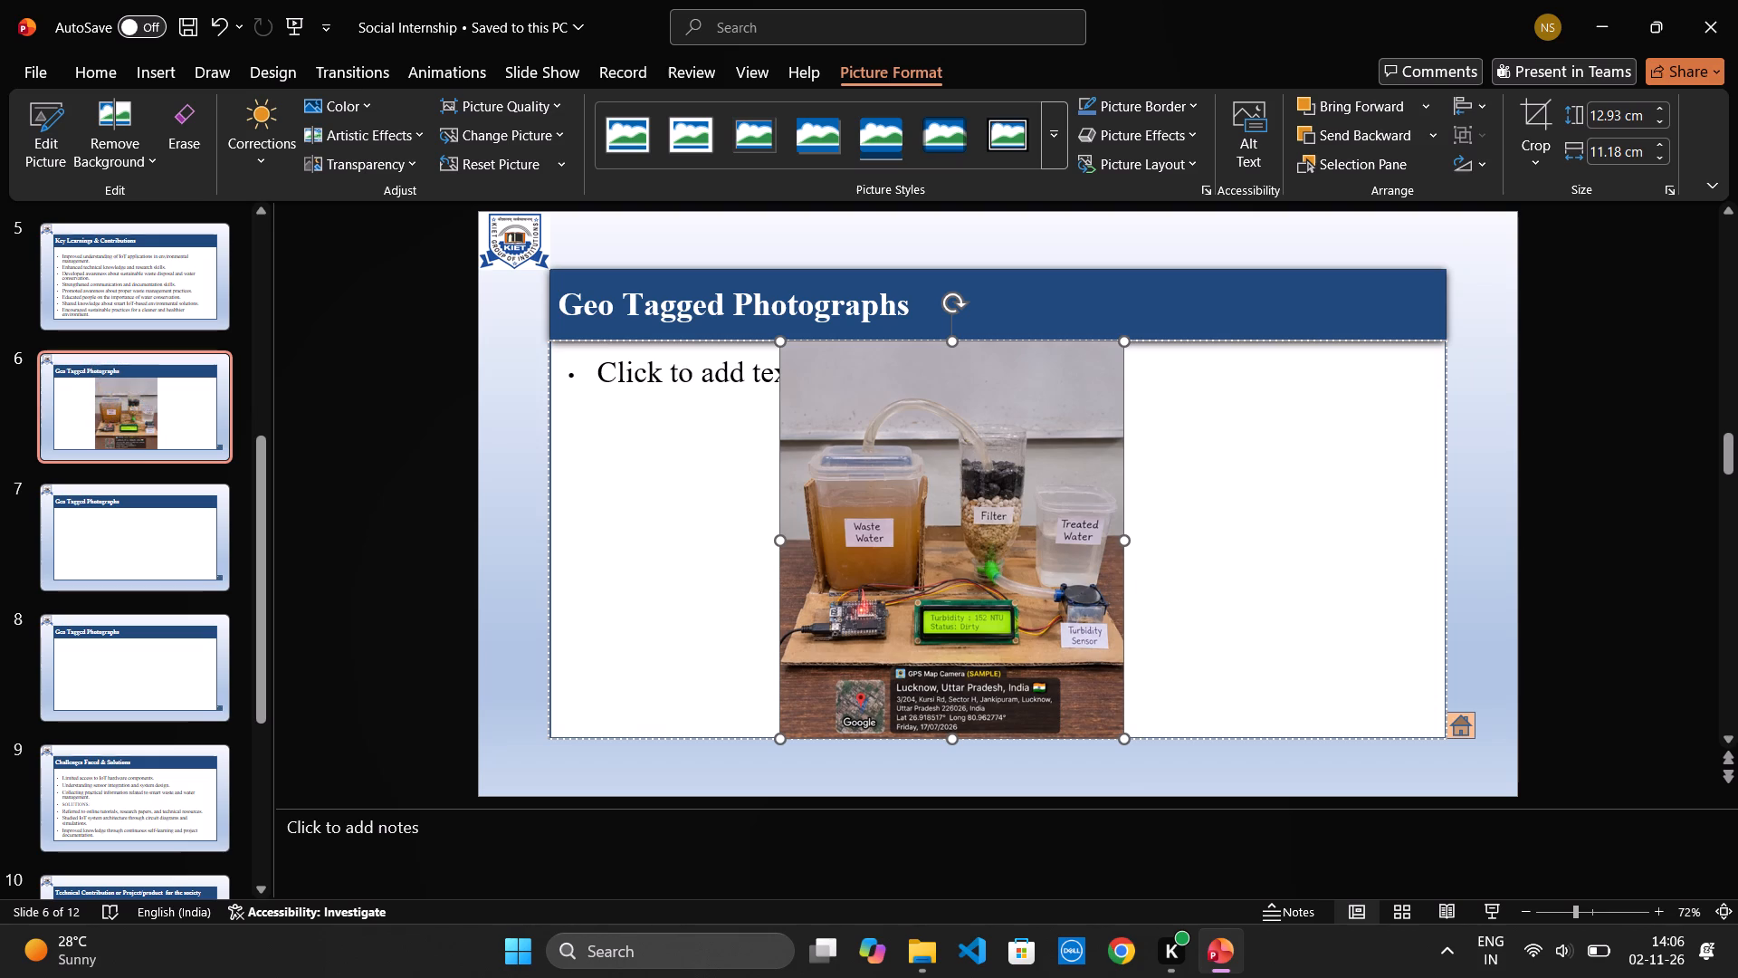
left_click_drag(1129, 341, 1108, 352)
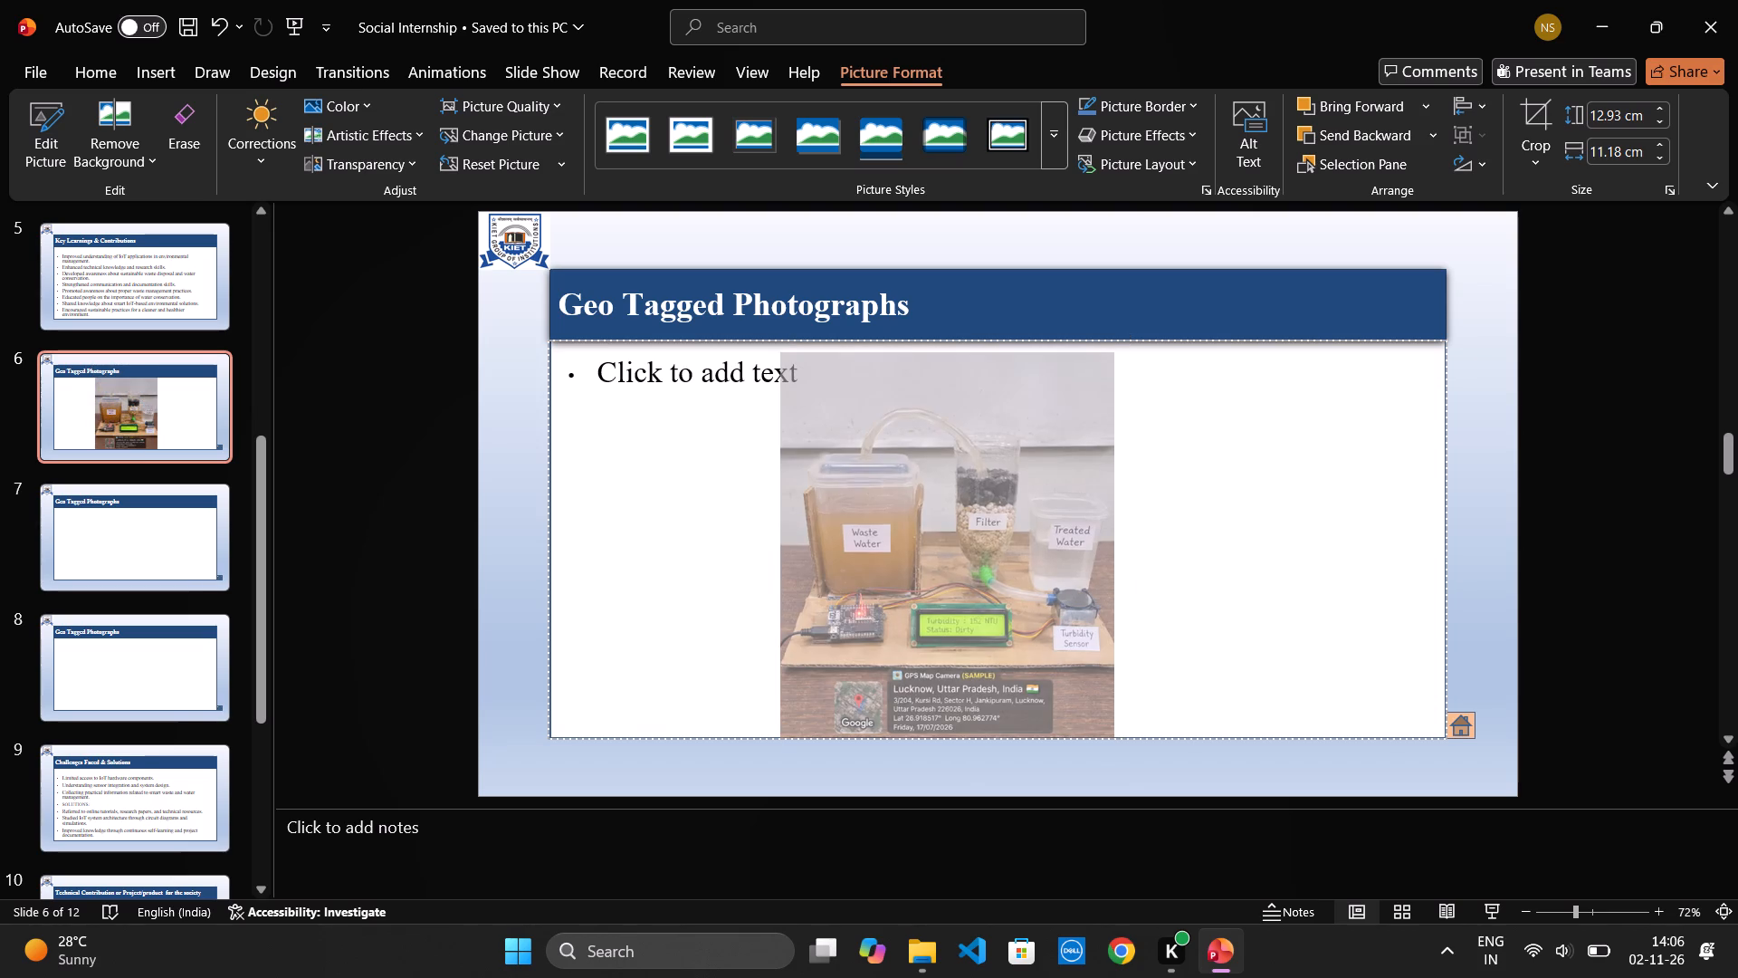
left_click_drag(1108, 352, 1094, 364)
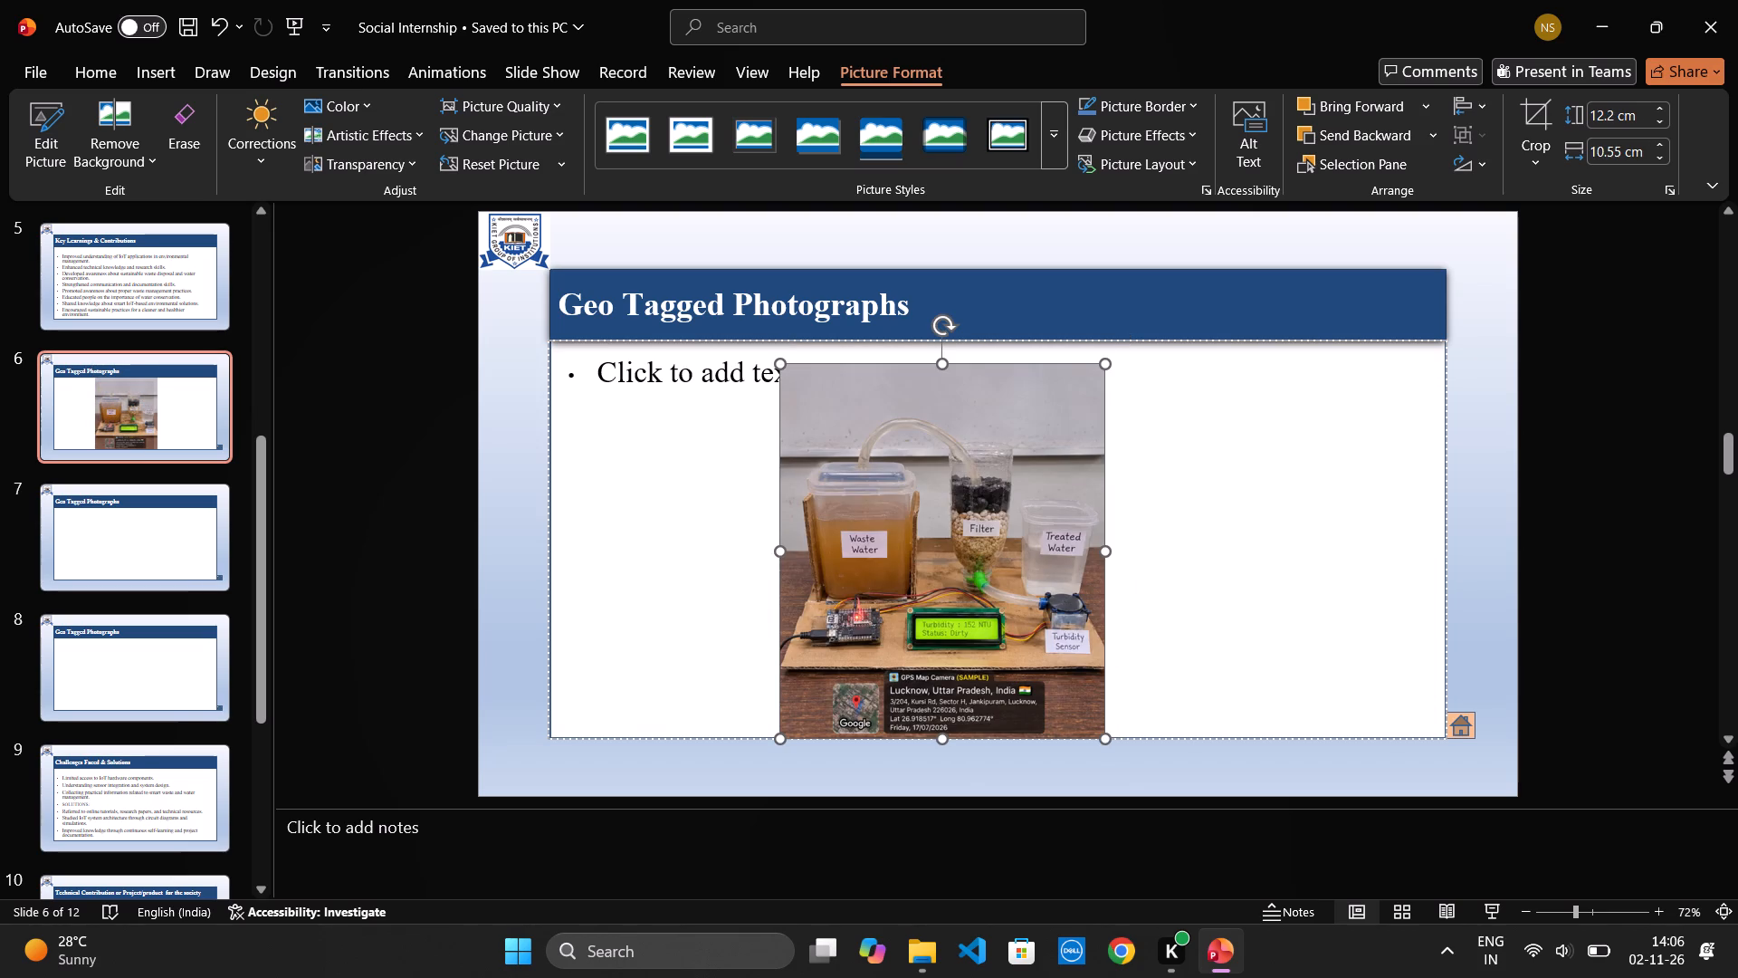
left_click_drag(927, 474, 924, 456)
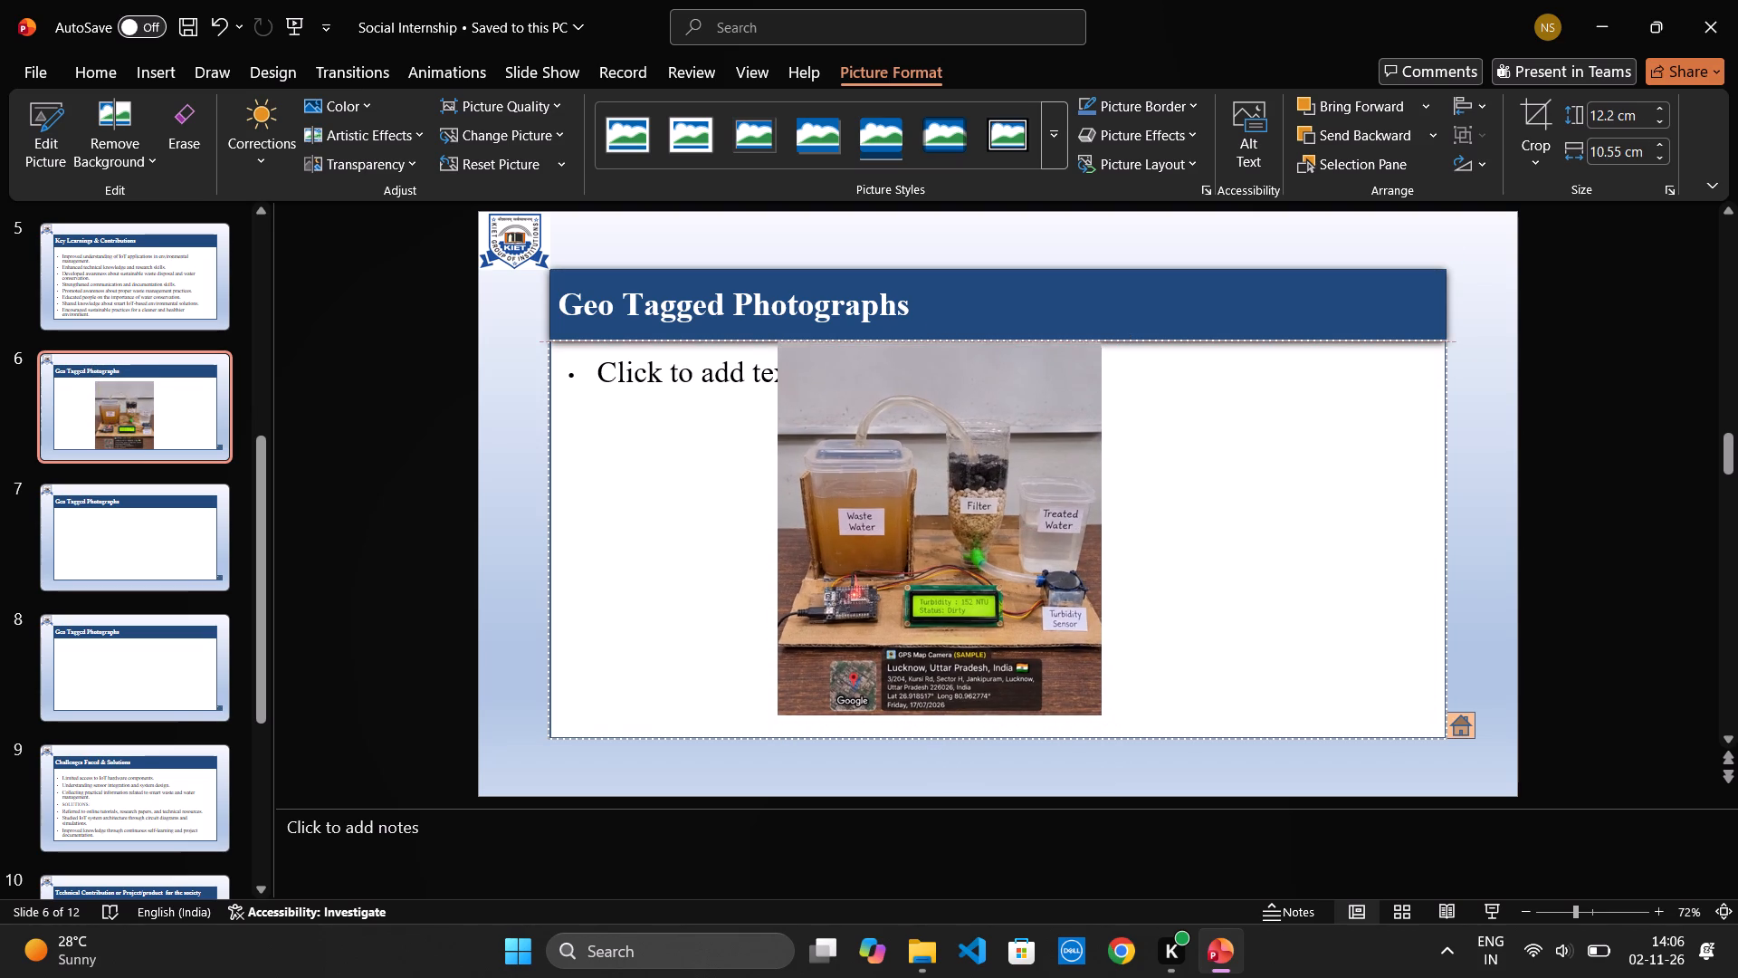
left_click_drag(924, 456, 923, 460)
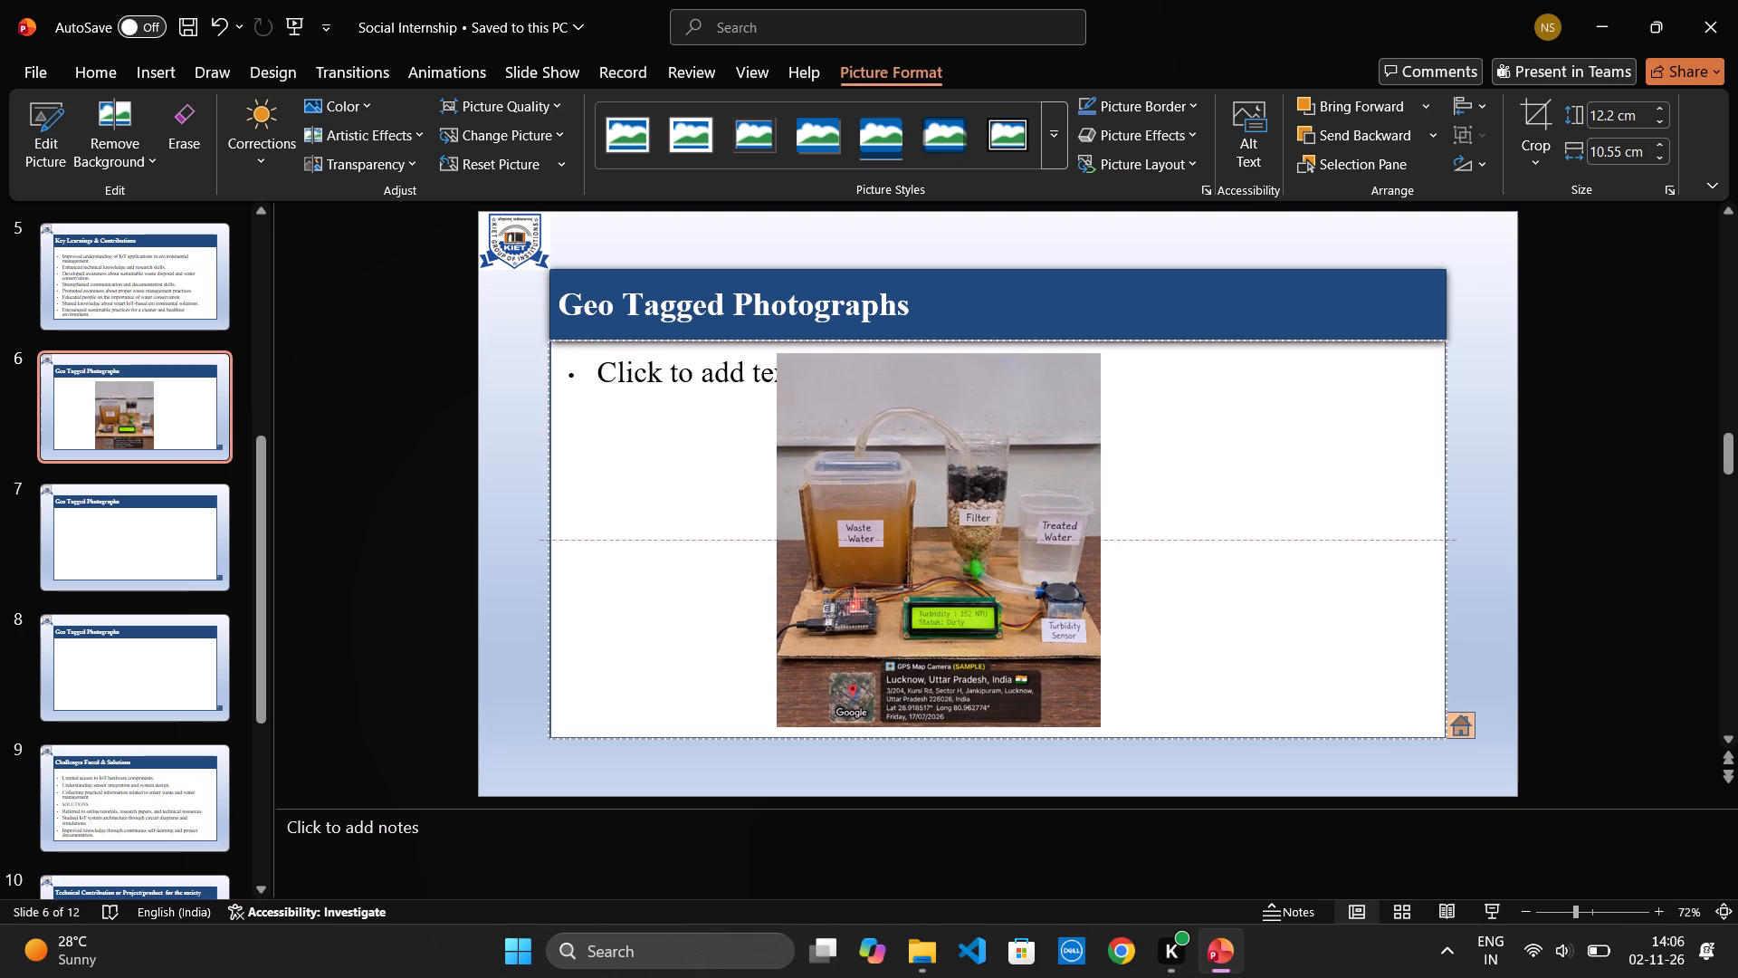
left_click_drag(923, 460, 924, 447)
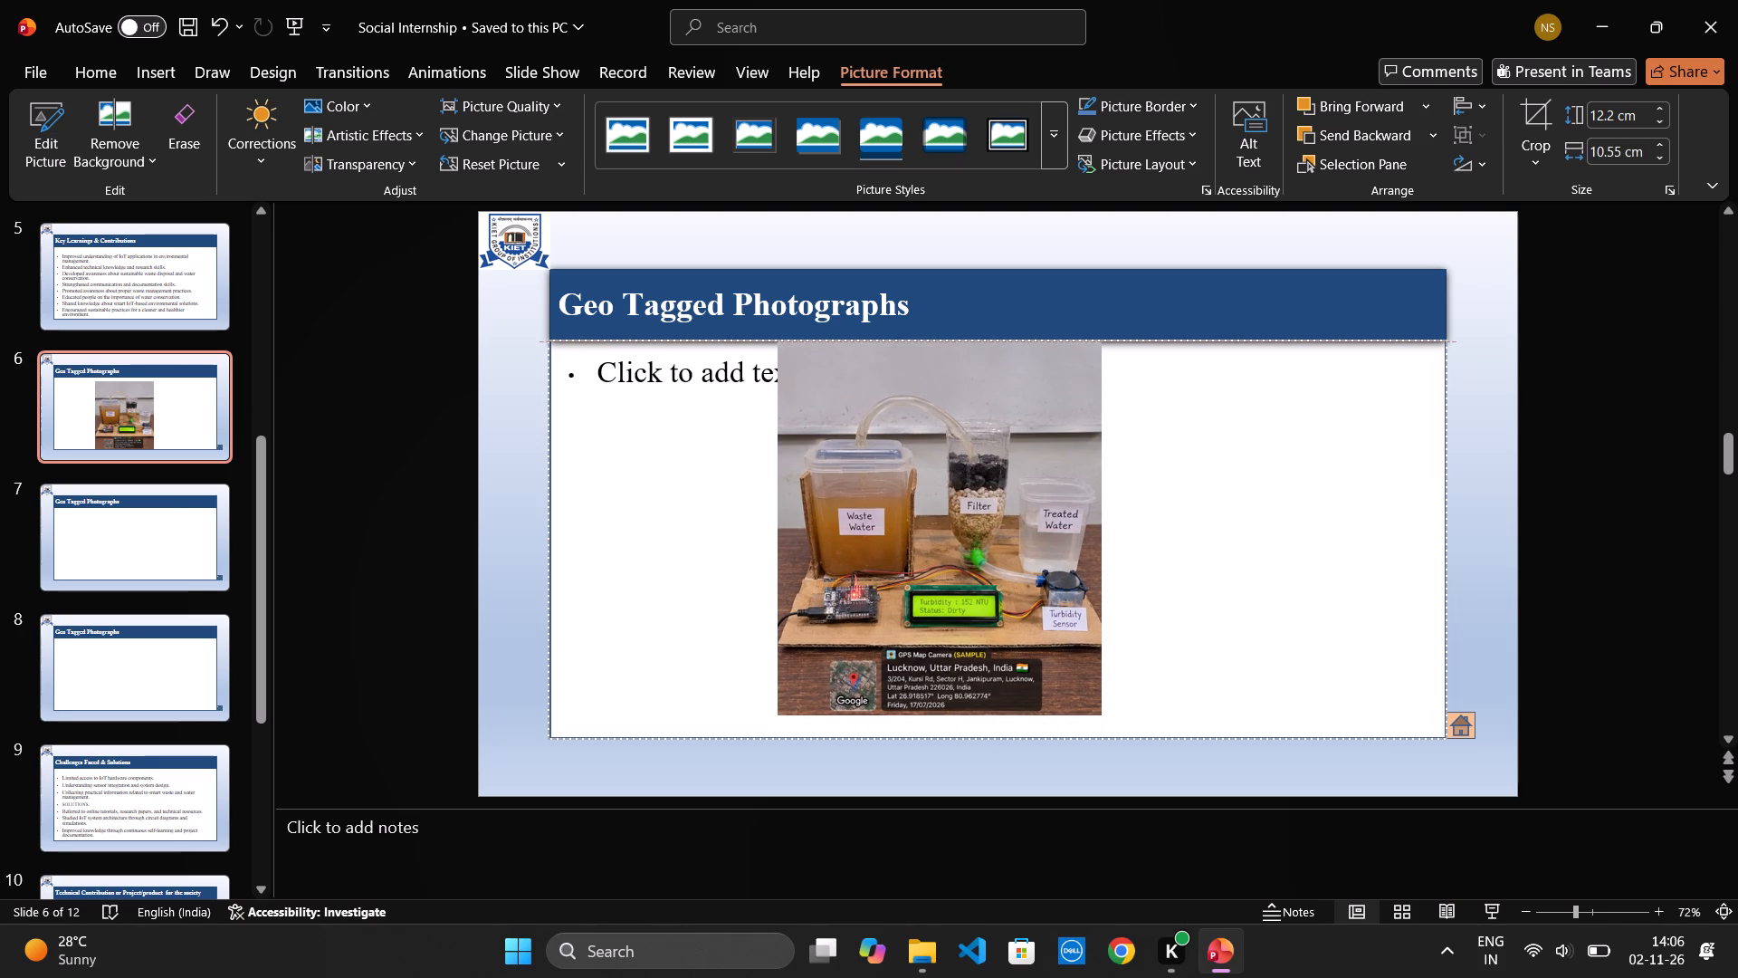
left_click_drag(924, 447, 923, 457)
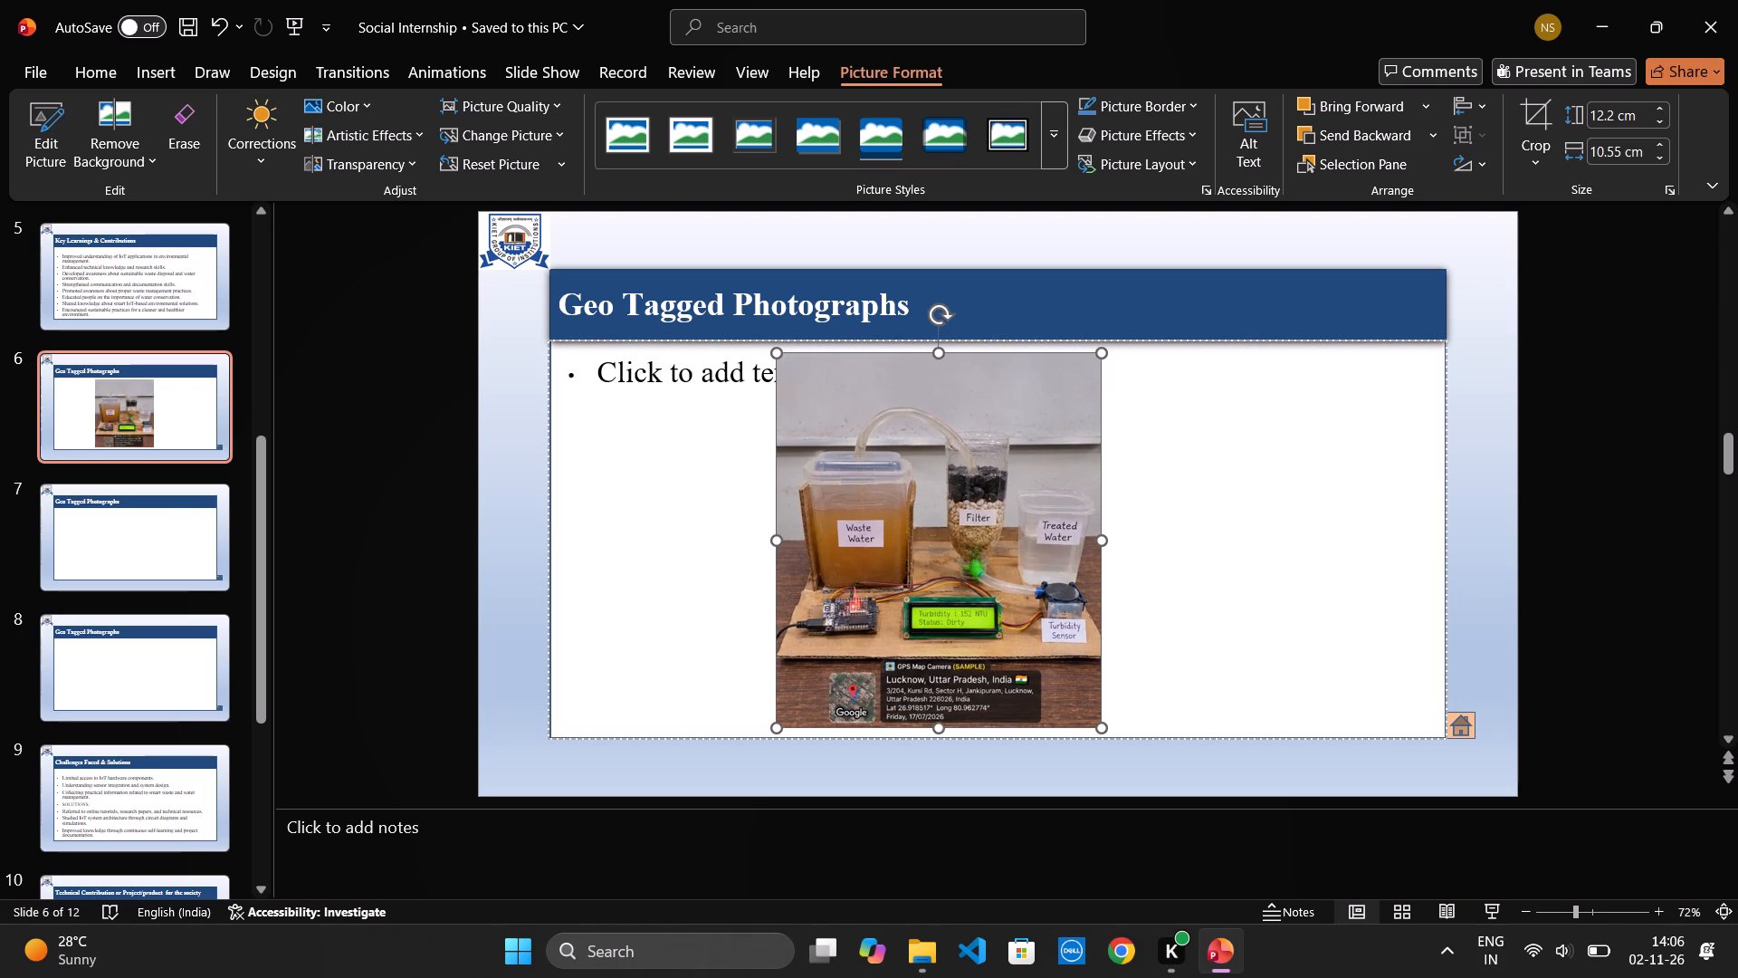
left_click_drag(916, 542, 851, 551)
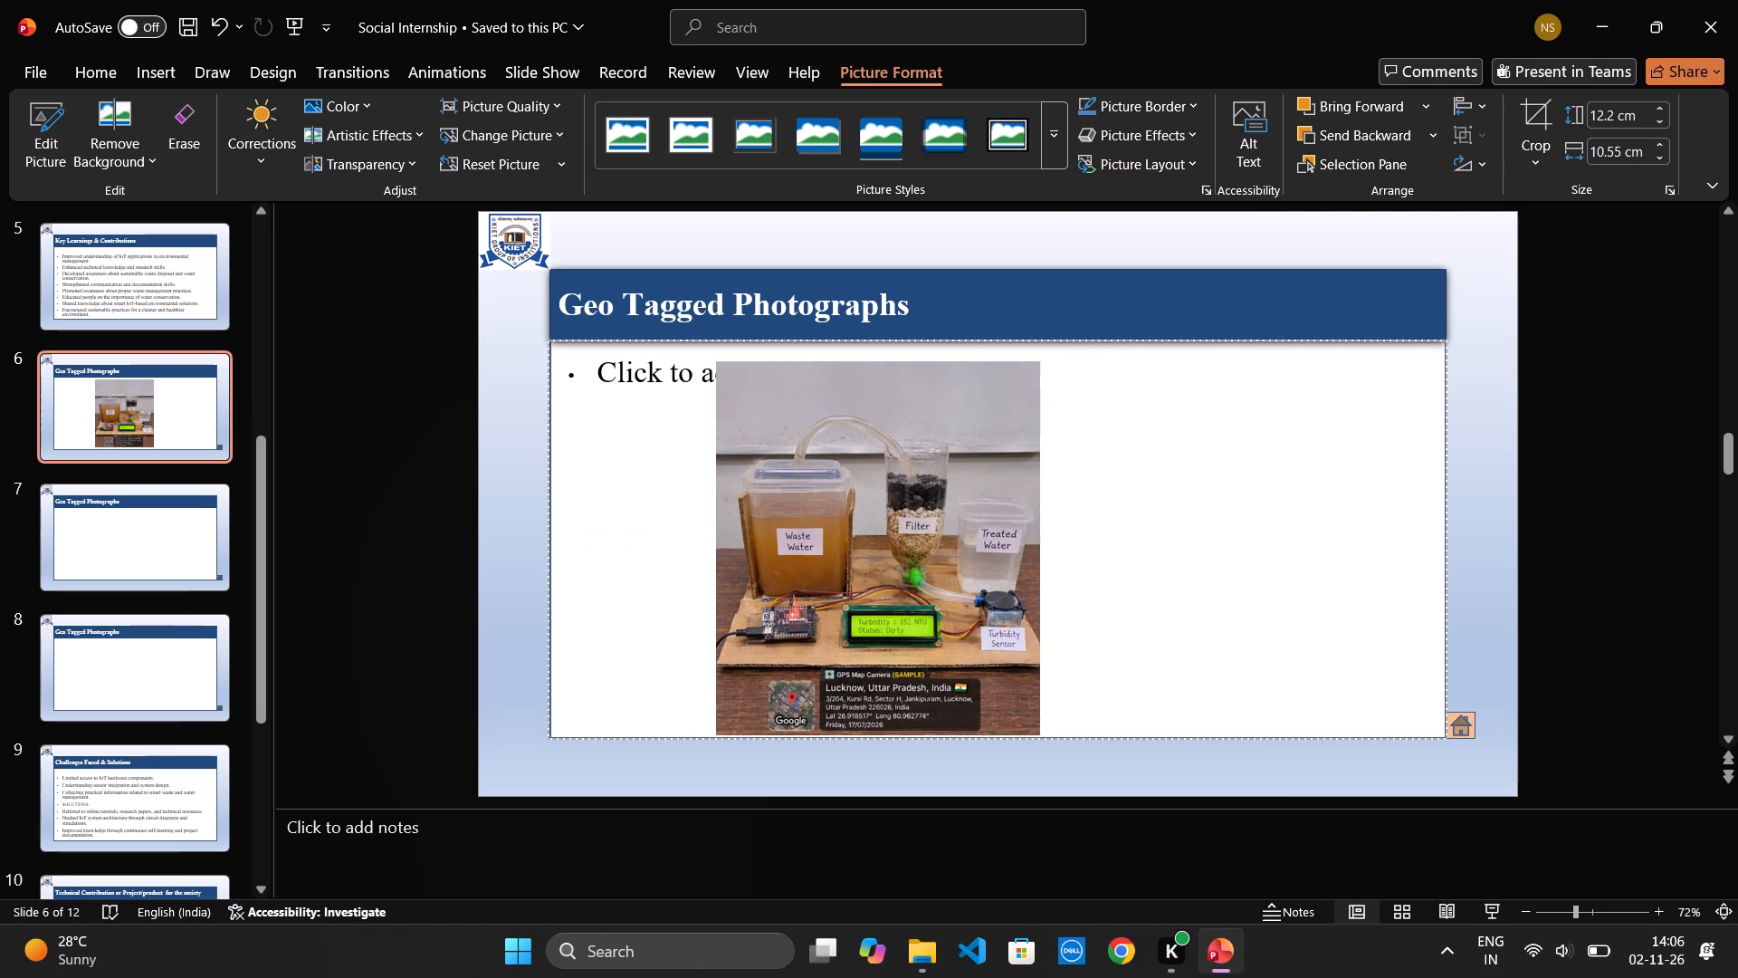
left_click_drag(851, 551, 704, 541)
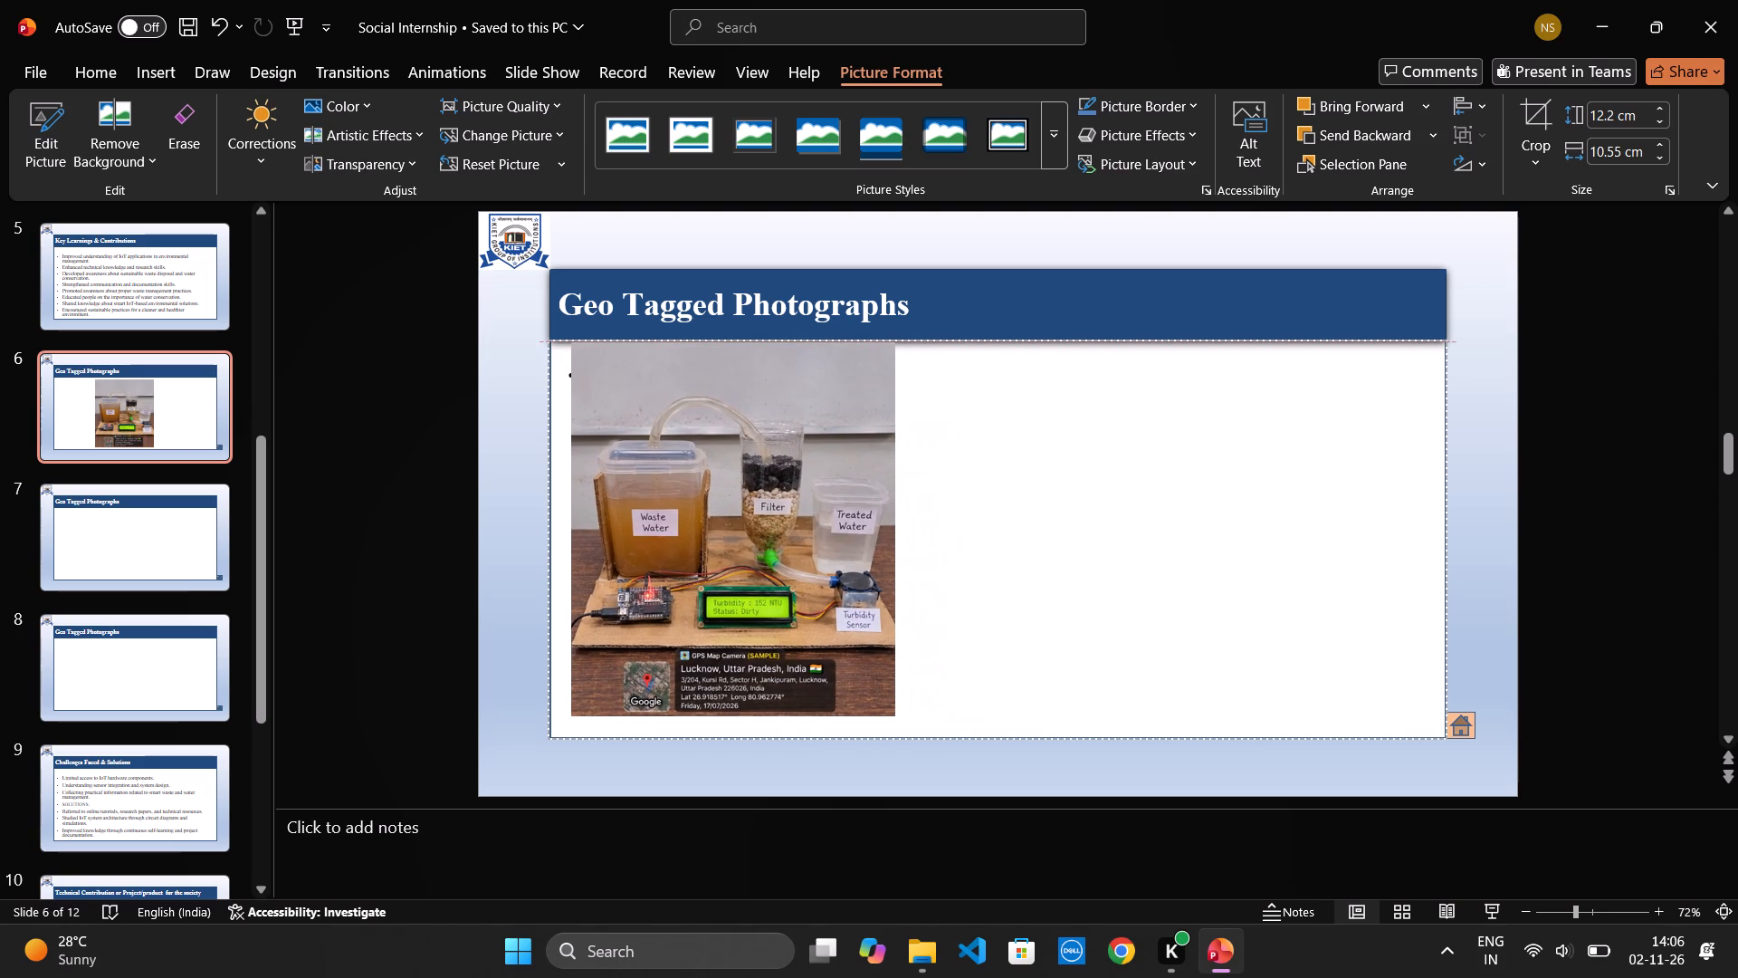
left_click_drag(704, 541, 705, 540)
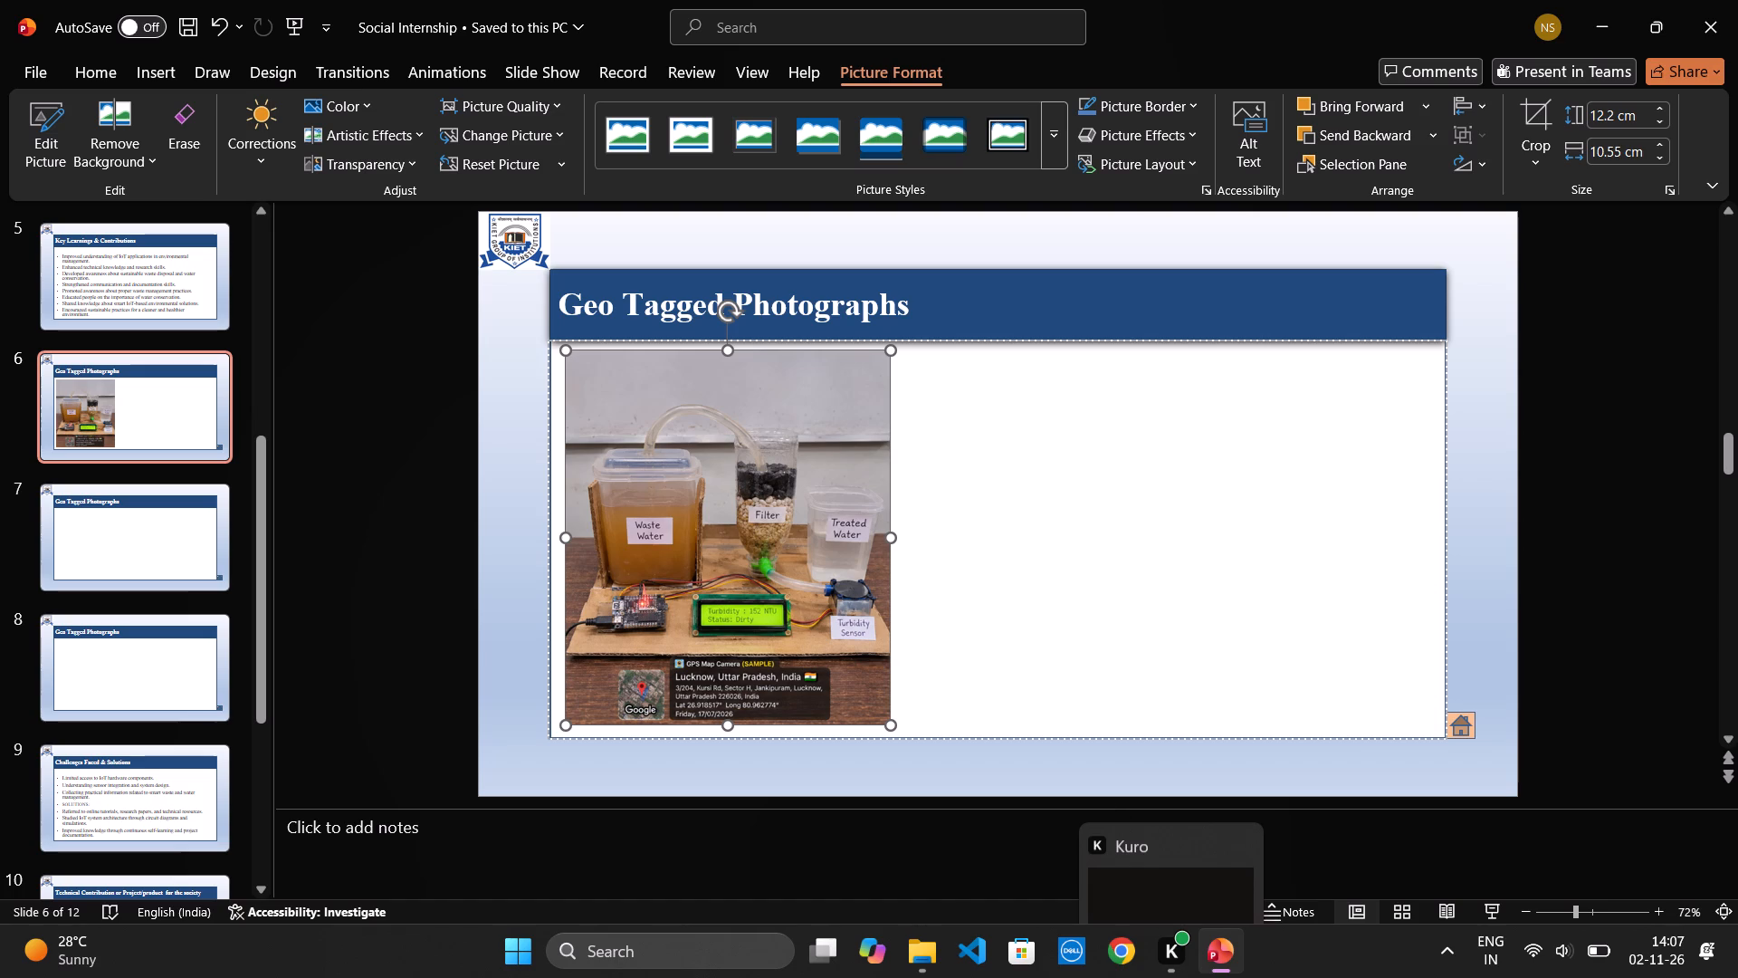
left_click(921, 935)
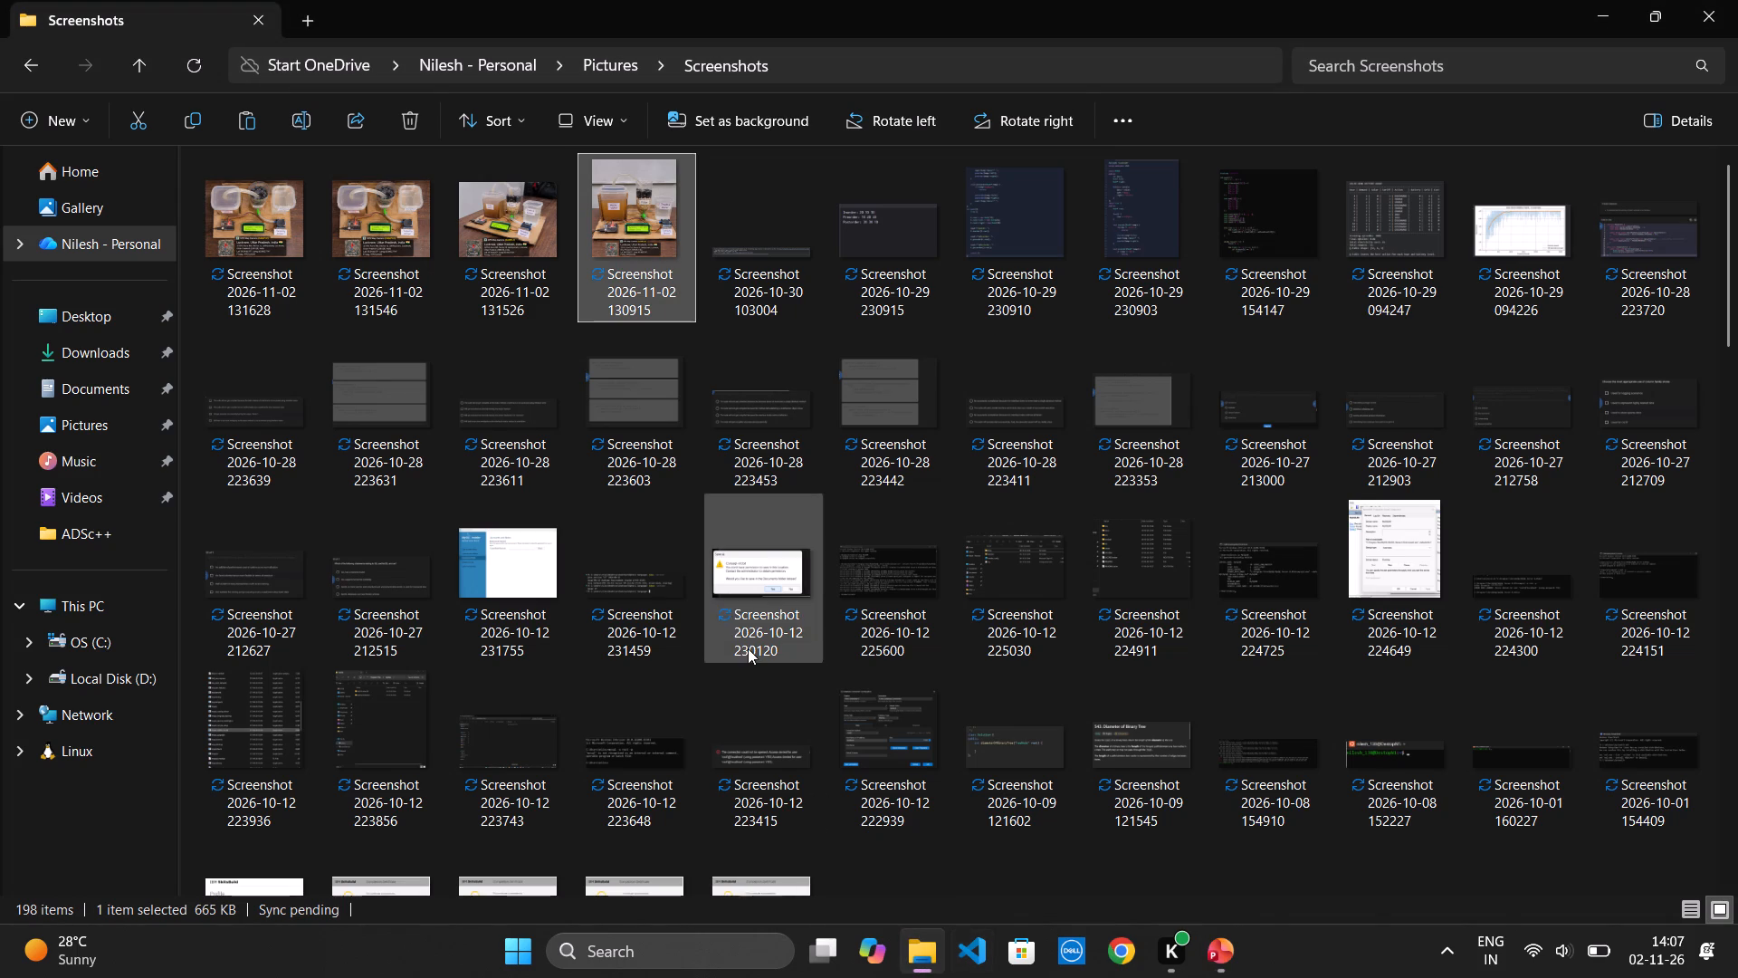
left_click(488, 279)
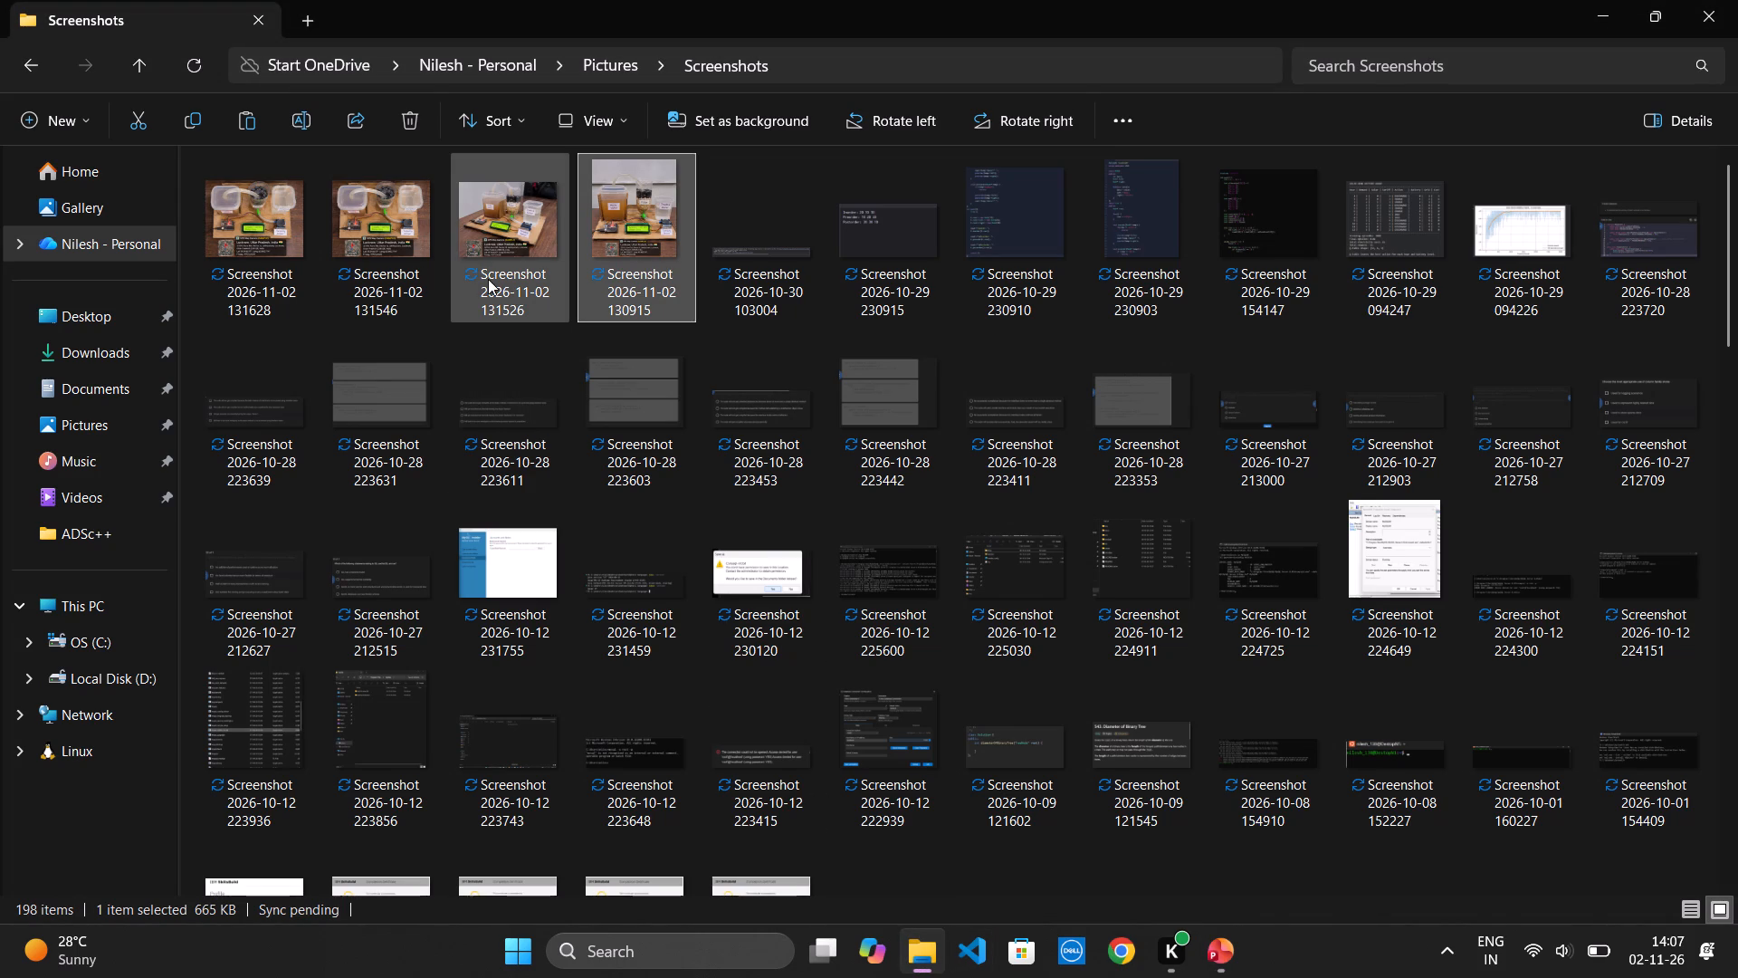
key("ctrl+c")
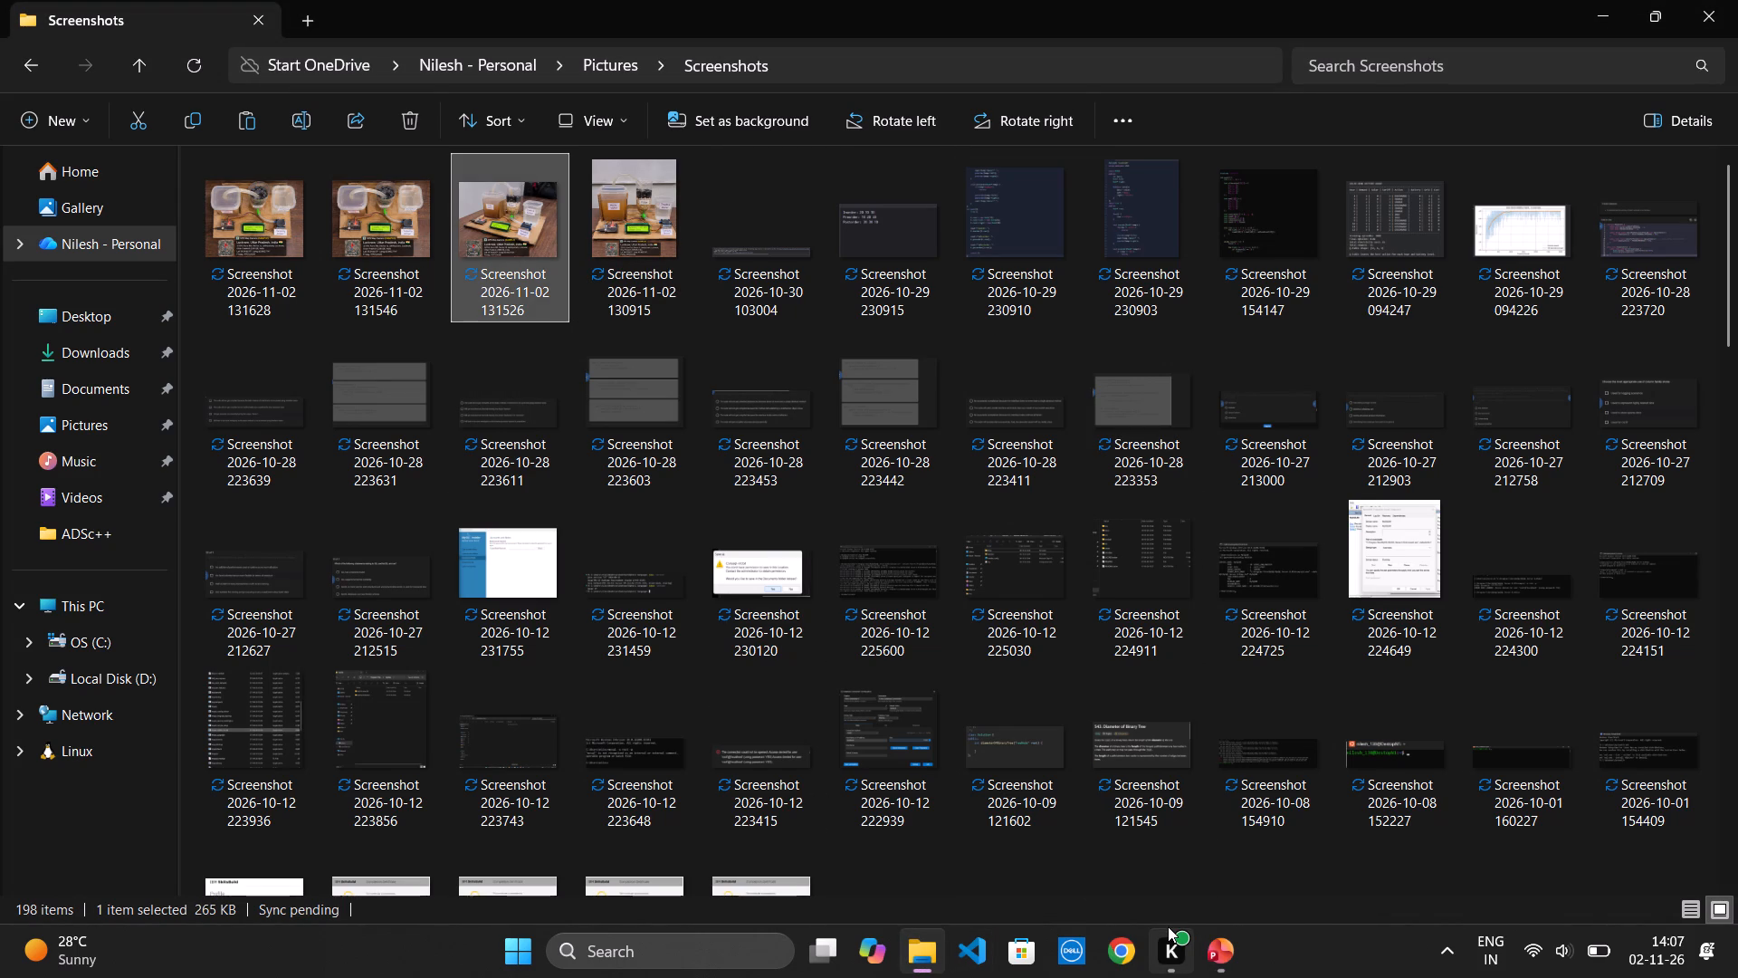
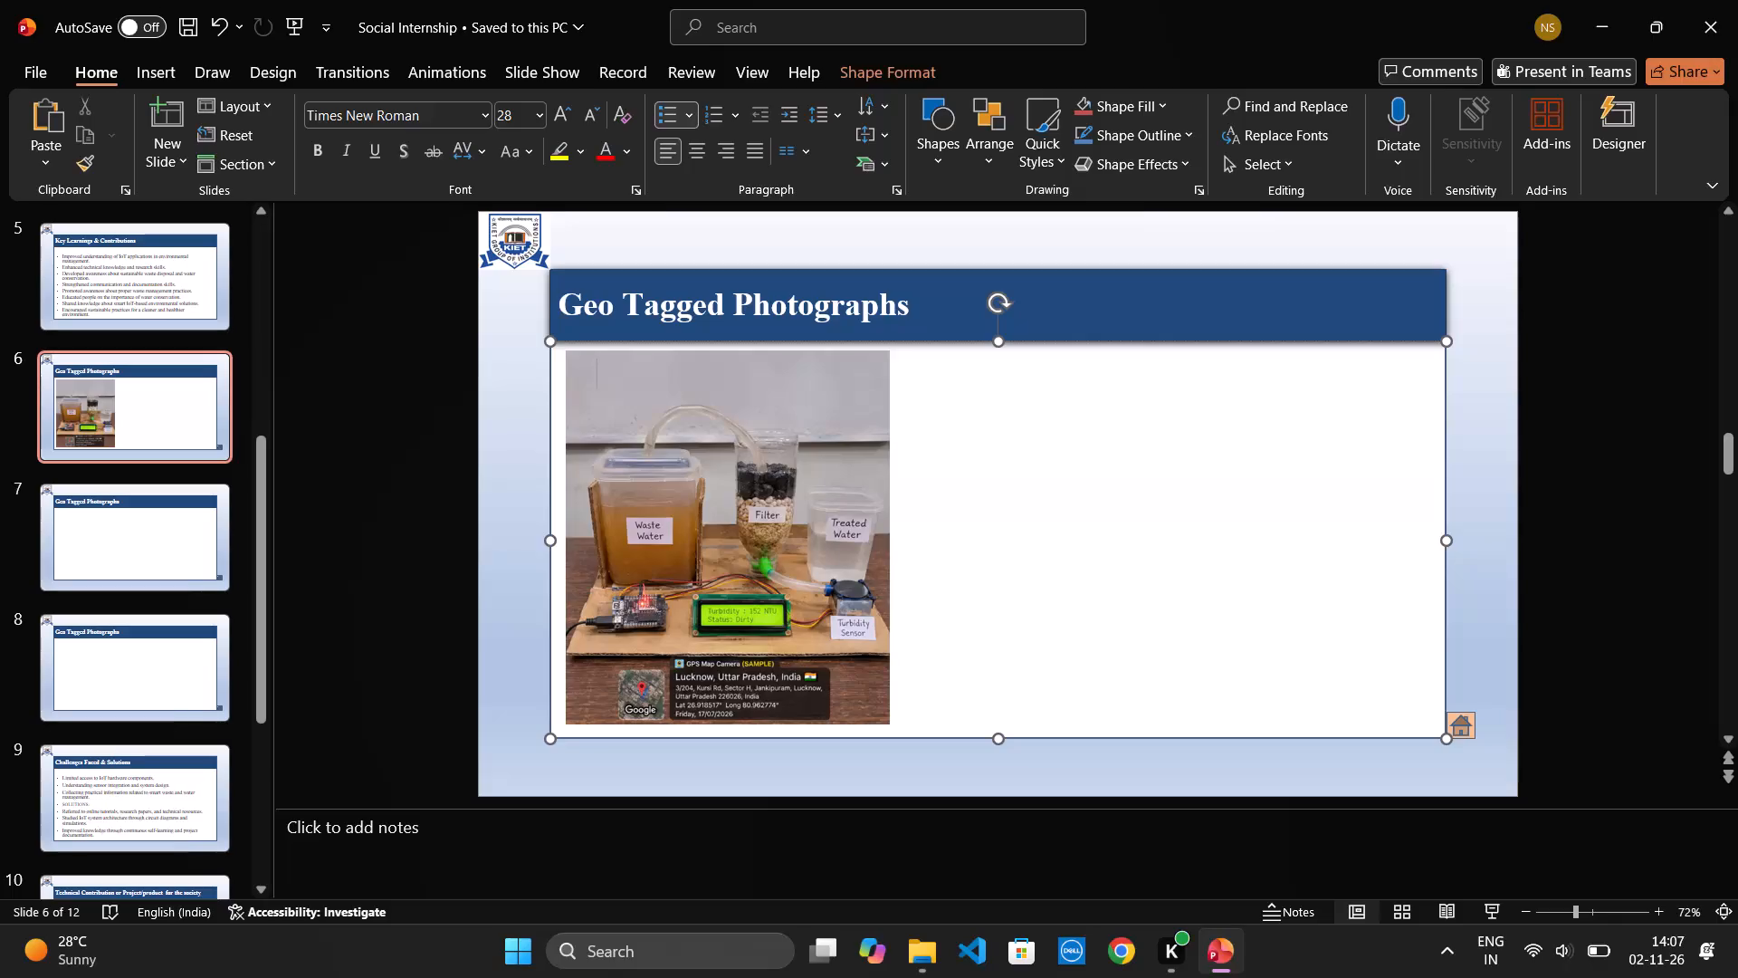
Paste the copied screenshot onto slide 6, scale it to about 11.7 cm high by 15.24 cm wide, and place it right of the first picture.
left_click(1095, 403)
key("ctrl+v")
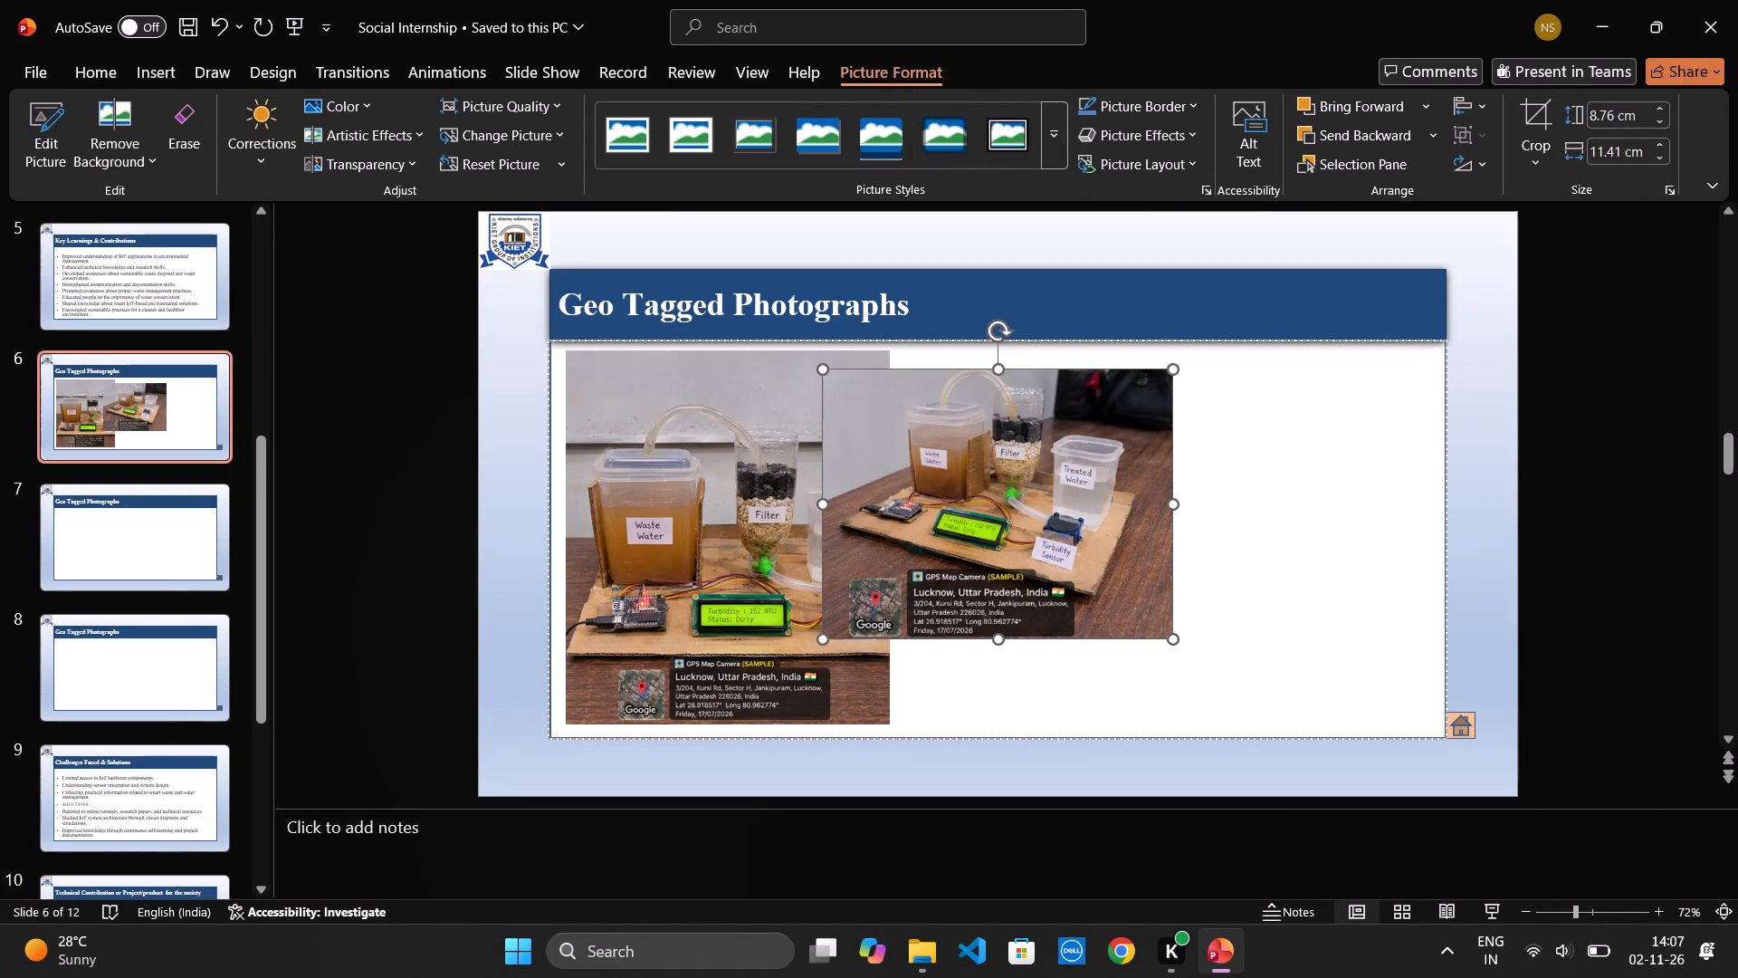
left_click_drag(1167, 642, 1210, 656)
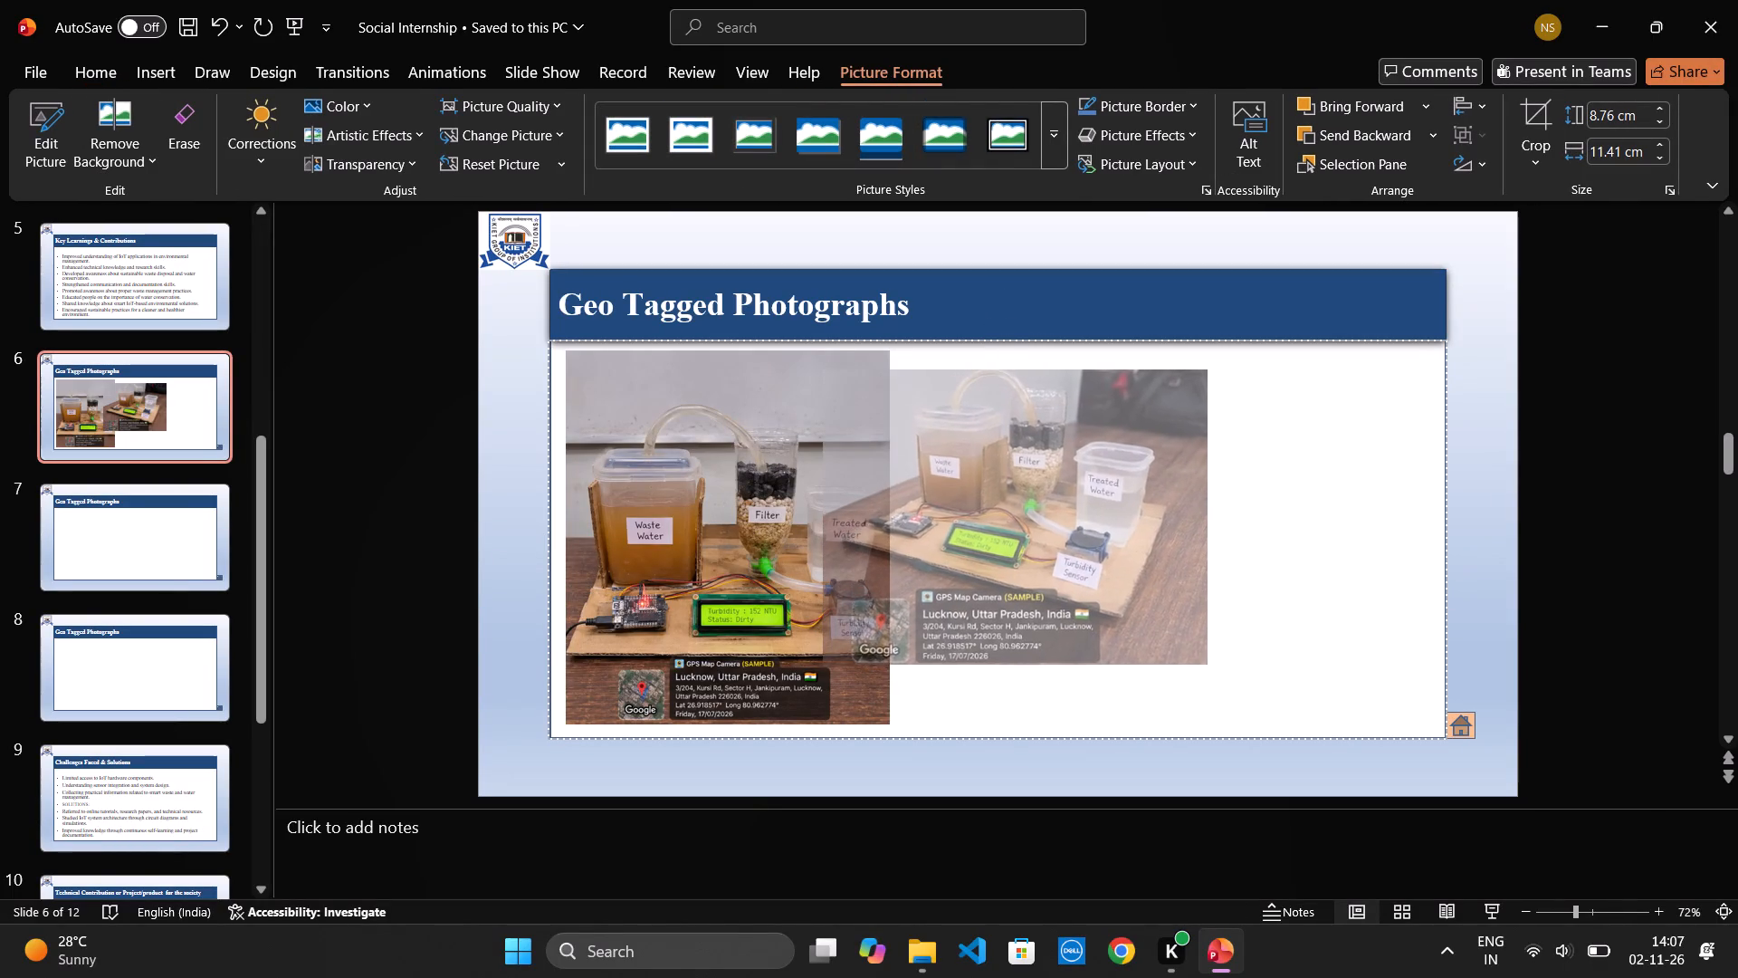
left_click_drag(1210, 656, 1237, 669)
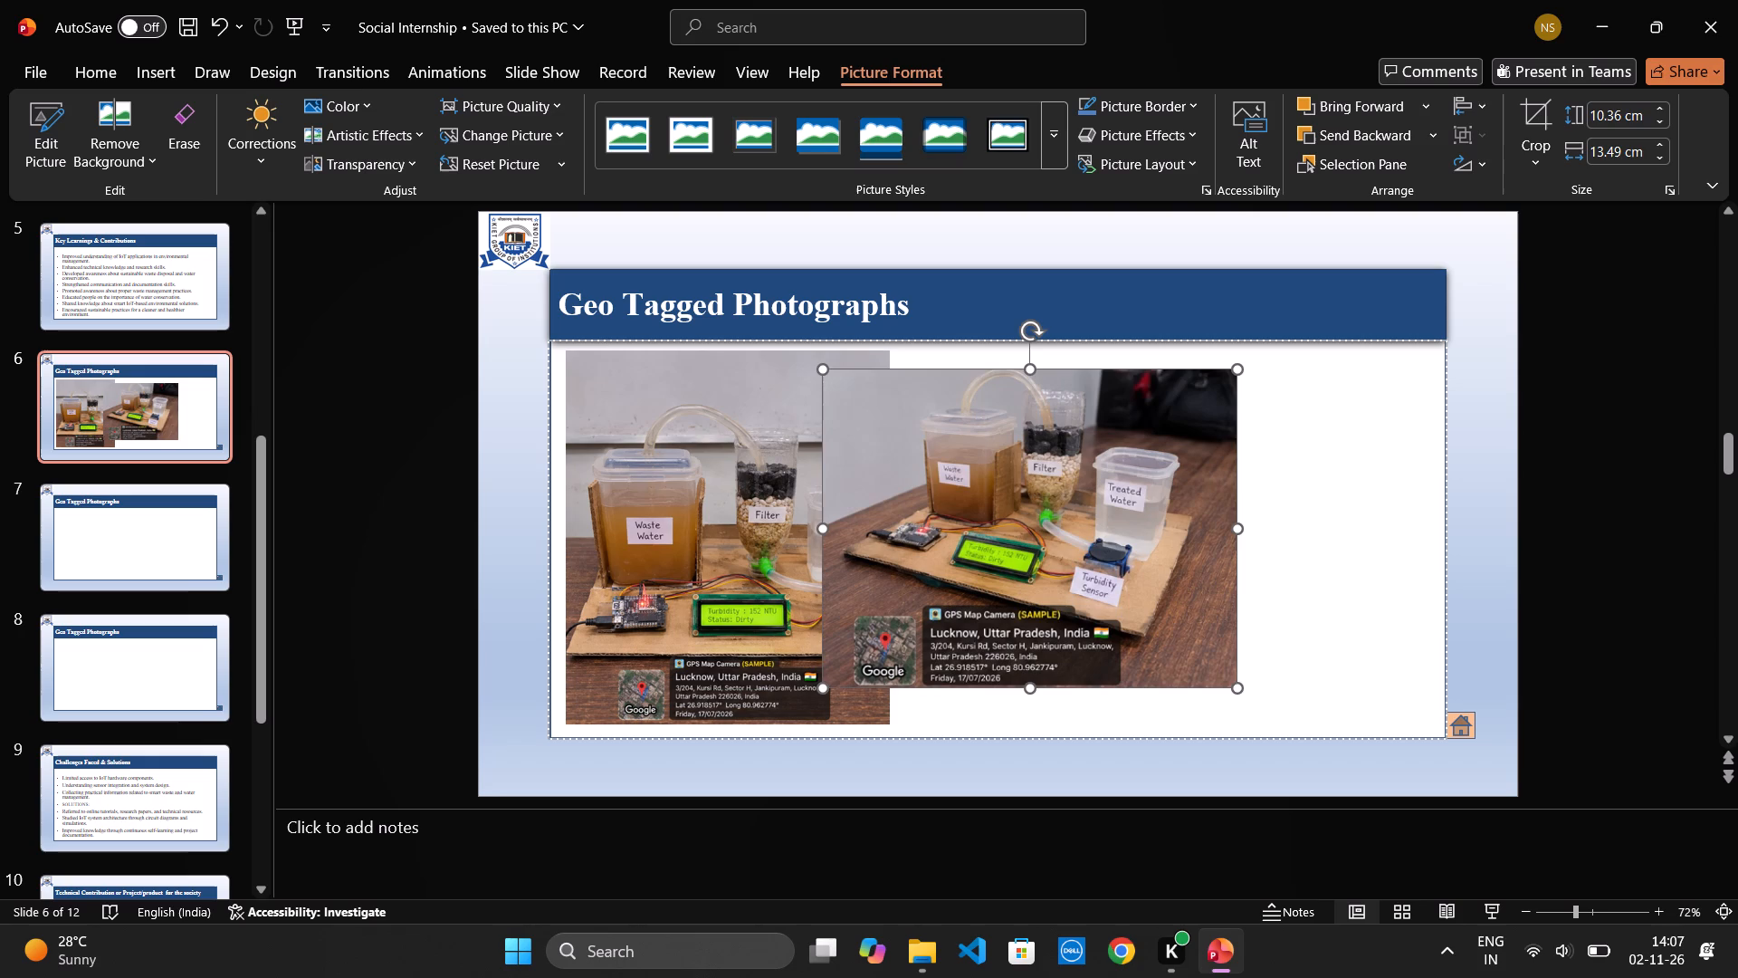
left_click_drag(1007, 520, 1132, 524)
left_click_drag(1361, 695, 1375, 698)
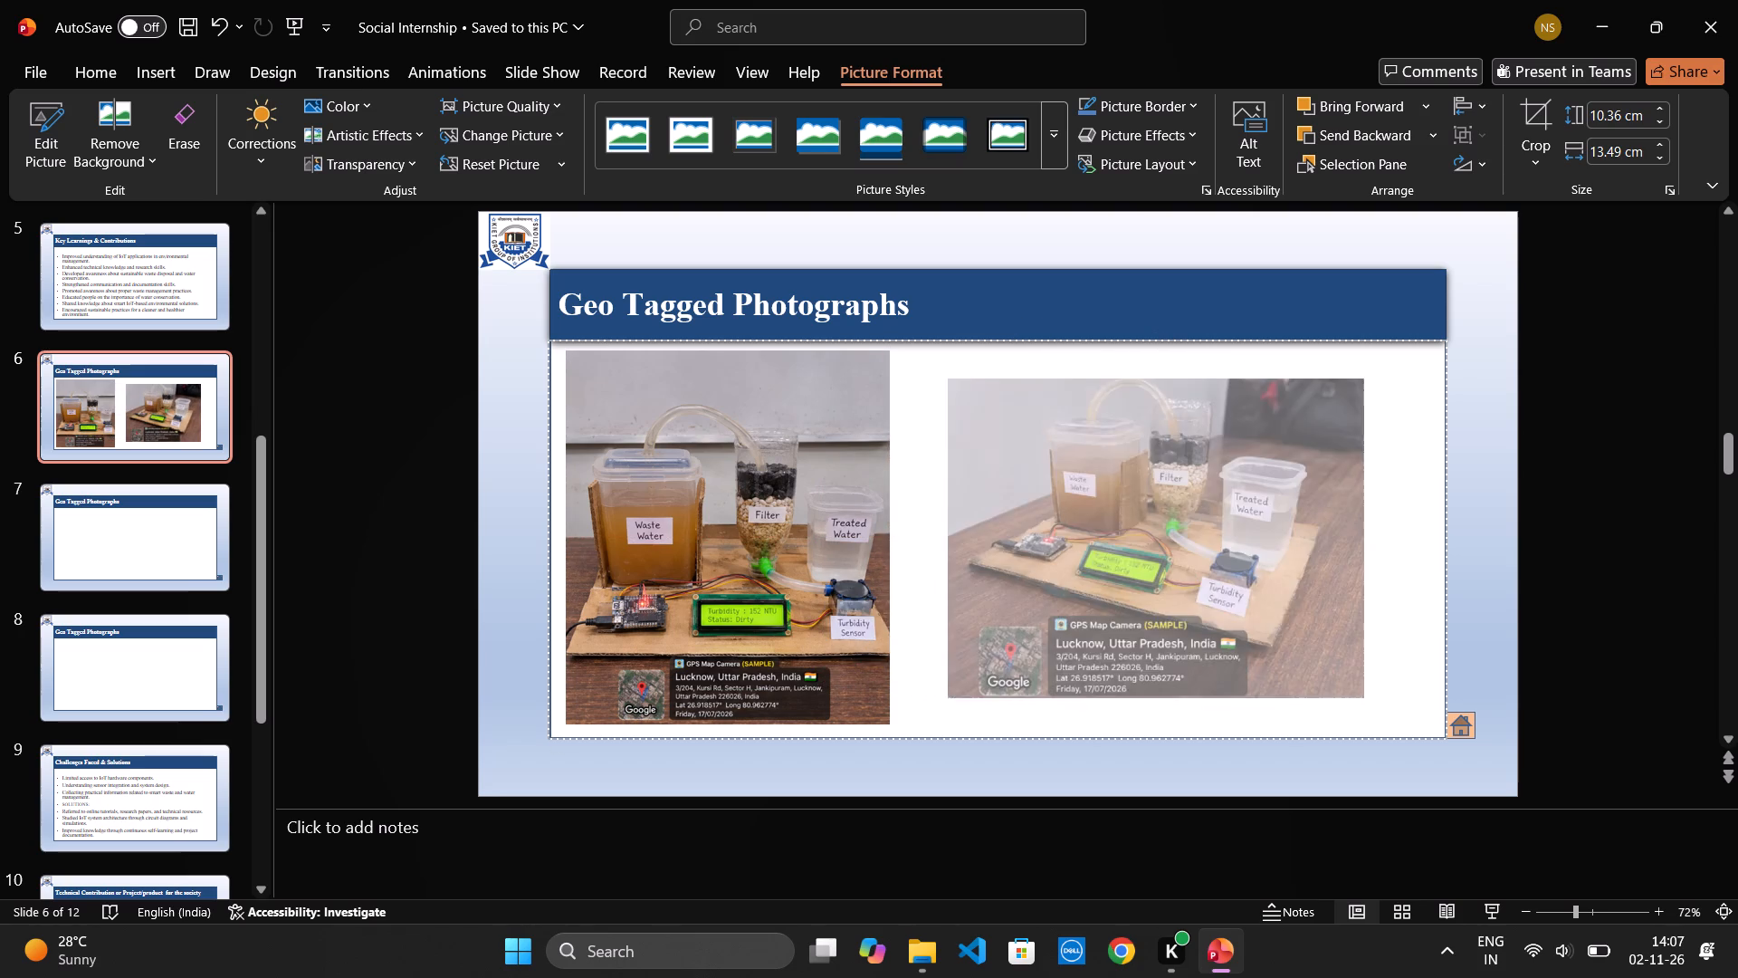
left_click_drag(1375, 698, 1399, 707)
left_click_drag(1137, 587, 1095, 570)
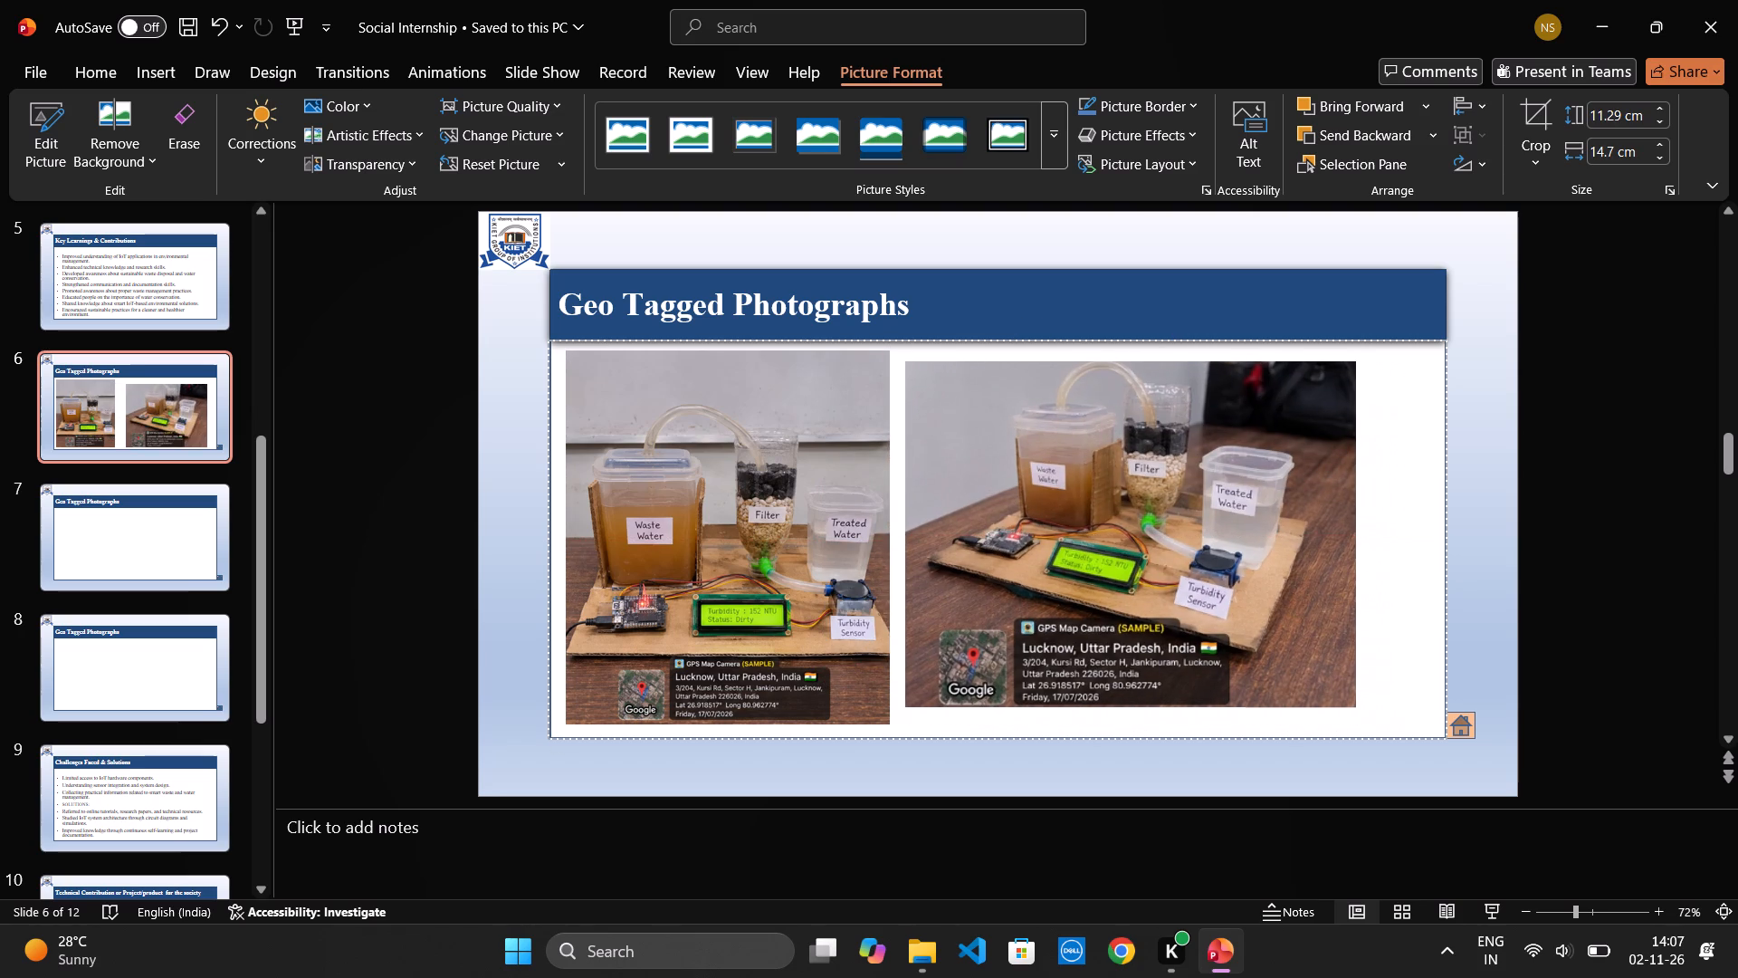
left_click_drag(1095, 570, 1094, 570)
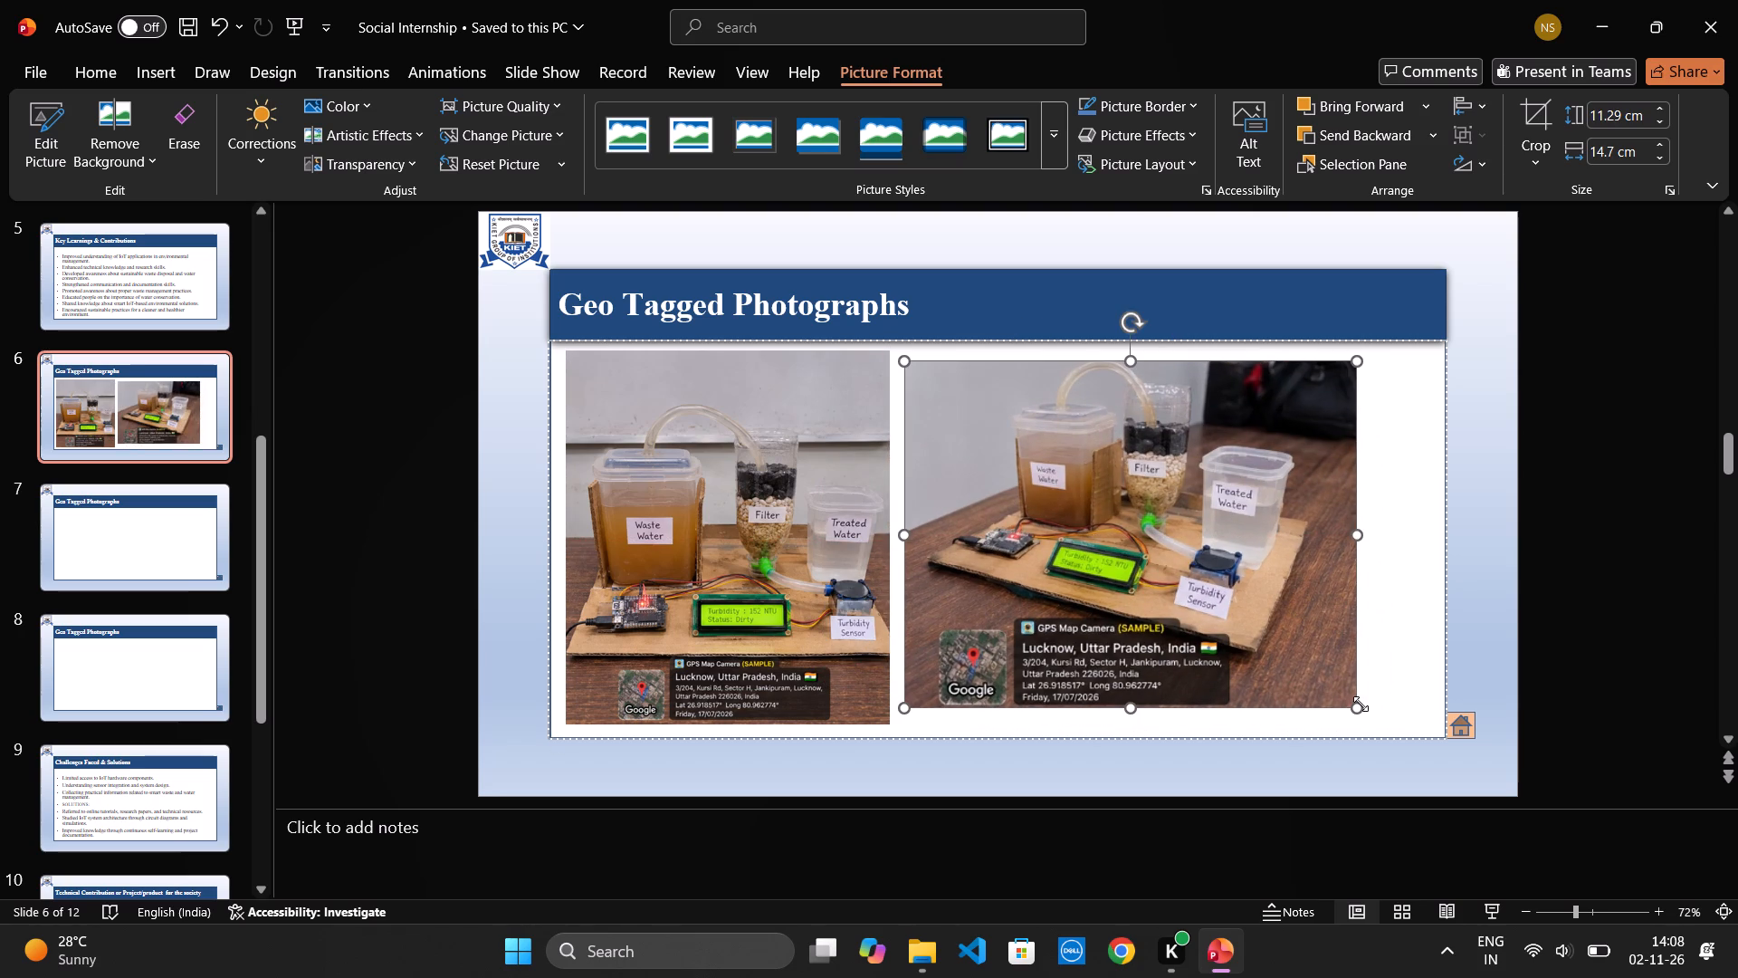
left_click_drag(1361, 704, 1372, 705)
left_click_drag(1130, 609, 1170, 608)
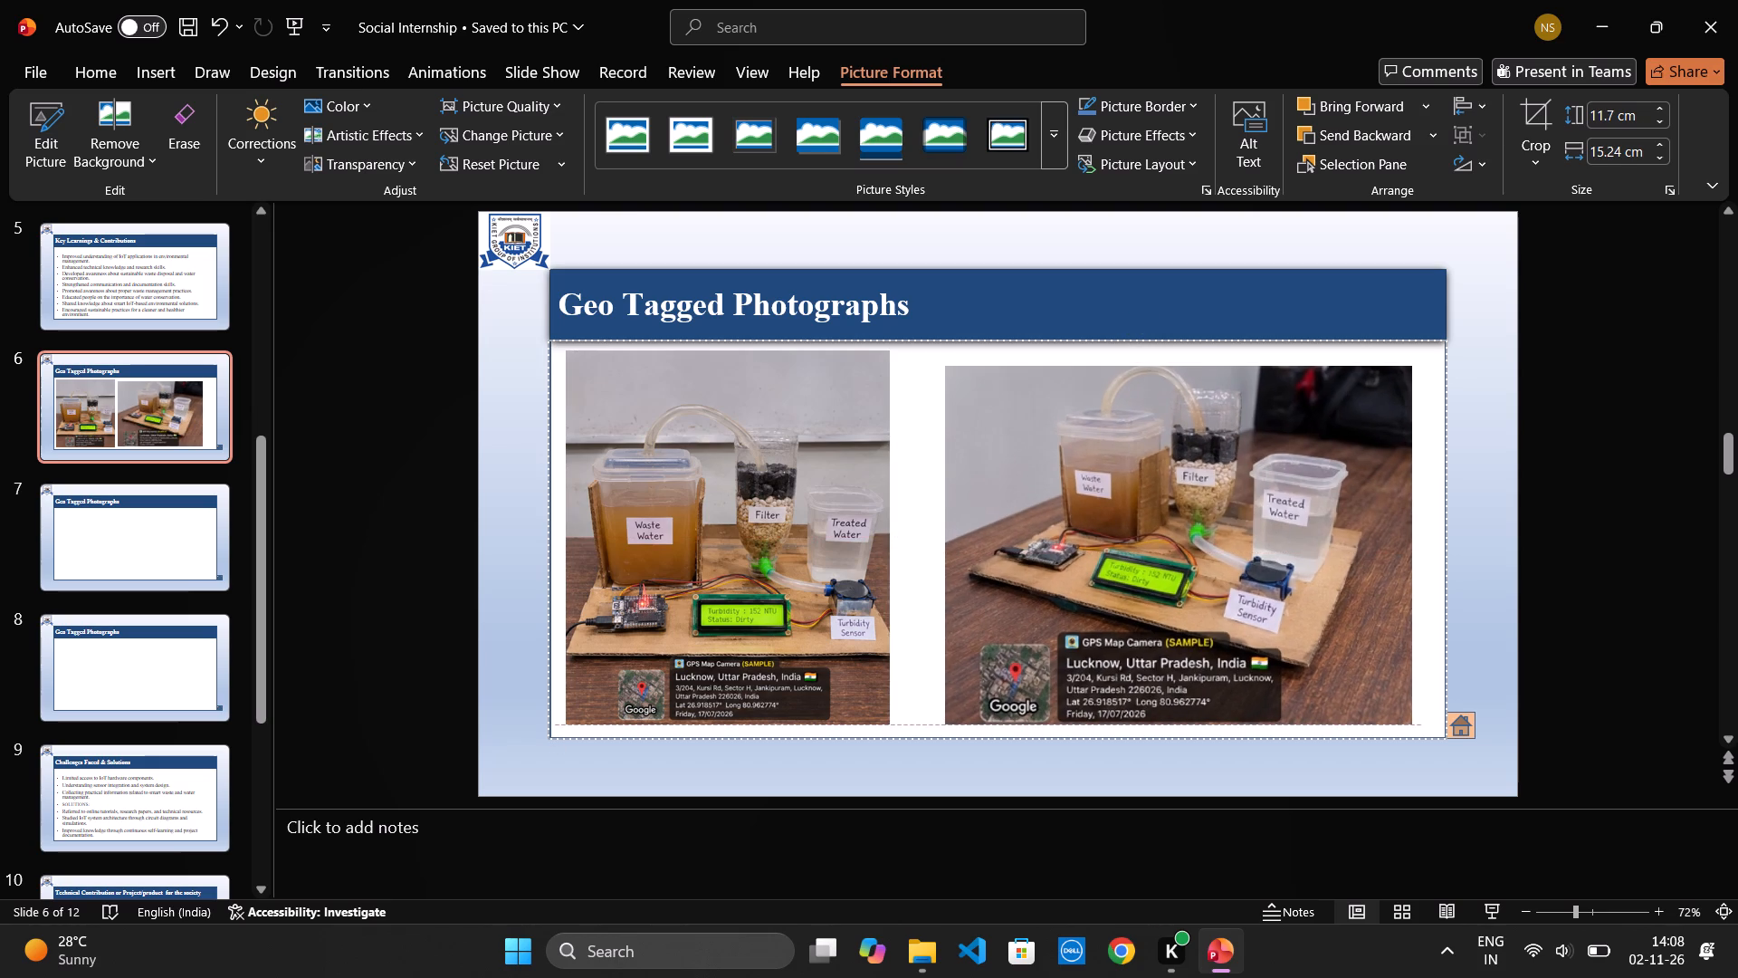
left_click_drag(1170, 608, 1170, 604)
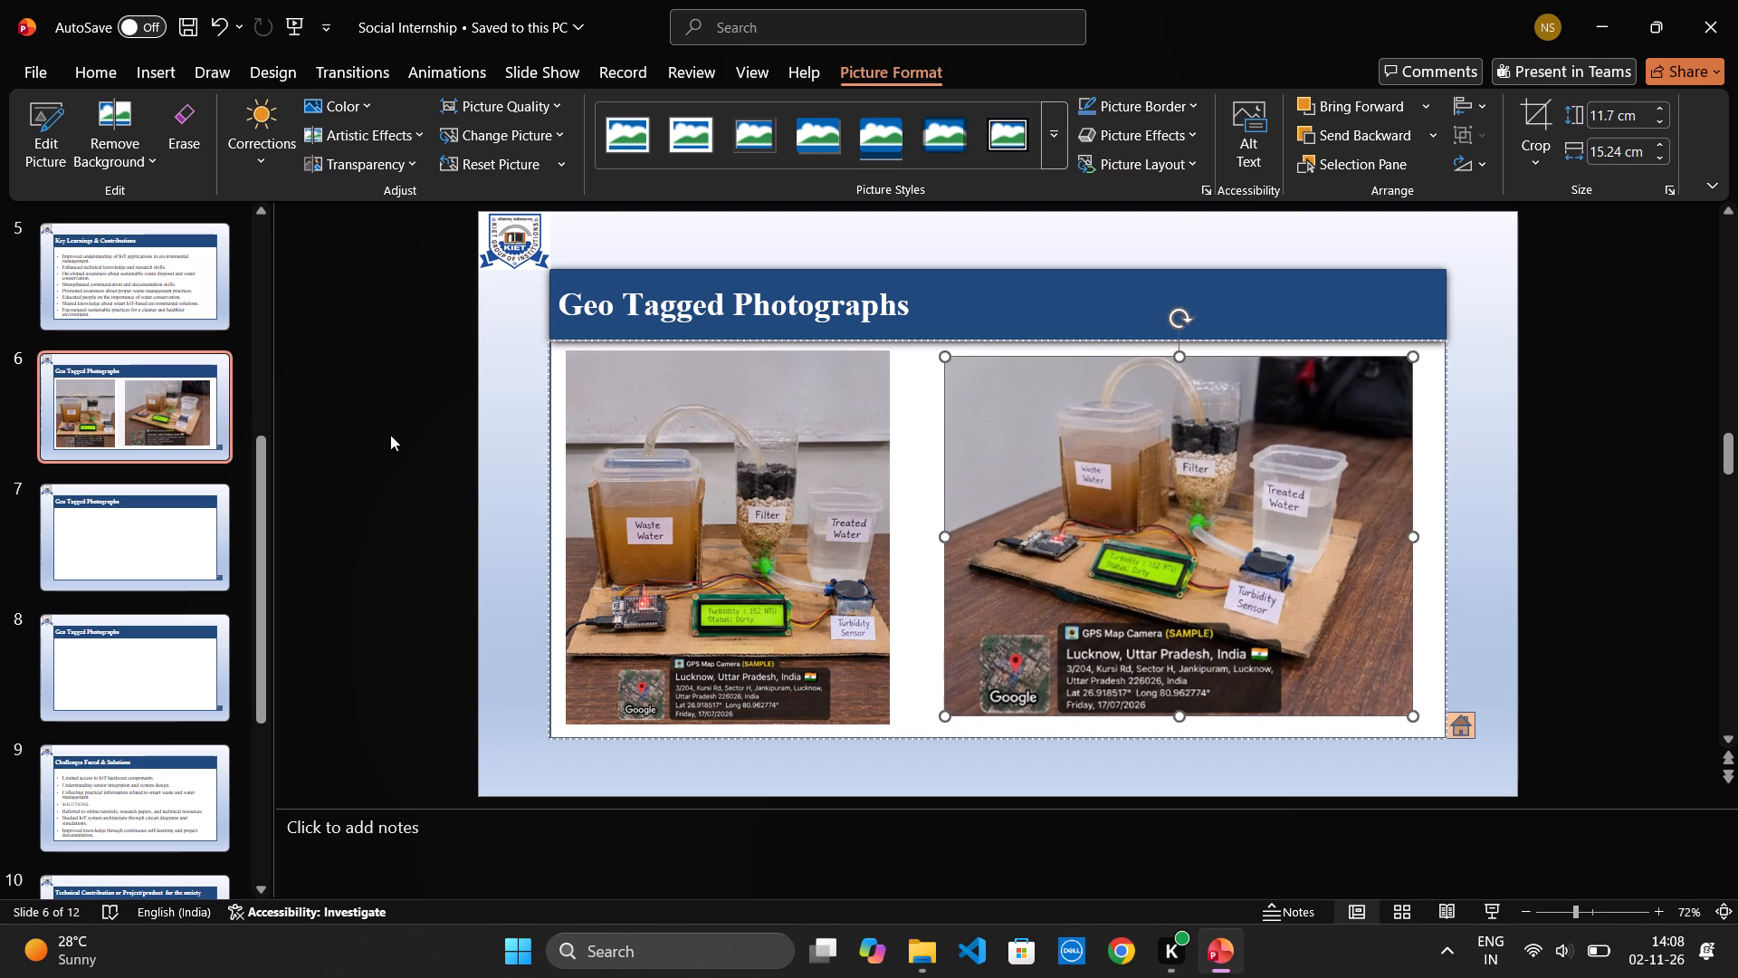
left_click(390, 435)
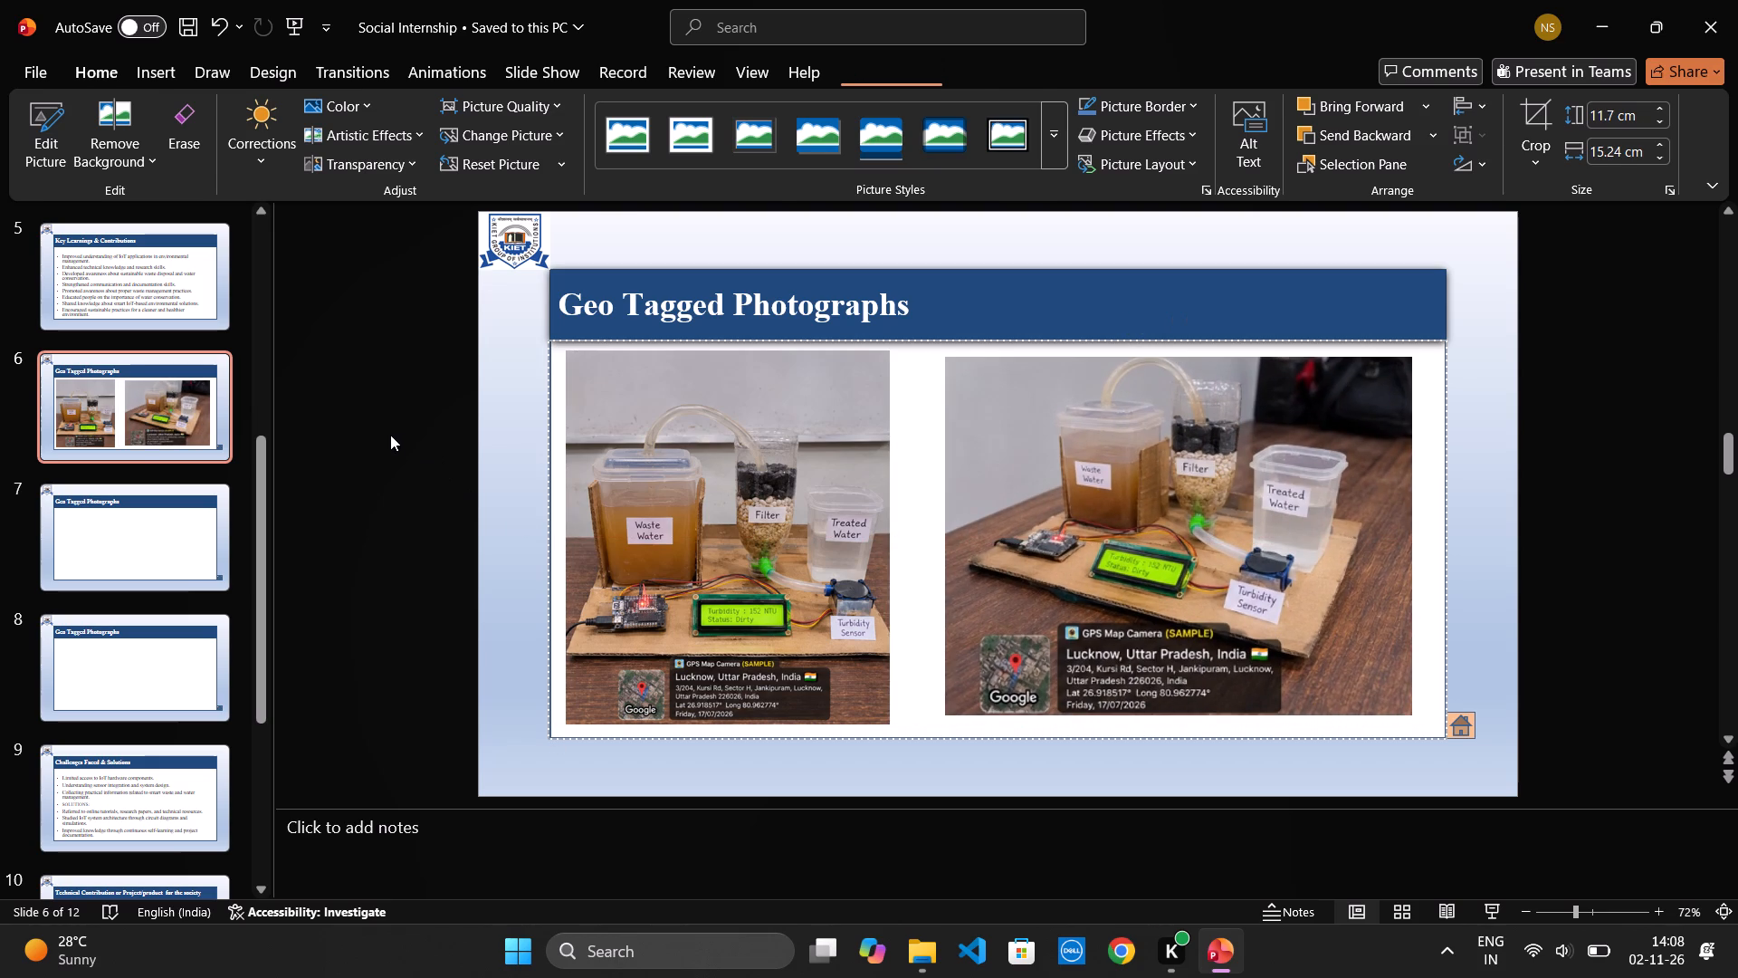
Delete the empty "Geo Tagged Photographs" slide 7 that directly follows the slide with the two pictures.
left_click(147, 542)
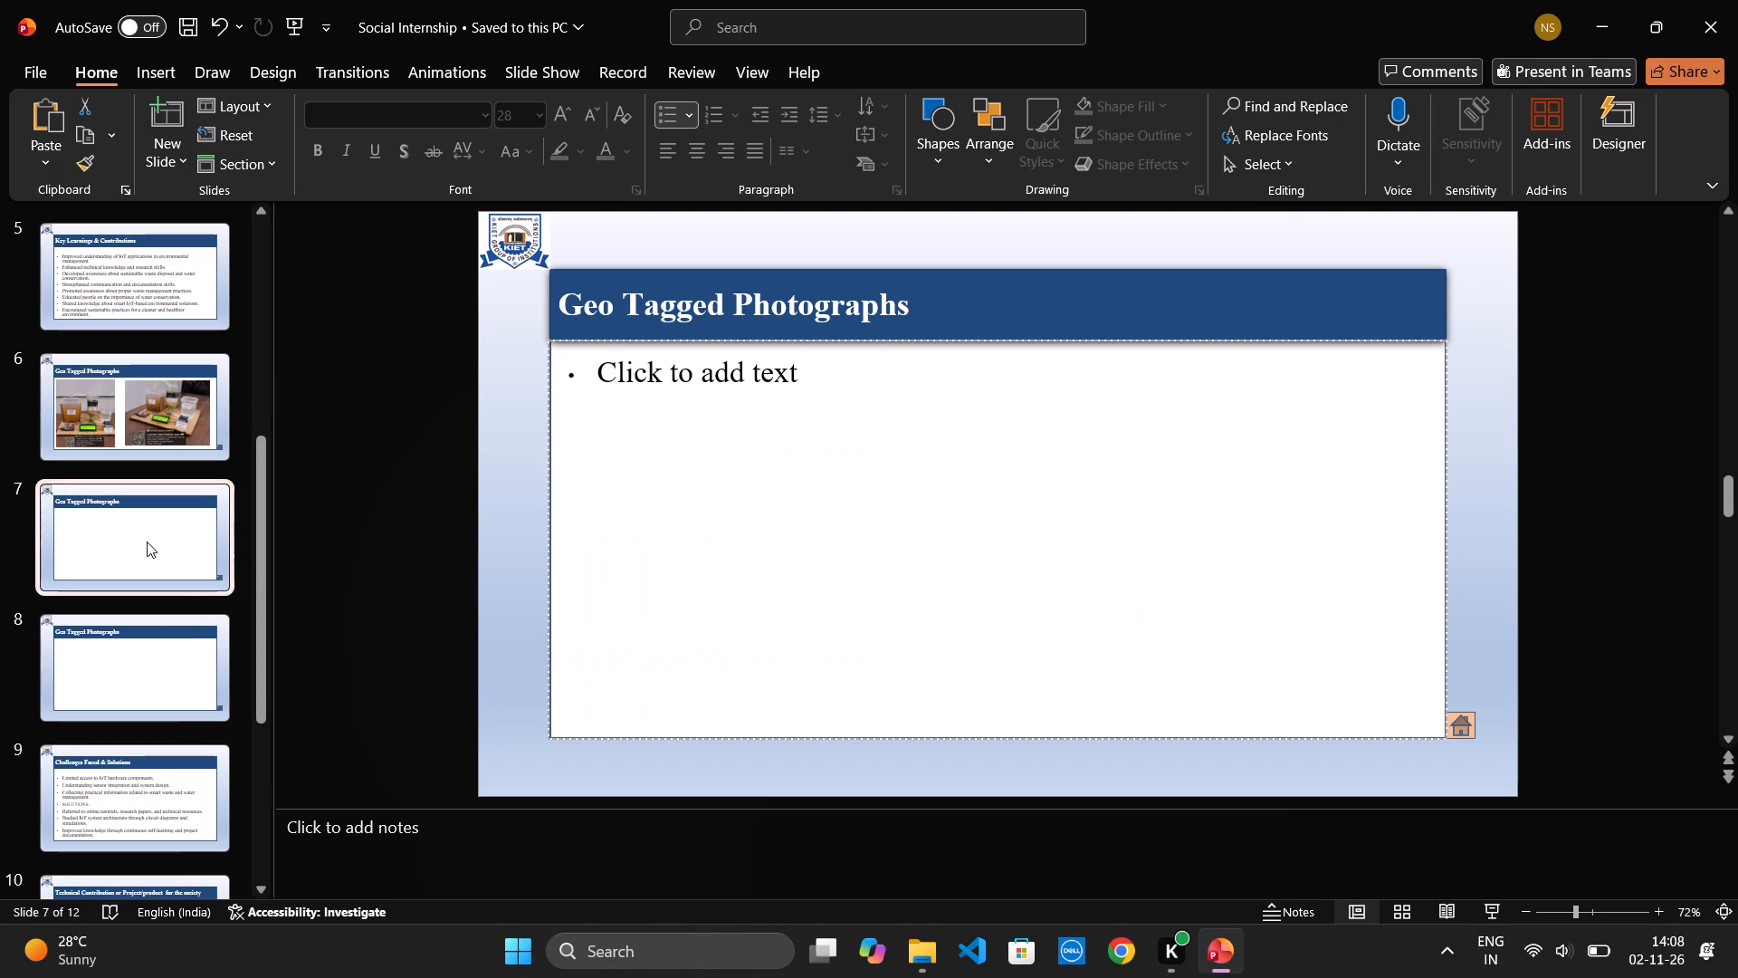
key("Delete")
left_click(101, 613)
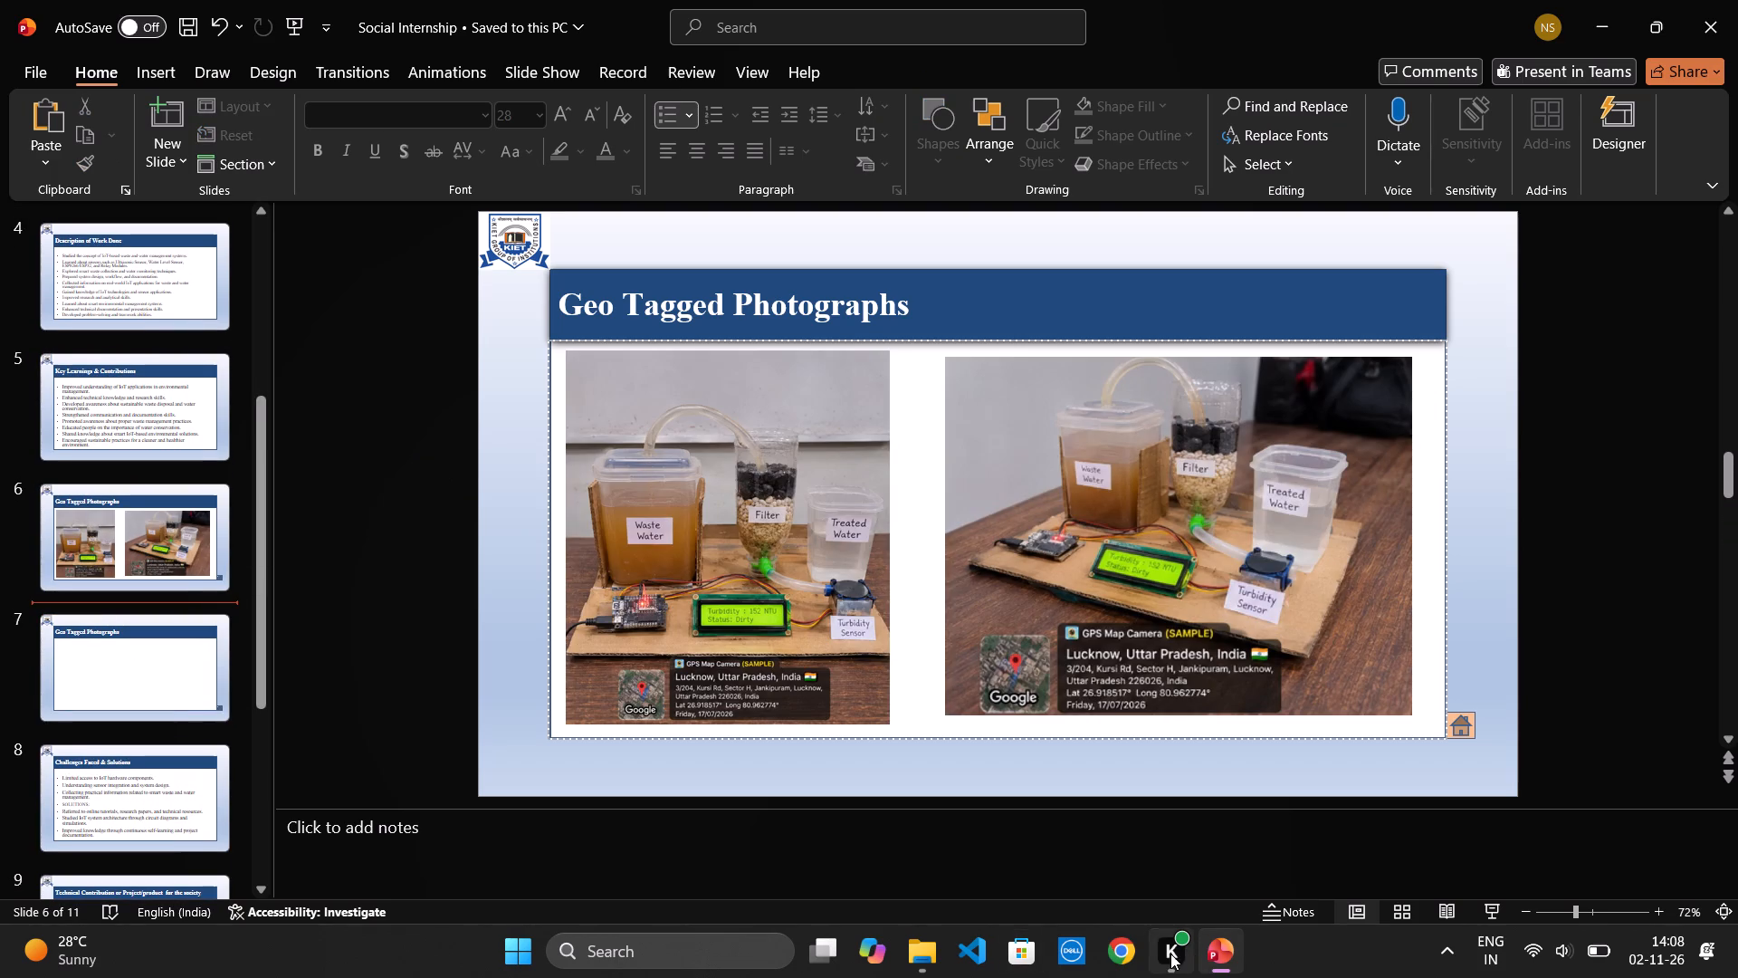
left_click(926, 957)
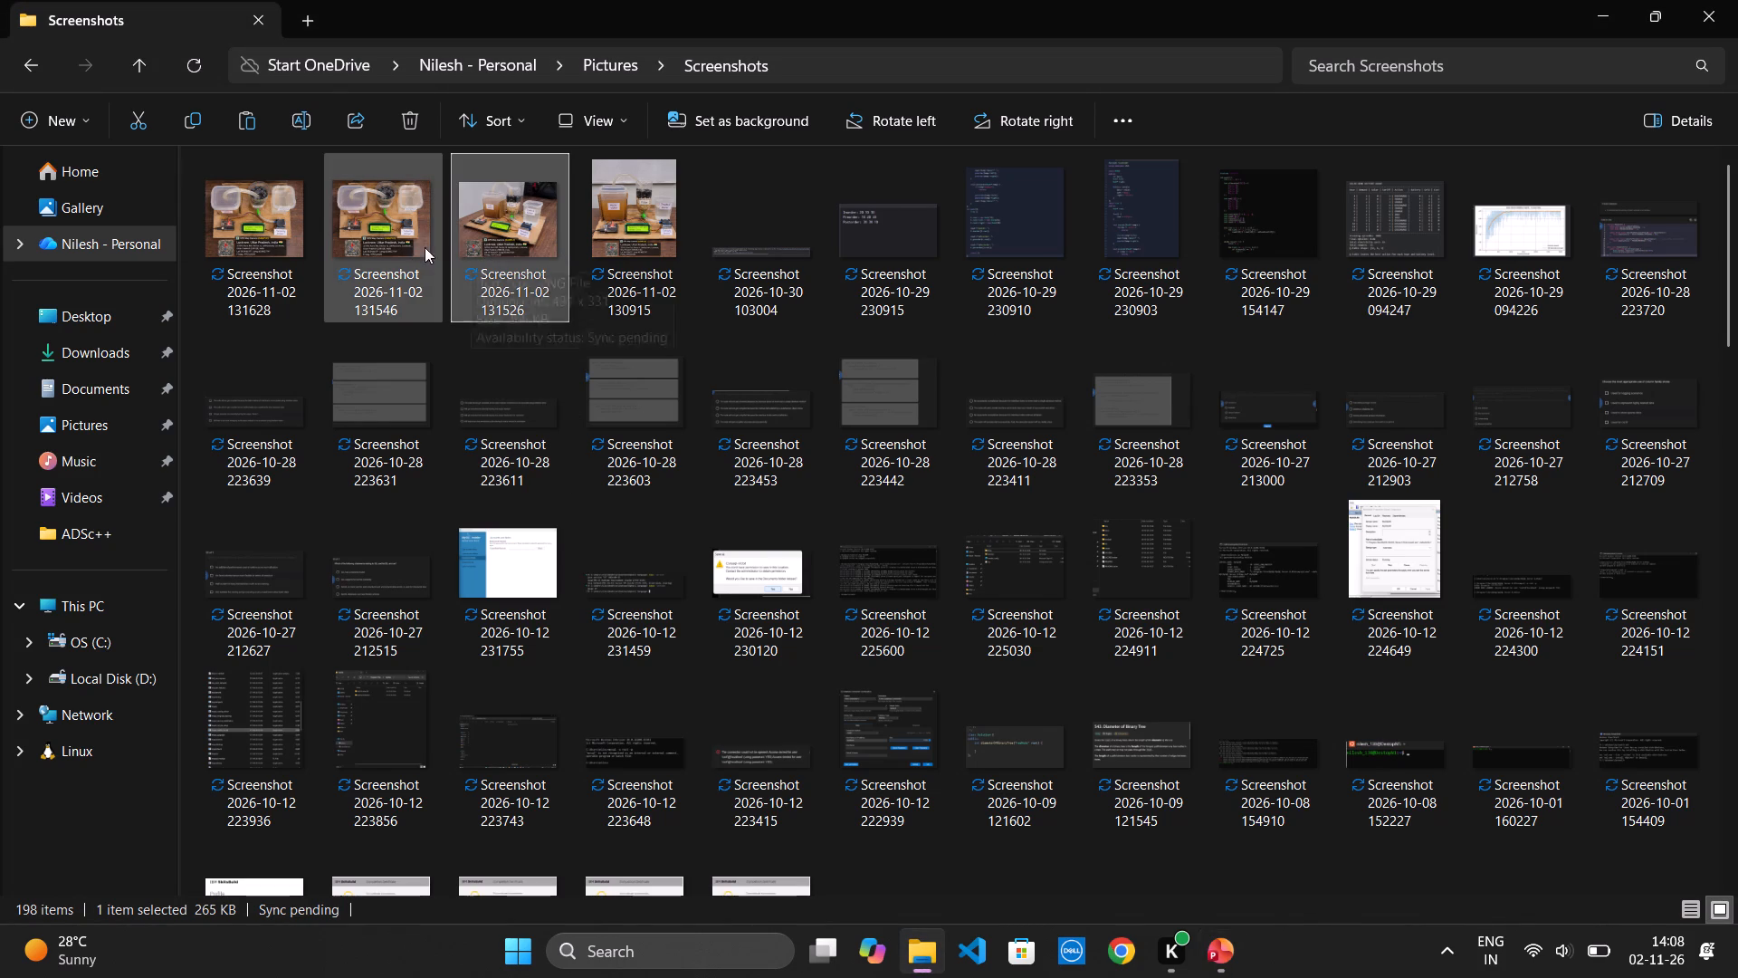
left_click(366, 225)
left_click(253, 225)
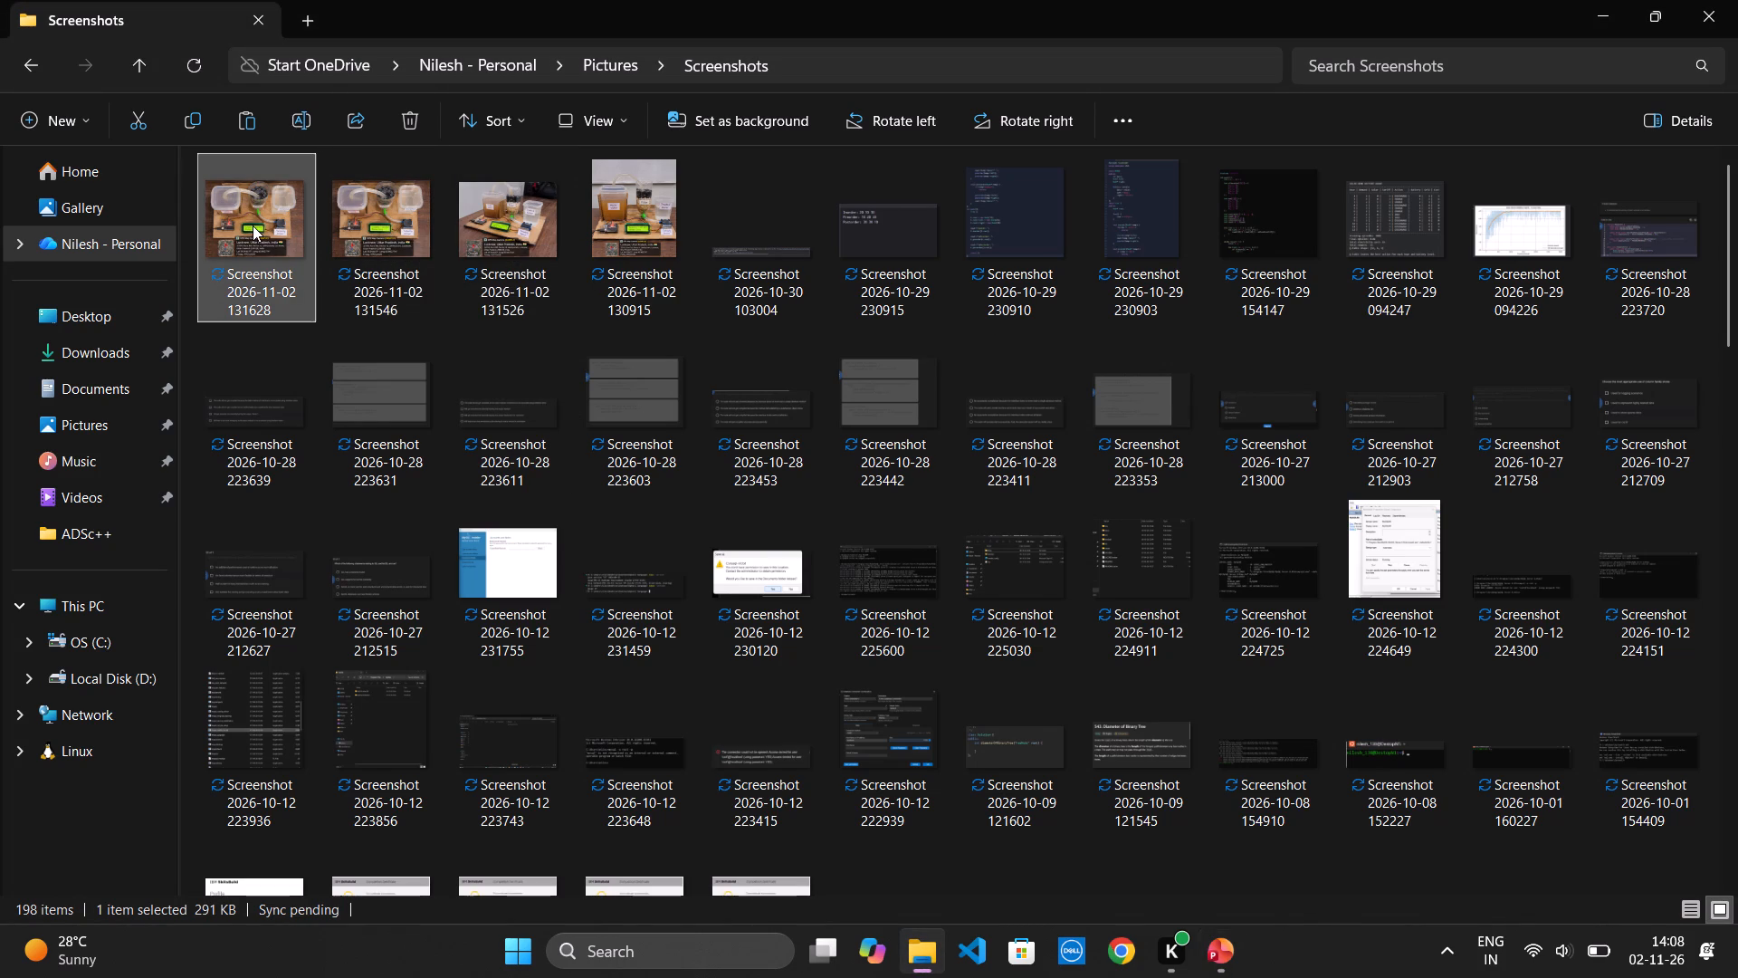
key("ctrl+c")
left_click(1249, 977)
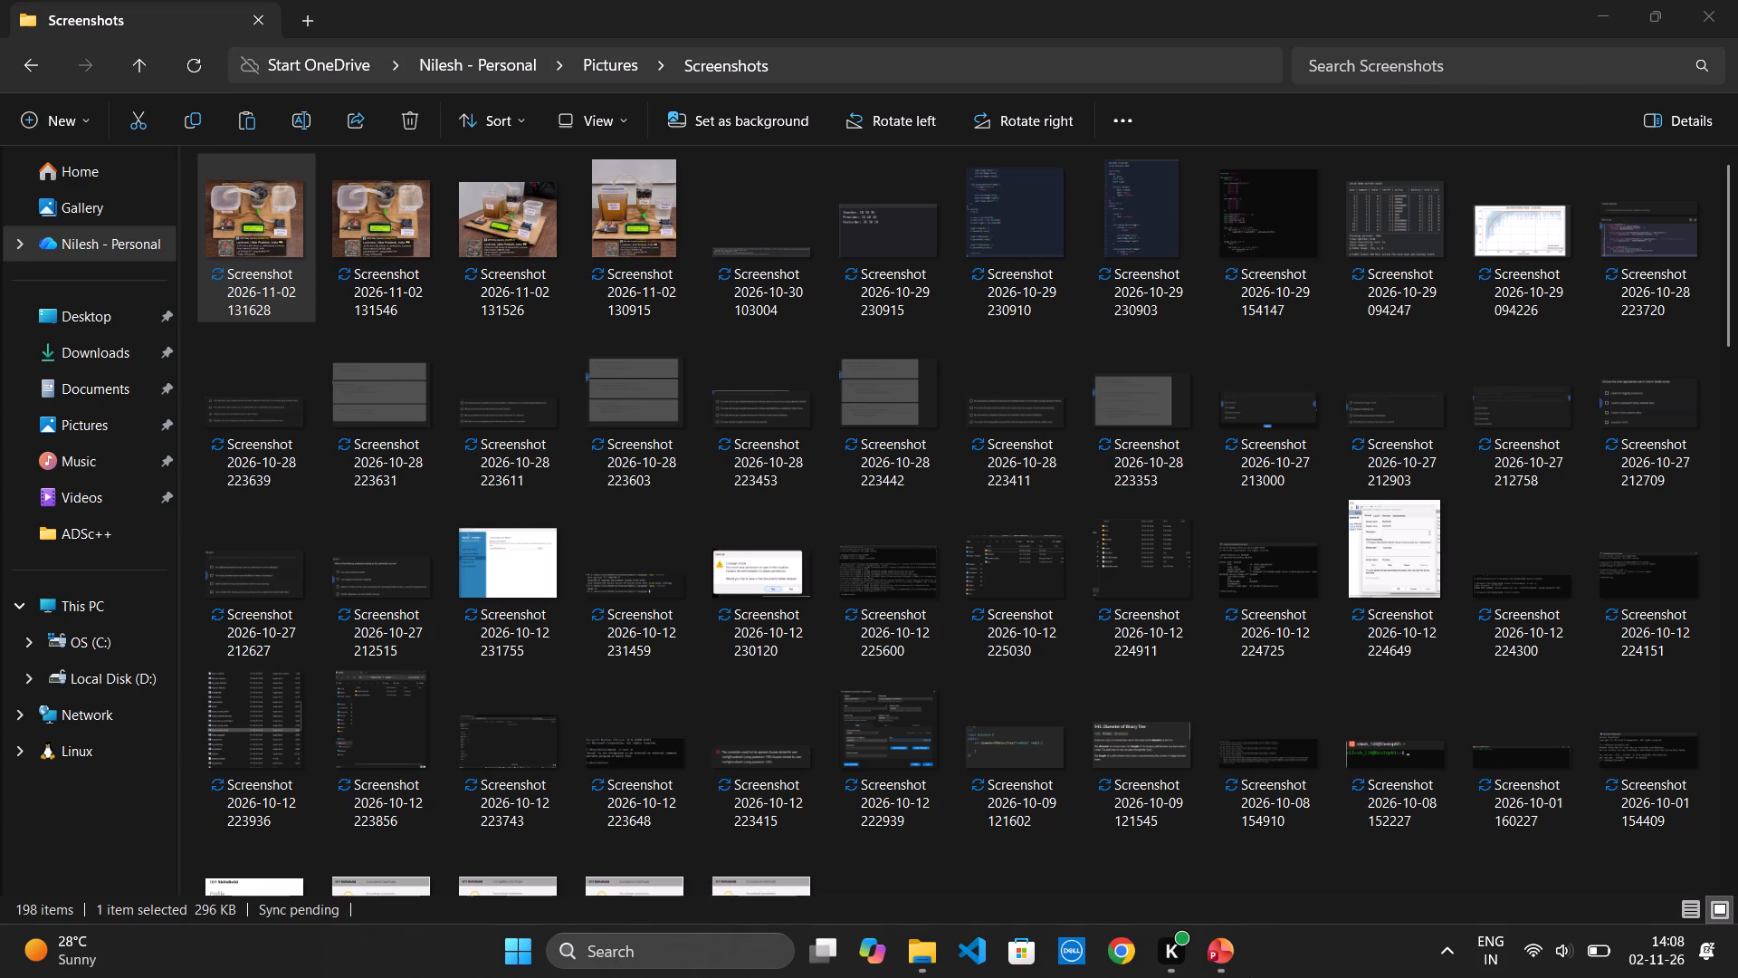
left_click(1228, 962)
Remove slide 7's body bullet, paste the screenshot, scale it to about 11.76 by 14.96 cm, and place it at the left of the content area.
left_click(98, 664)
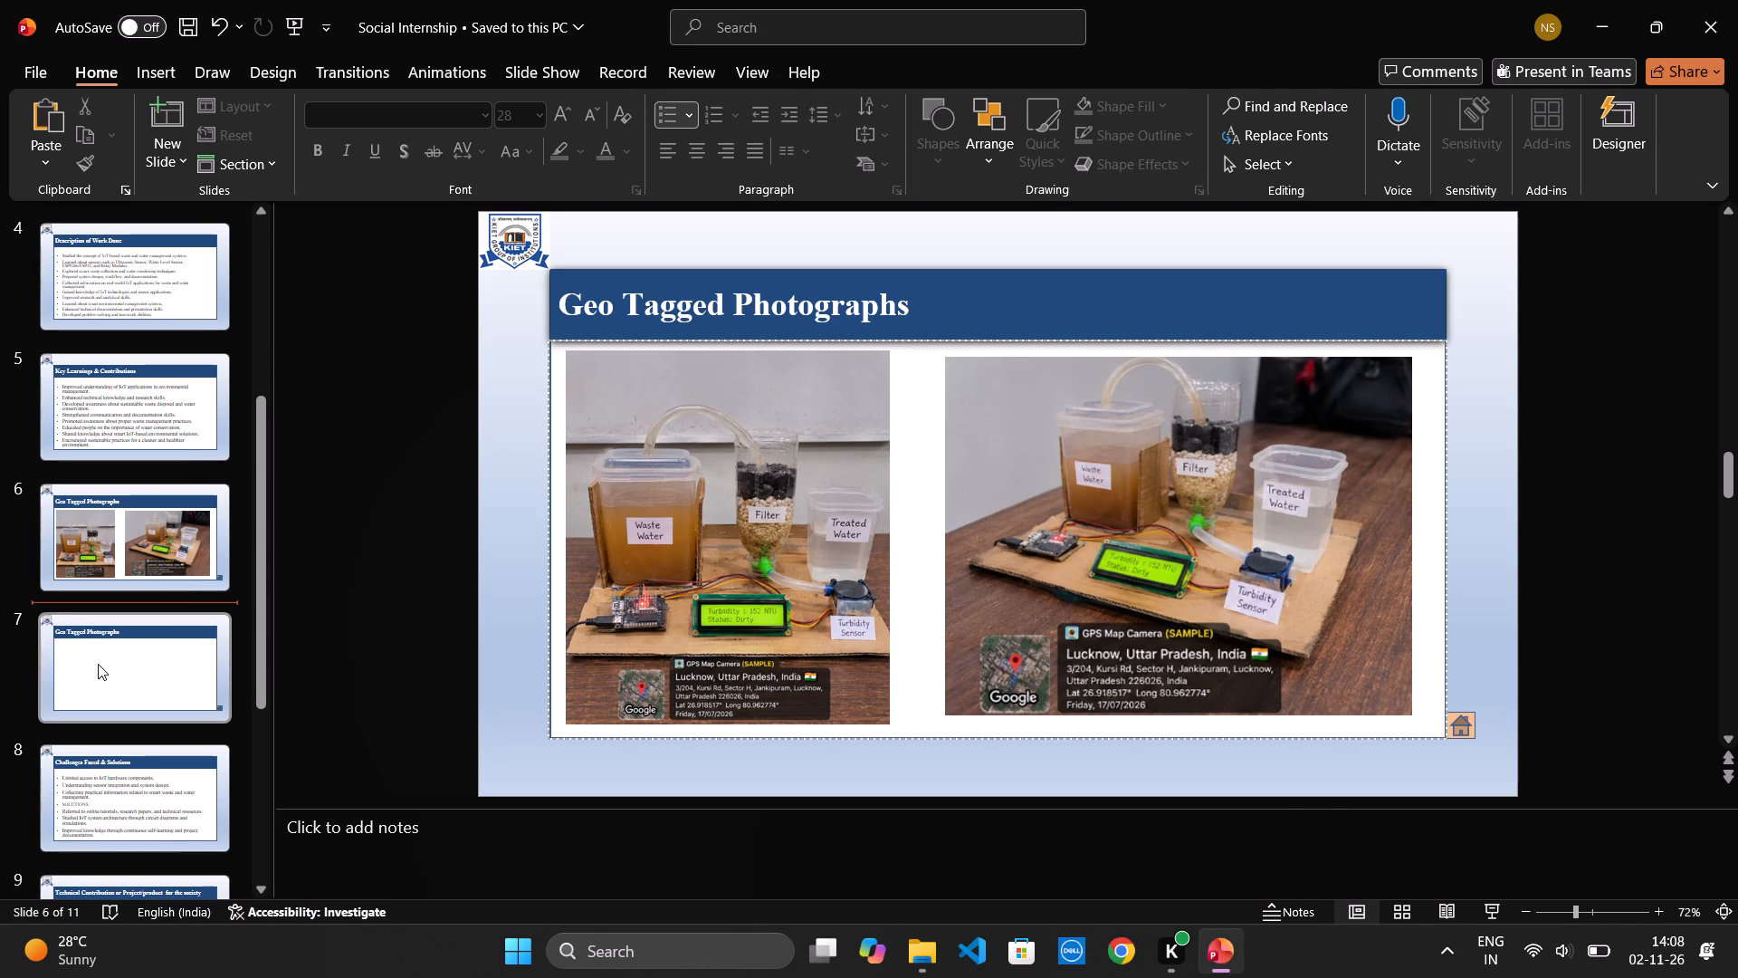
left_click(713, 472)
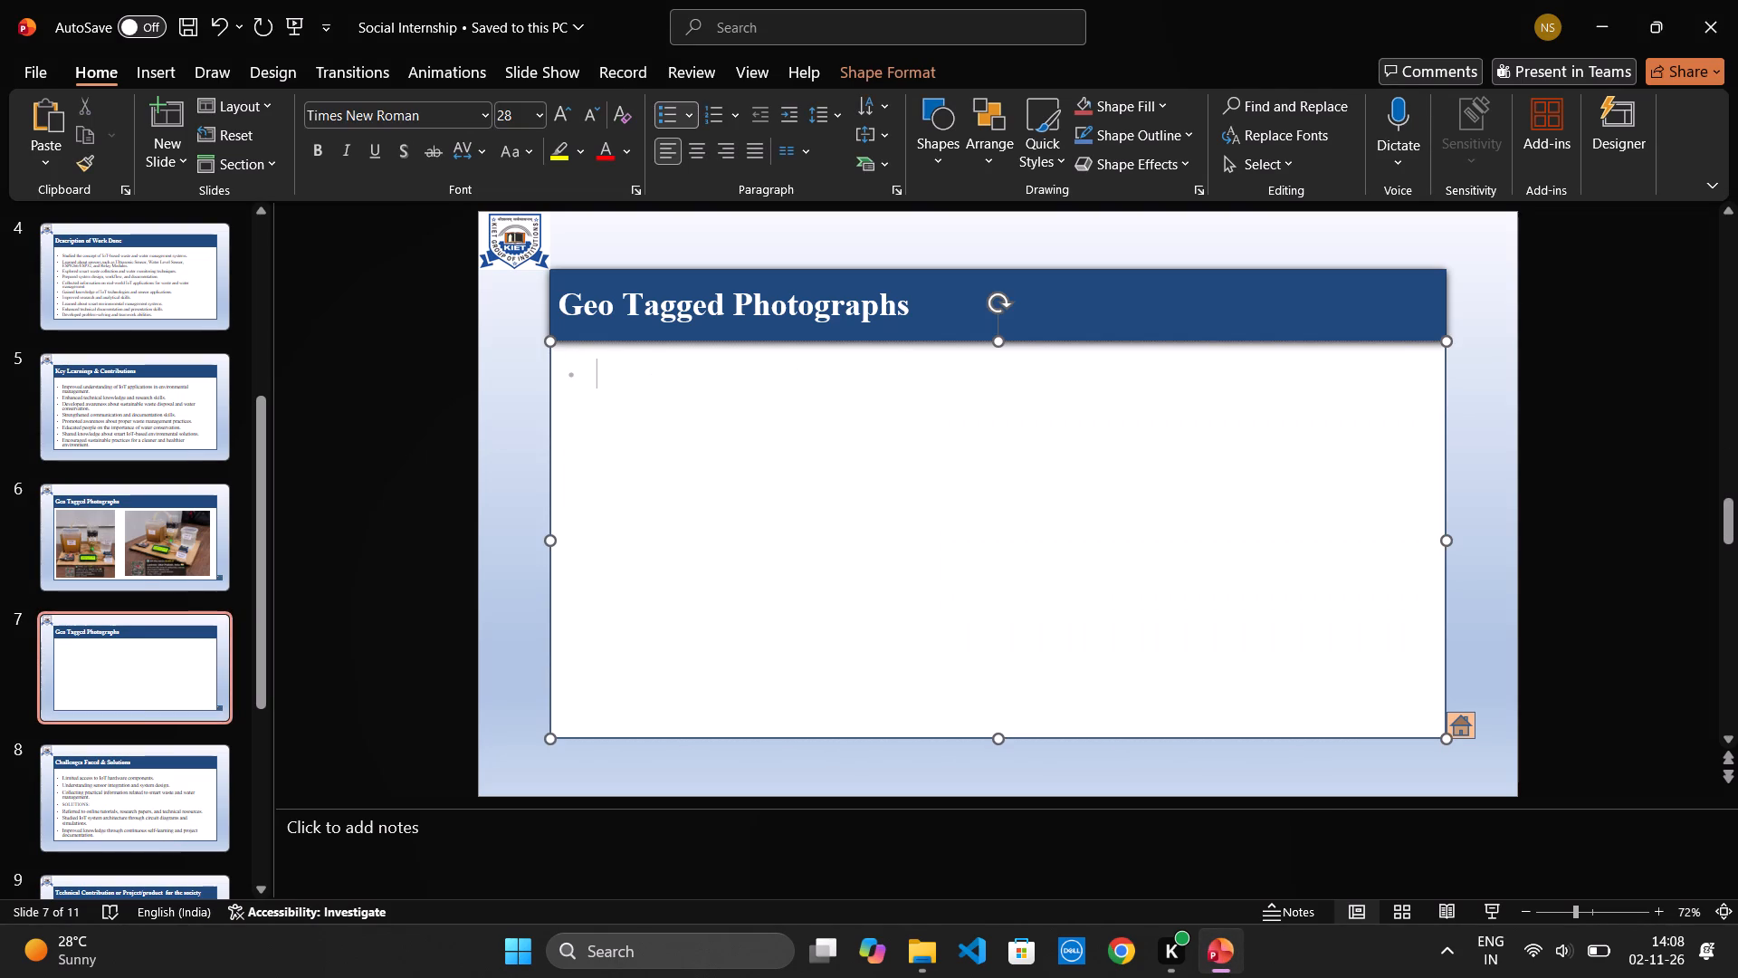
key("BackSpace")
key("ctrl+v")
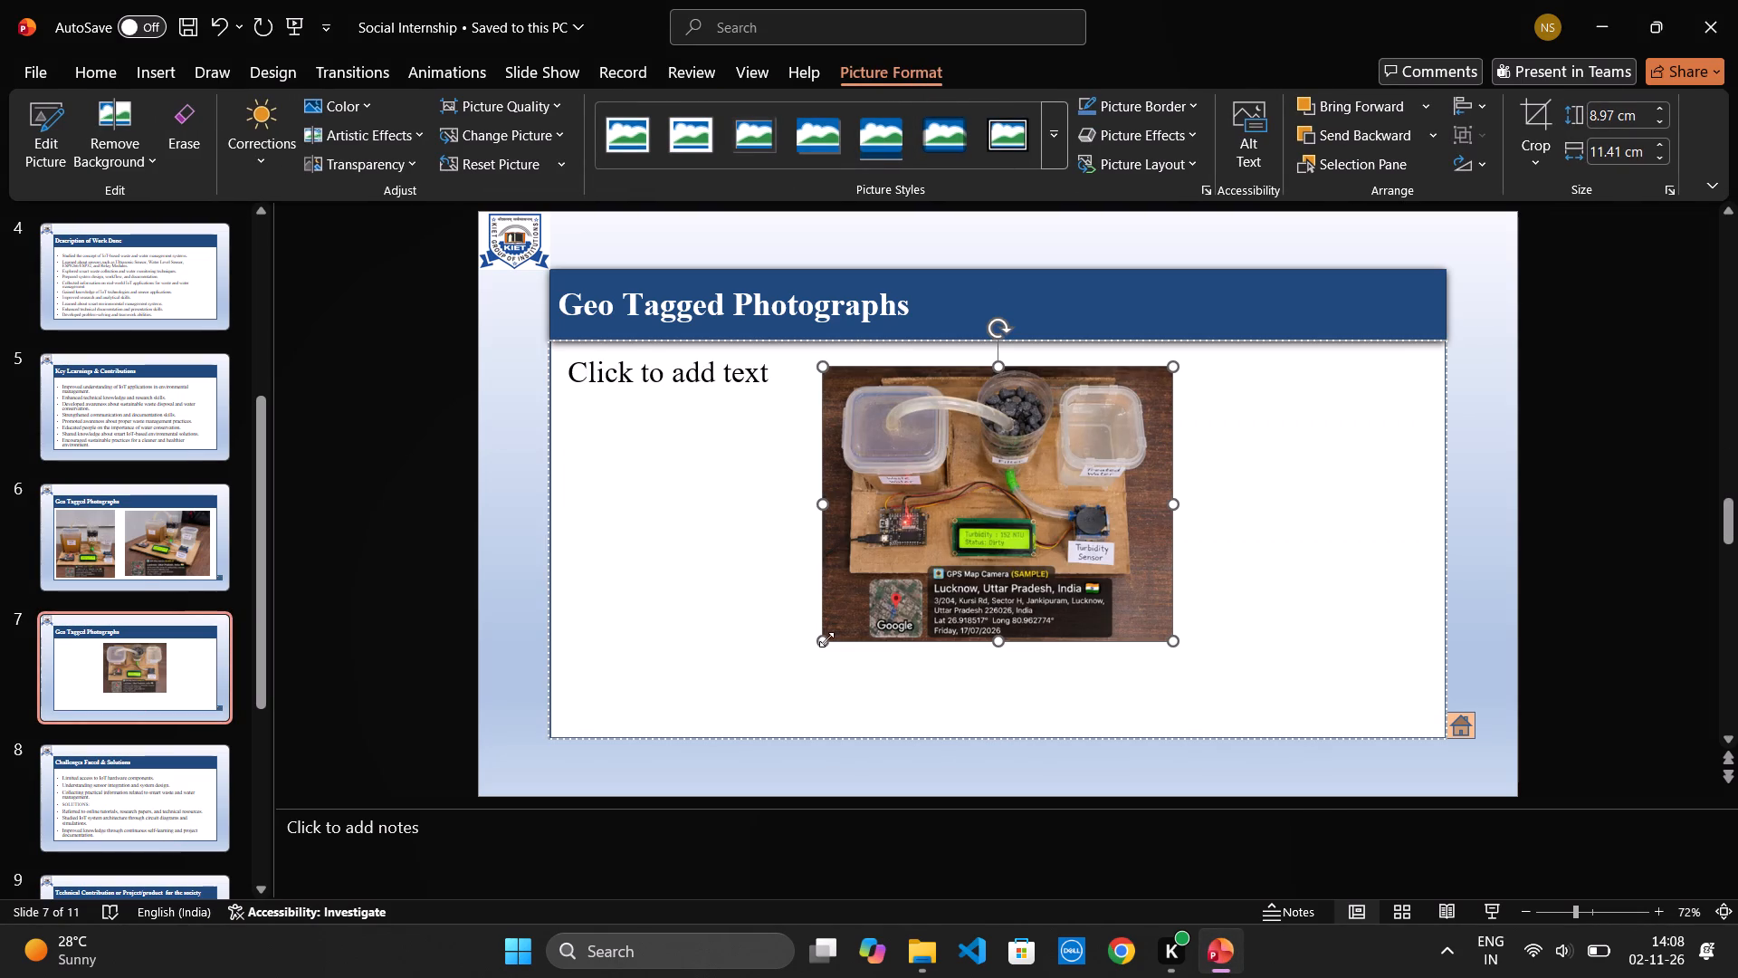
left_click_drag(823, 639, 721, 710)
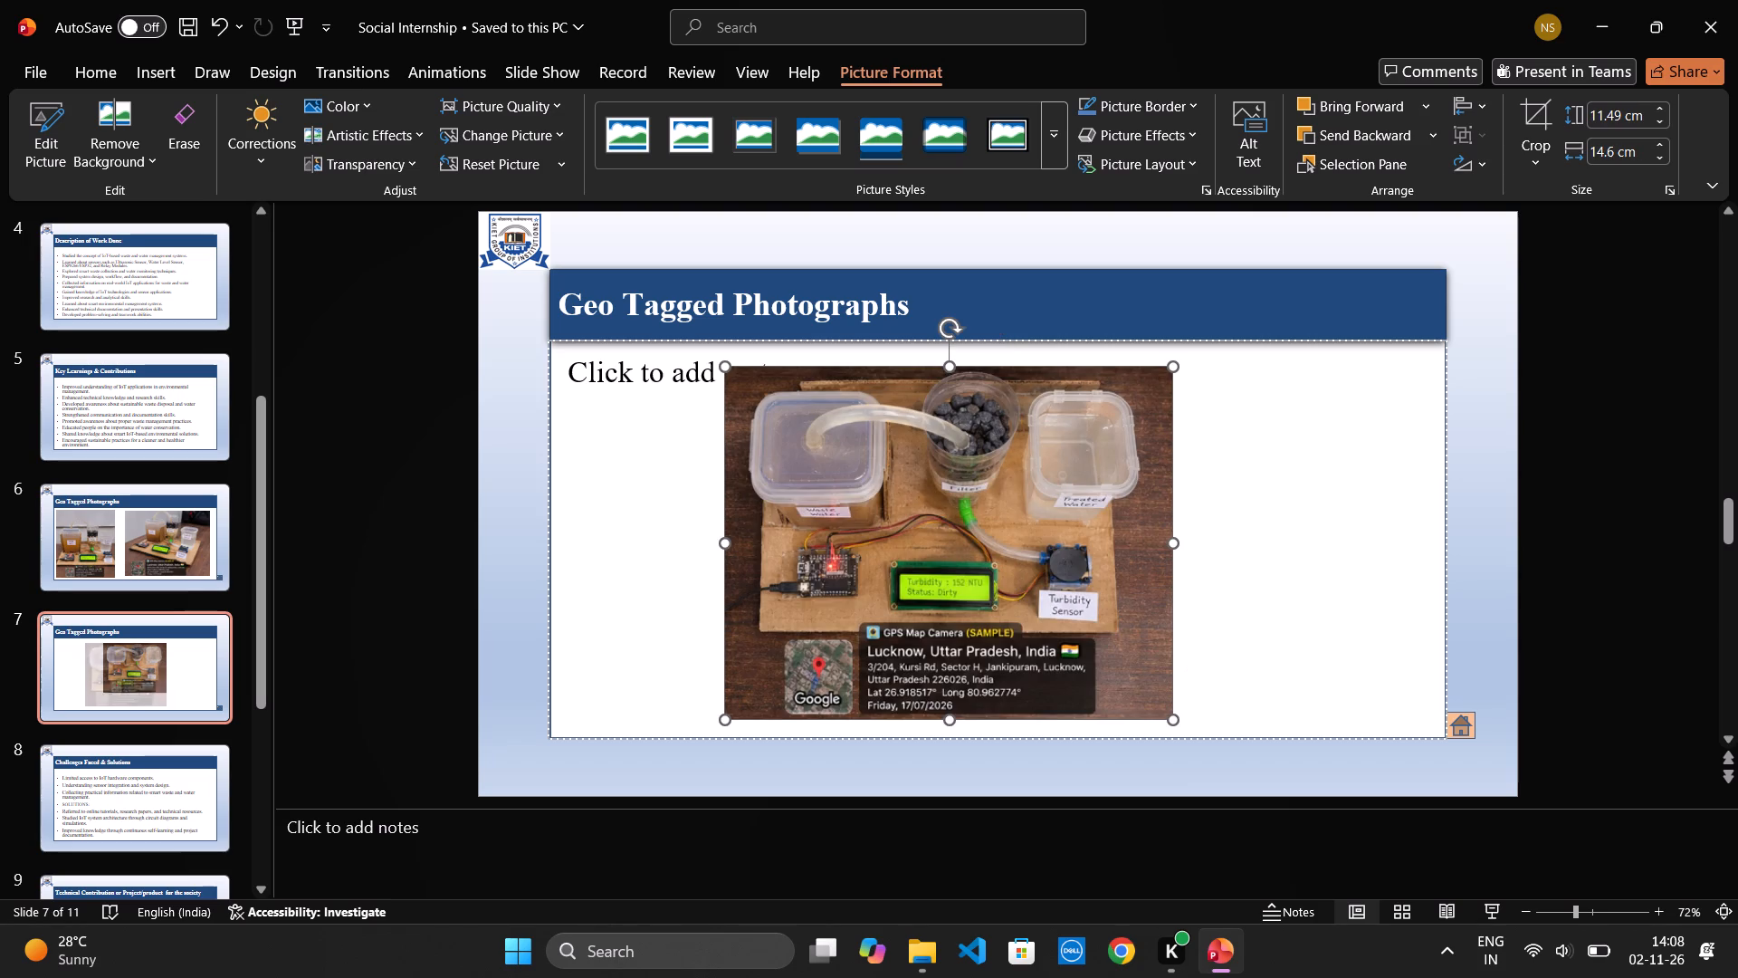
left_click_drag(864, 591, 705, 582)
left_click_drag(699, 558, 1016, 564)
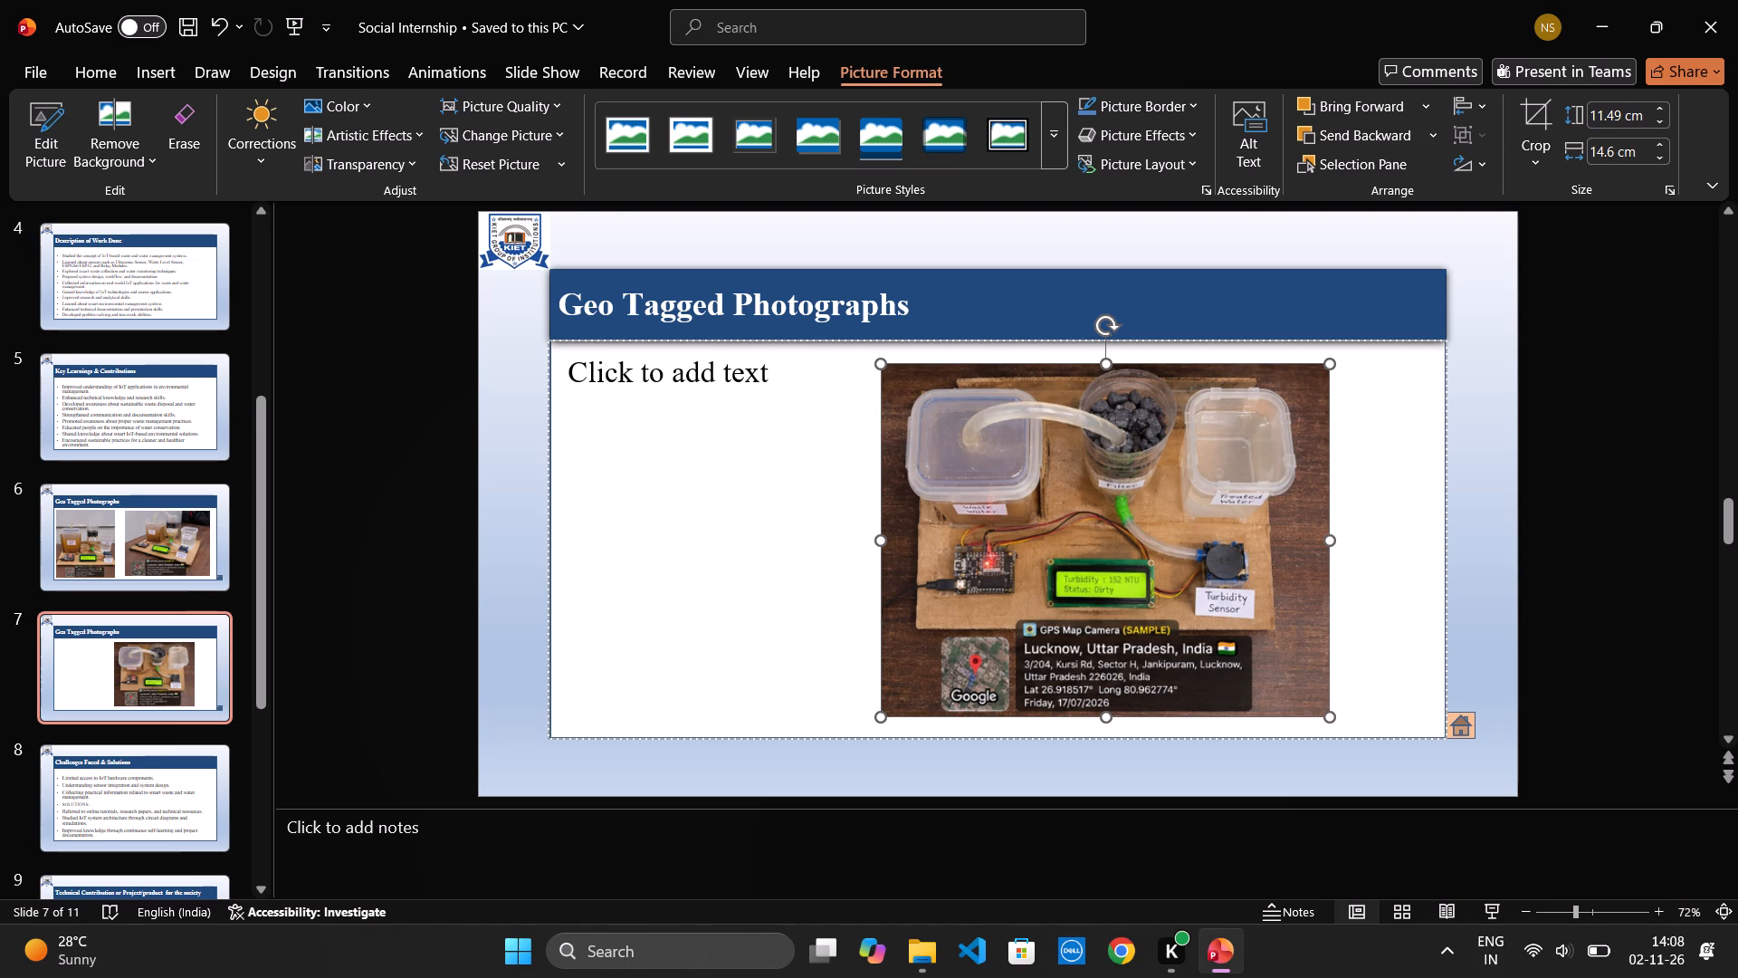
left_click_drag(882, 369, 870, 367)
left_click_drag(1038, 416, 757, 415)
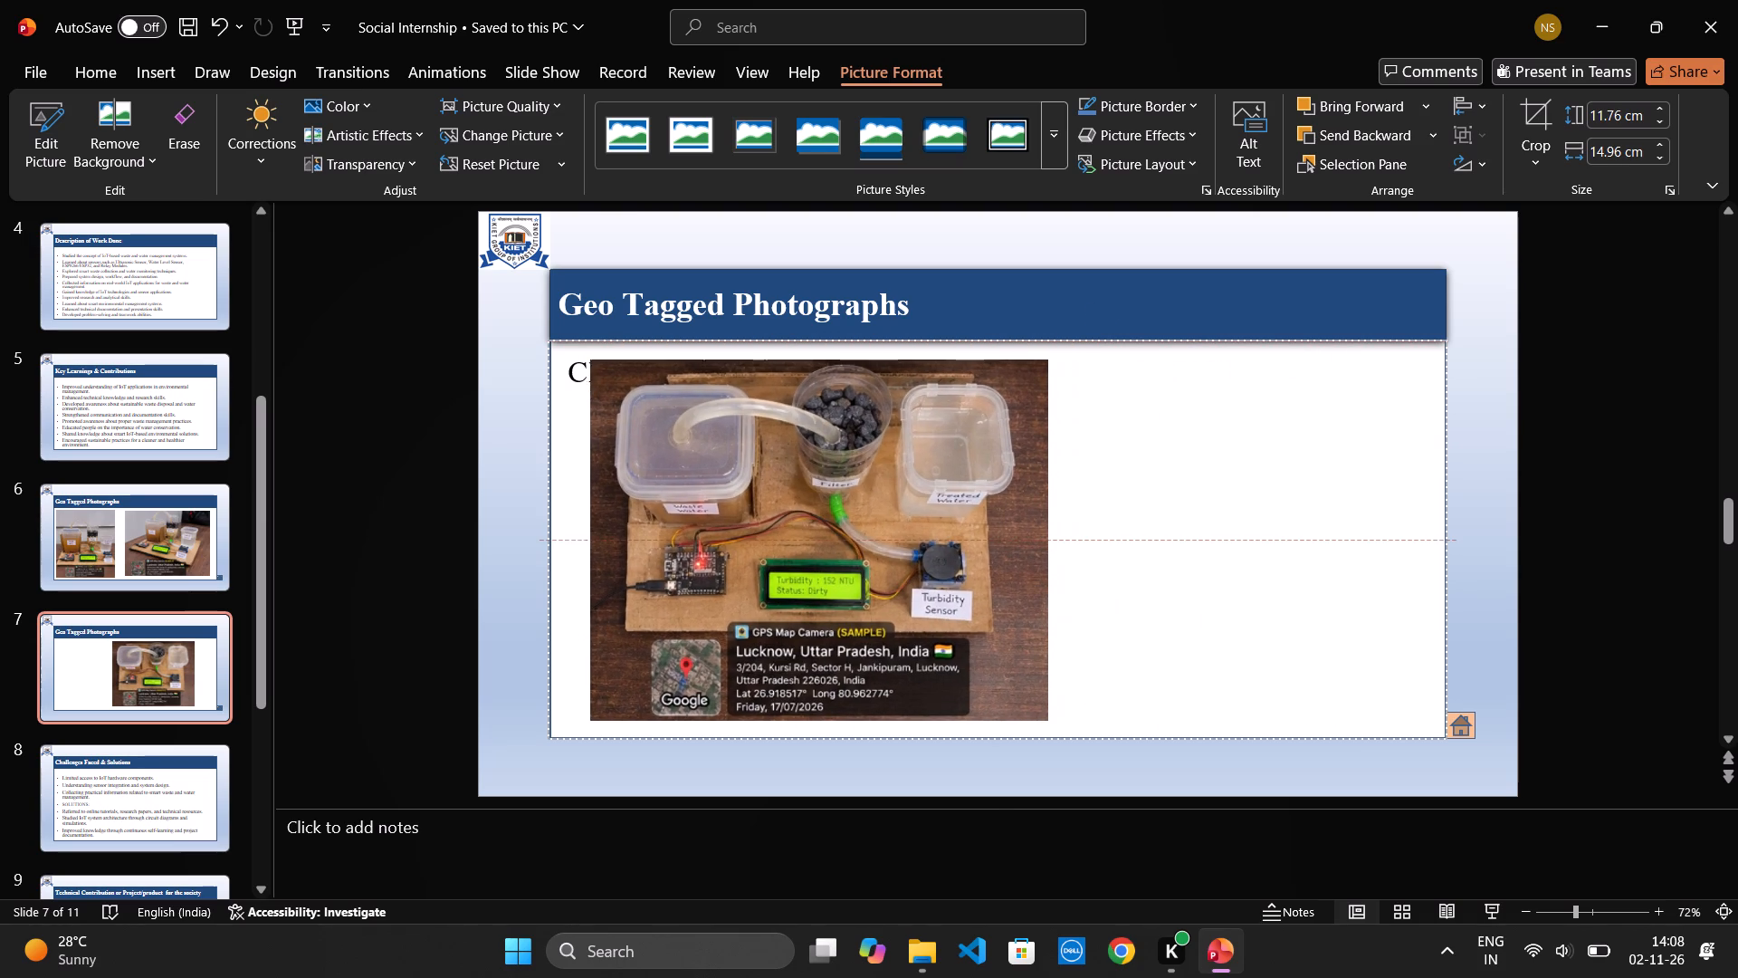
left_click_drag(757, 415, 729, 410)
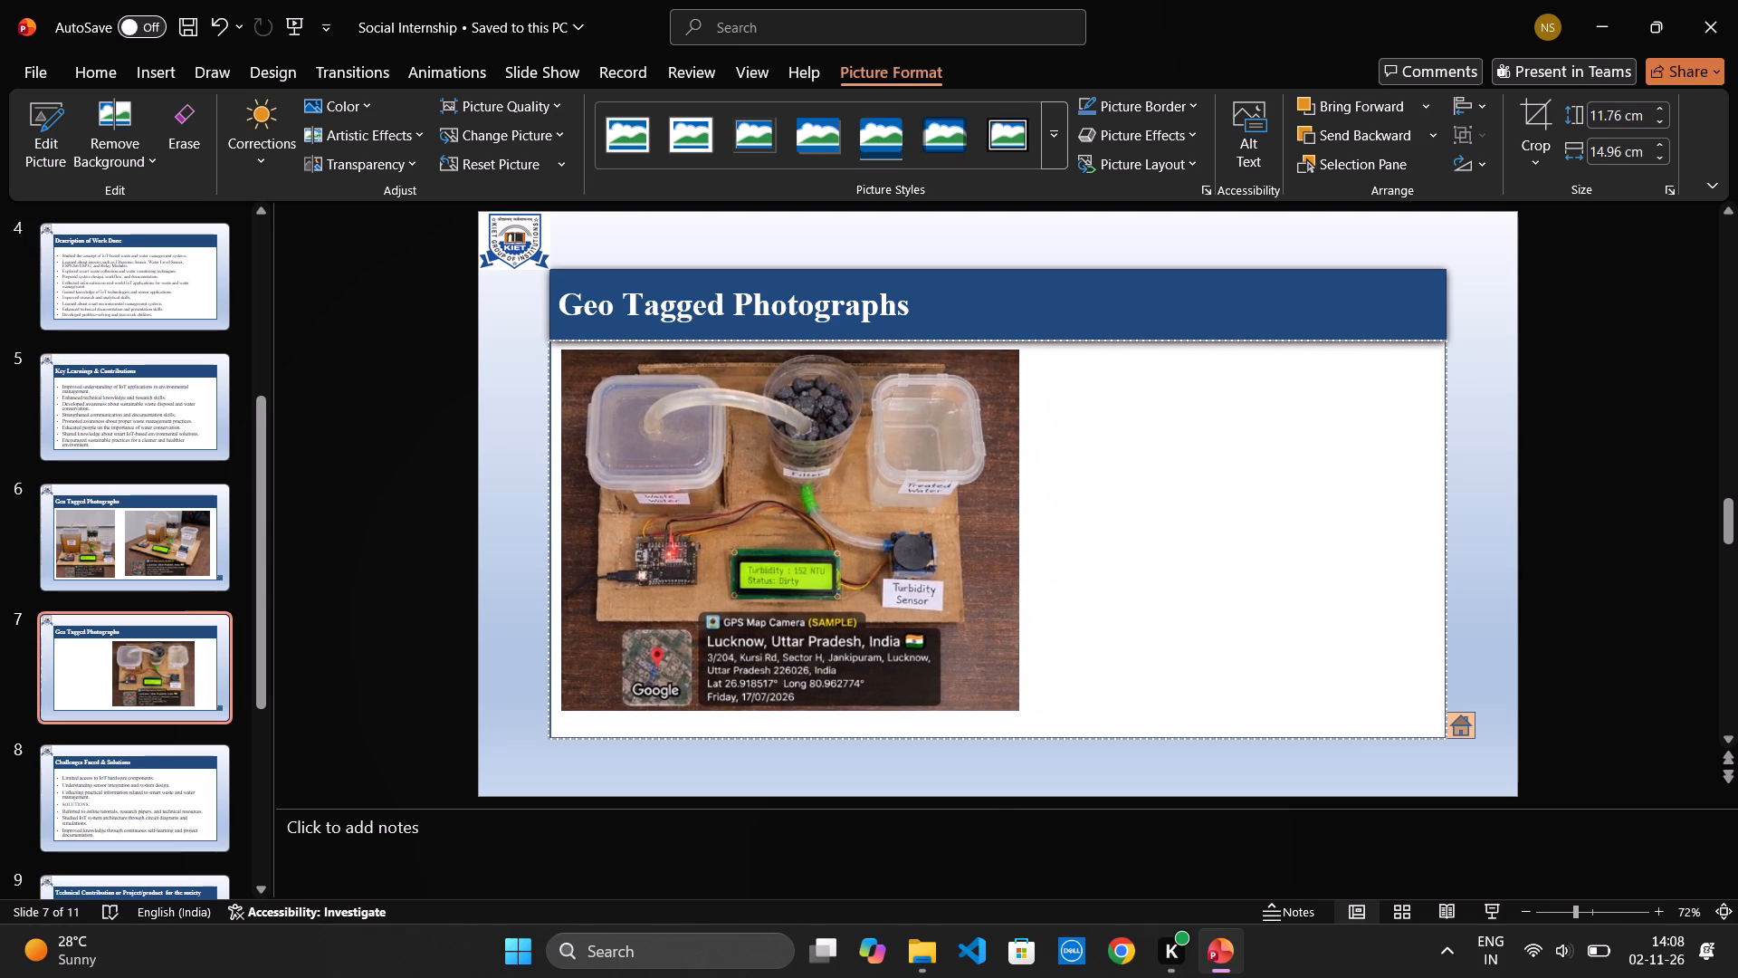
left_click_drag(729, 410, 735, 413)
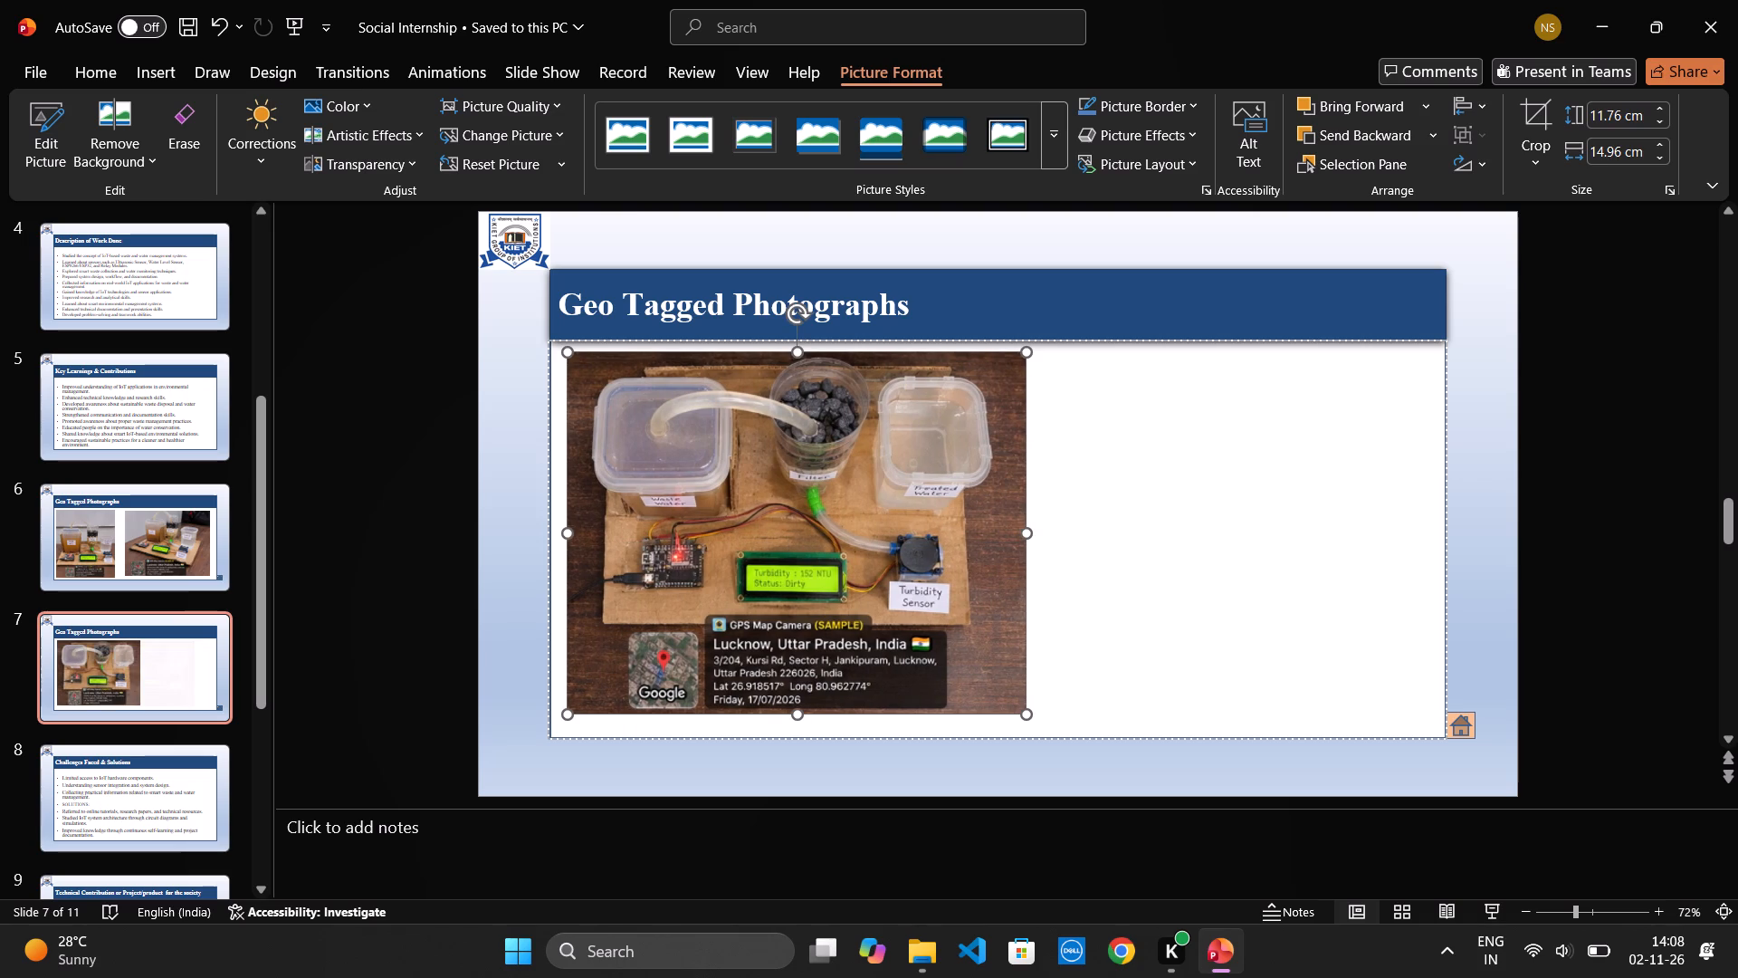
Add a slide without a body text placeholder after slide 7 and reuse slide 7's title, "Geo Tagged Photographs", on it.
left_click(826, 290)
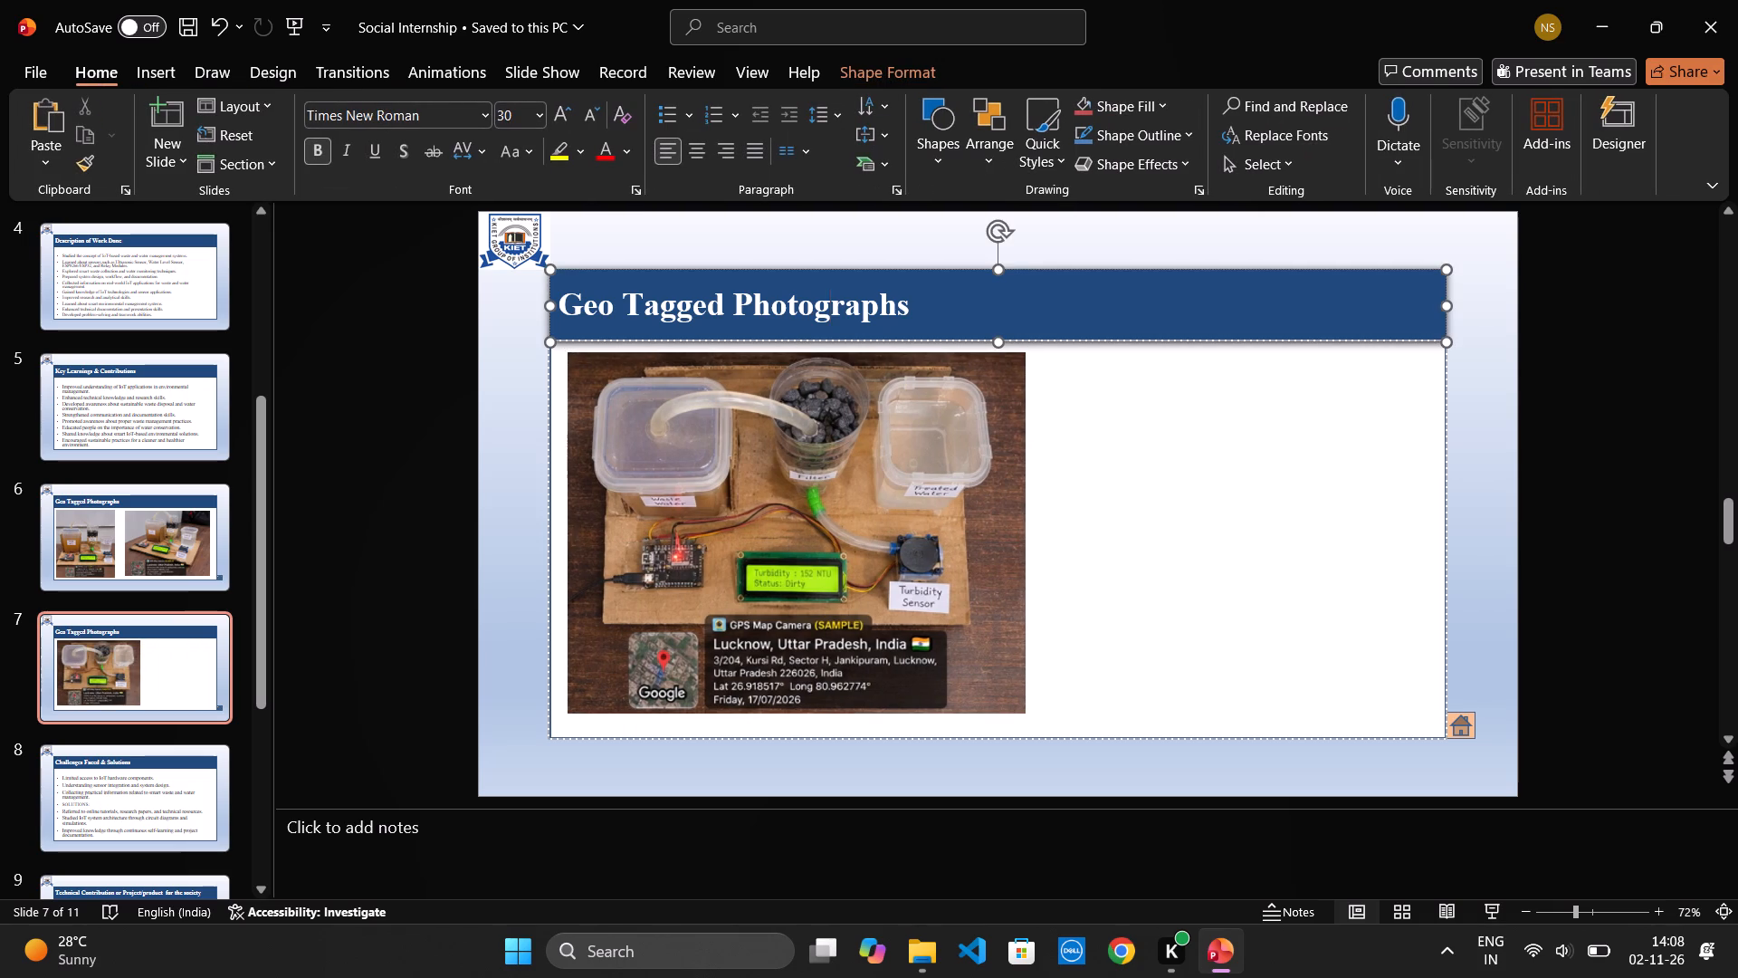
key("ctrl+a")
key("ctrl+c")
left_click(178, 171)
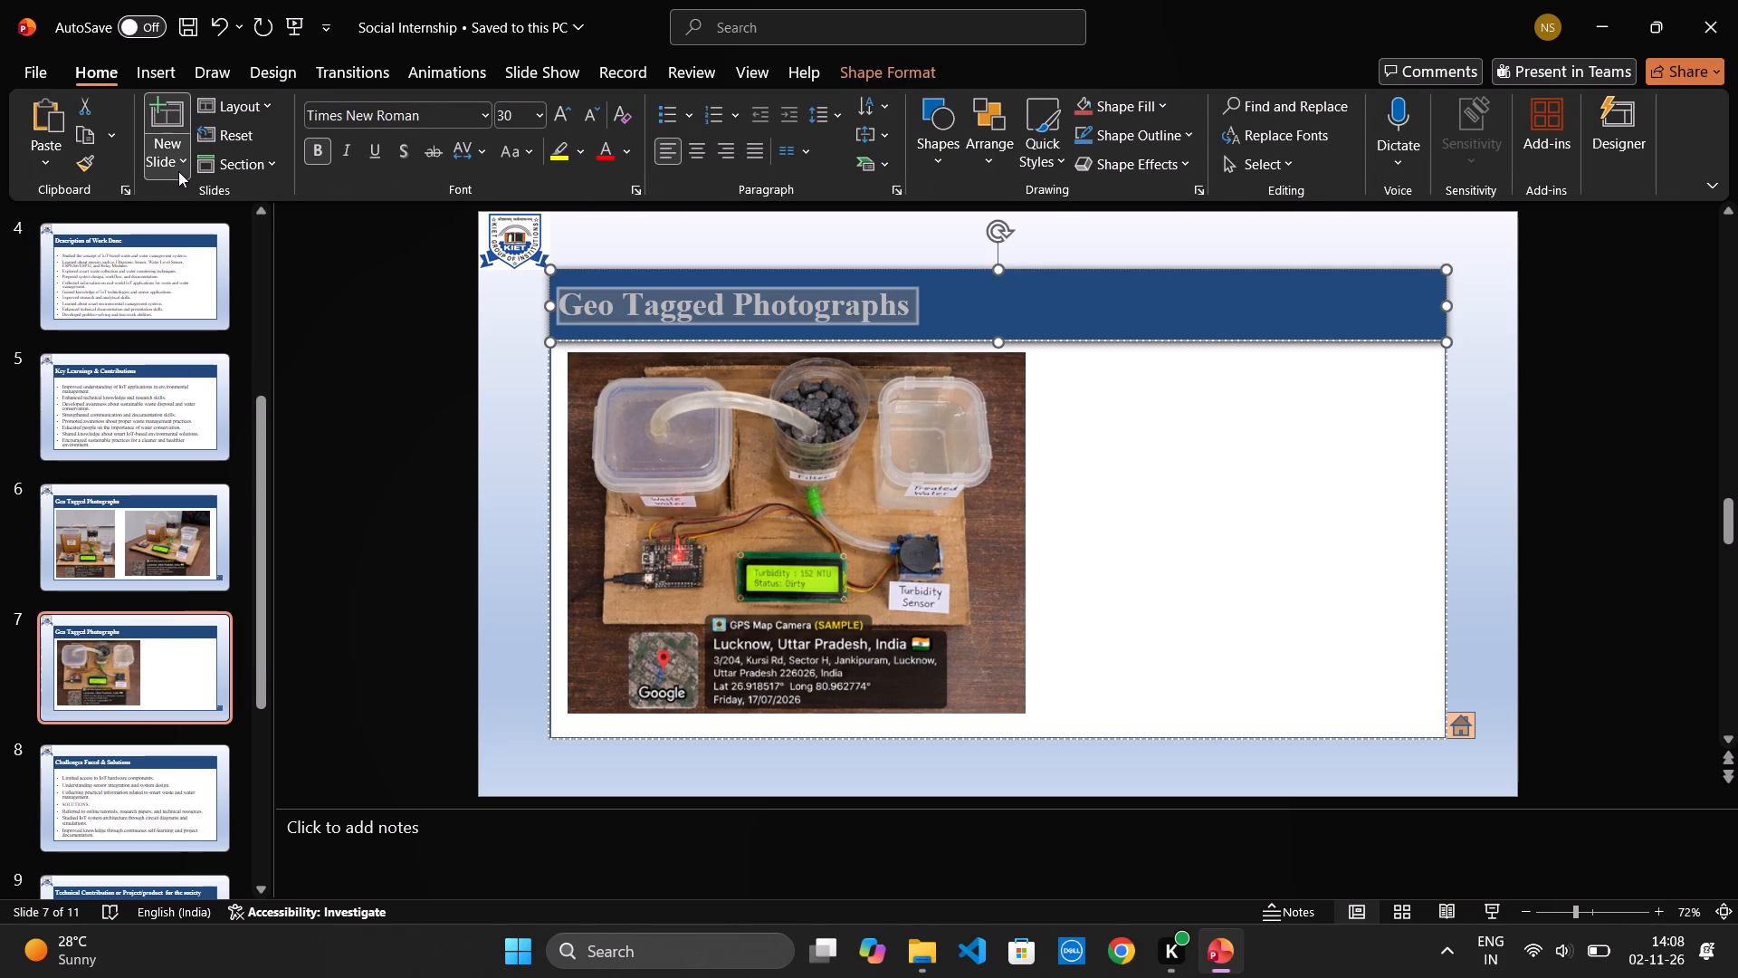
left_click(439, 351)
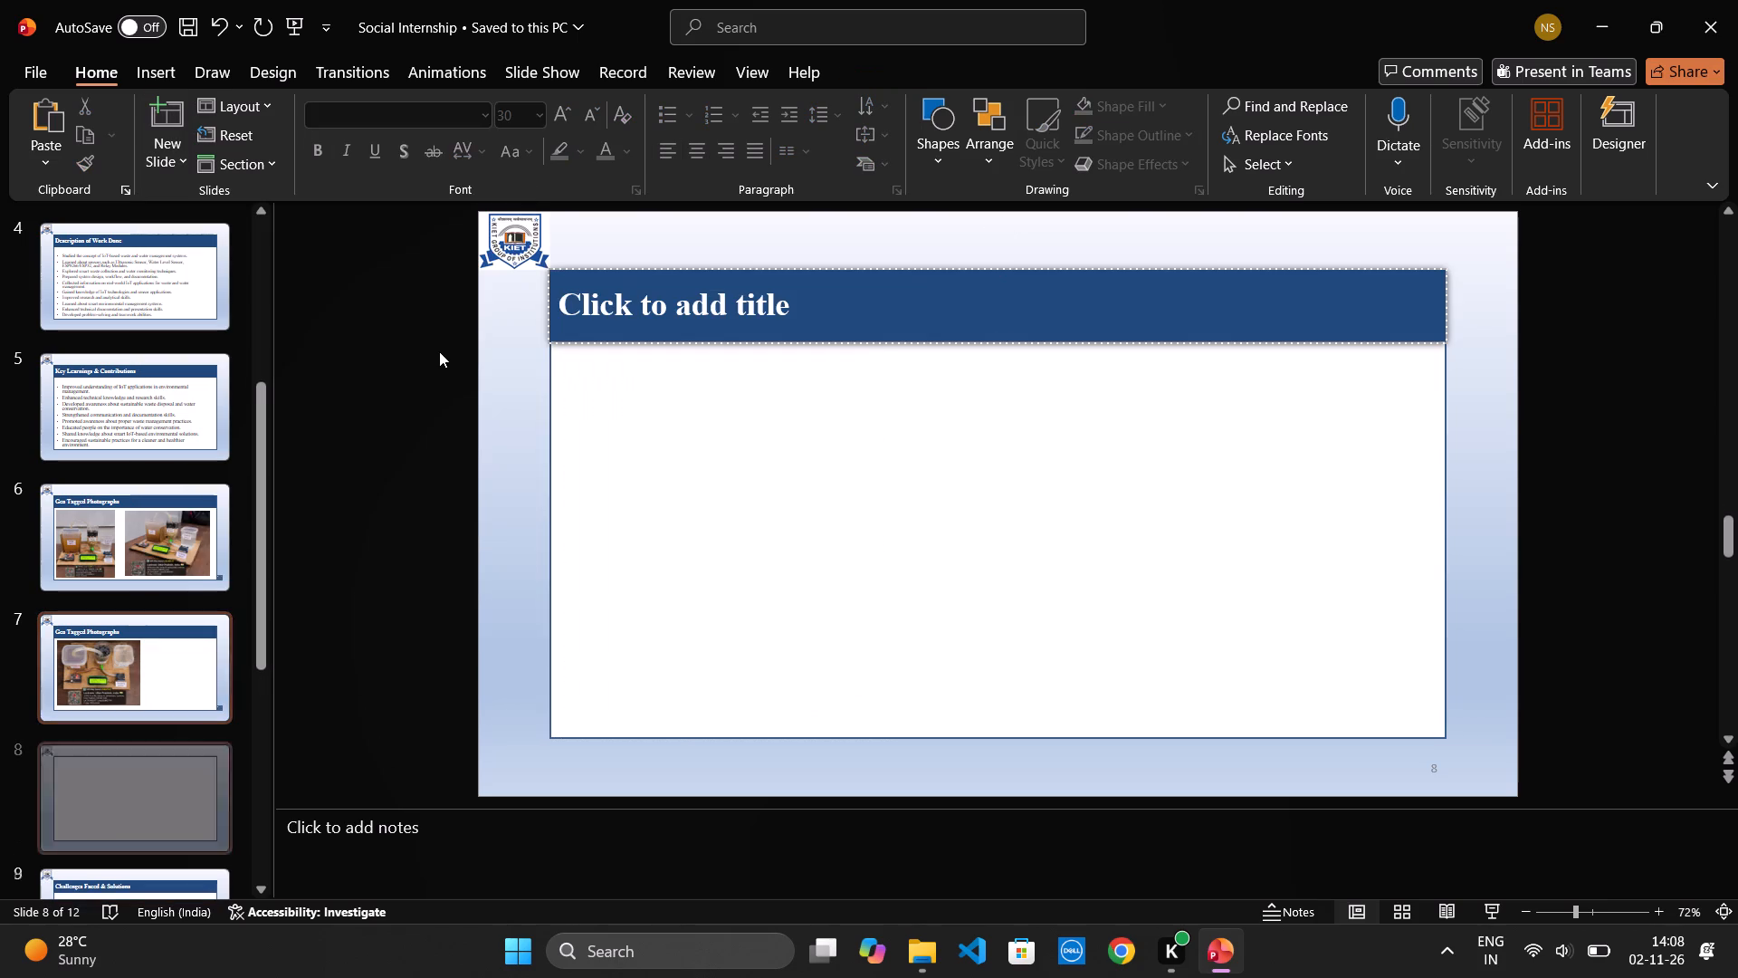
left_click(797, 321)
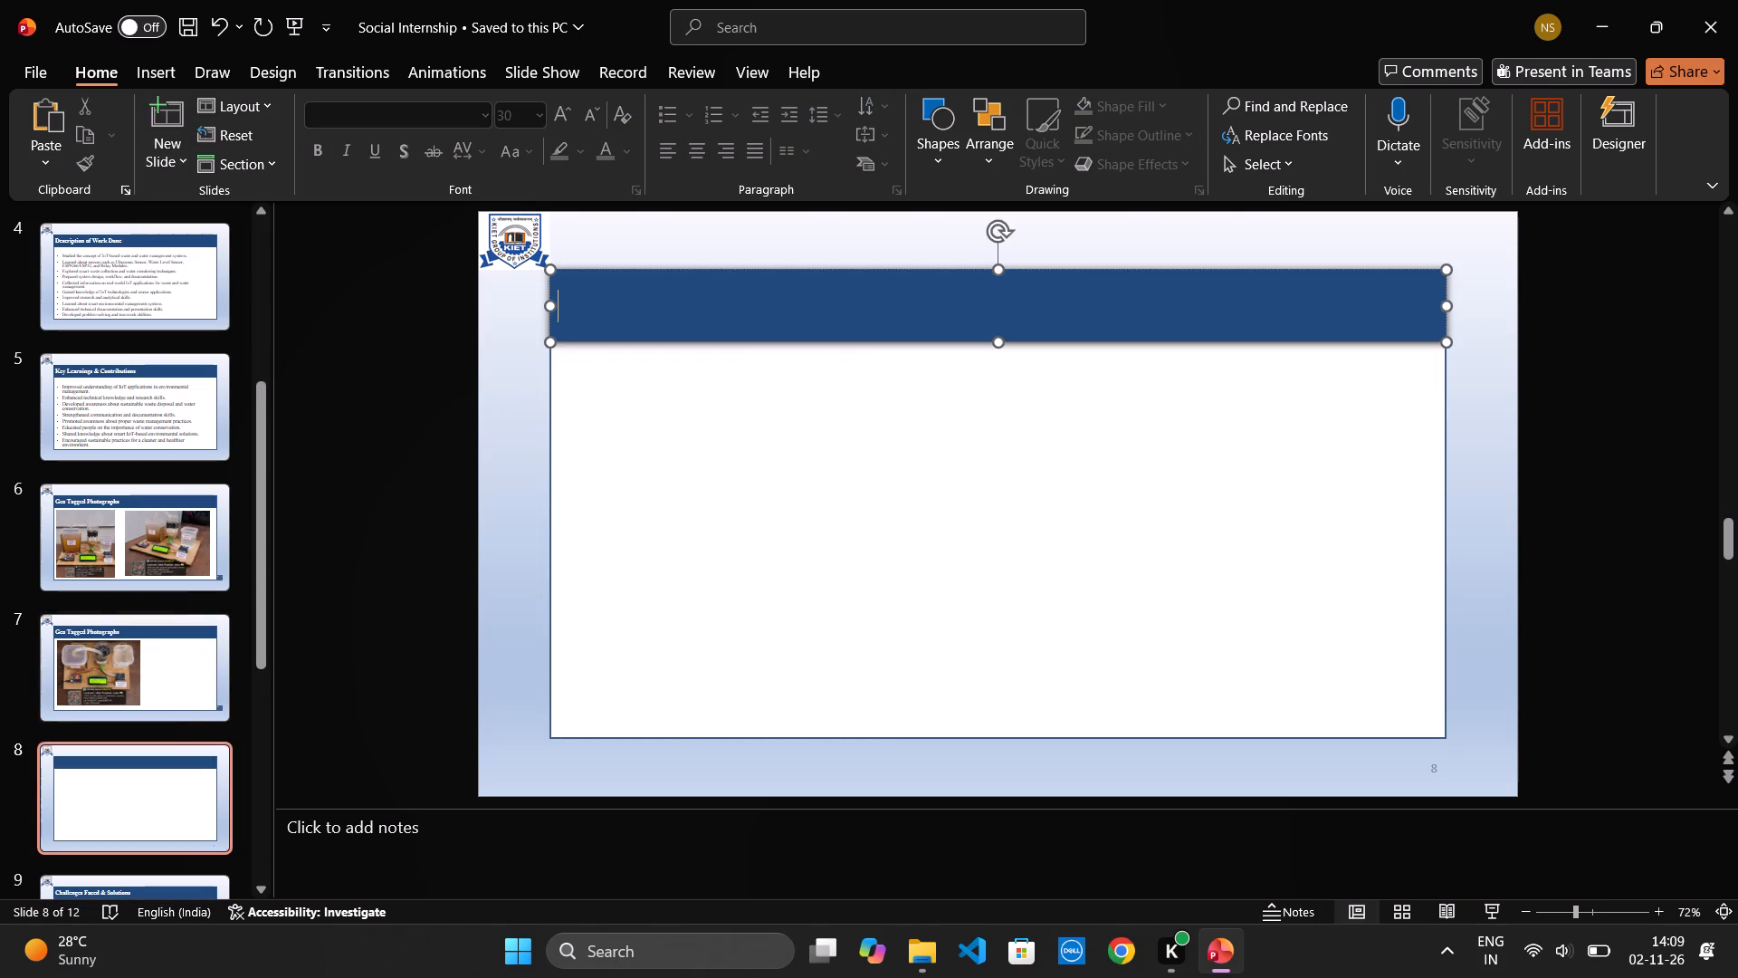
key("ctrl+v")
left_click(741, 543)
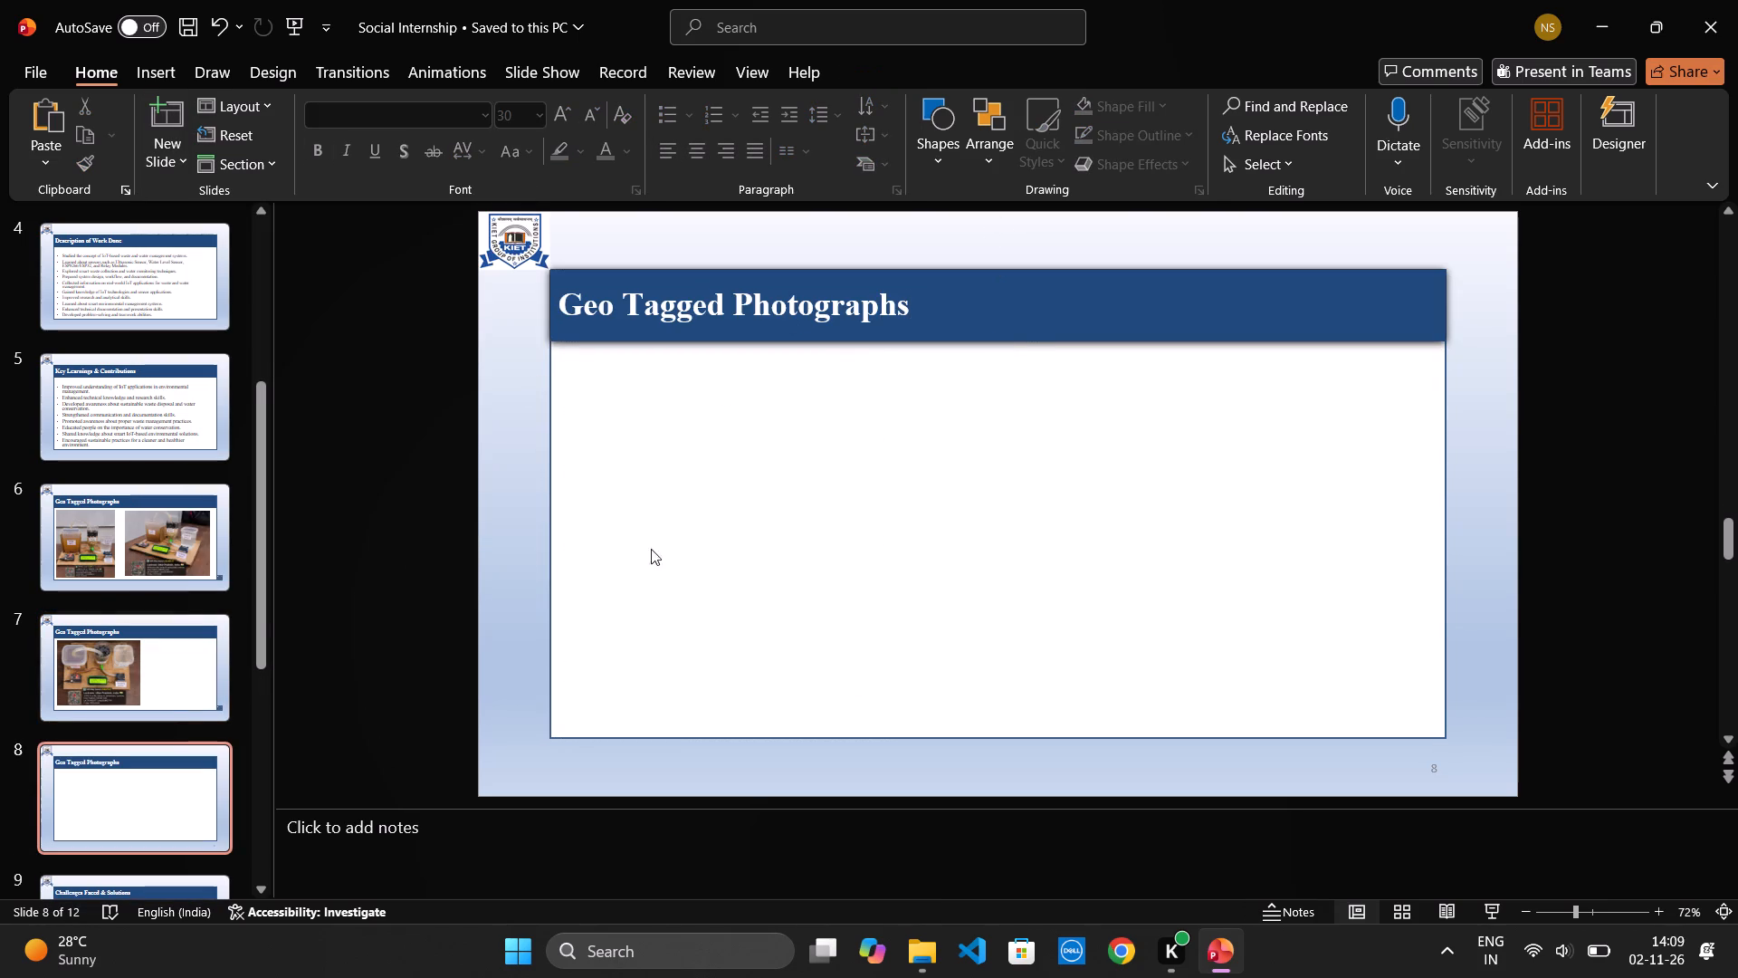
Copy the project picture from slide 7 and paste it onto the new slide 8.
left_click(186, 690)
left_click(826, 435)
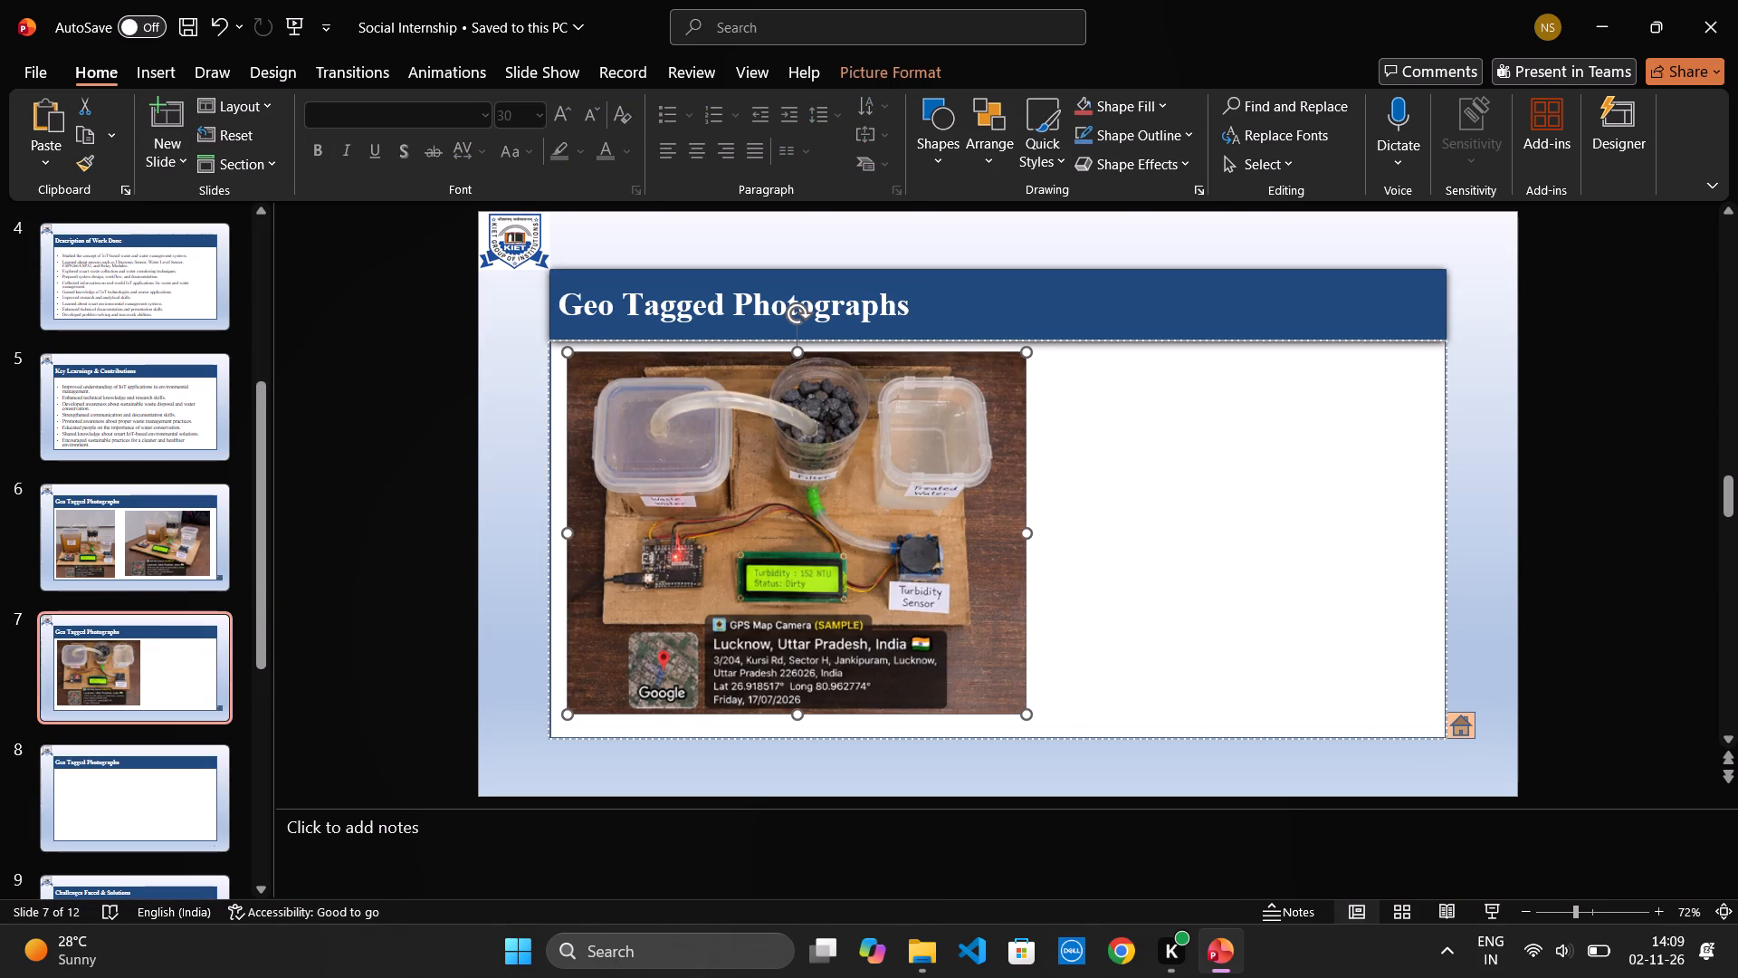
key("ctrl+c")
left_click(139, 815)
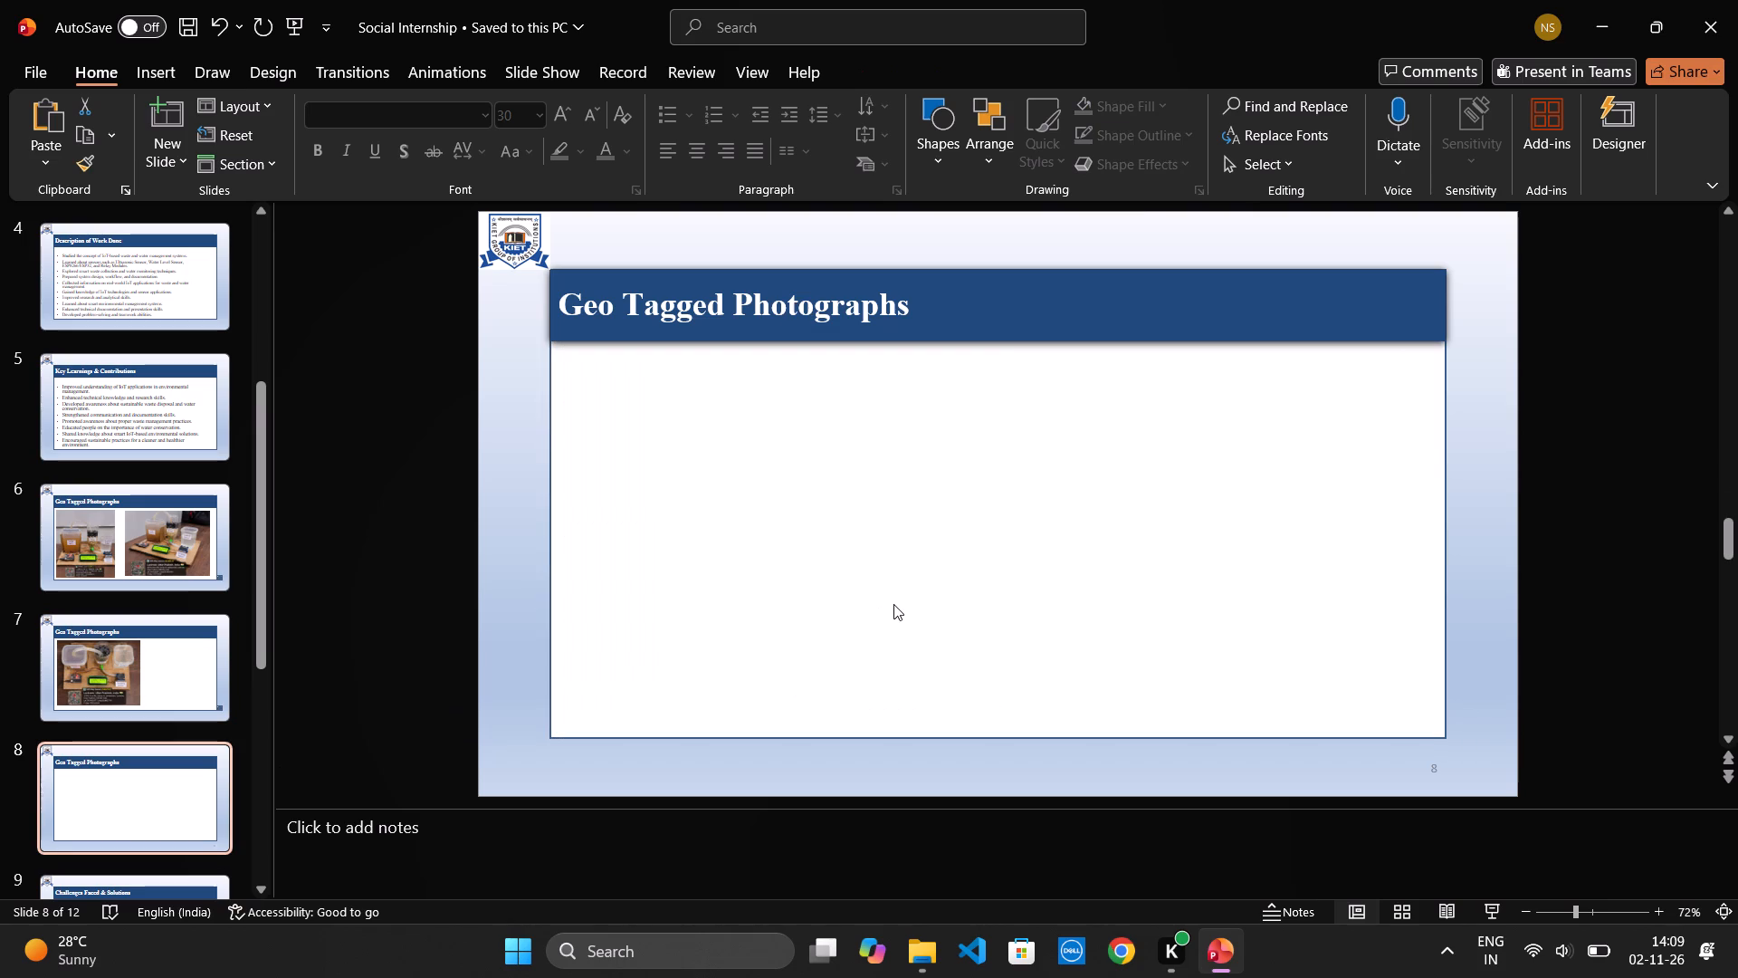
left_click(893, 604)
key("ctrl+v")
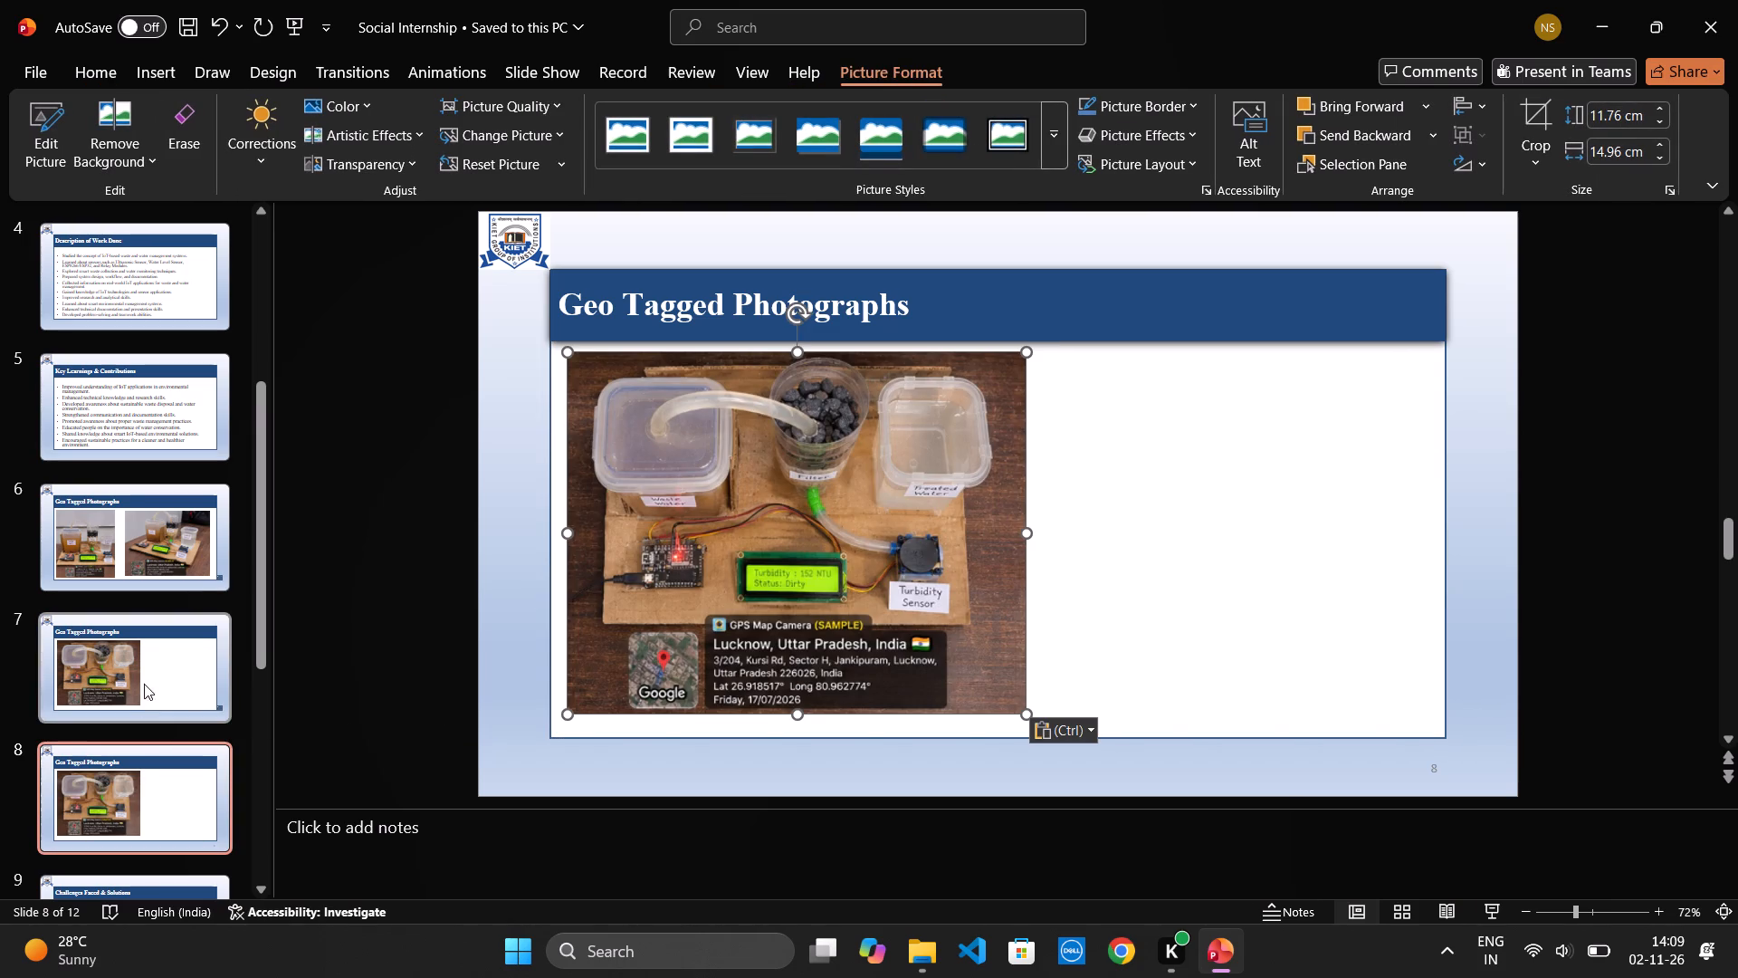
Delete the original slide 7 that still holds the body text placeholder.
left_click(144, 684)
key("Delete")
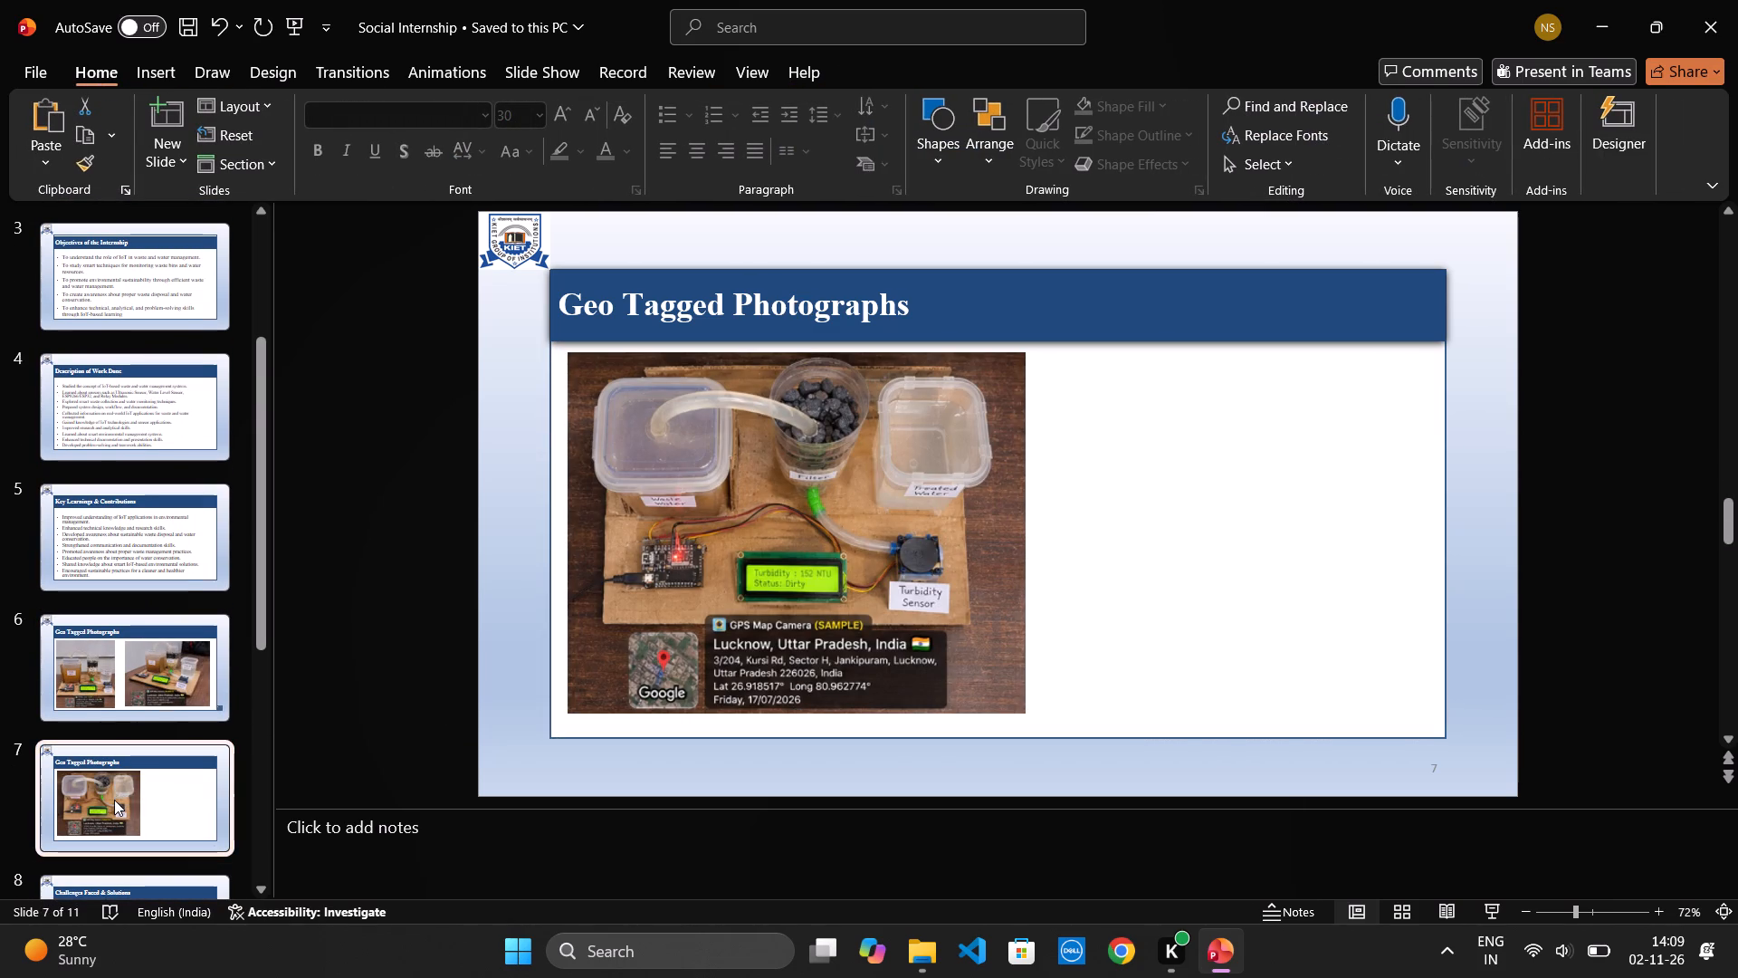
Move the picture on the new slide 7 to near the horizontal centre of the content area below the title.
left_click(114, 800)
left_click_drag(690, 561, 745, 570)
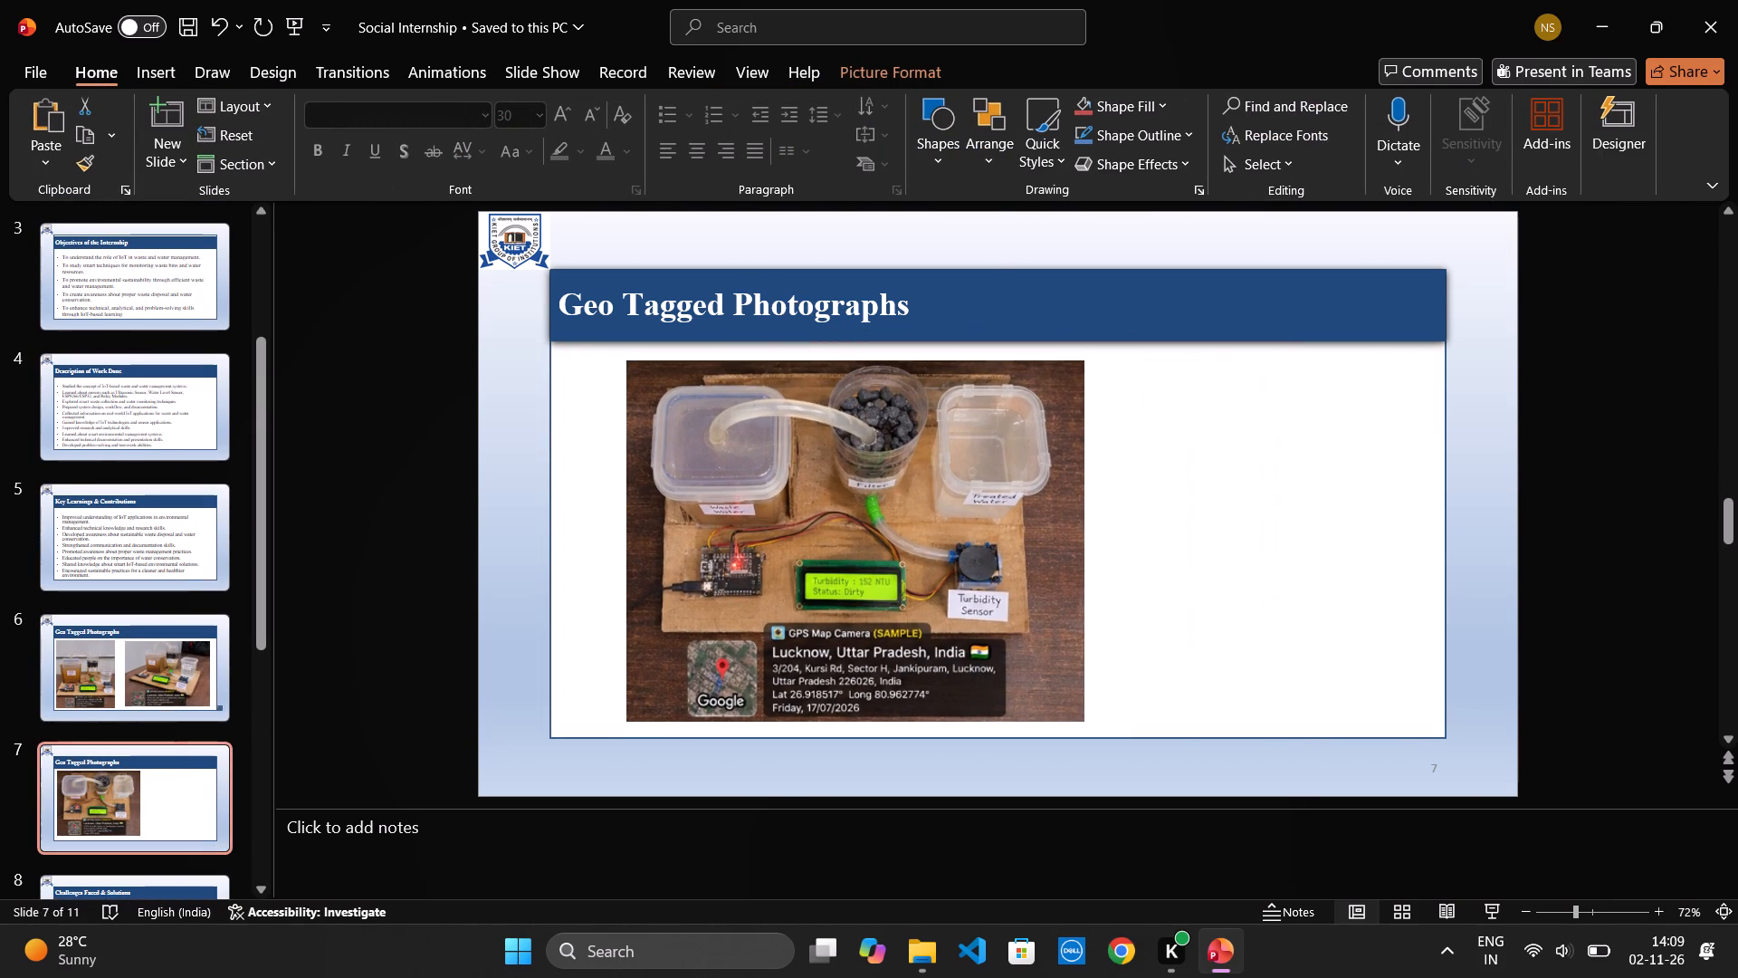
left_click_drag(745, 570, 836, 565)
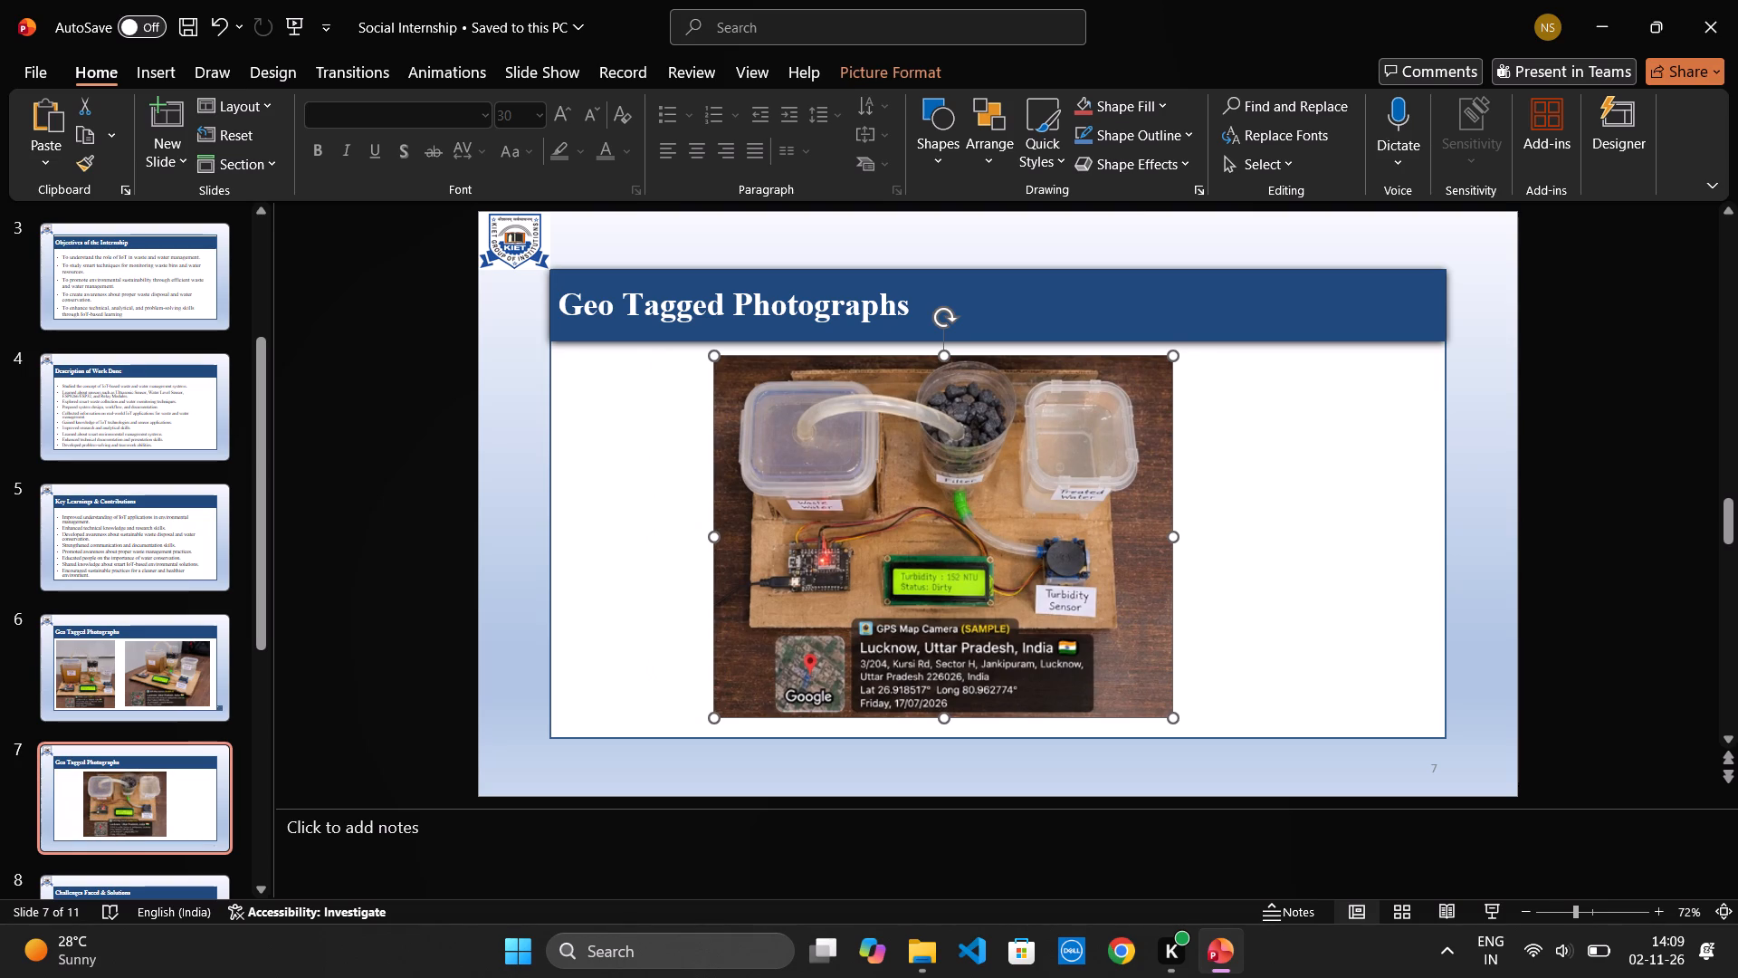
left_click_drag(929, 557, 951, 557)
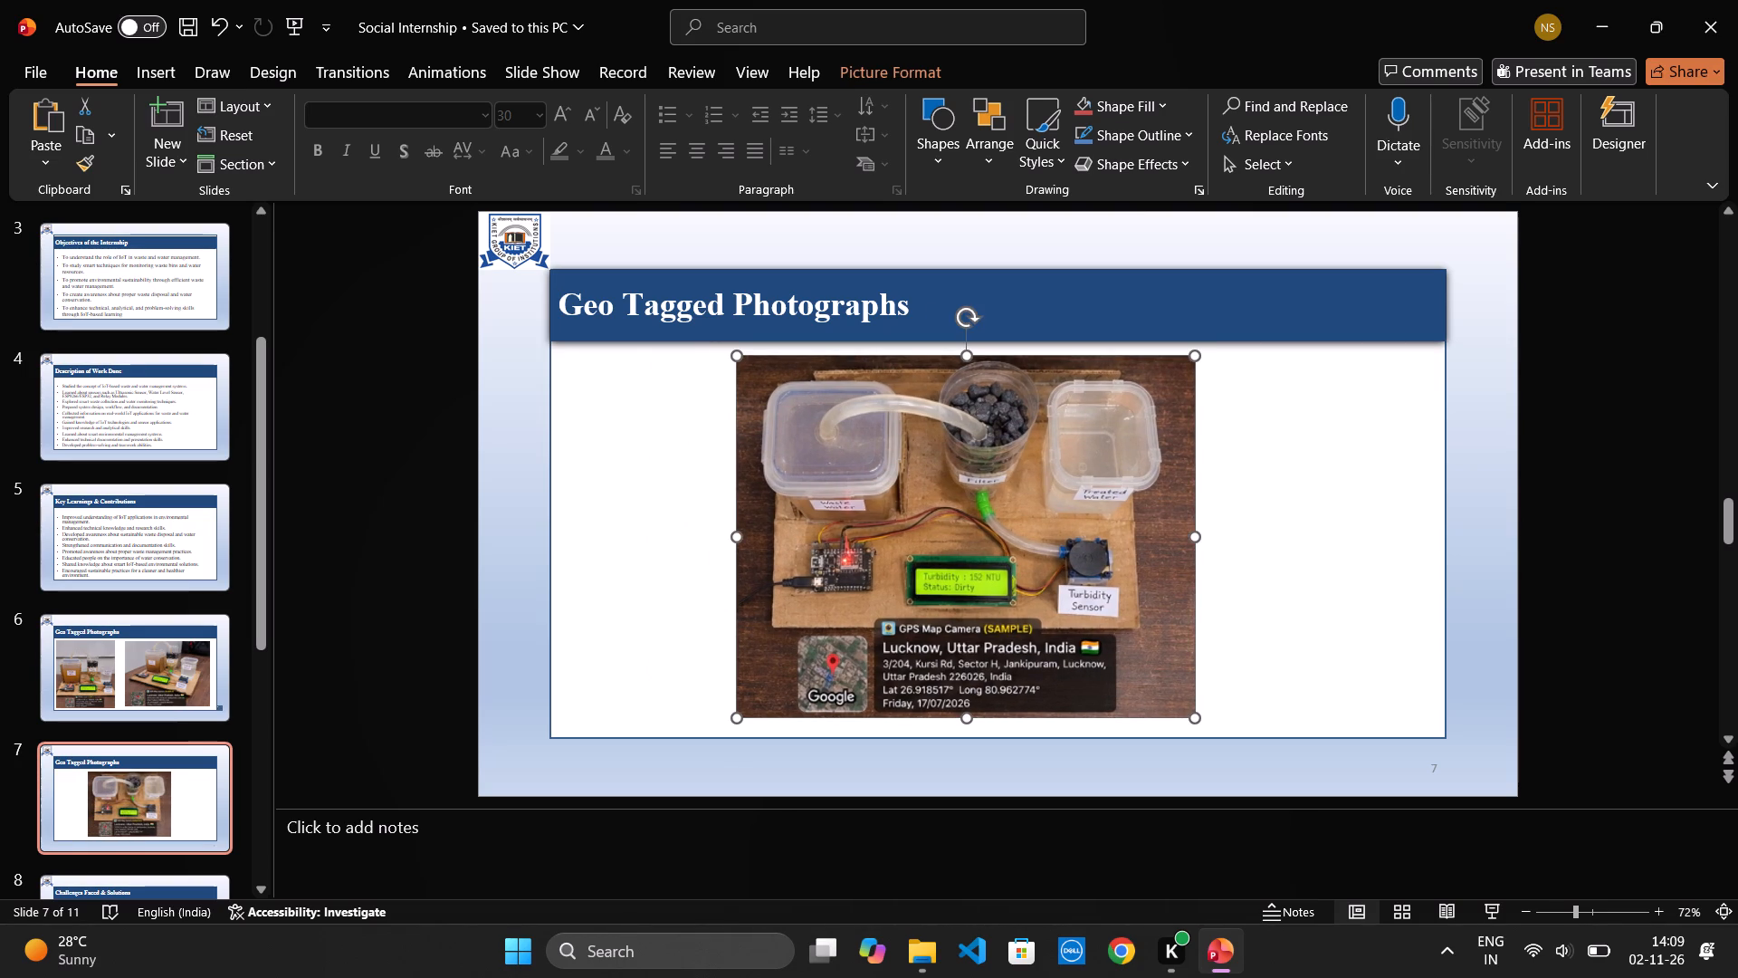
Review the remaining slides from the second Geo Tagged Photographs slide through to the closing Thank You slide.
left_click(1436, 541)
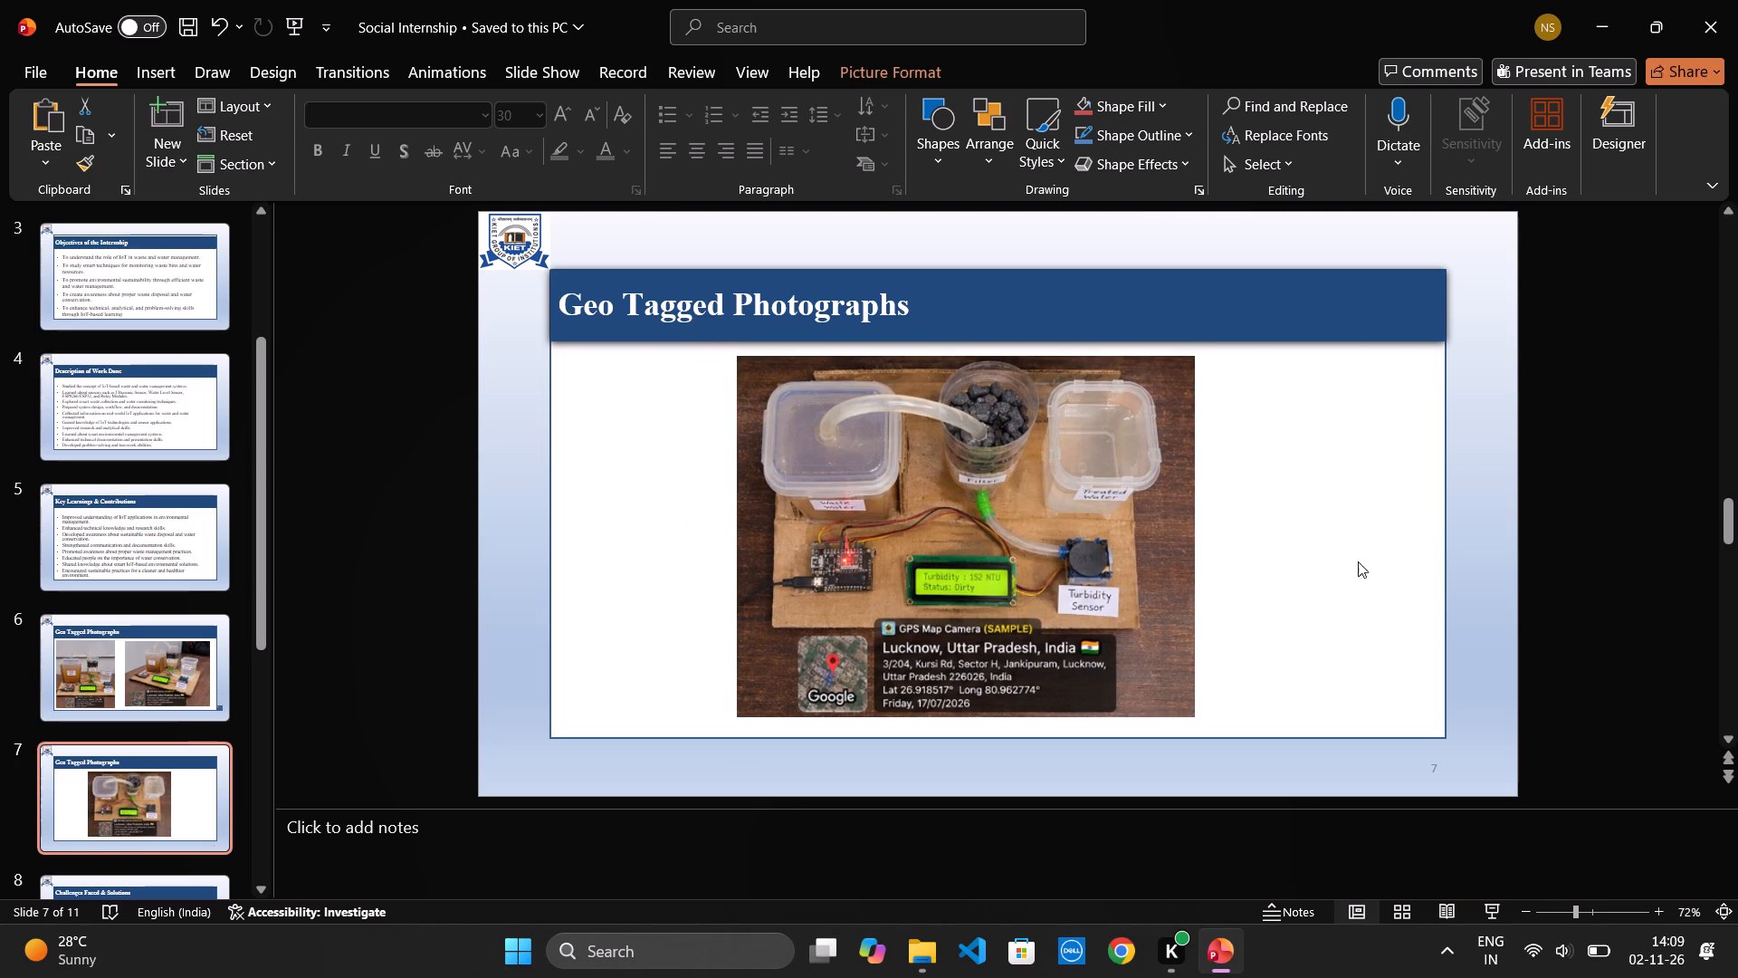
scroll(154, 772, "down", 2)
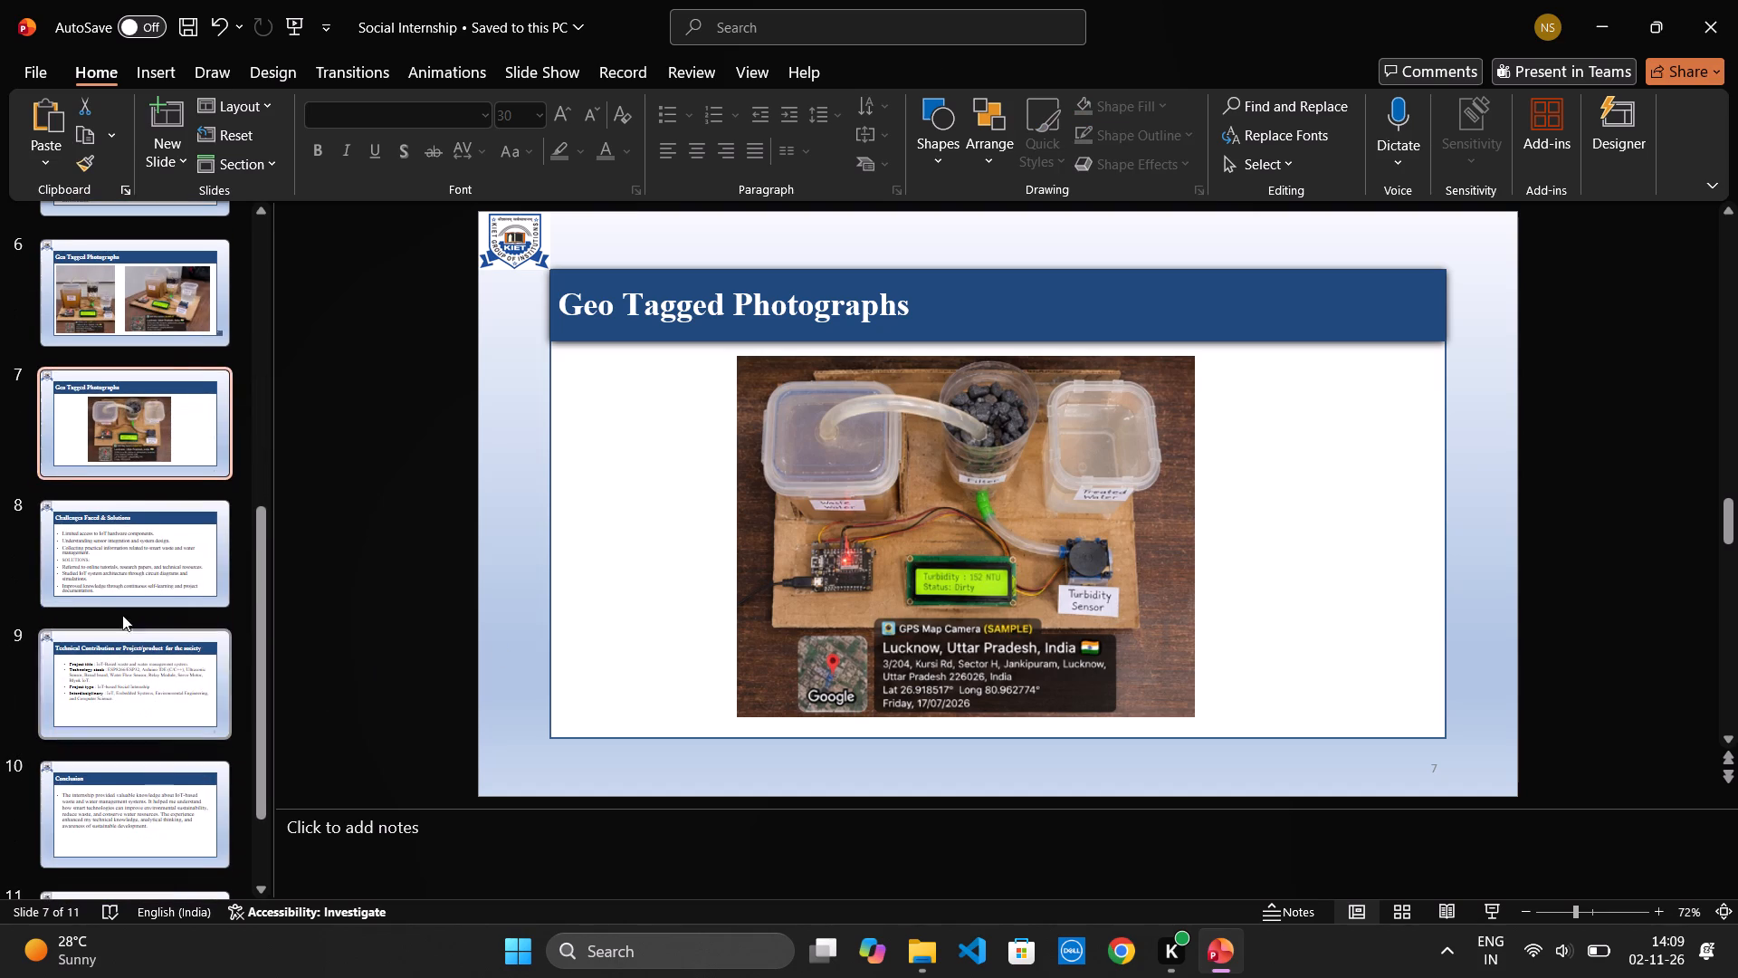
left_click(113, 548)
left_click(72, 663)
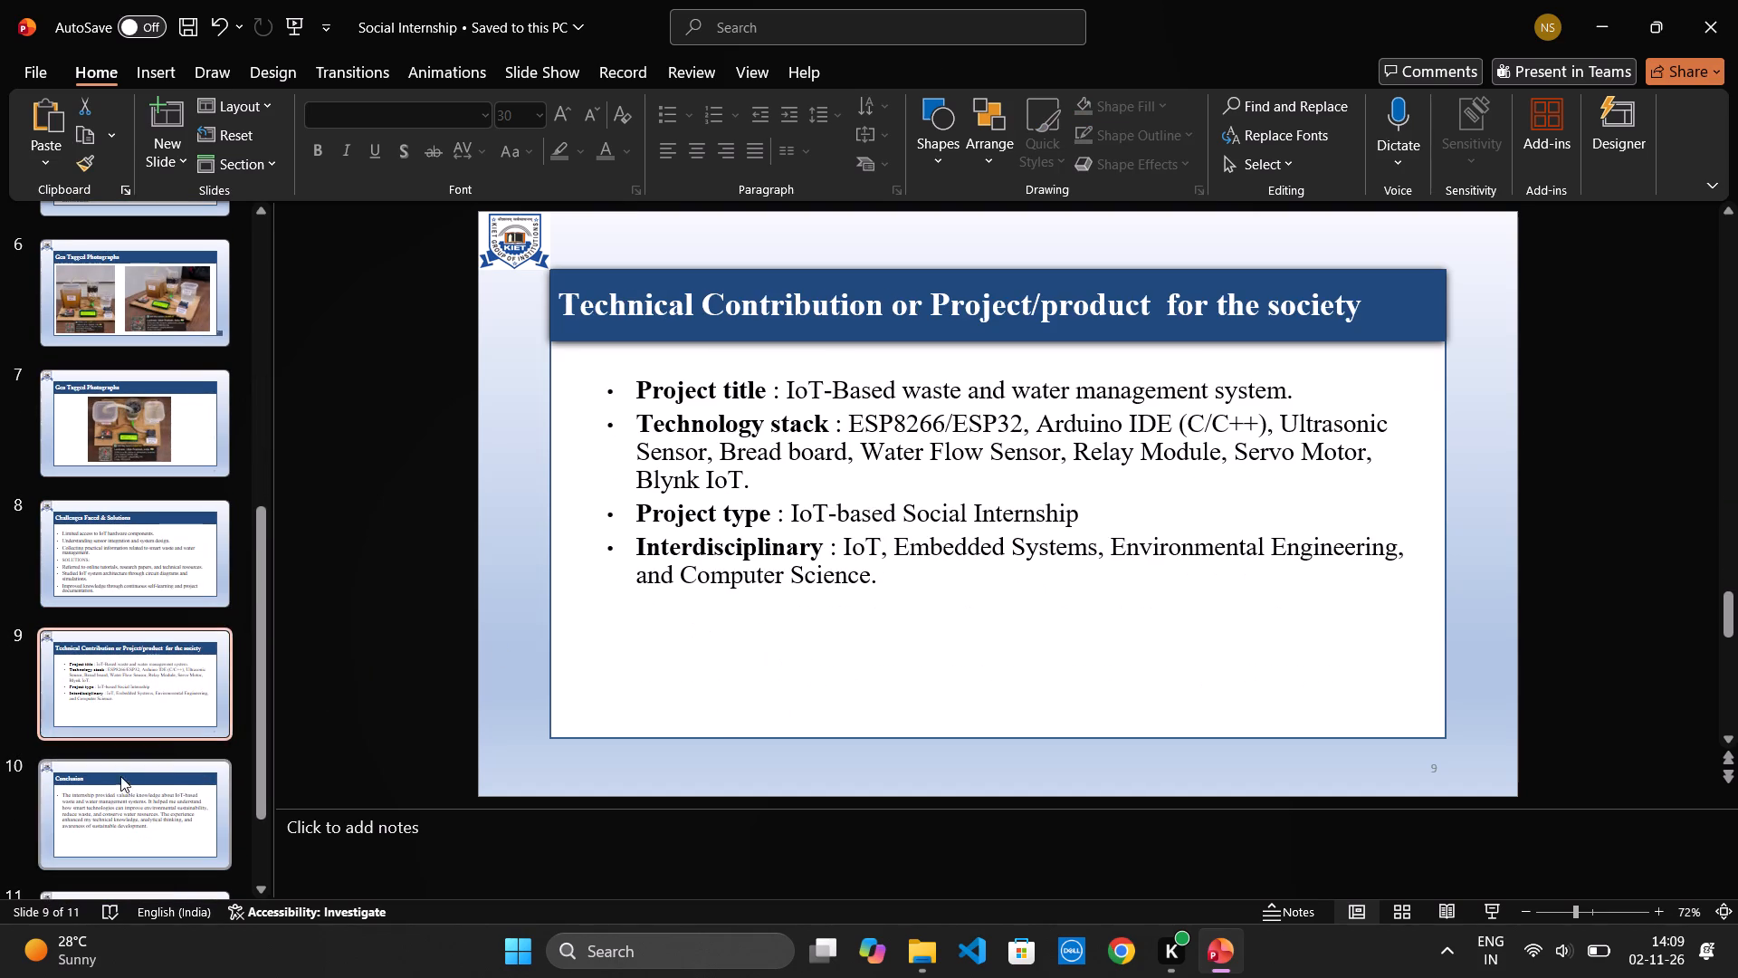
left_click(113, 786)
scroll(113, 786, "down", 3)
left_click(81, 812)
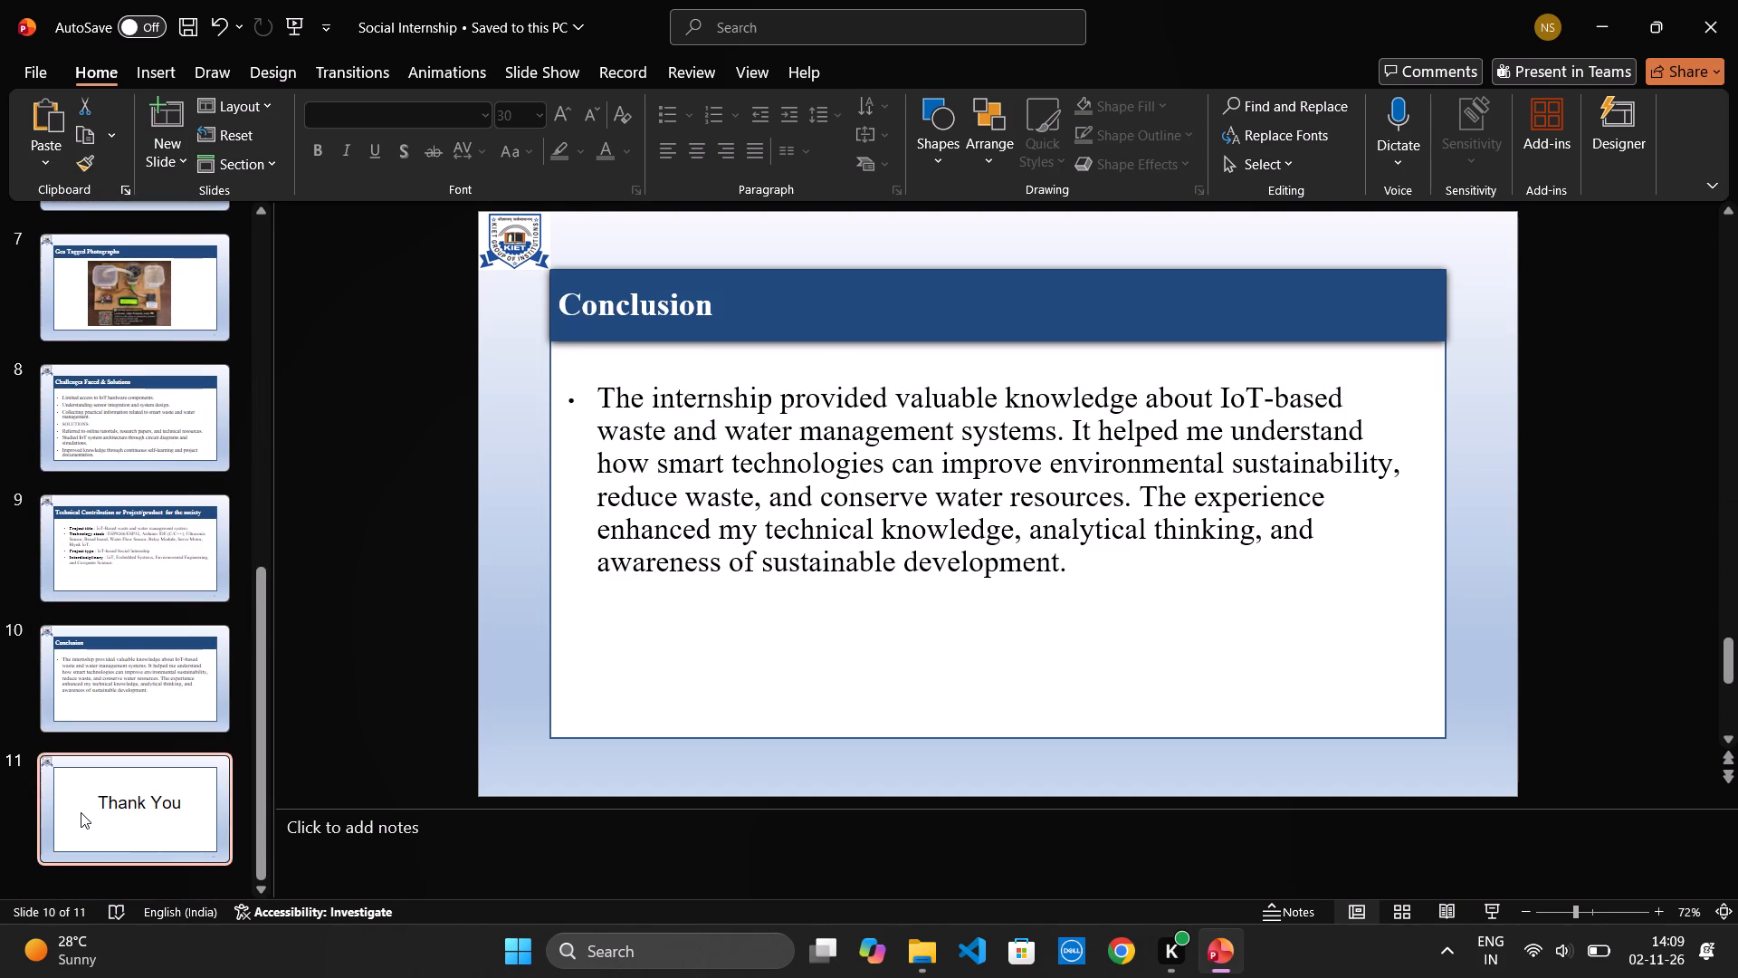
scroll(236, 404, "up", 8)
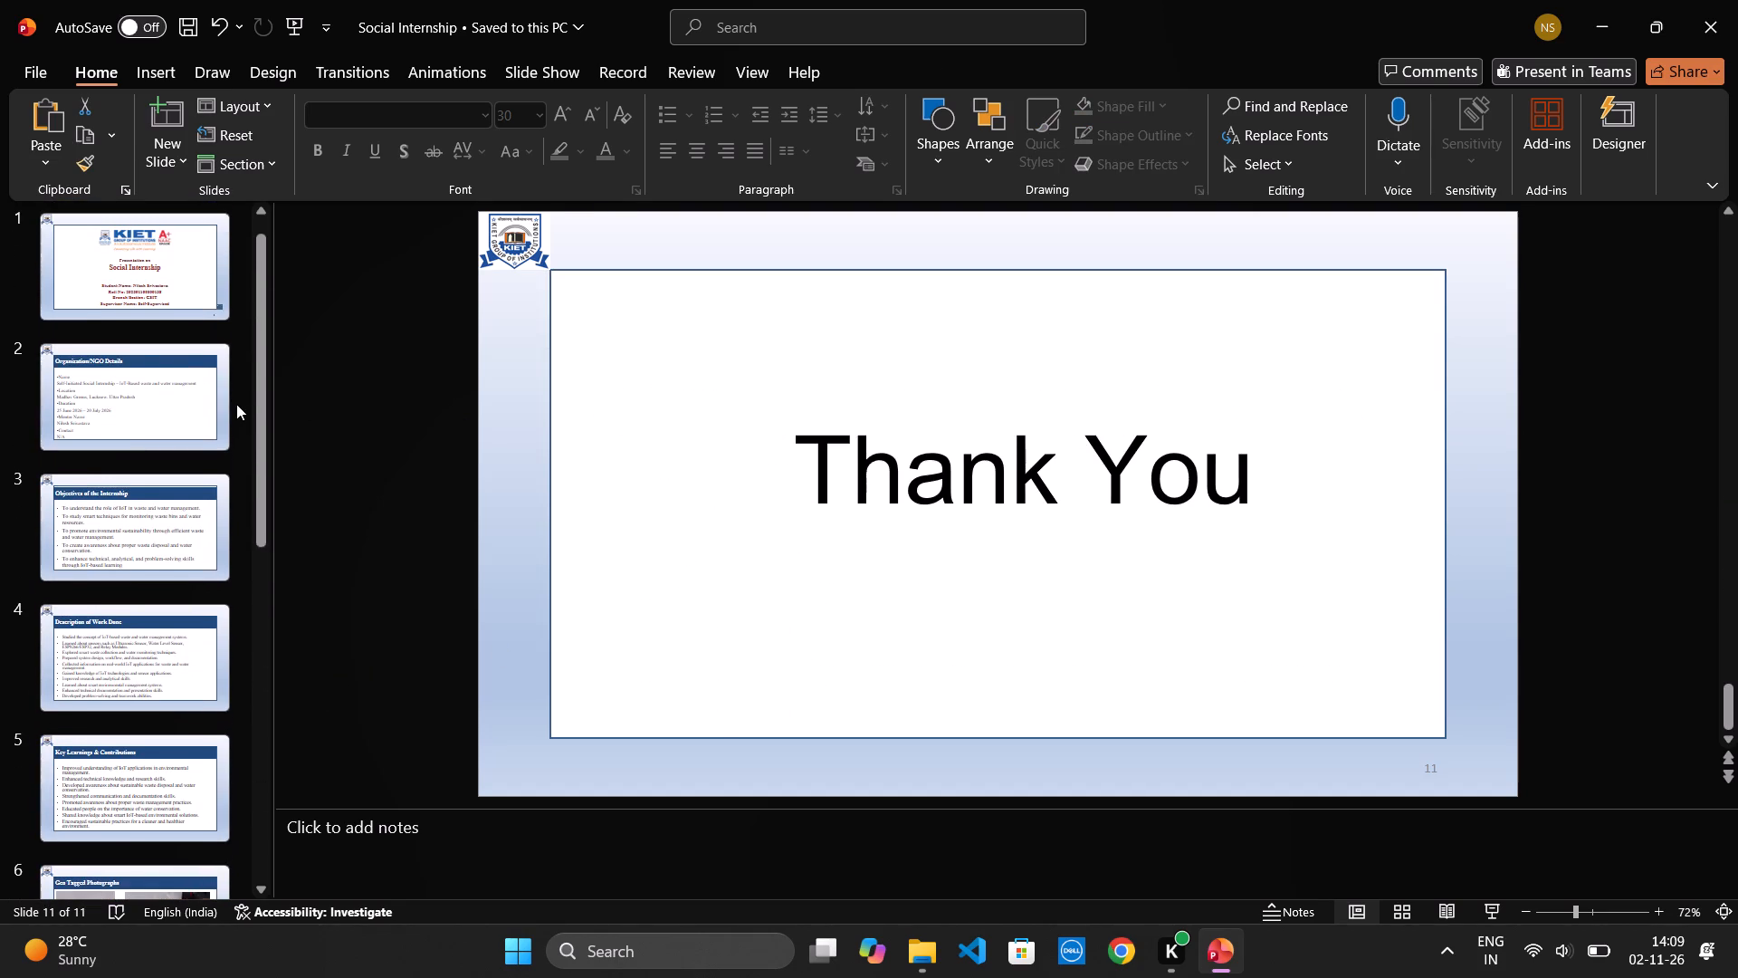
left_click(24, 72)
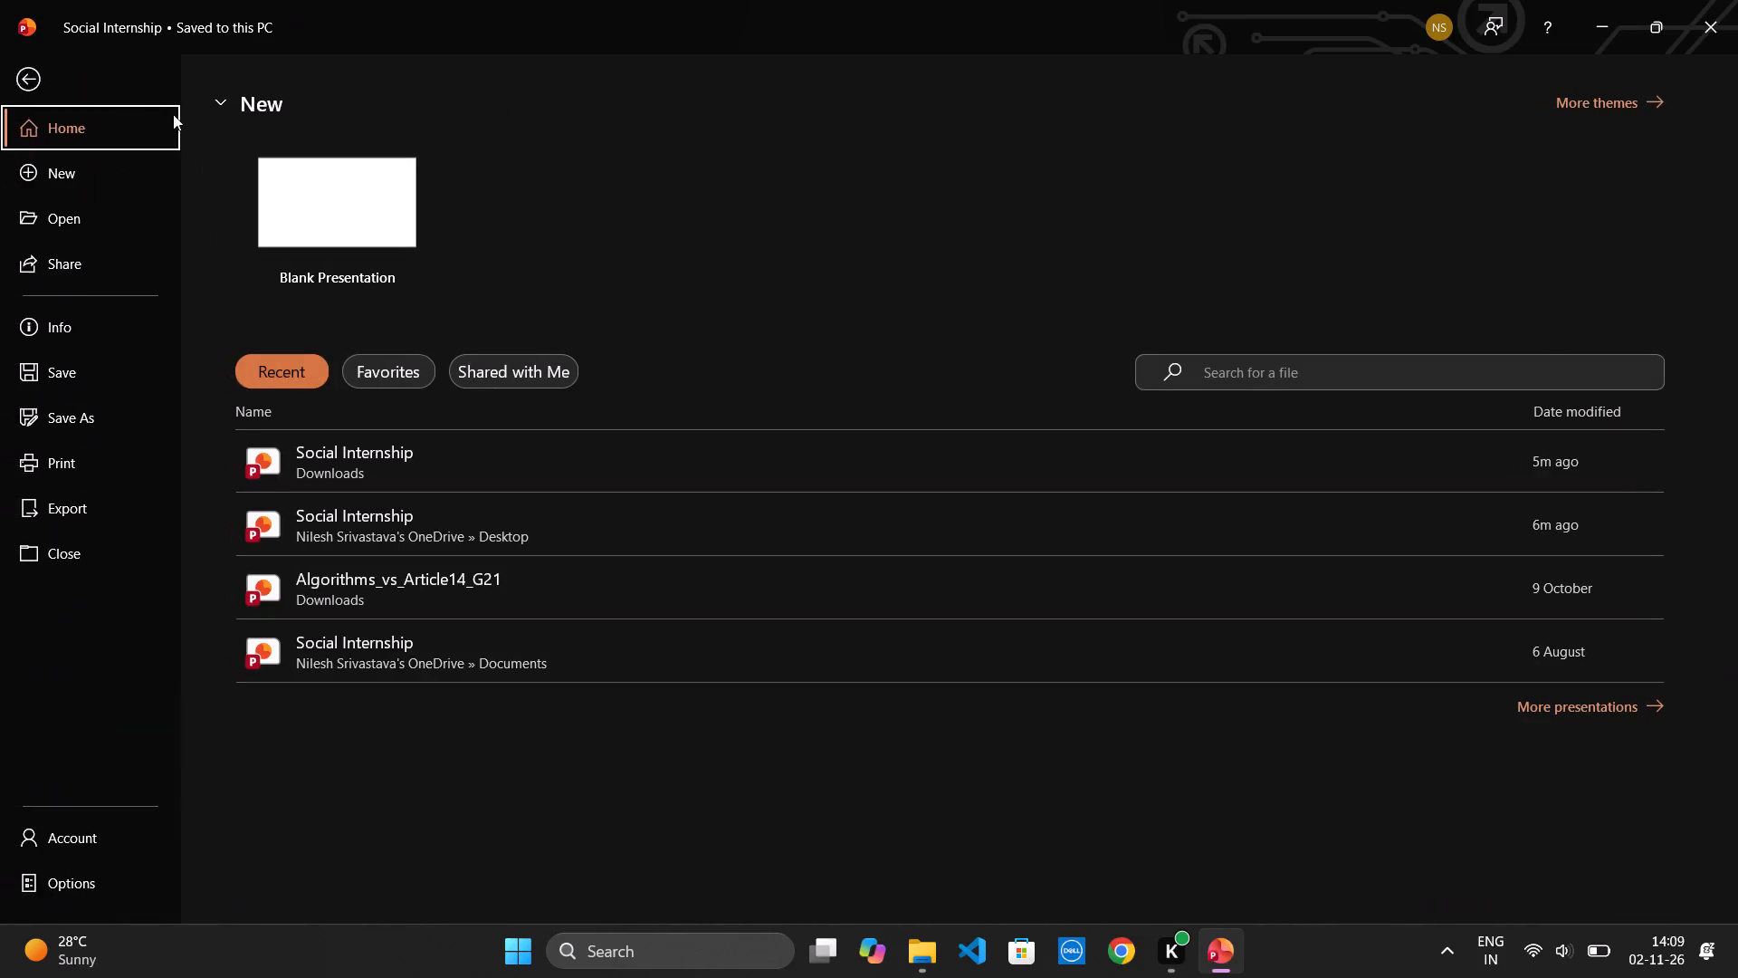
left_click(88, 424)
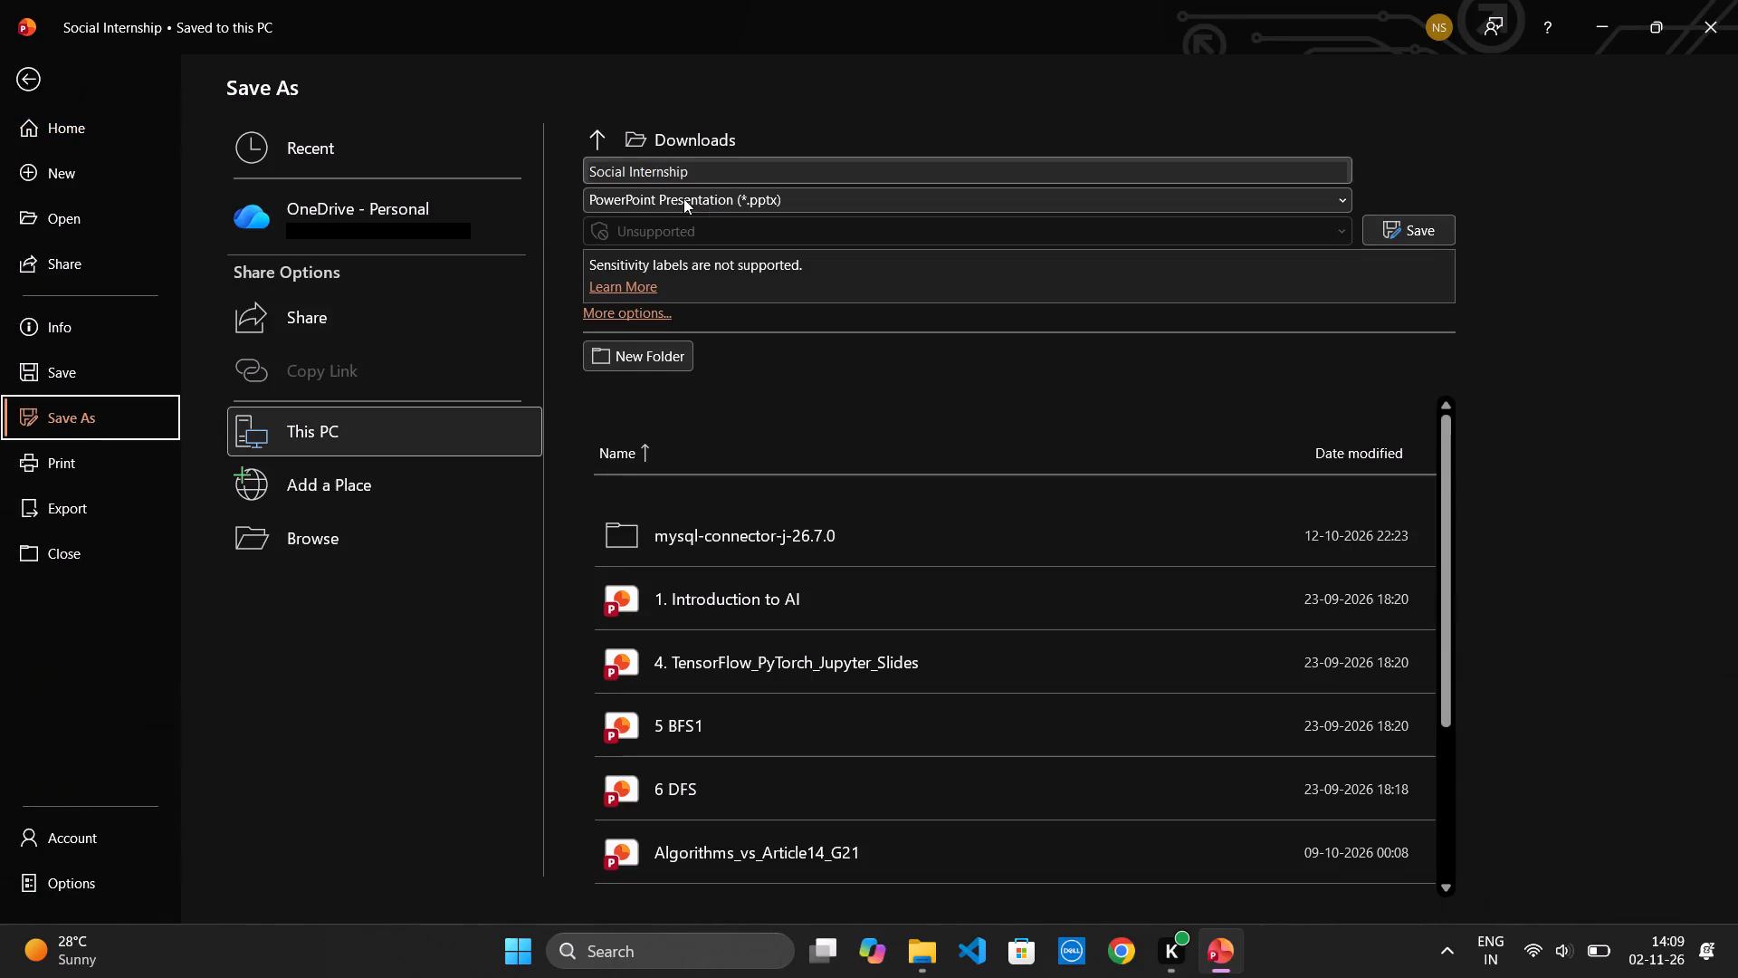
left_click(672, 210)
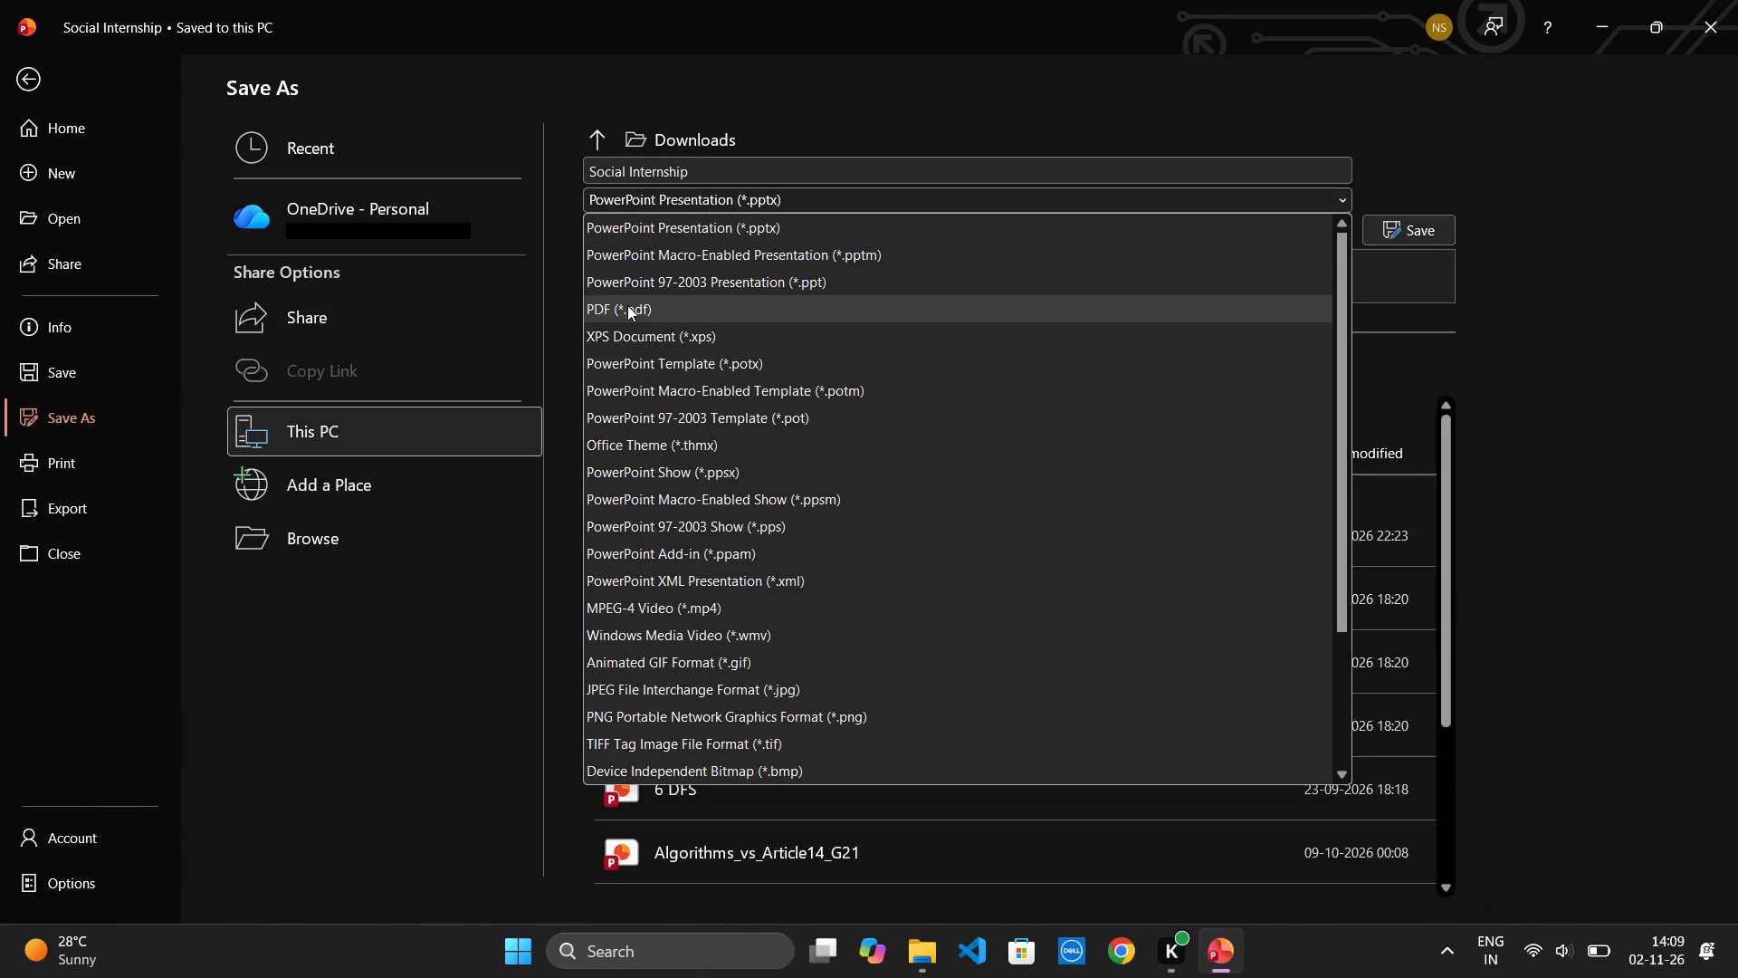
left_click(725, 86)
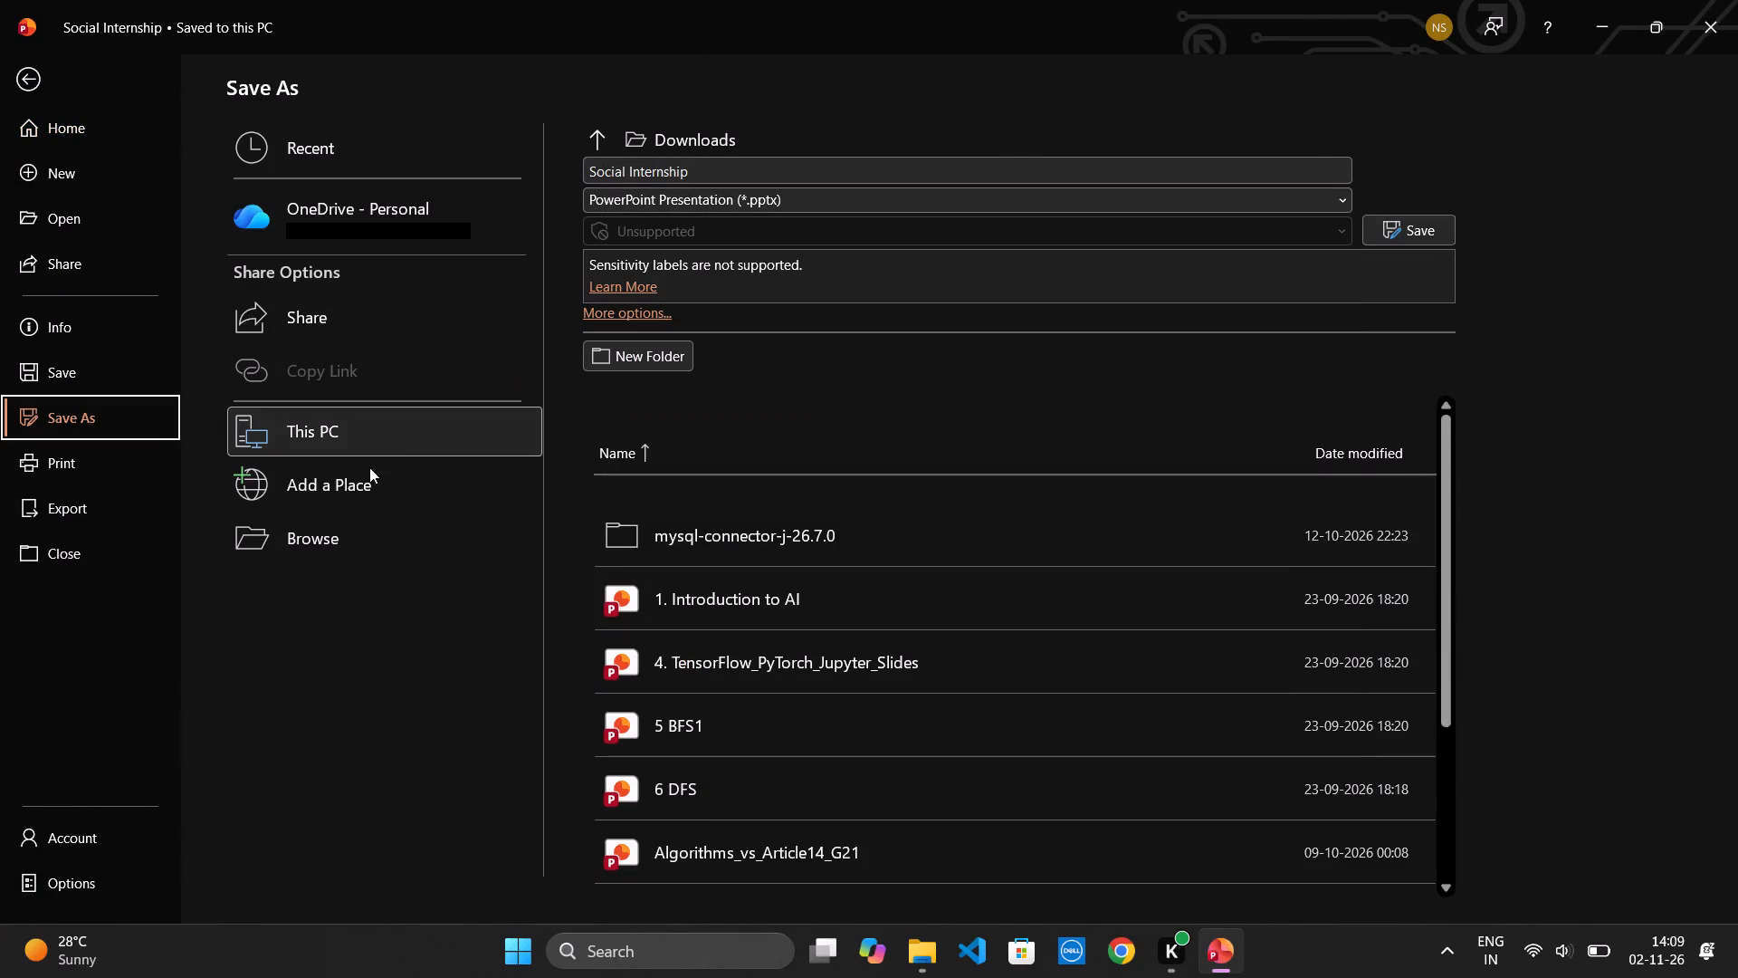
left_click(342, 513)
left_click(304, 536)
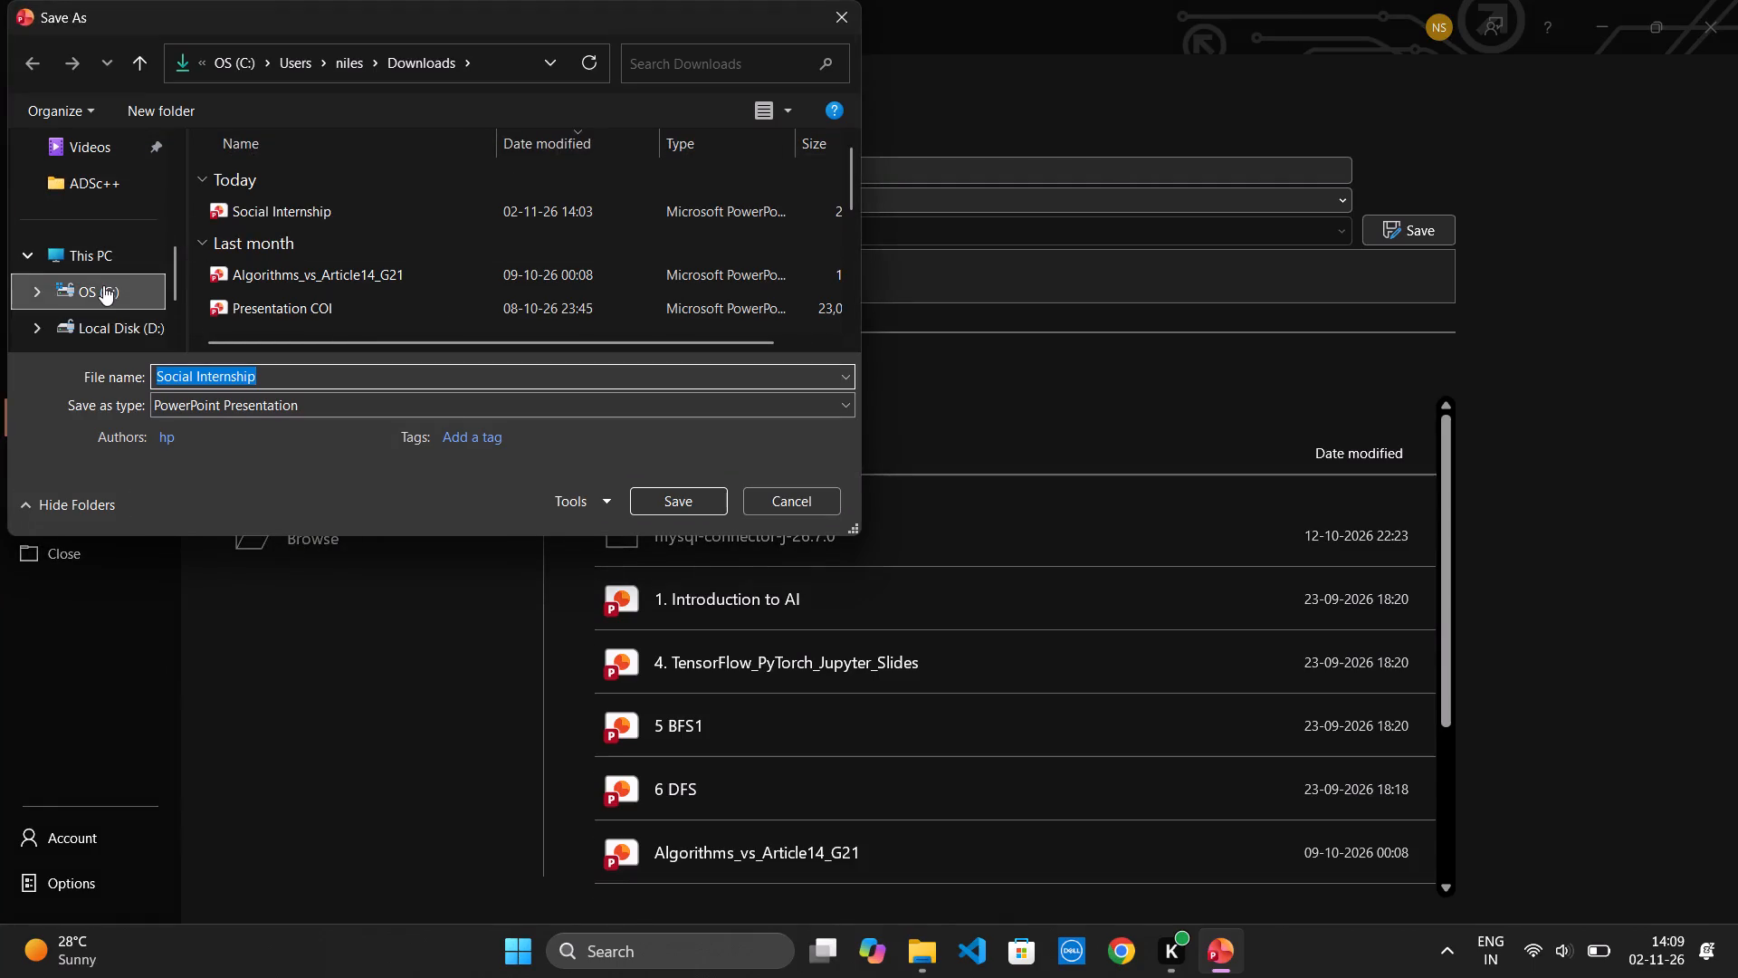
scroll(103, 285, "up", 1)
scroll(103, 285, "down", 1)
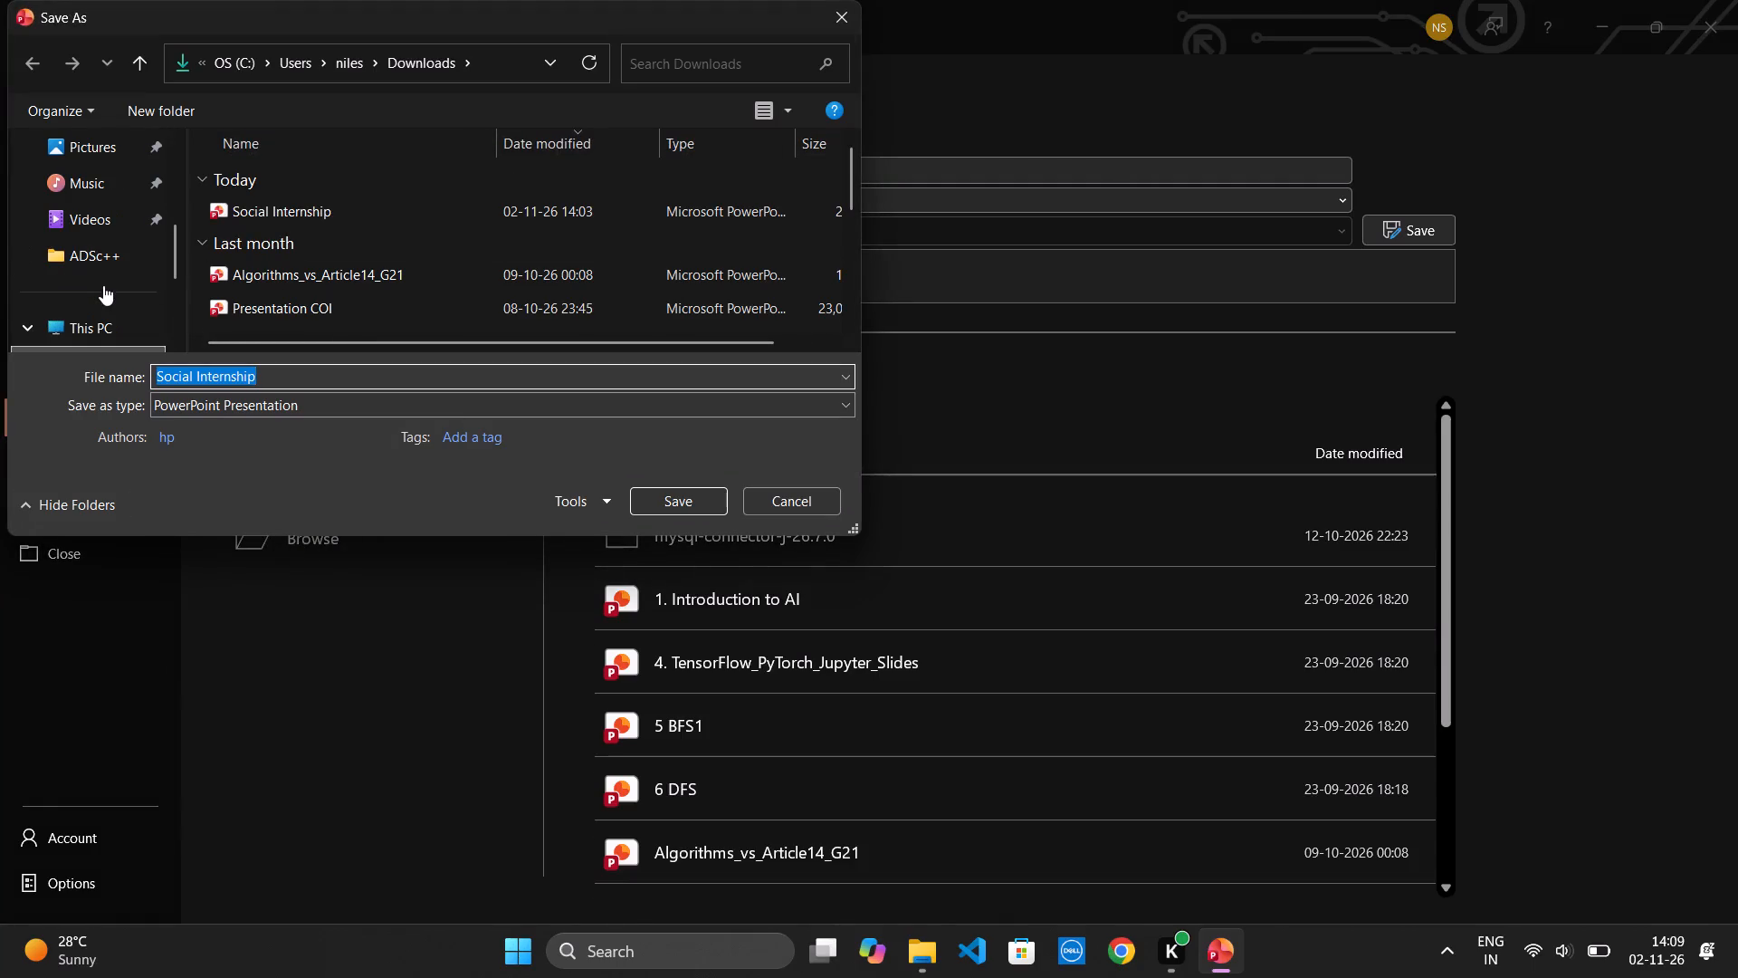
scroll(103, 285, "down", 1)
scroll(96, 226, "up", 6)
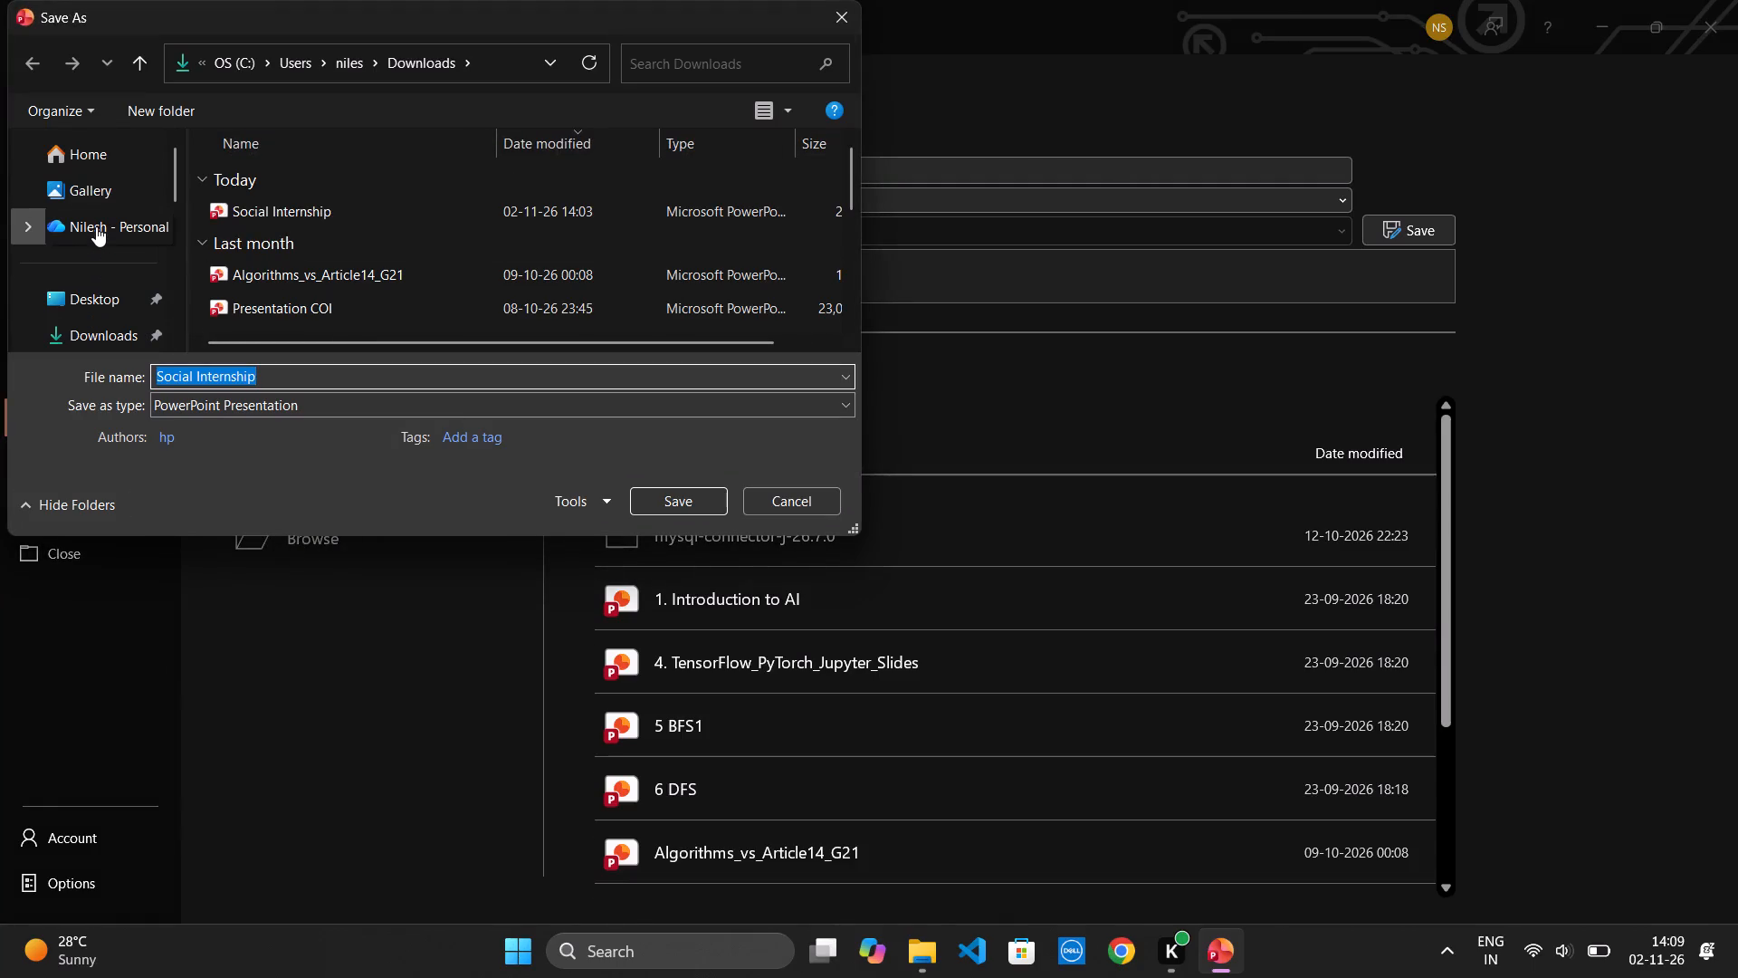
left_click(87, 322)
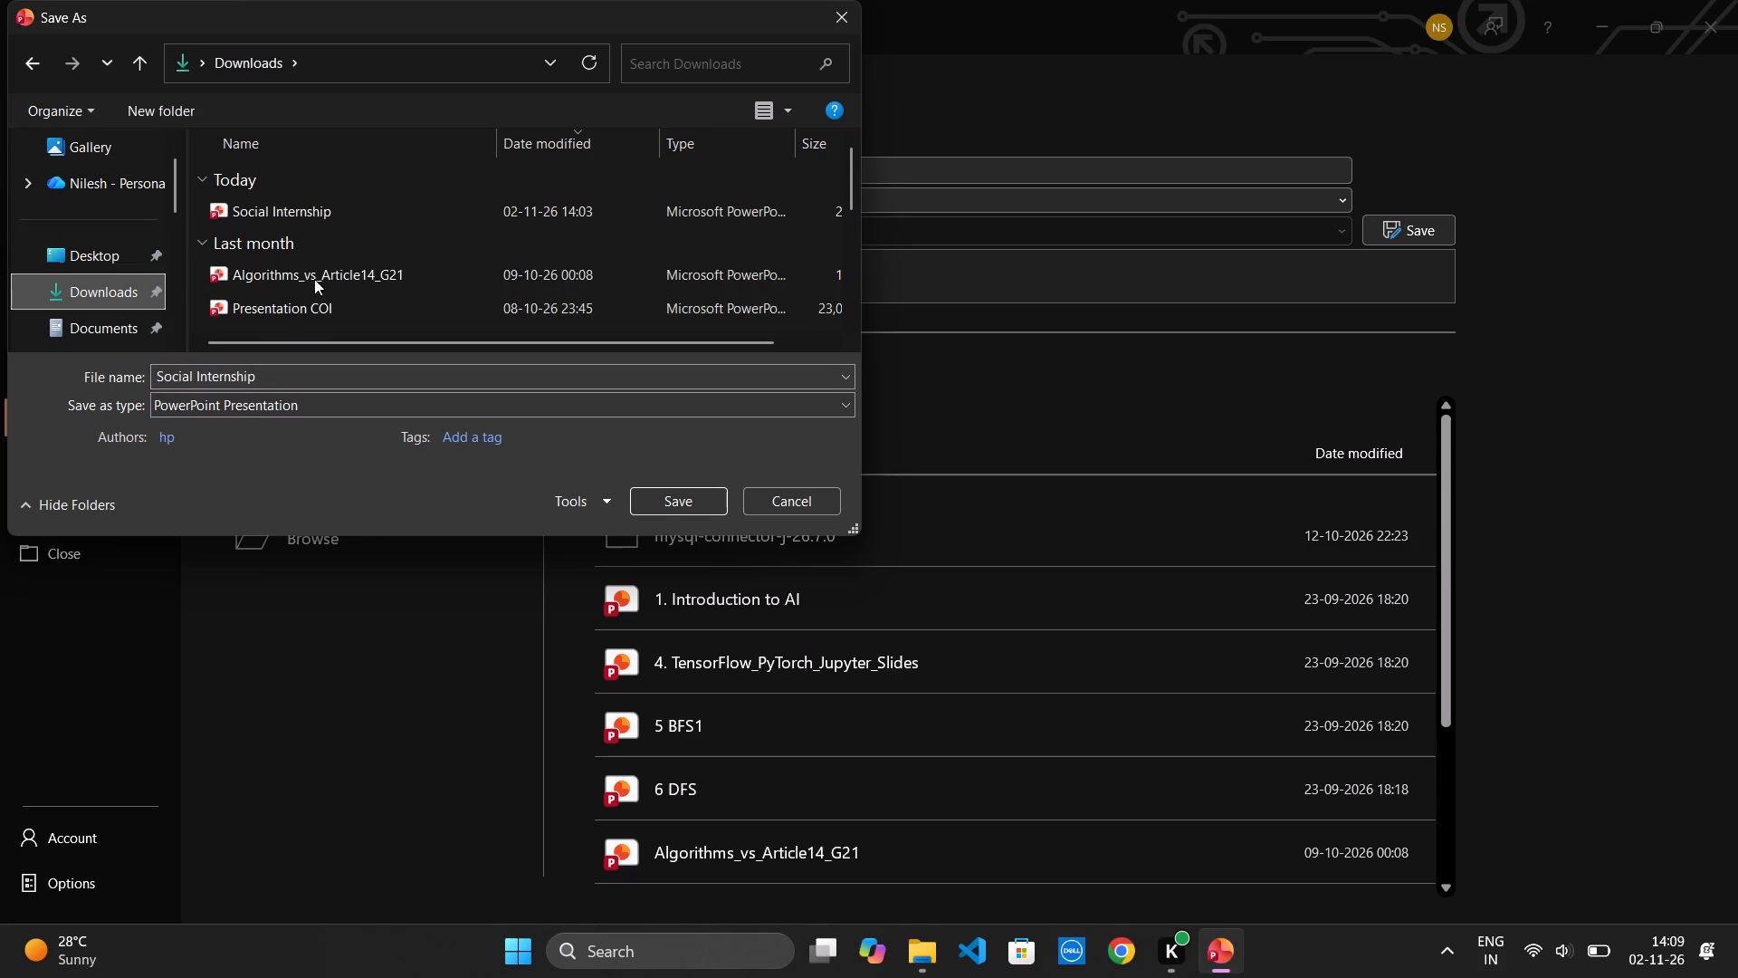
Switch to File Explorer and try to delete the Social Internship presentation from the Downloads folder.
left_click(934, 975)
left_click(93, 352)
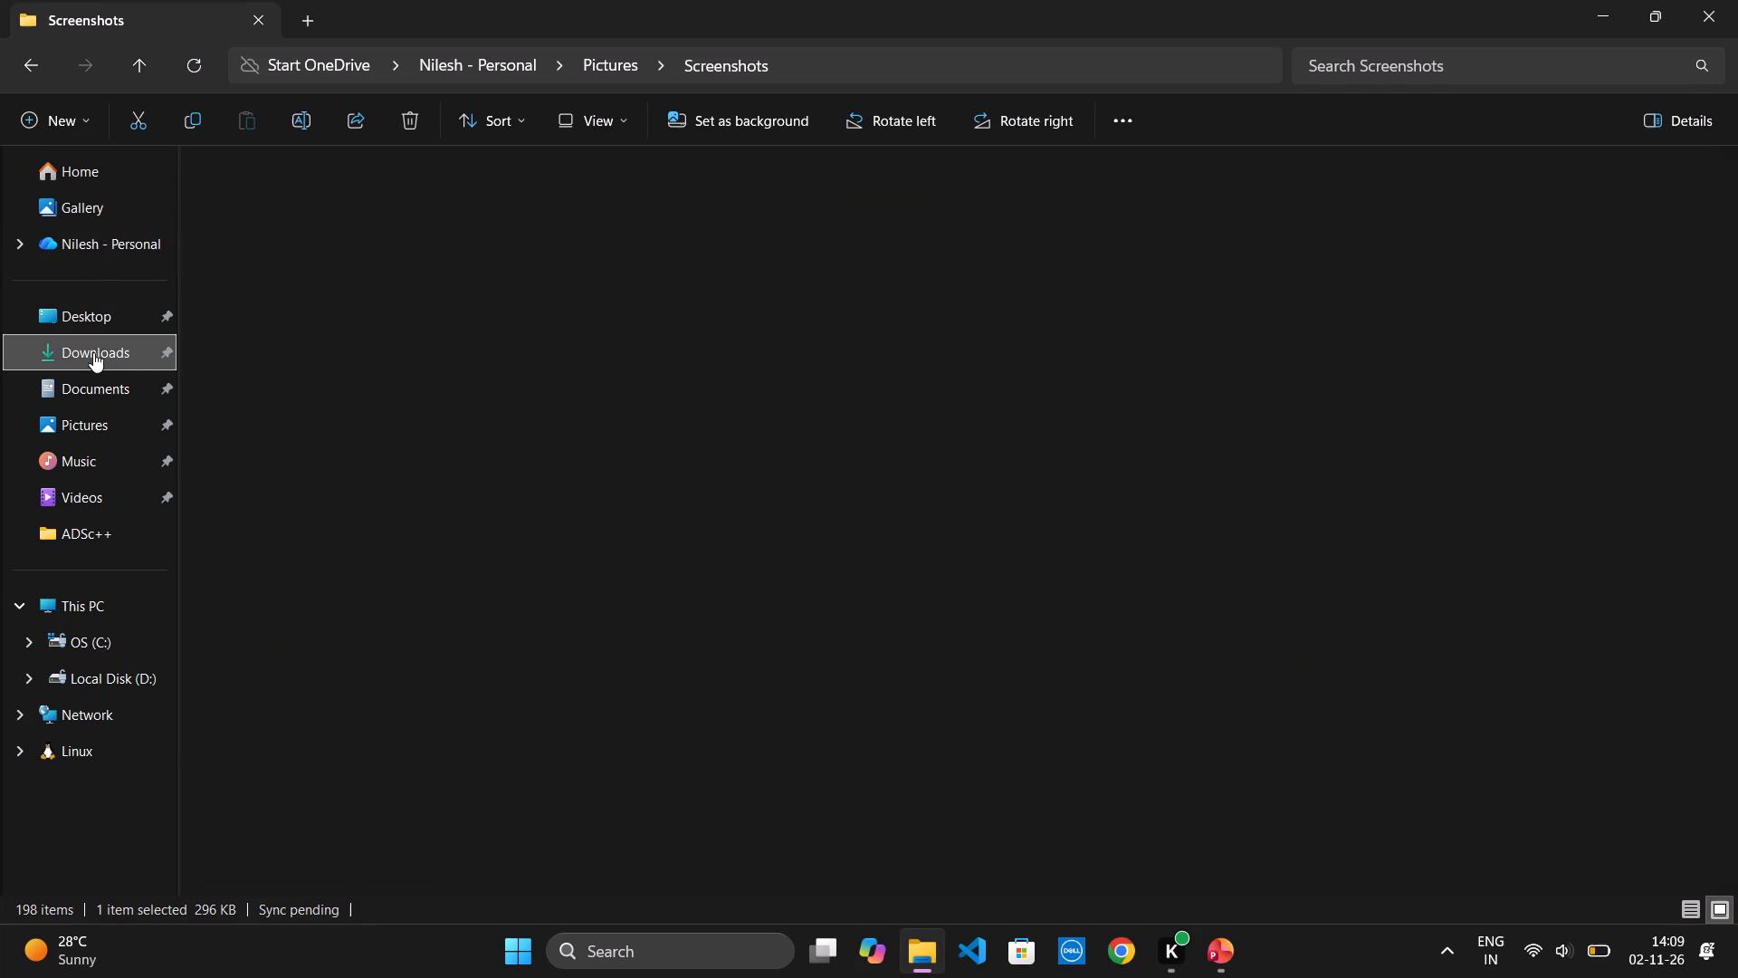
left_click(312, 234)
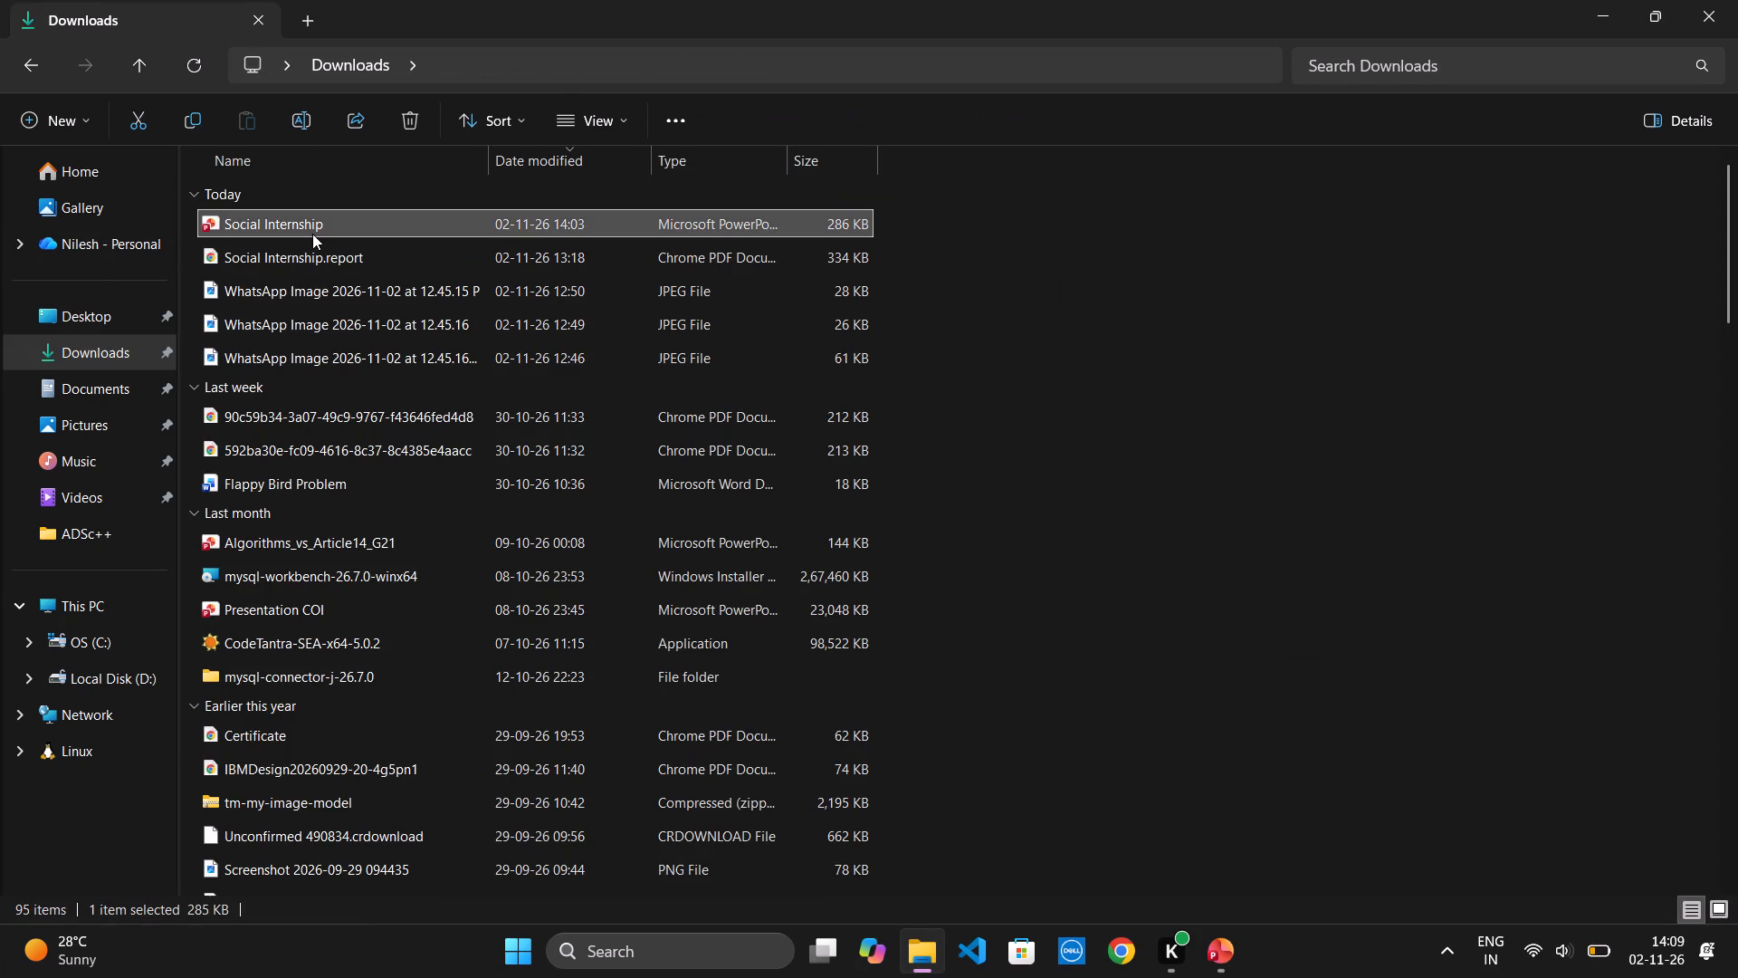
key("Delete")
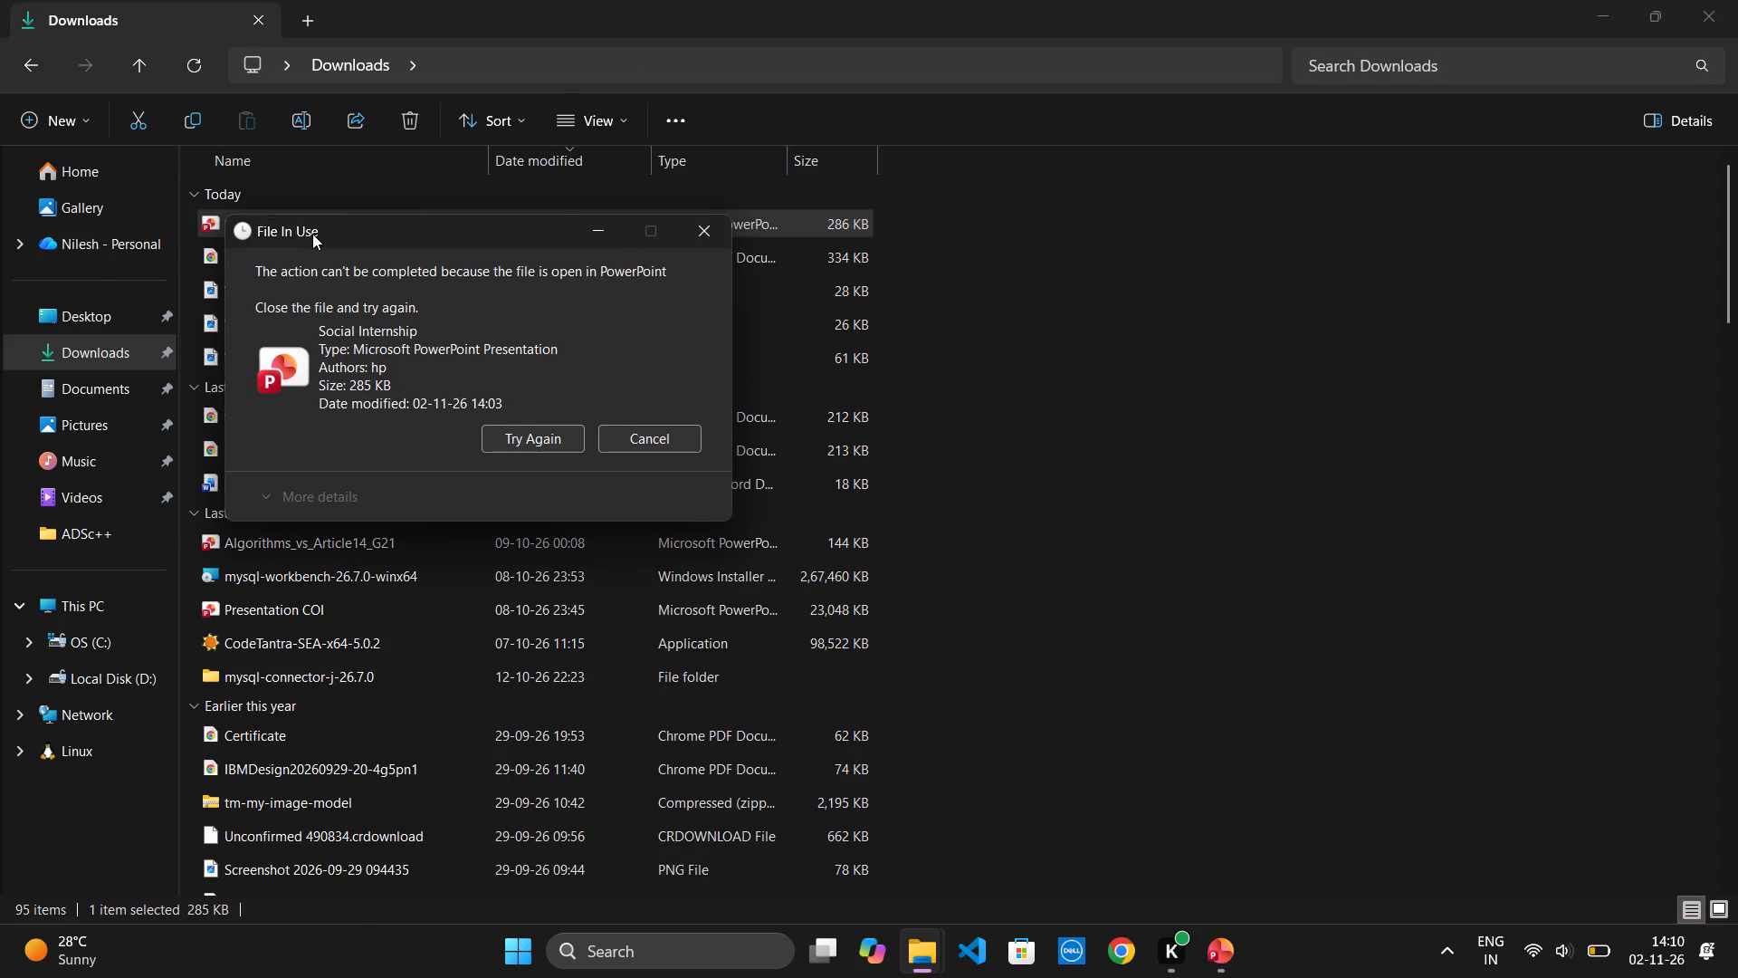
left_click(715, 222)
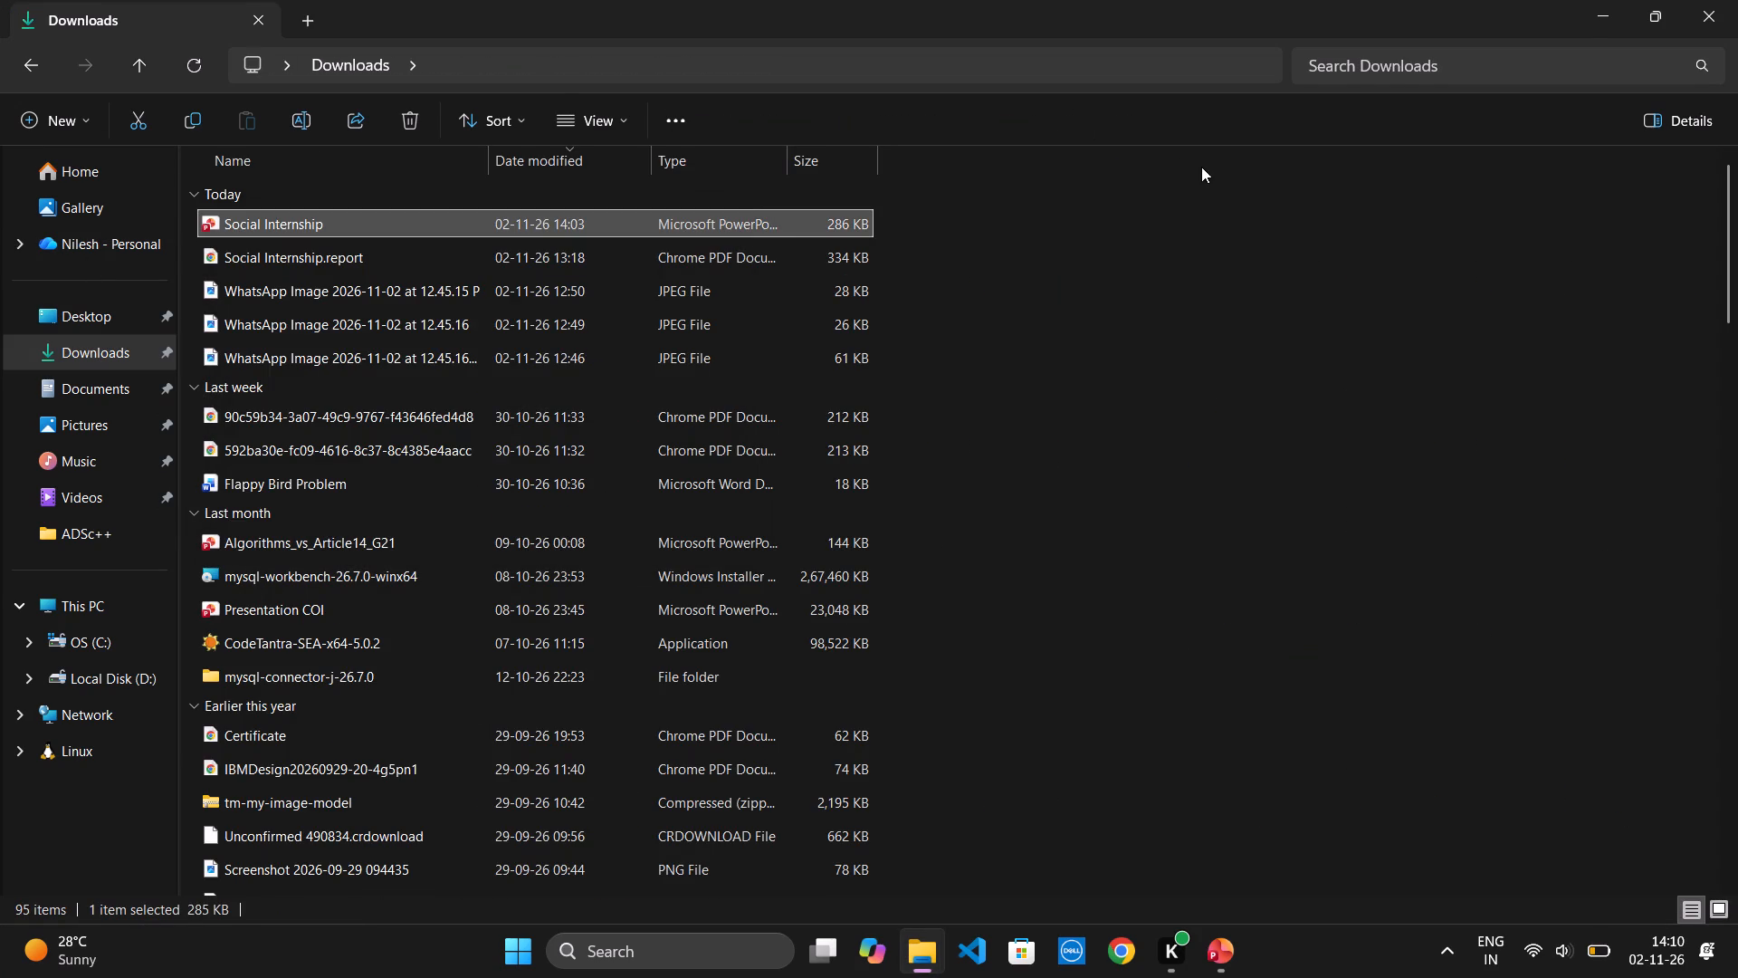
Return to PowerPoint, abandon the pending Save As, and save the Social Internship presentation to its existing file.
left_click(1223, 957)
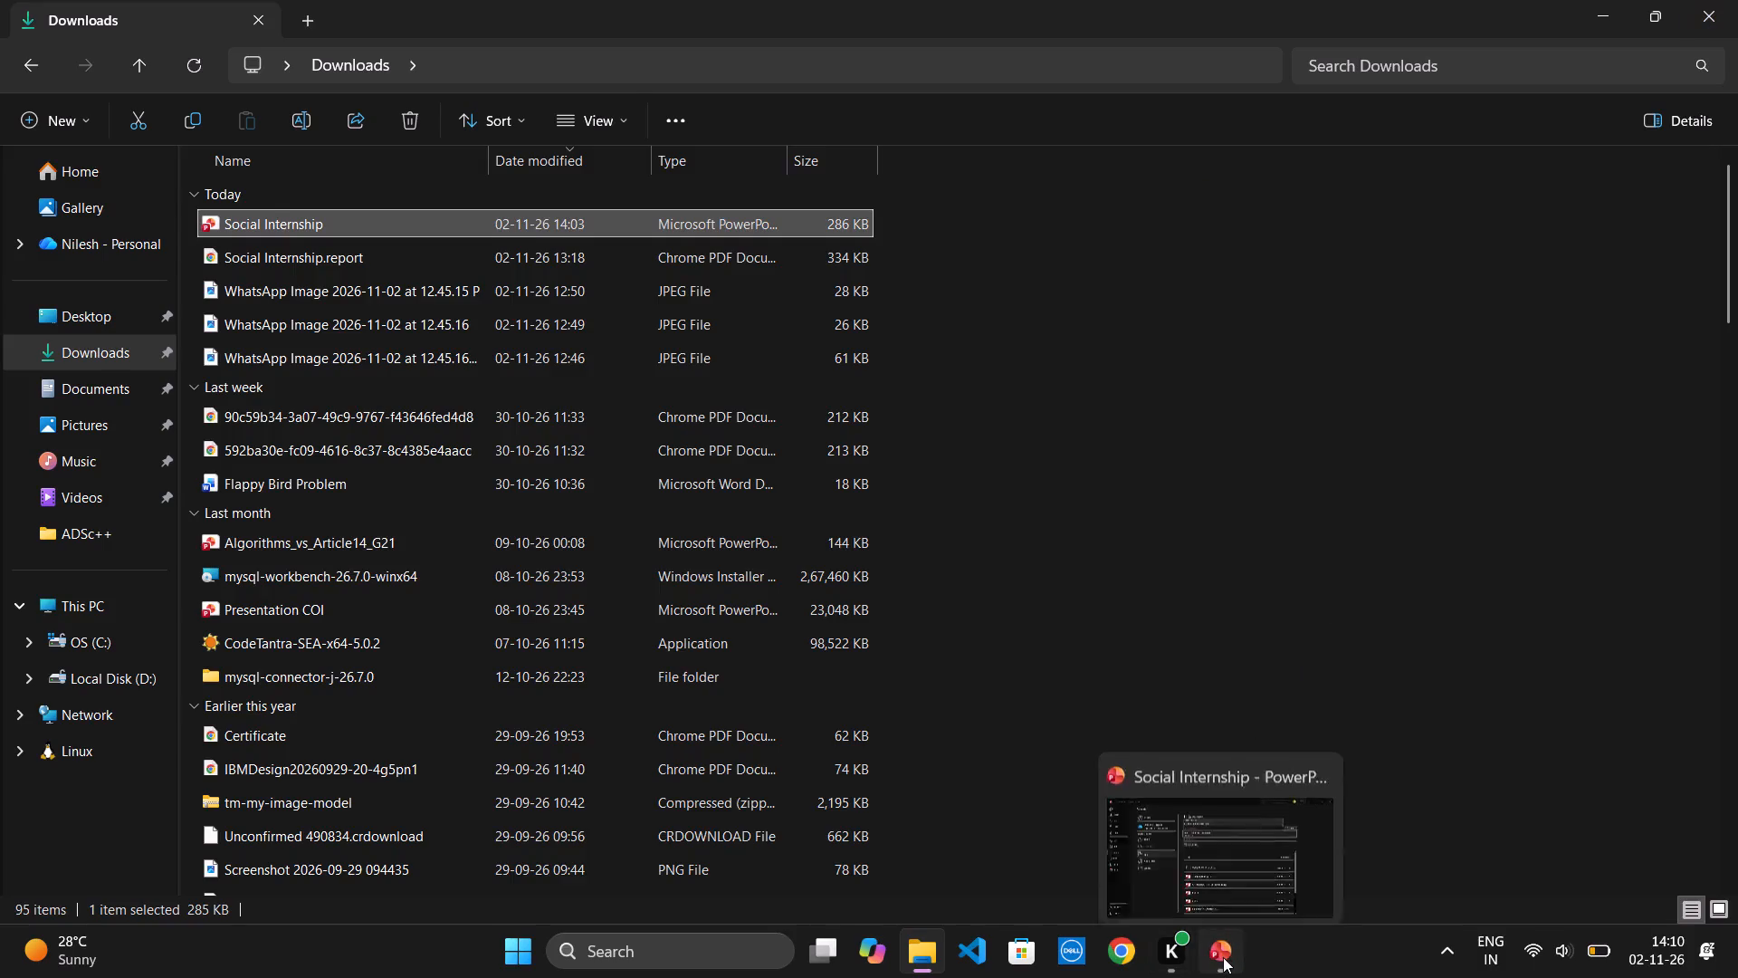
left_click(838, 27)
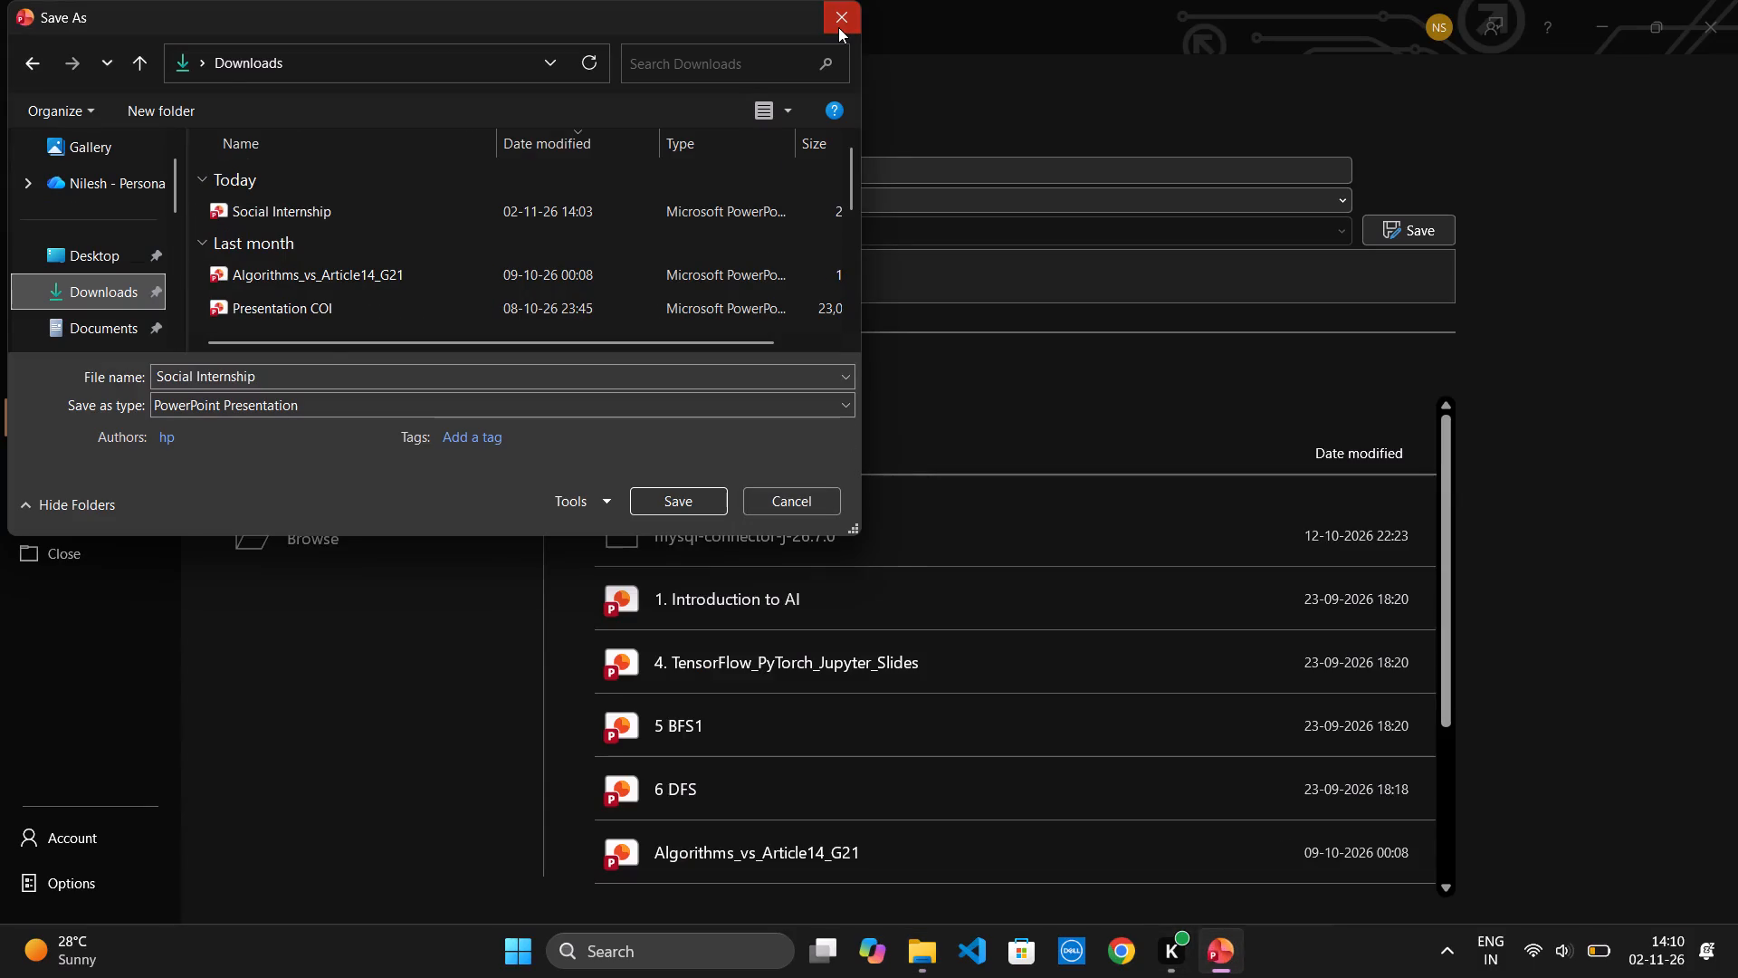
left_click(53, 381)
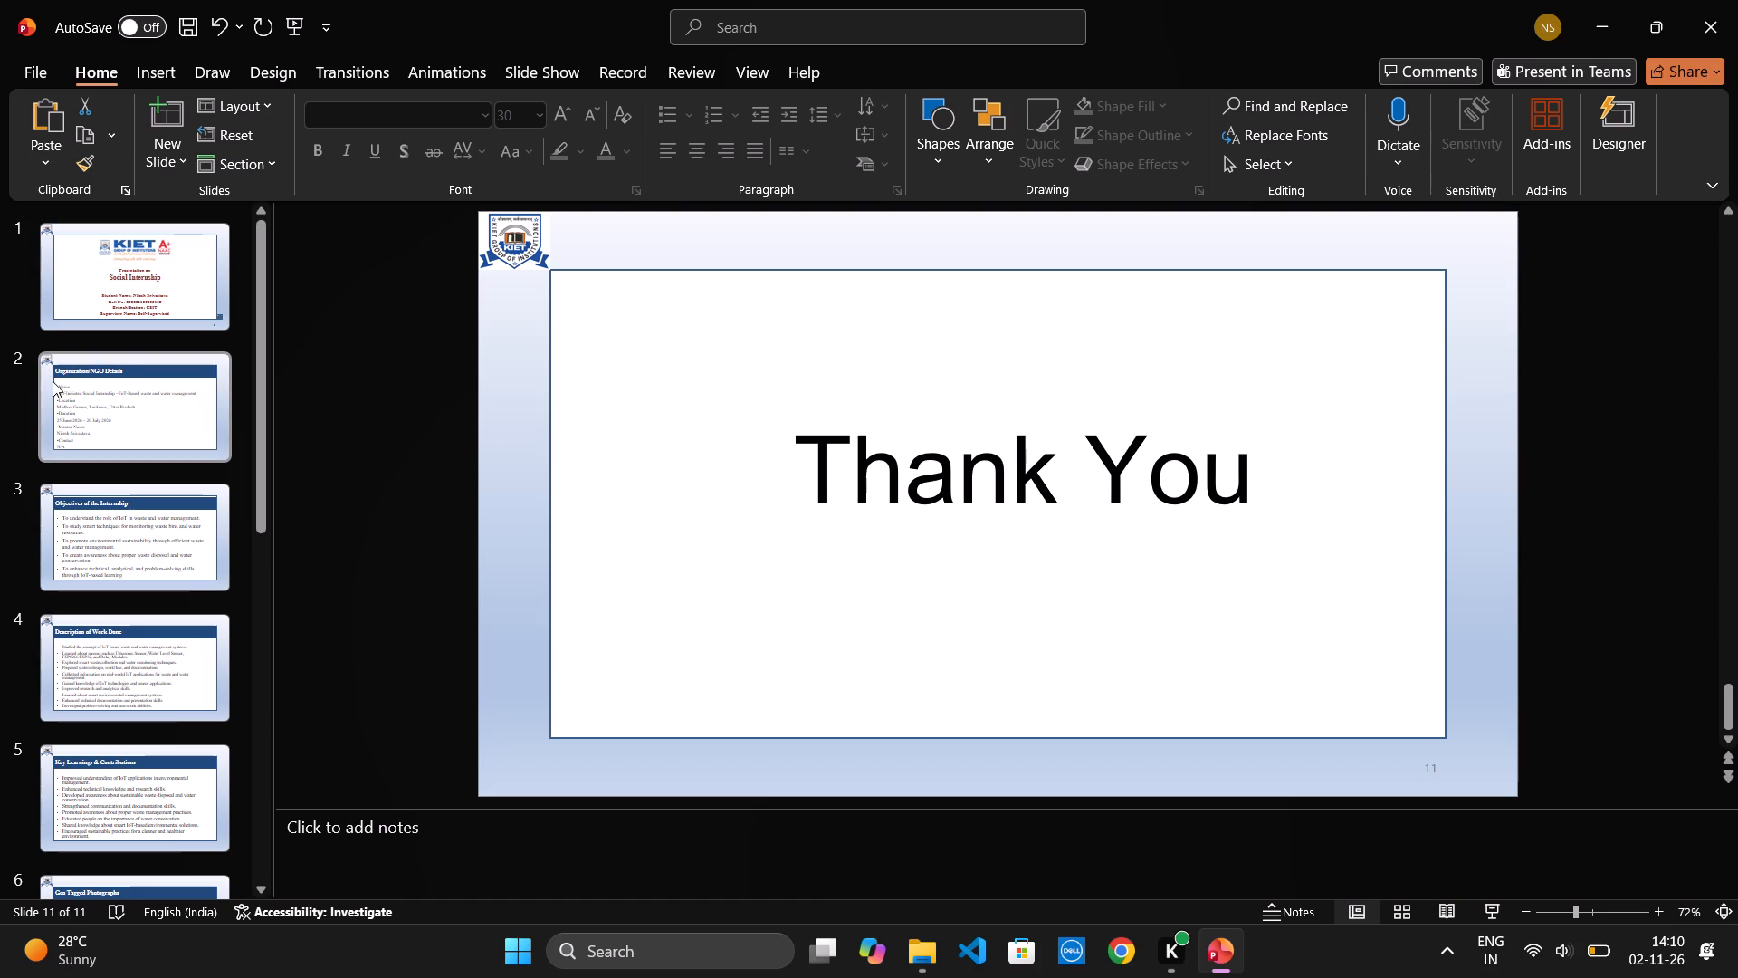
scroll(117, 791, "down", 5)
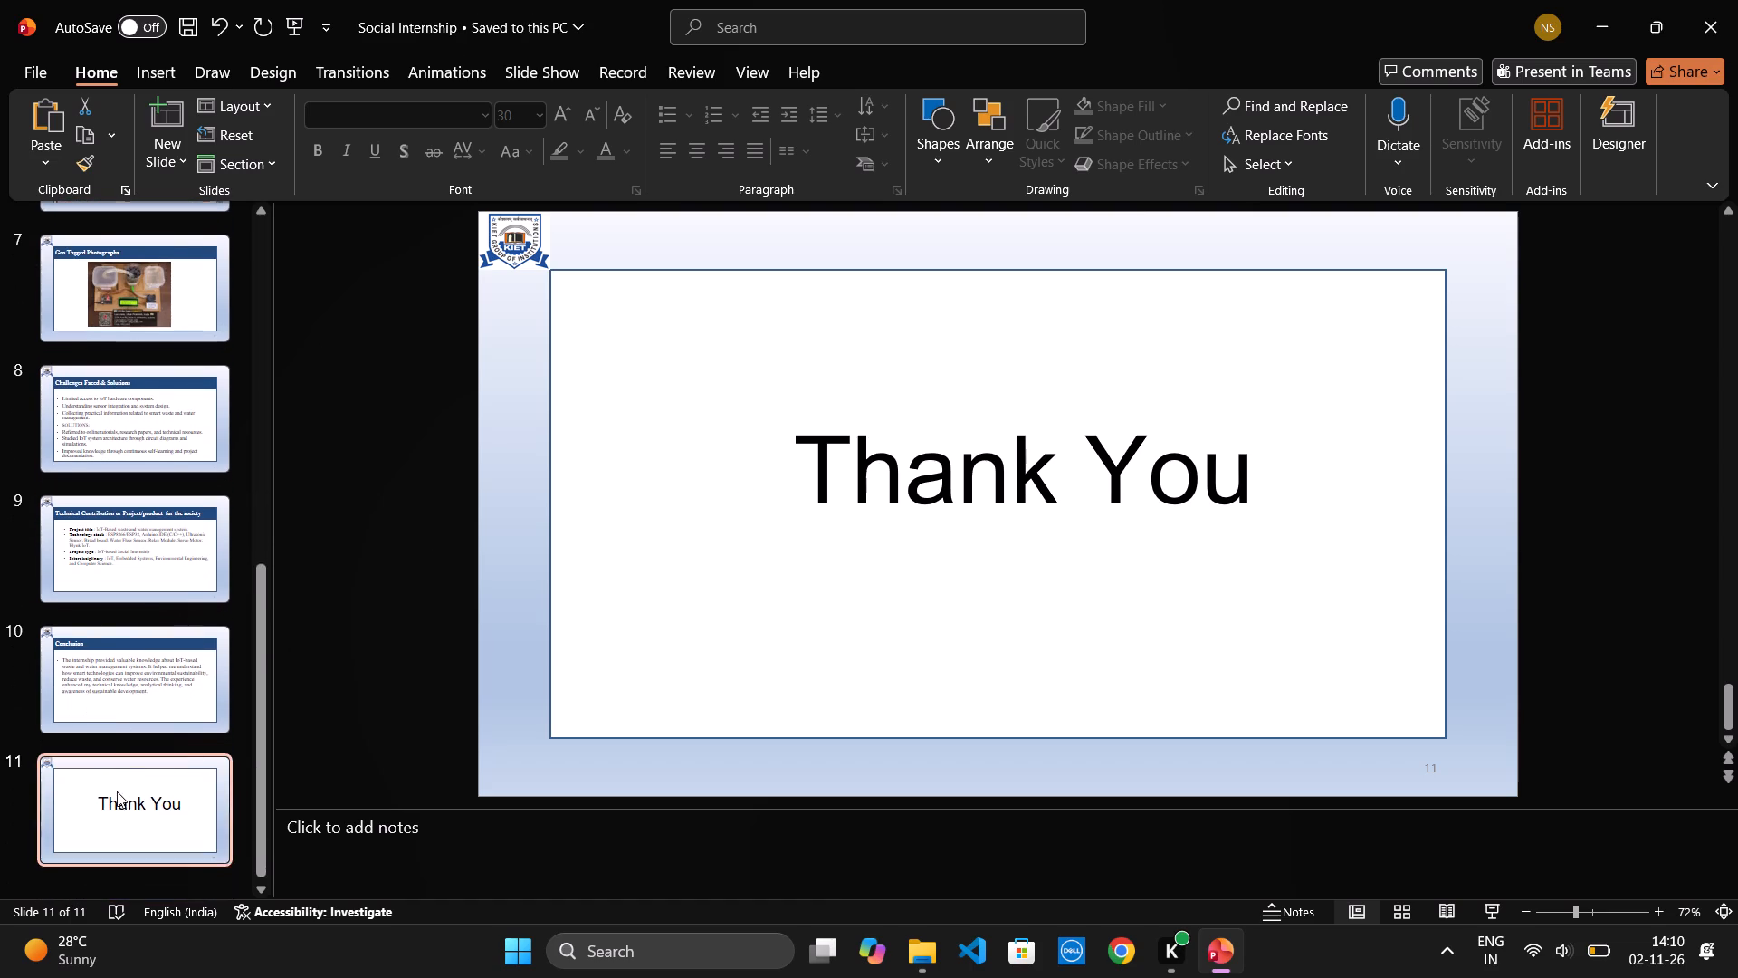
scroll(597, 437, "up", 9)
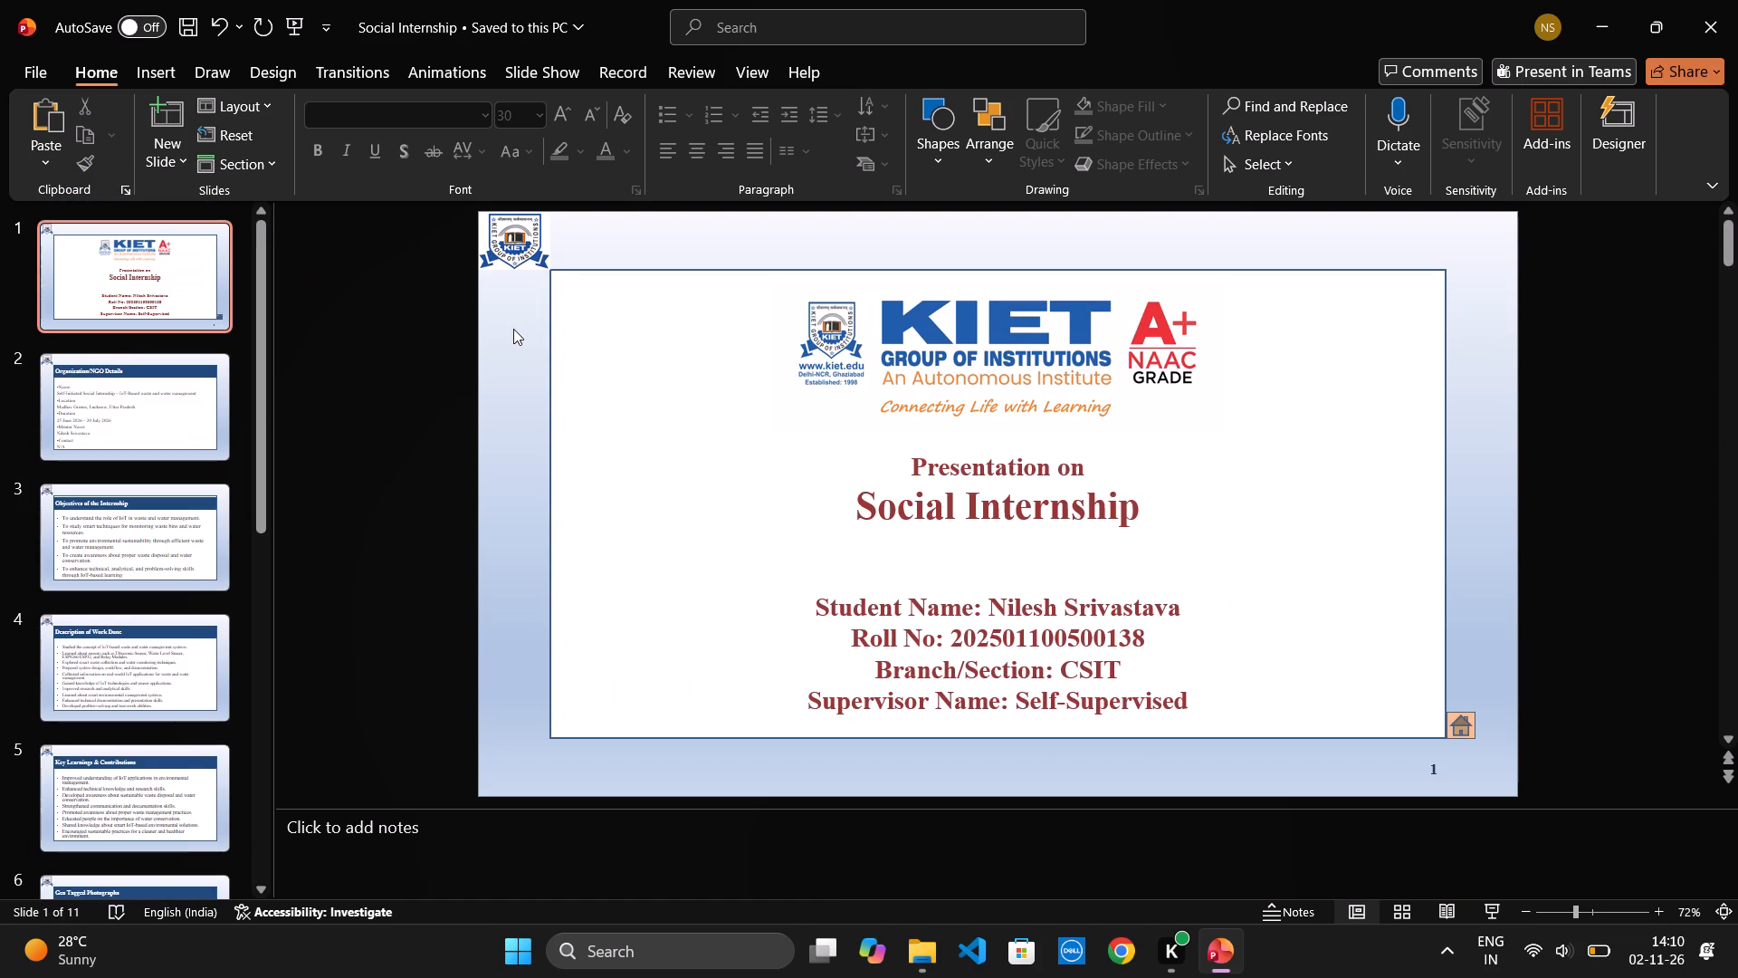
key("ctrl+s")
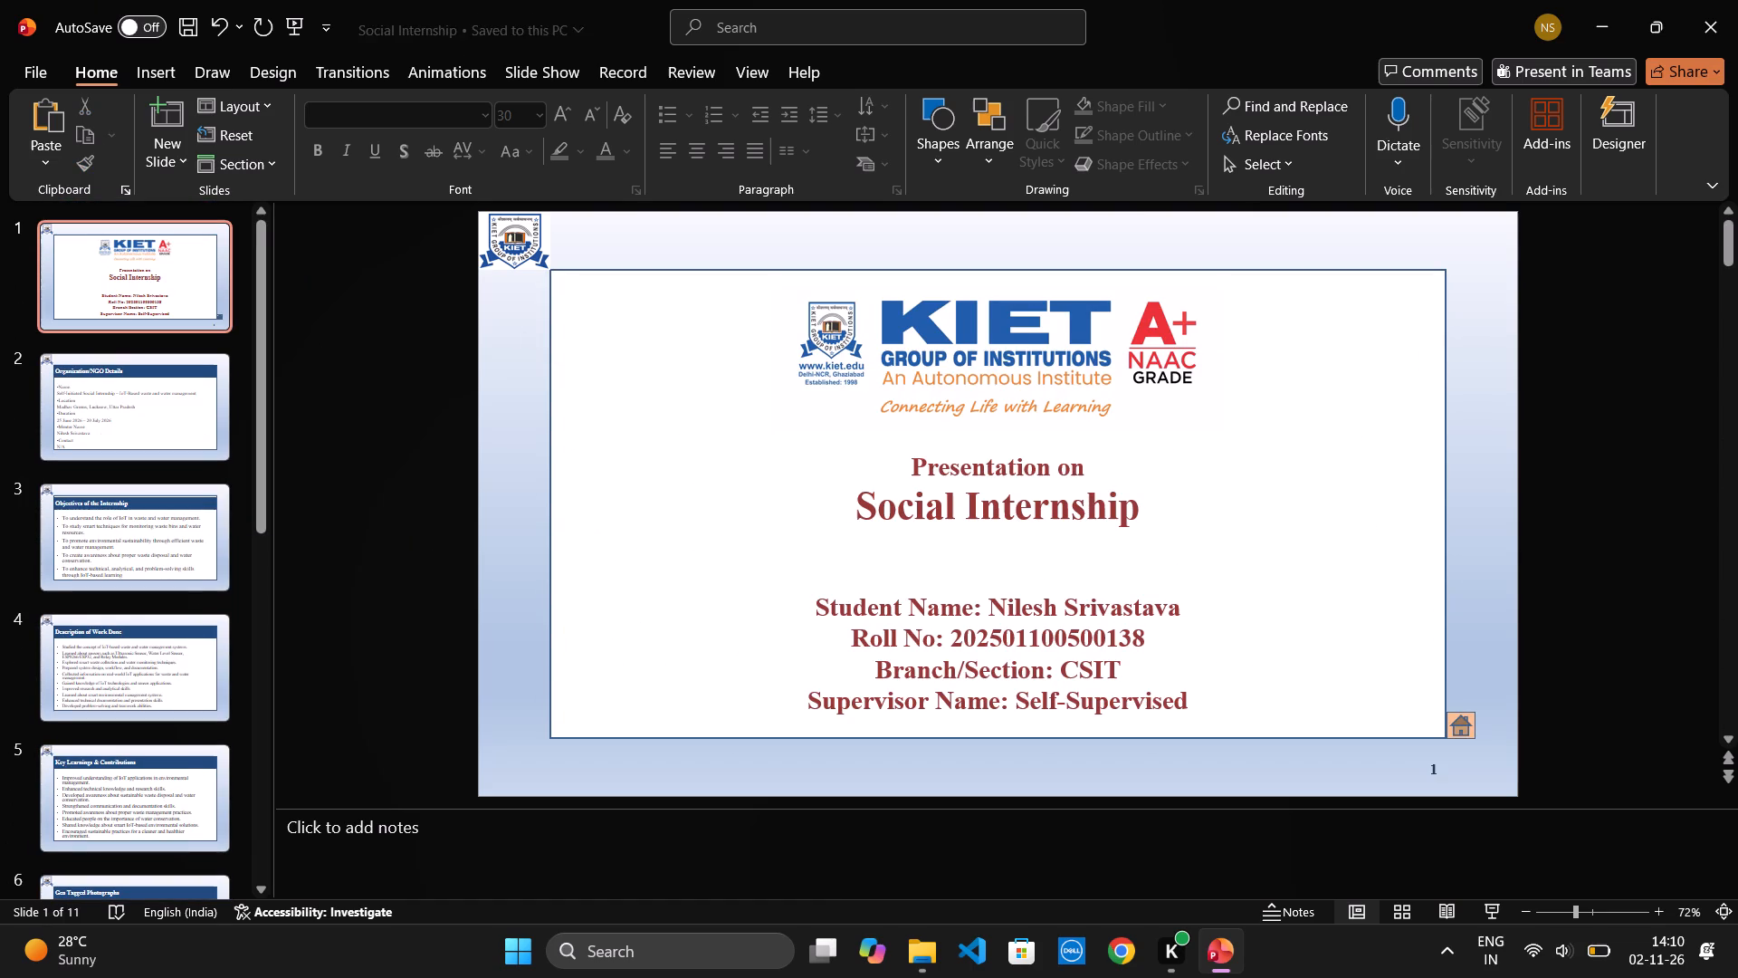
Start saving a copy of the presentation with PDF (*.pdf) as the file format.
scroll(934, 461, "down", 3)
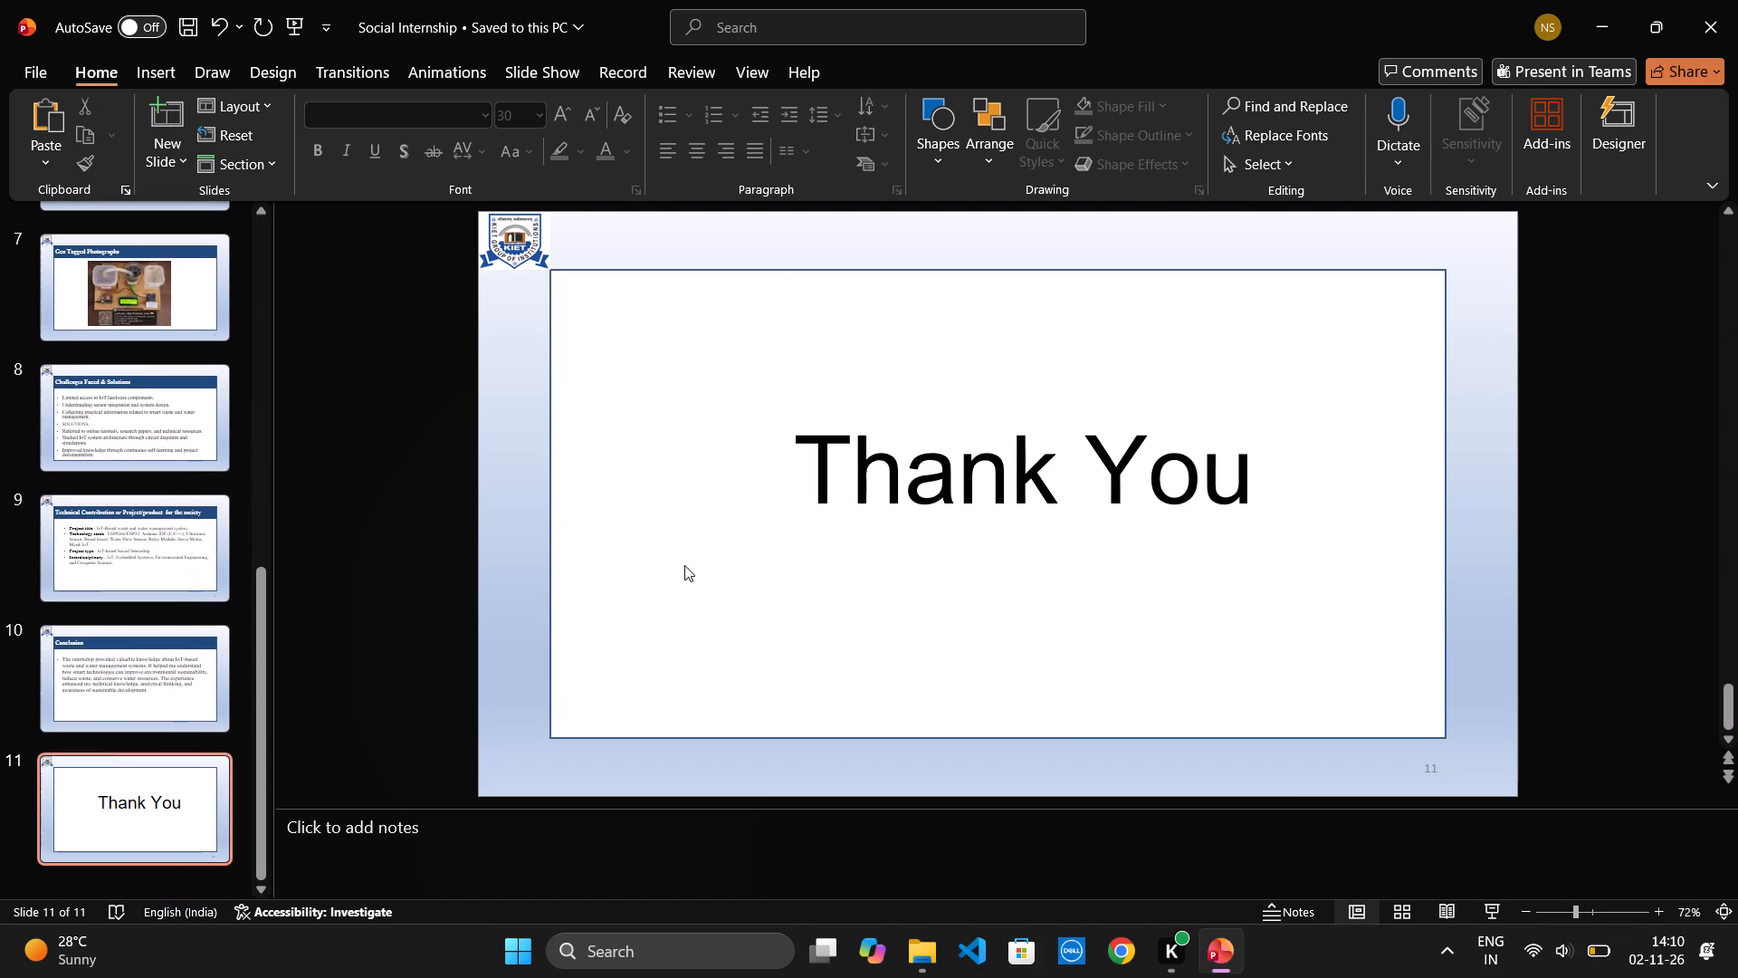
left_click(53, 75)
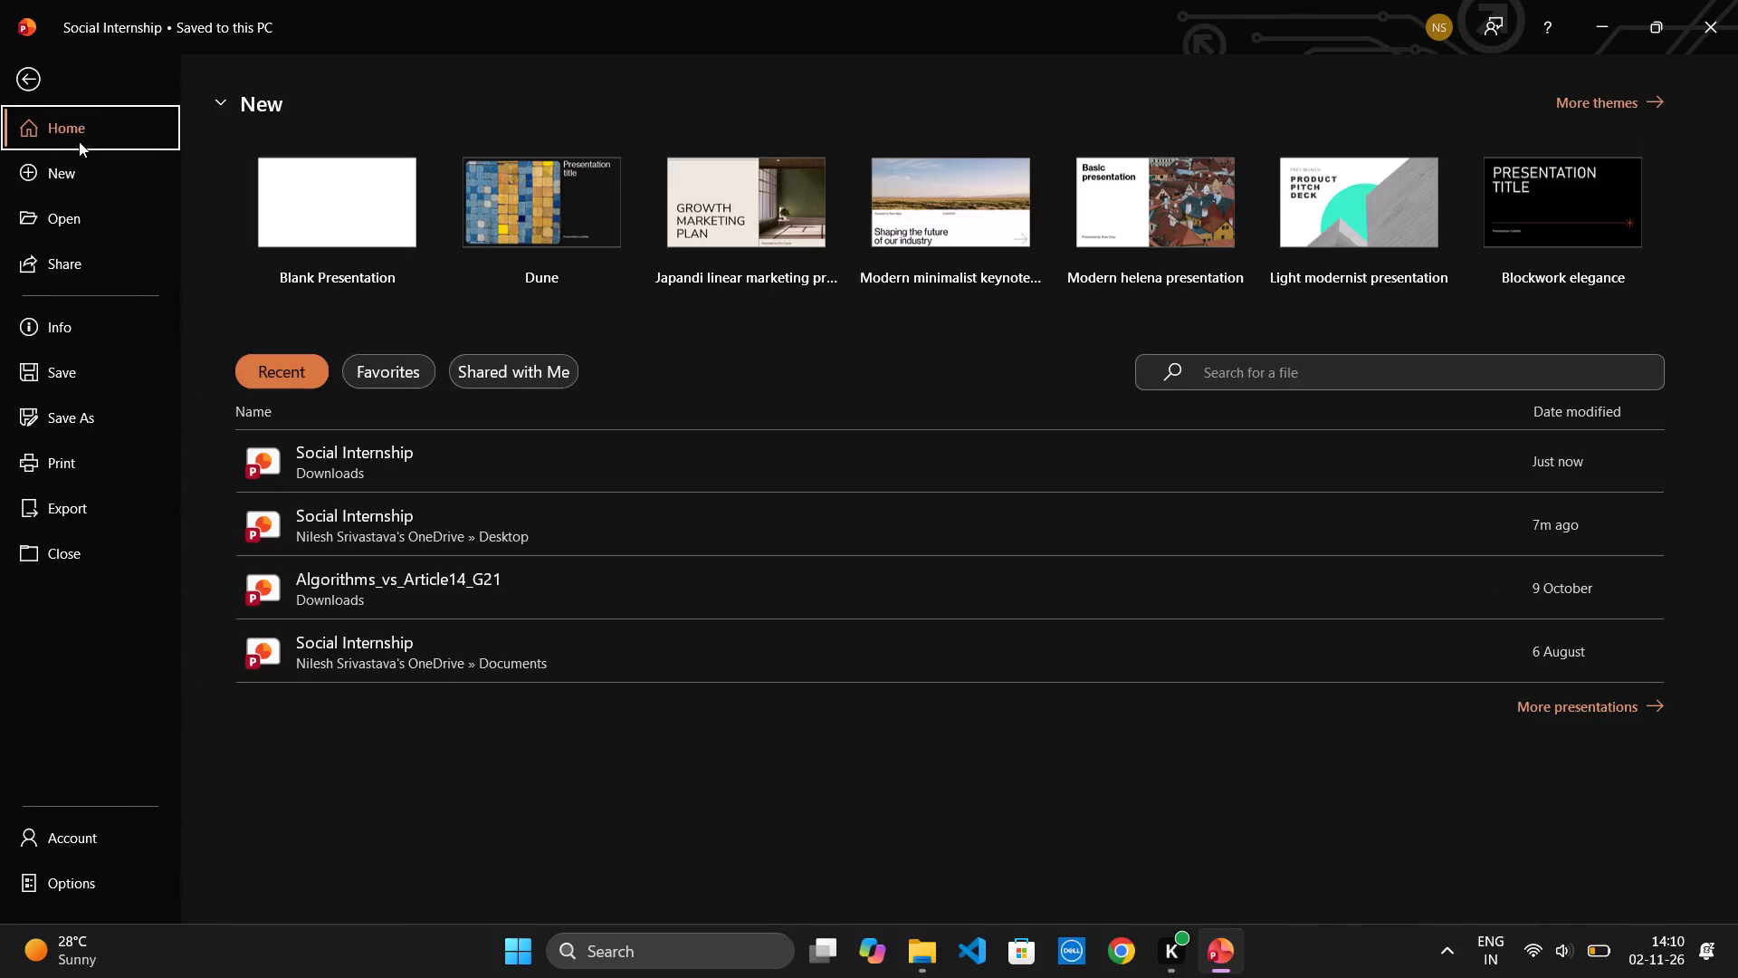
left_click(79, 405)
left_click(689, 197)
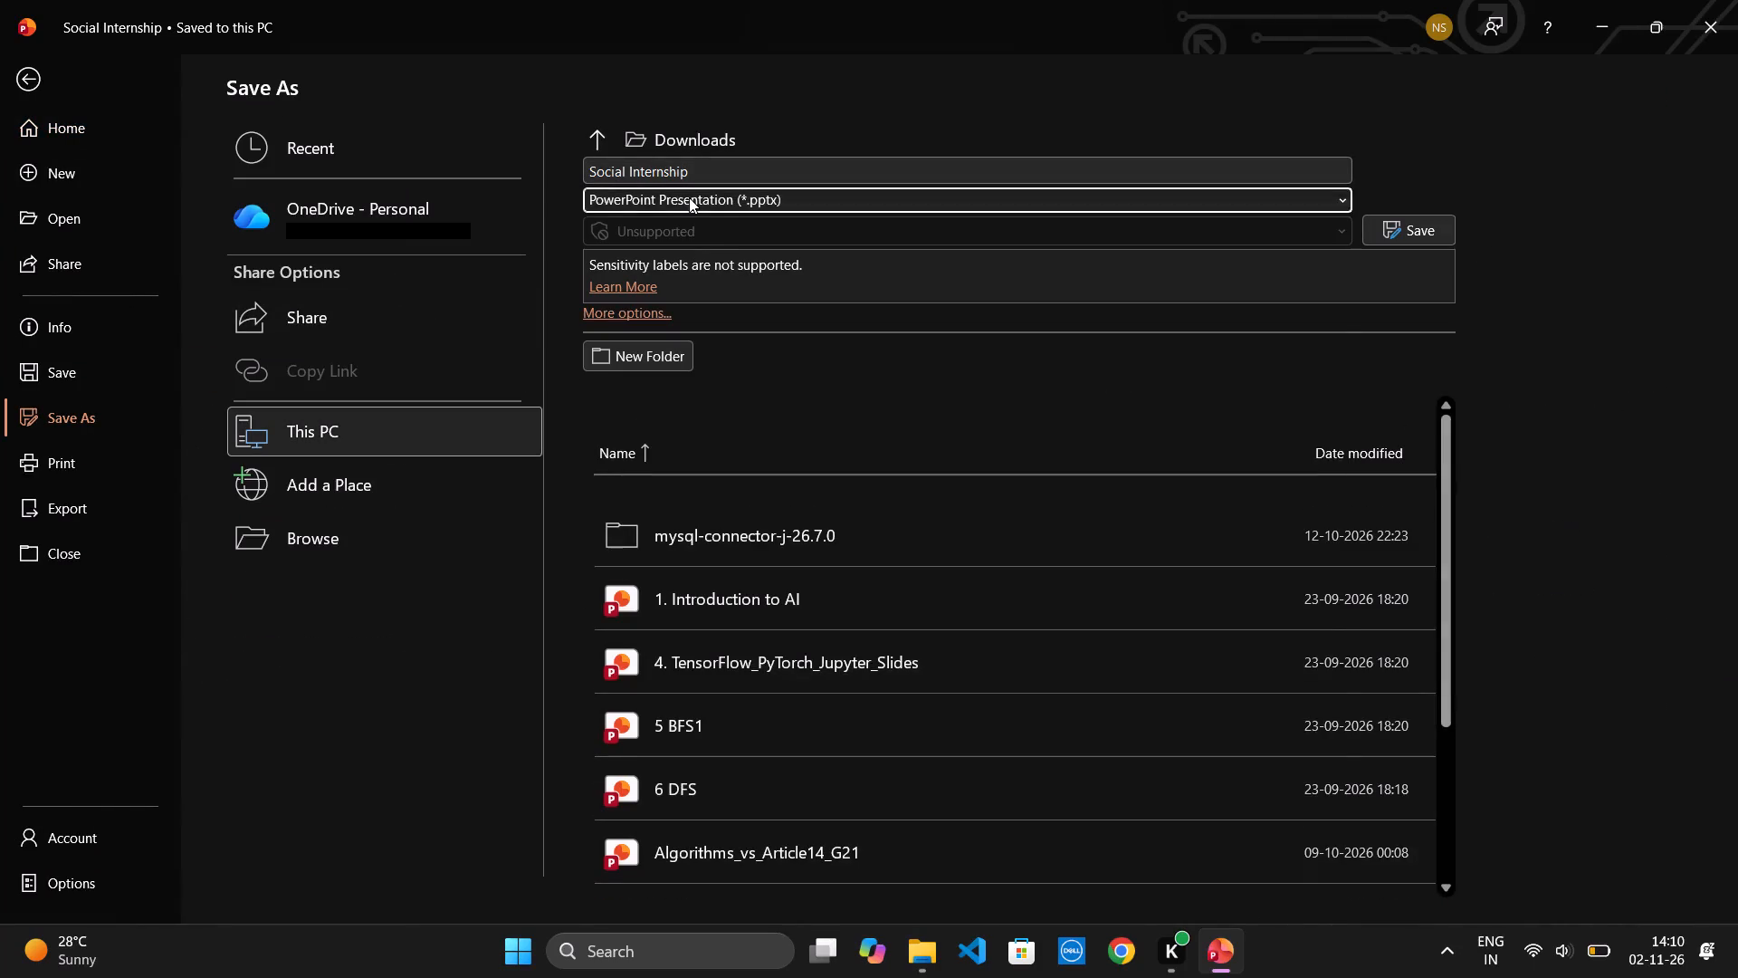
left_click(625, 314)
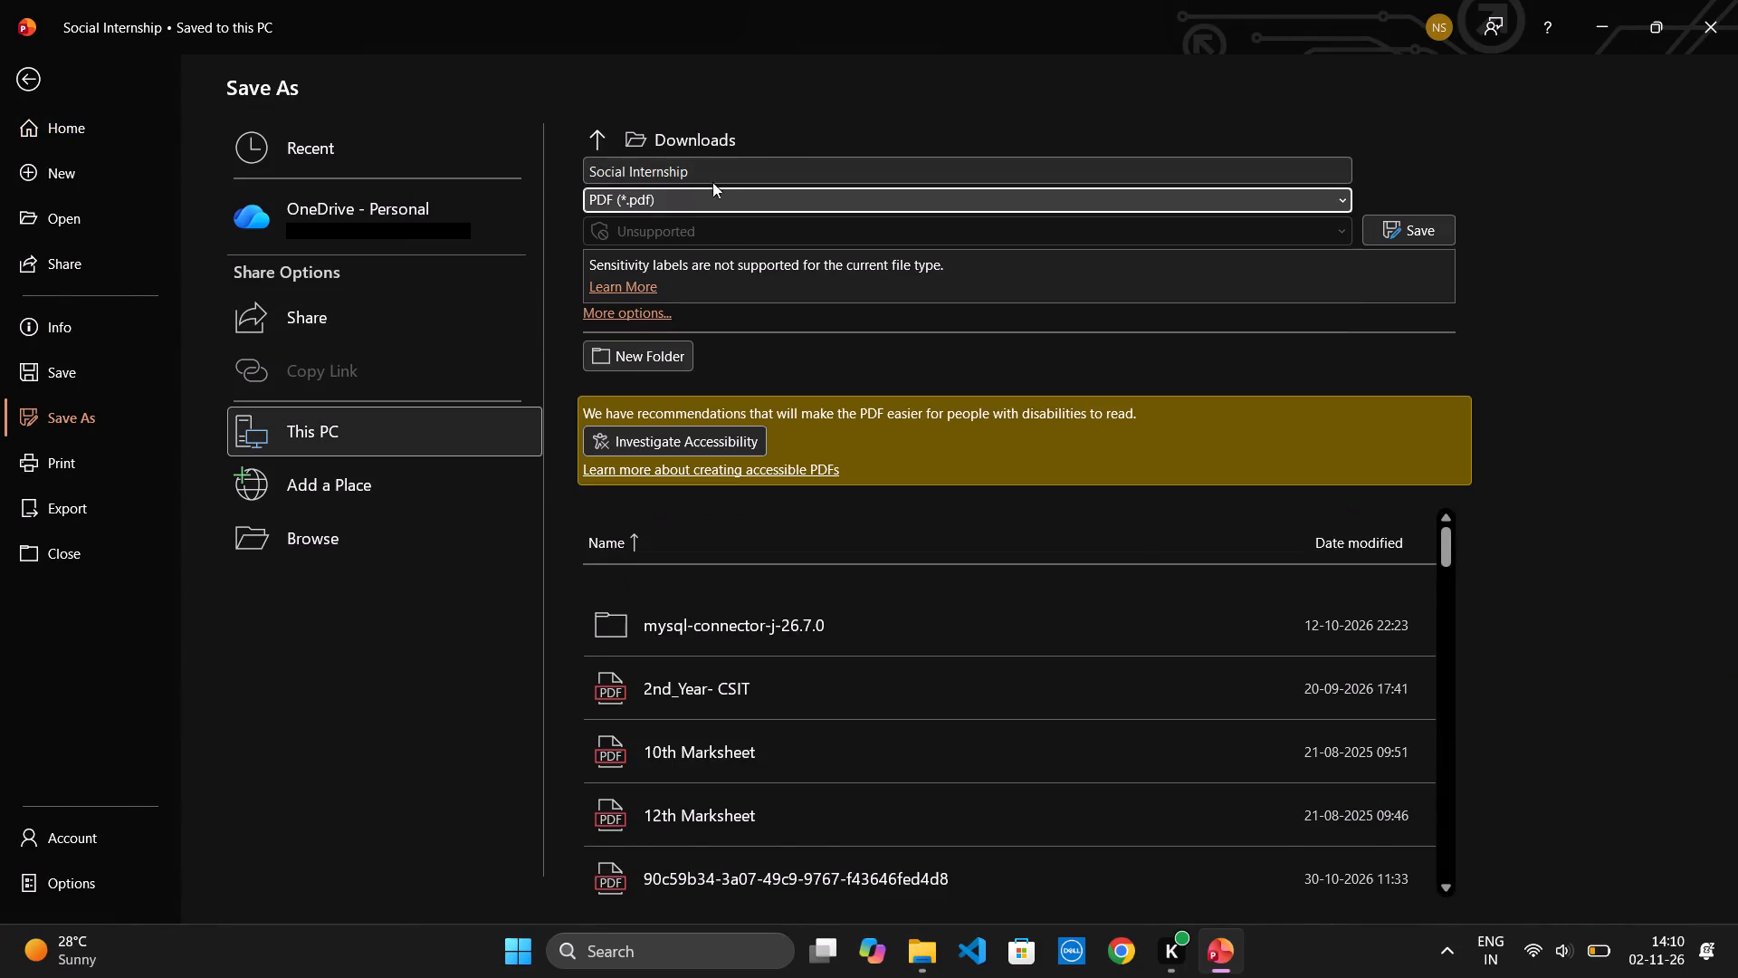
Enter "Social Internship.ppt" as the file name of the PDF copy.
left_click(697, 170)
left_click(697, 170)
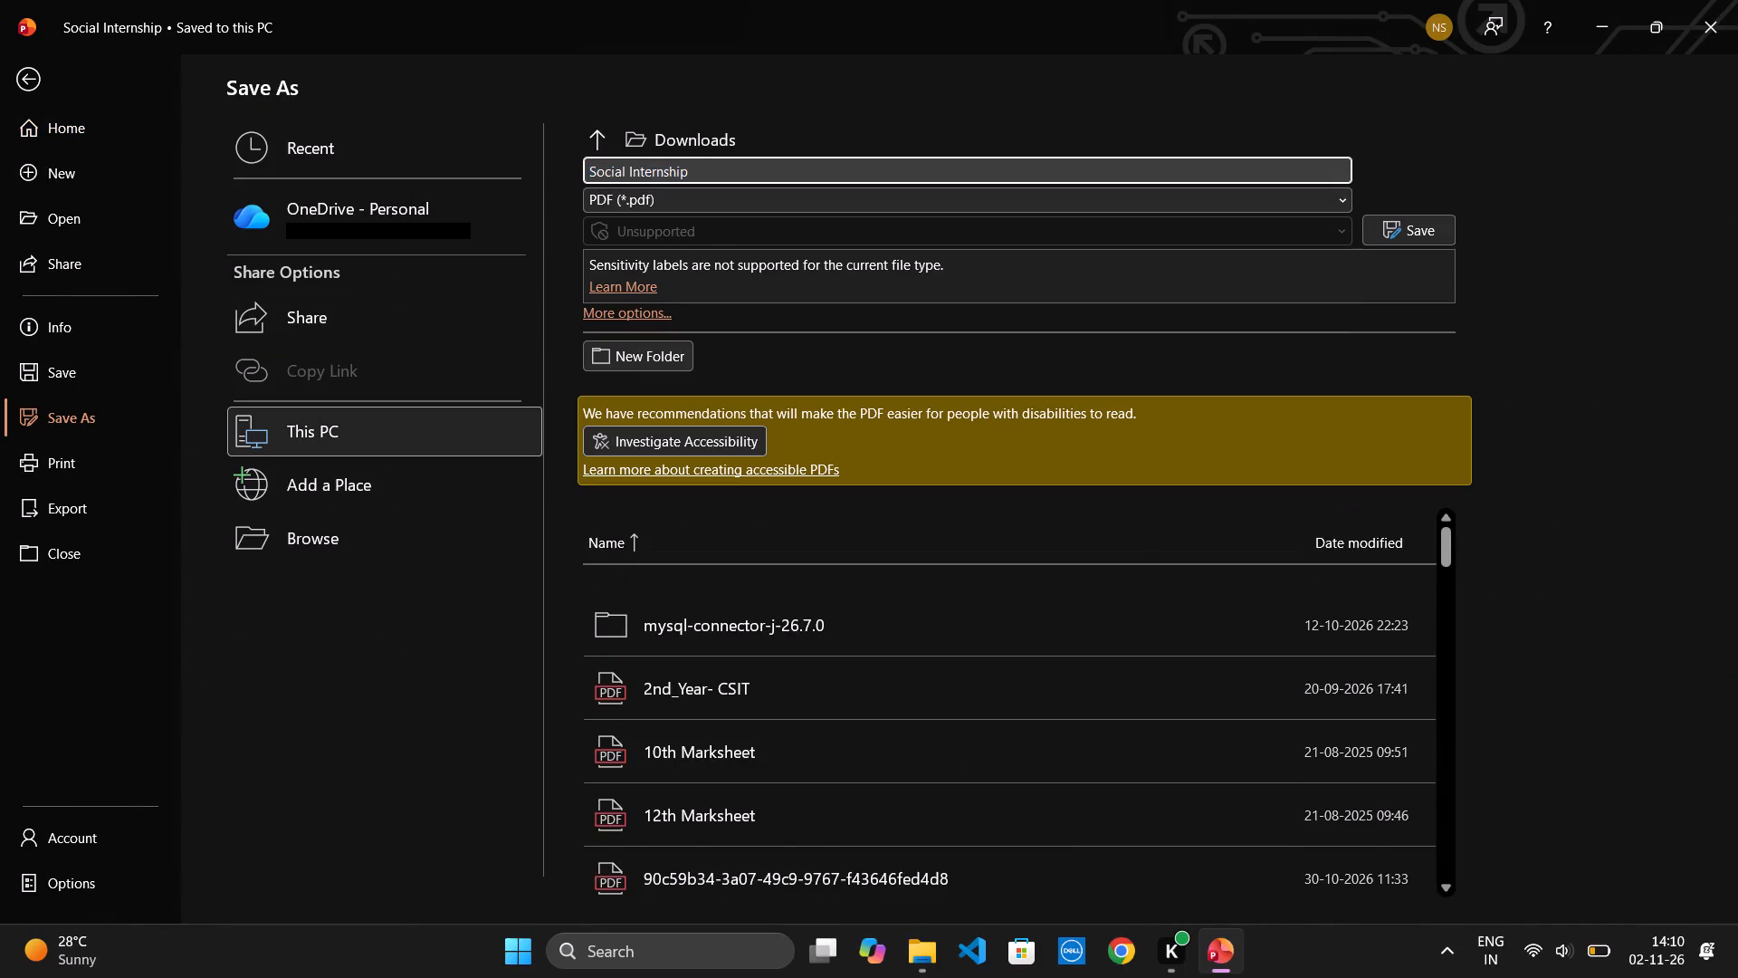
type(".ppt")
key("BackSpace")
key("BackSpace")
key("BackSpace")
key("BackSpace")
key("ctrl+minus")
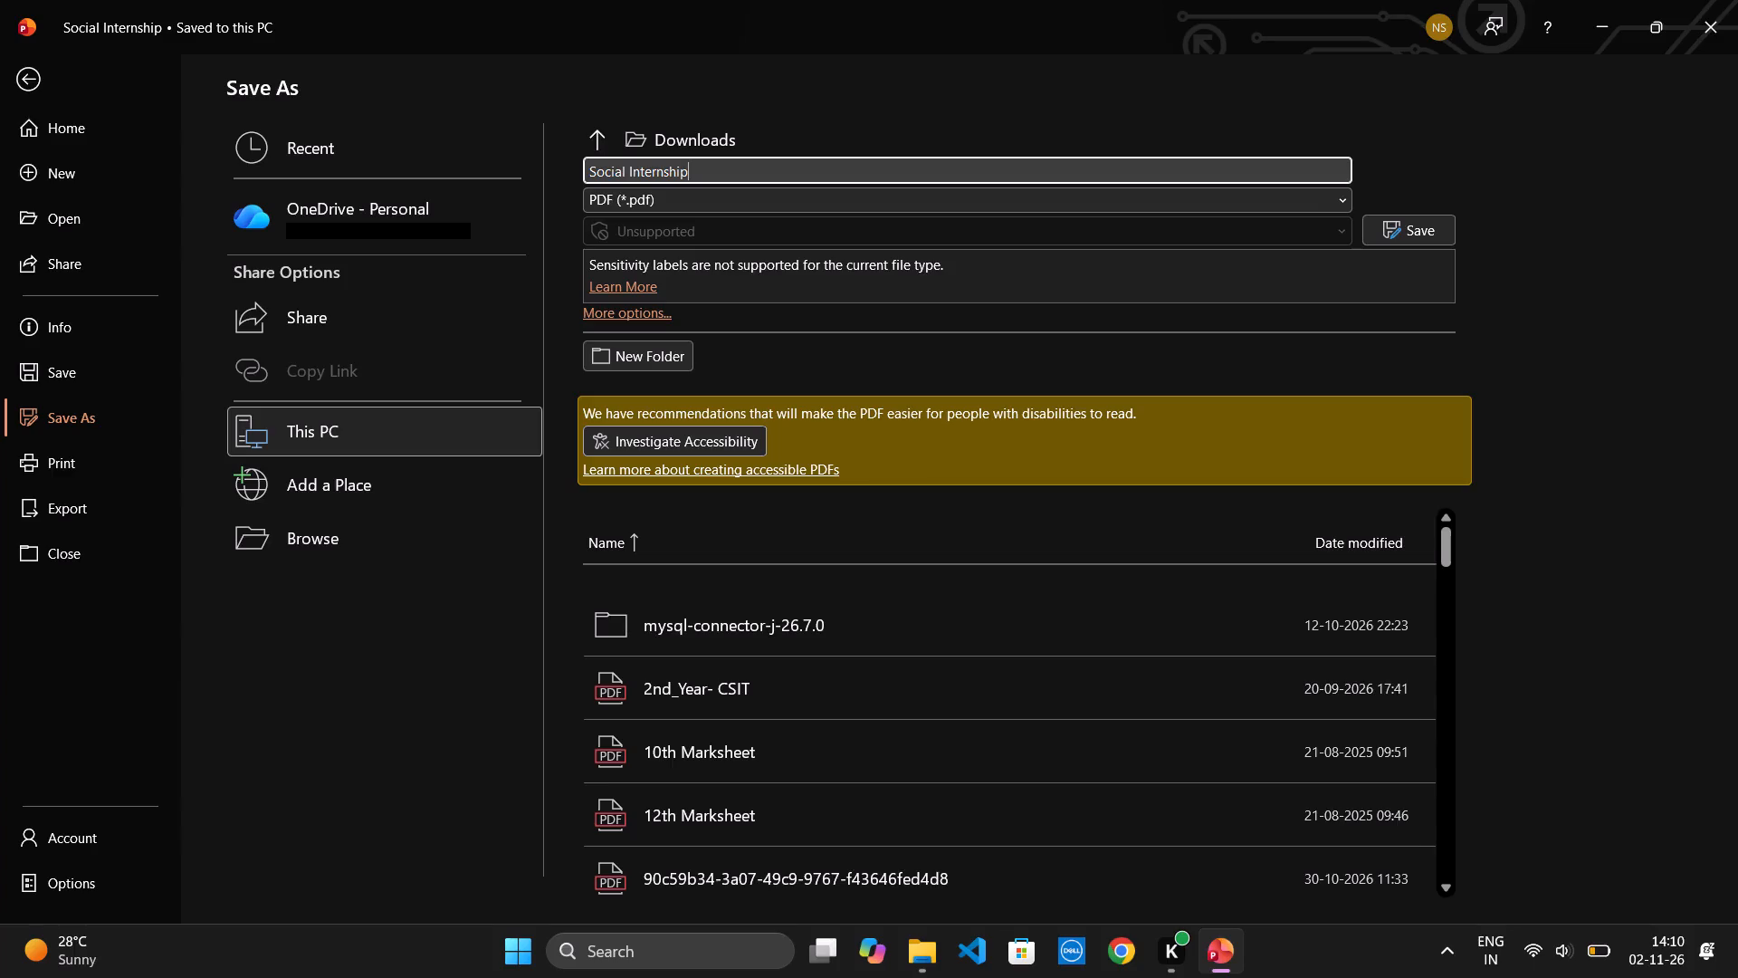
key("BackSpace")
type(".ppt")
Browse to the Downloads folder for the PDF export and set the file name to "Social Internship.ppt".
left_click(302, 535)
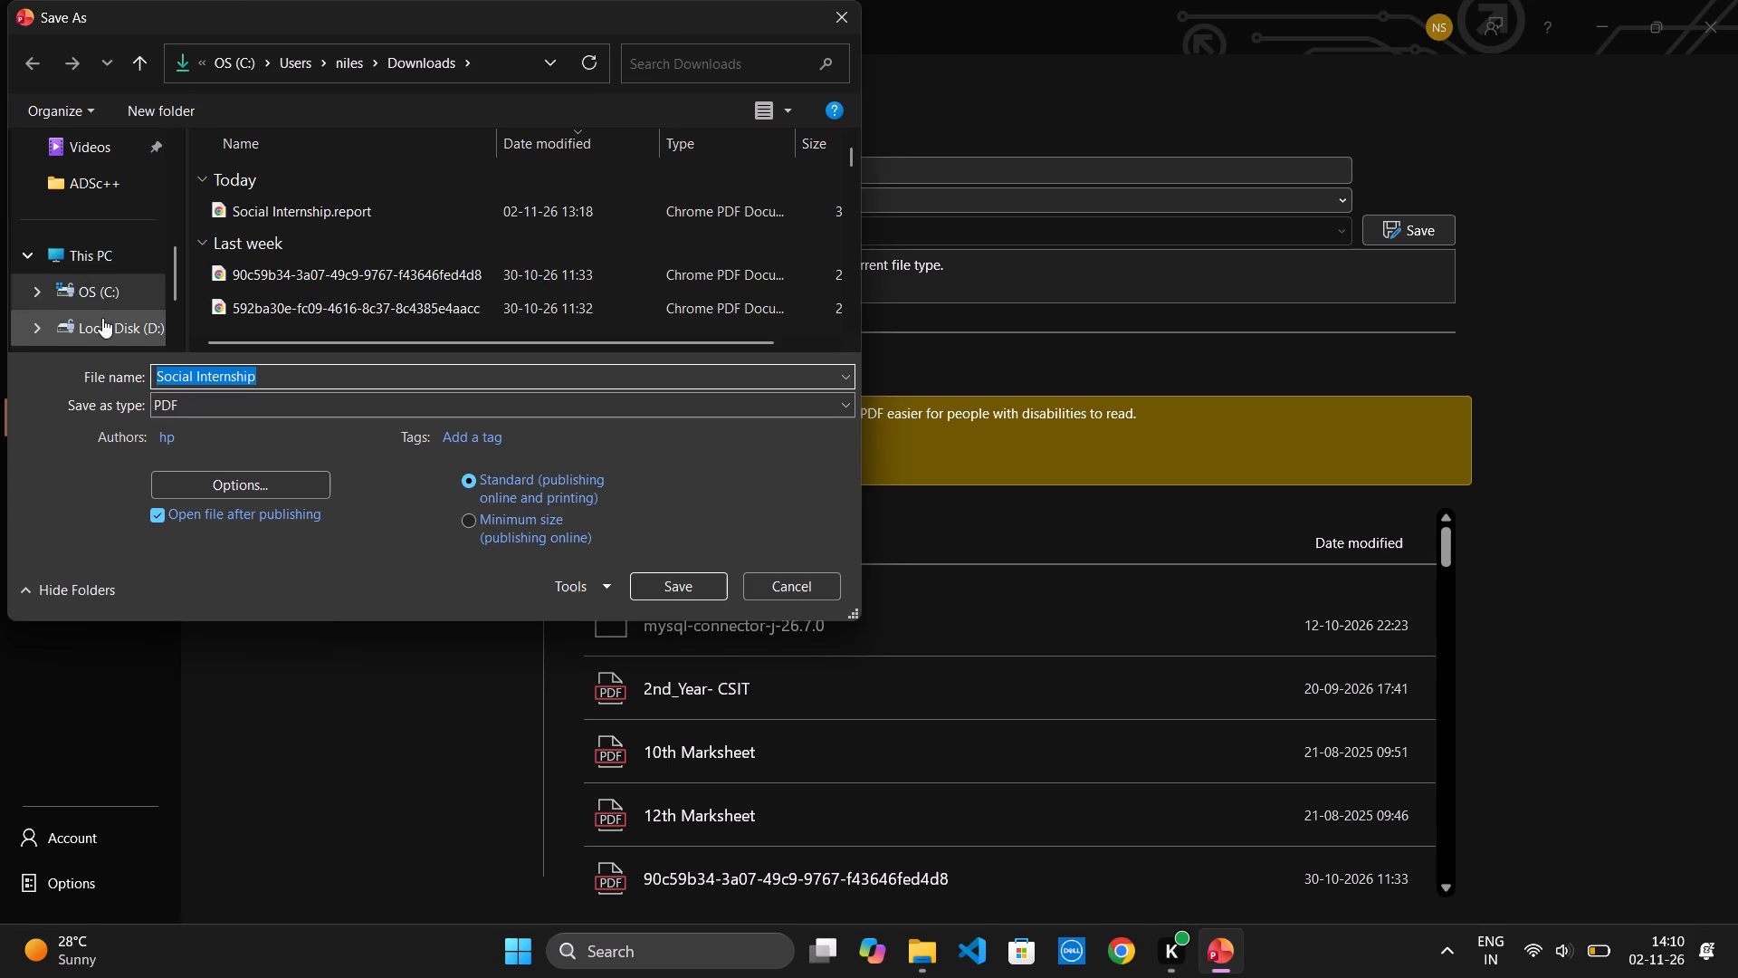
left_click(102, 318)
scroll(115, 277, "up", 4)
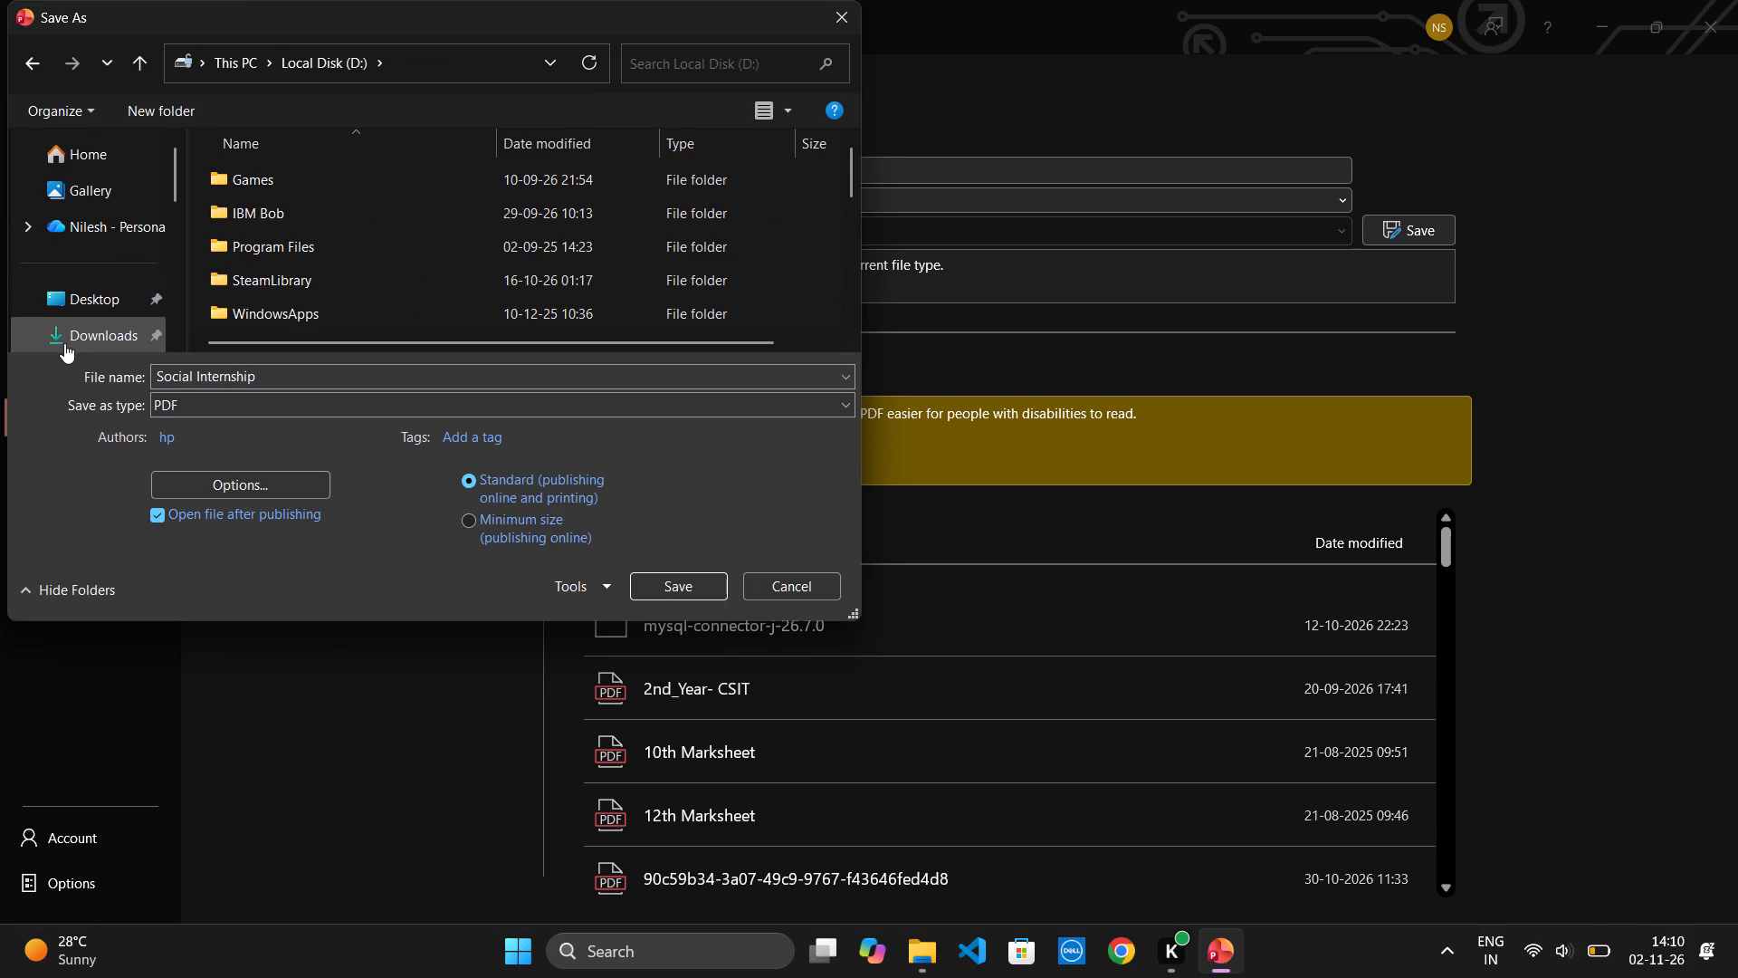
left_click(64, 343)
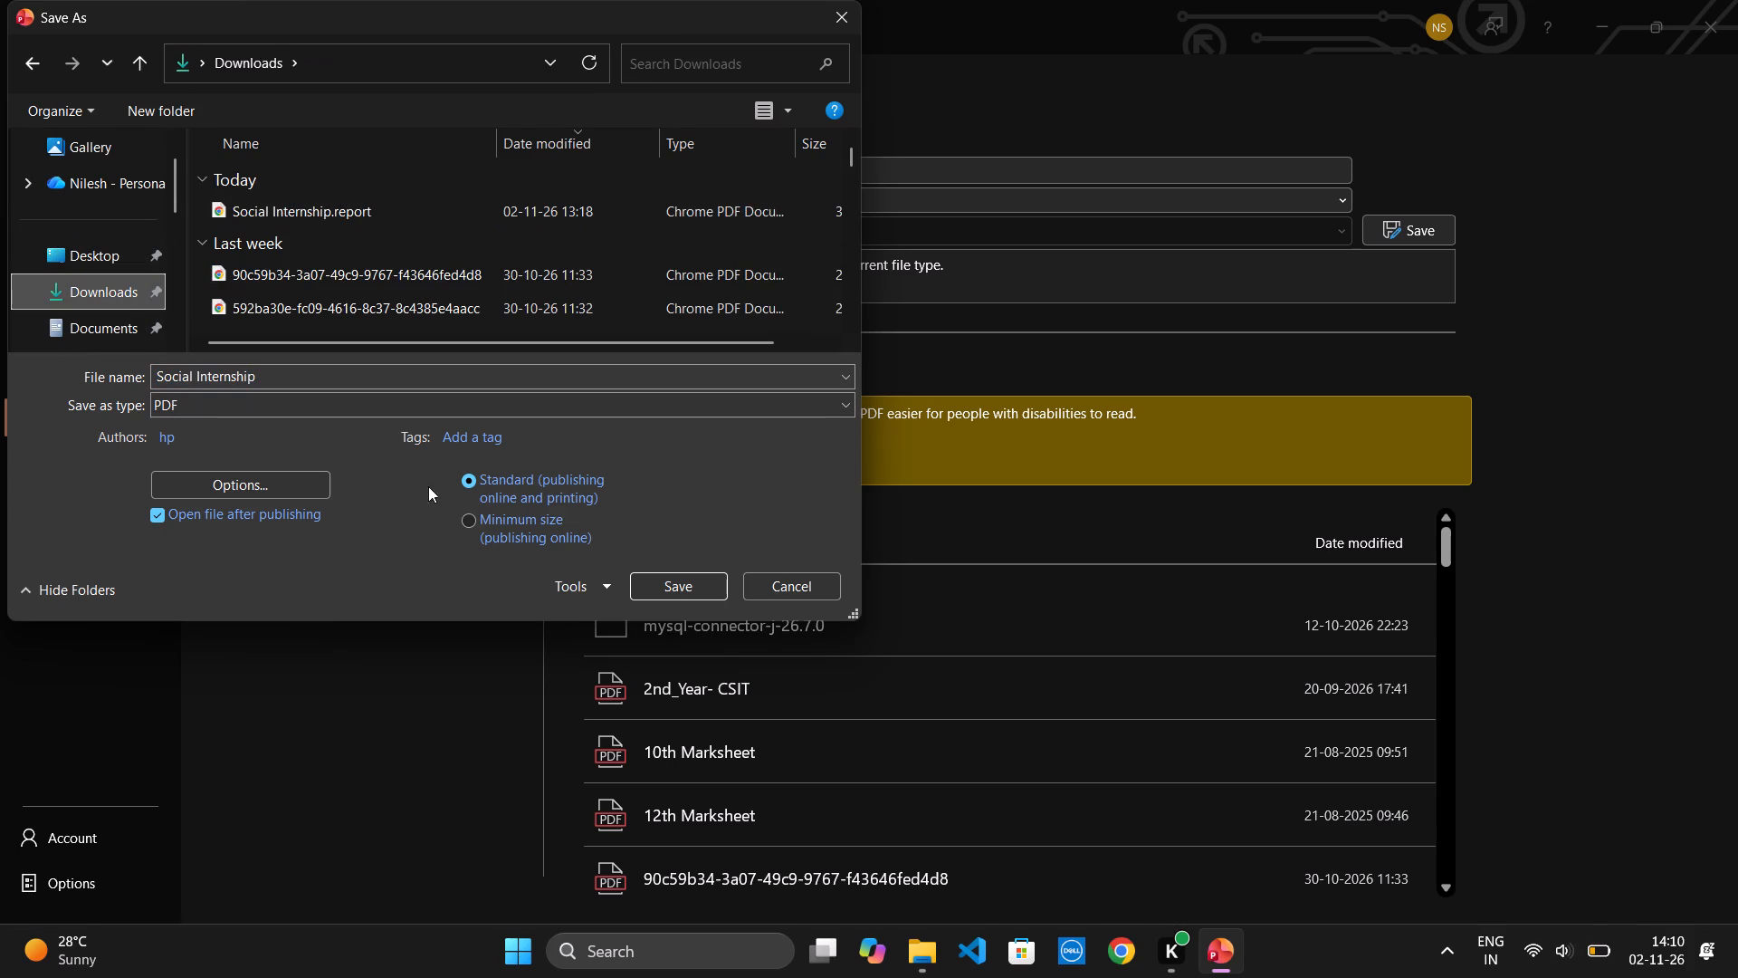
left_click(188, 427)
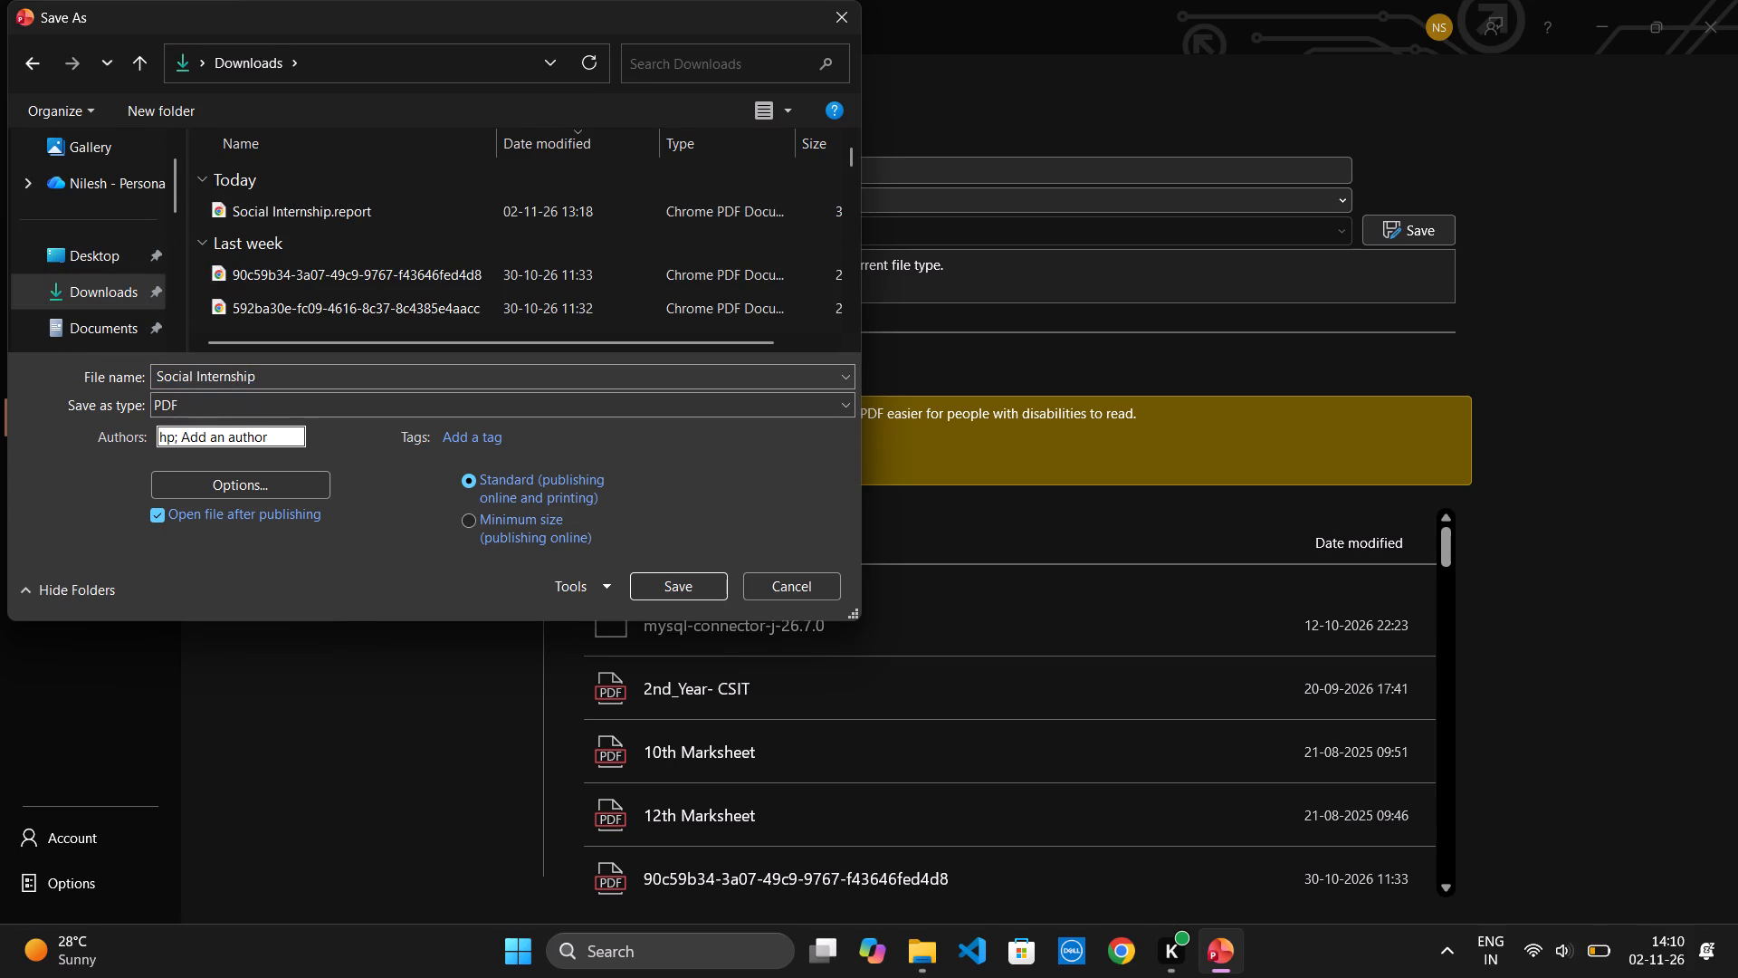
left_click(316, 365)
left_click(272, 380)
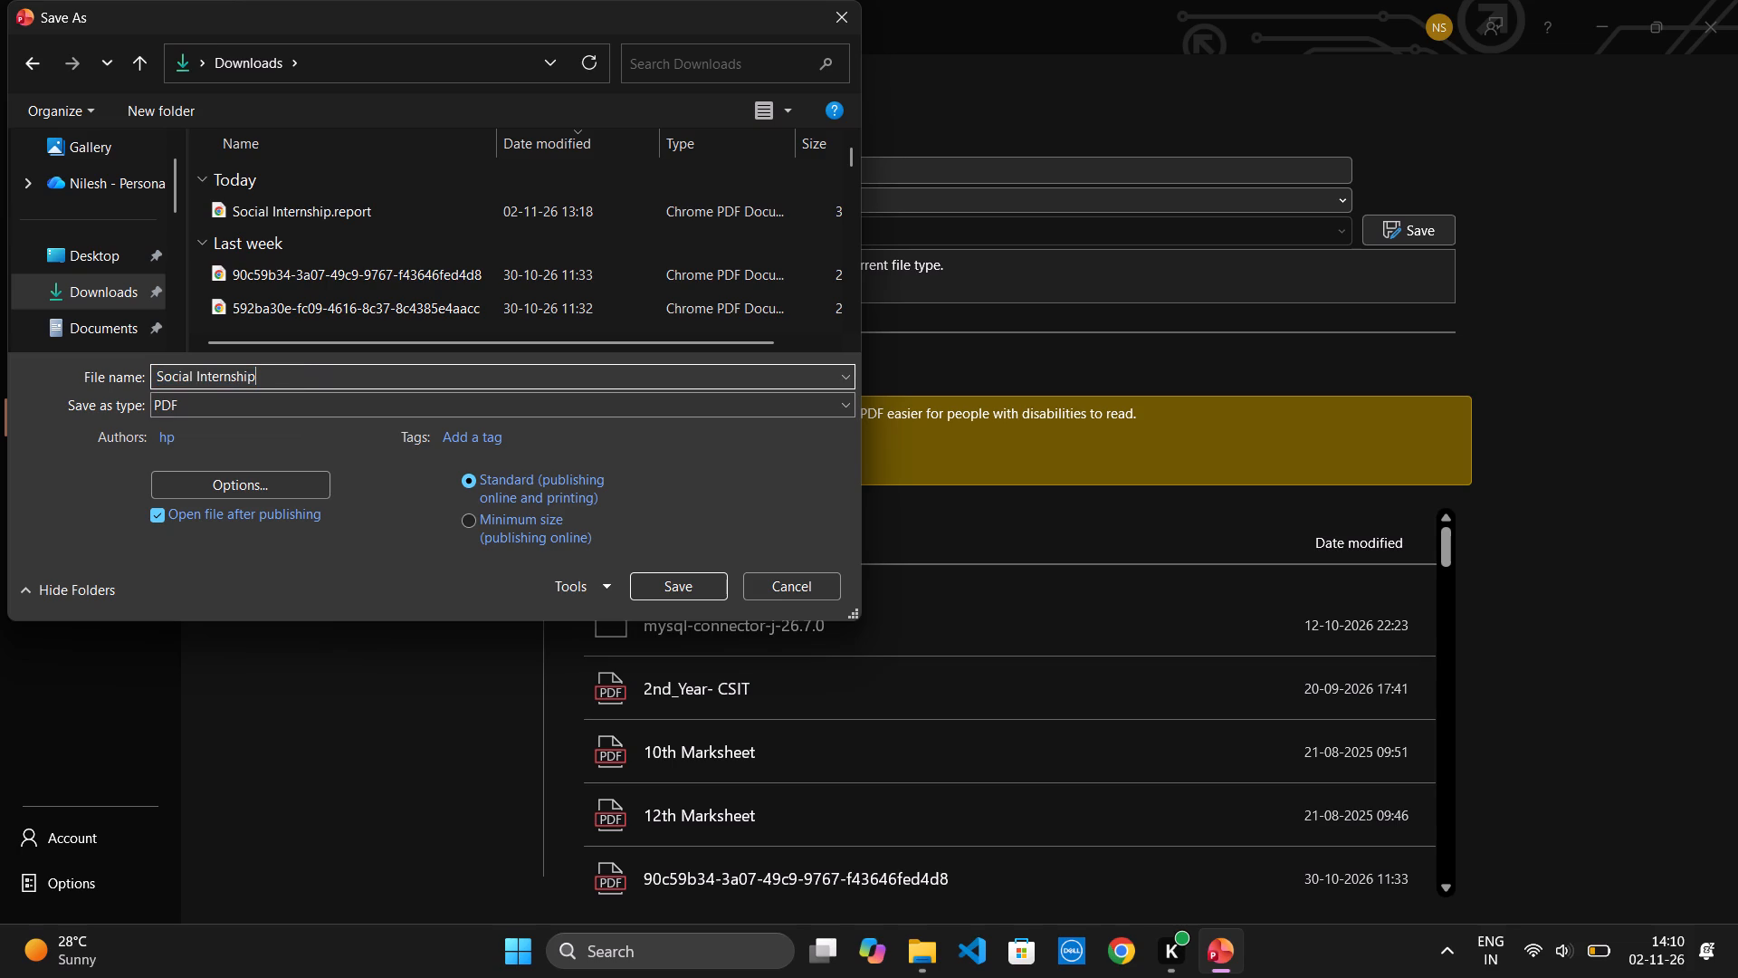
type("ppt")
left_click(258, 377)
key("period")
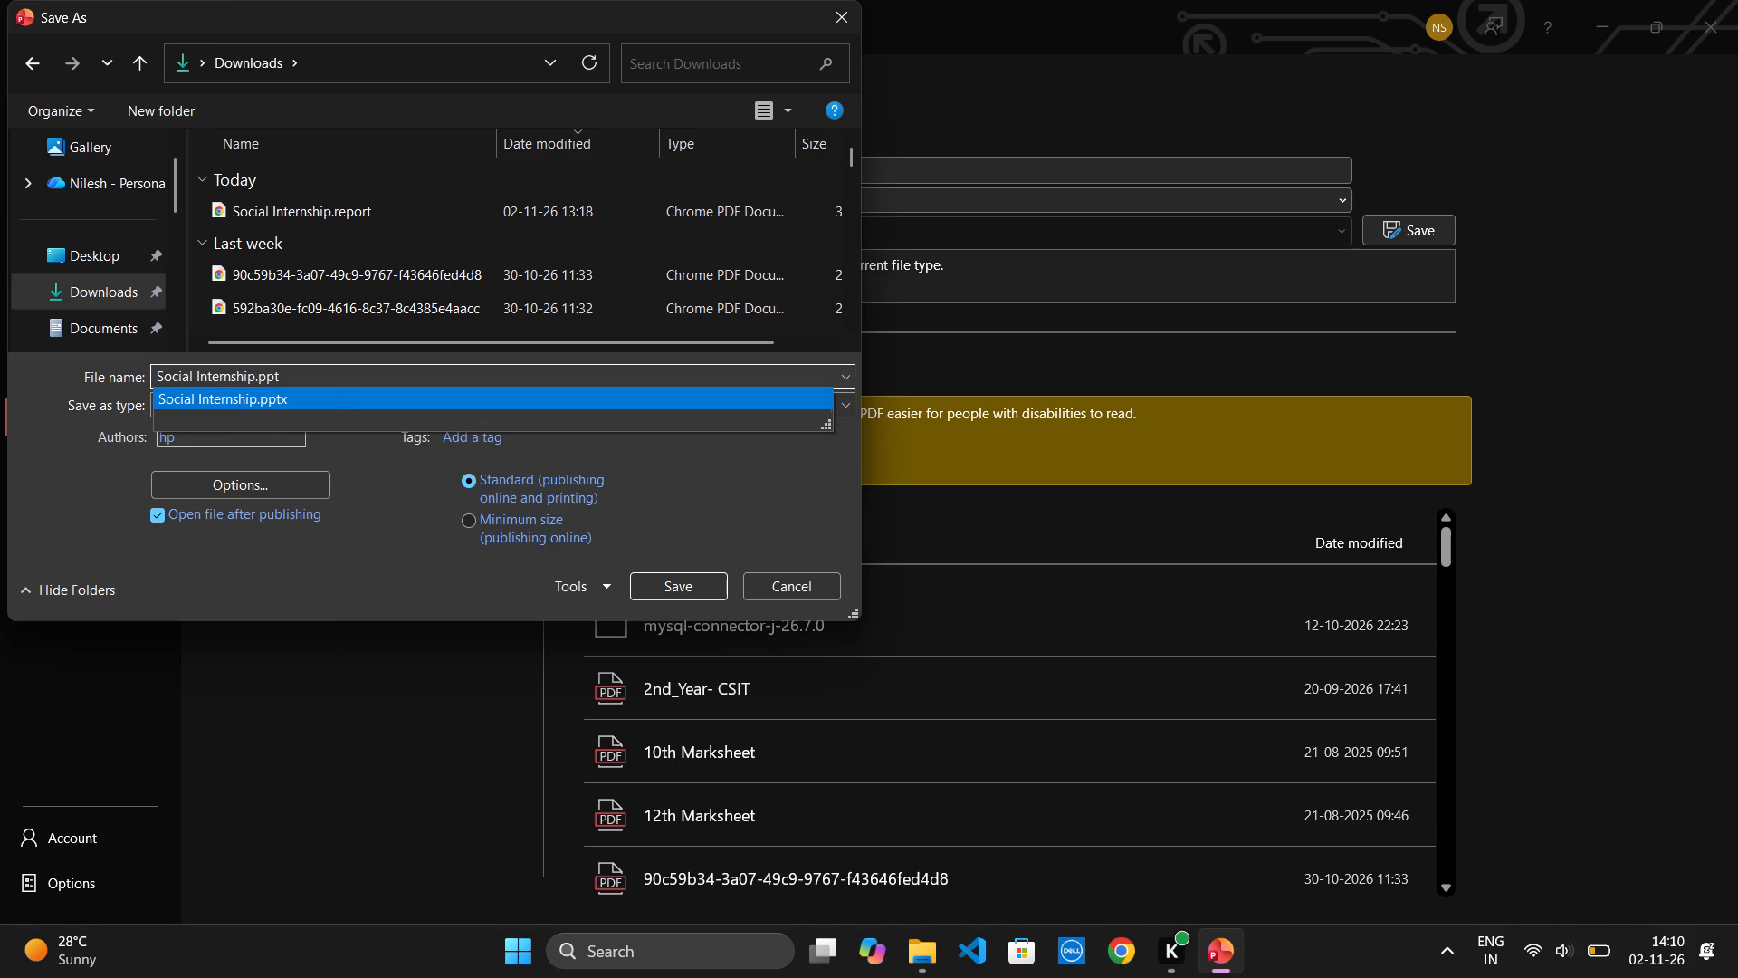
Replace the PDF's author with the student's first name and save the PDF copy.
left_click(271, 436)
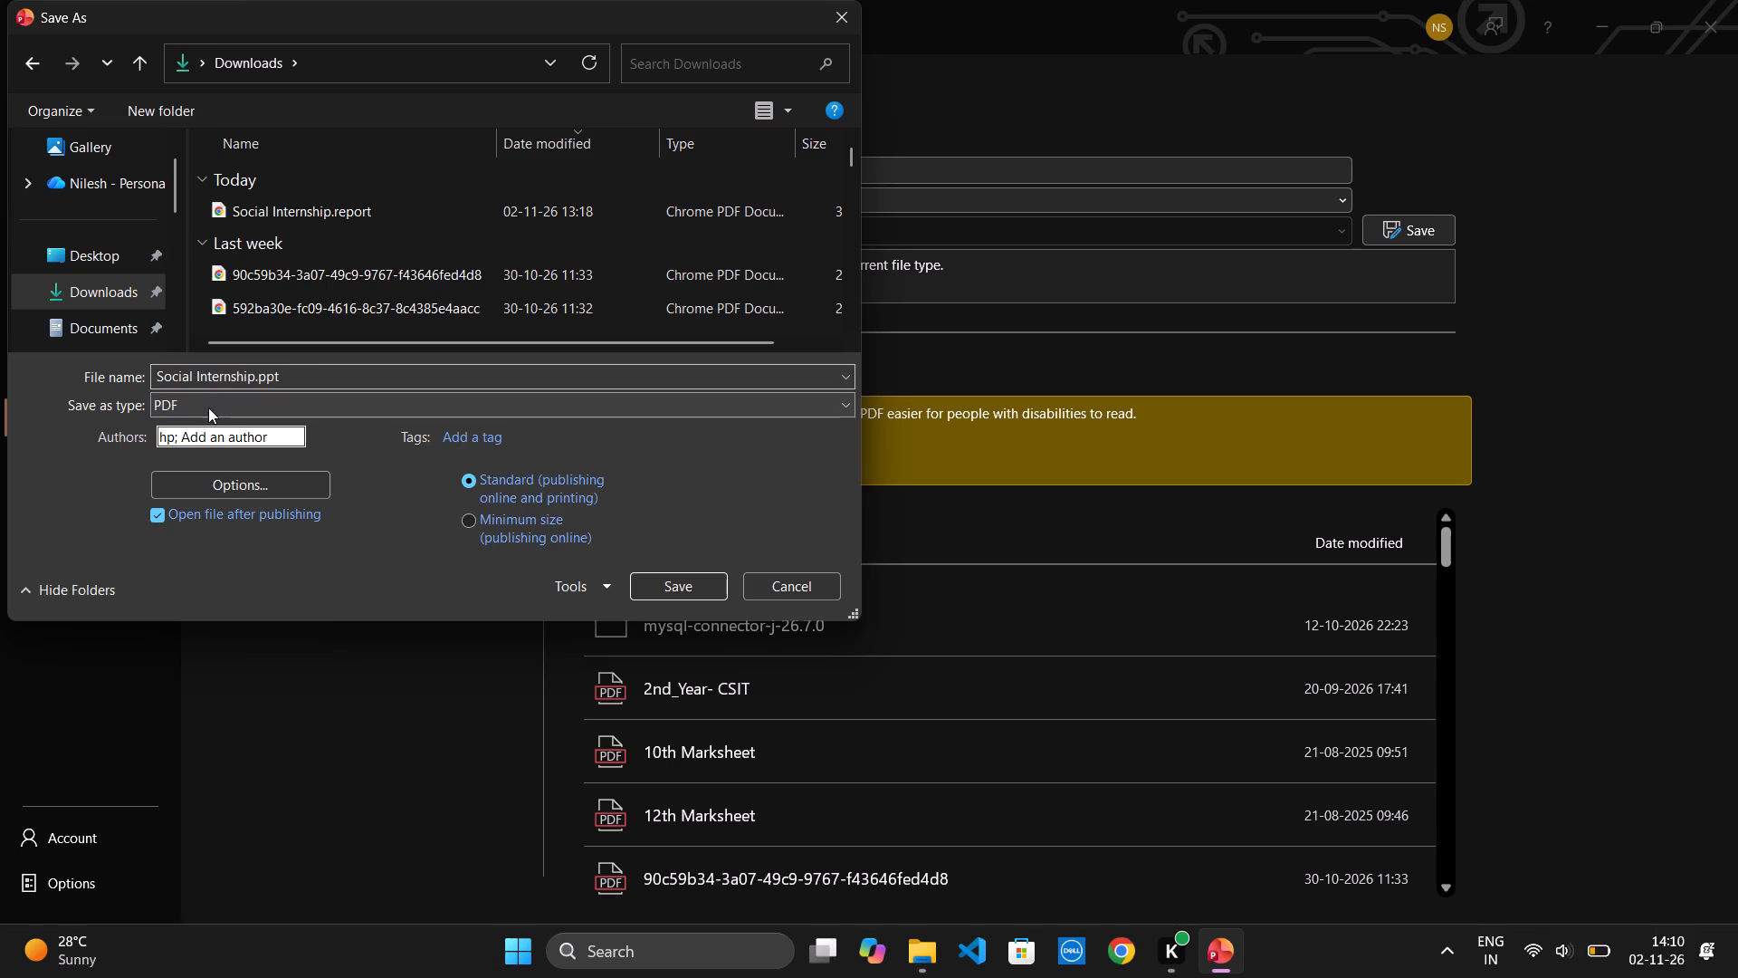
left_click(211, 438)
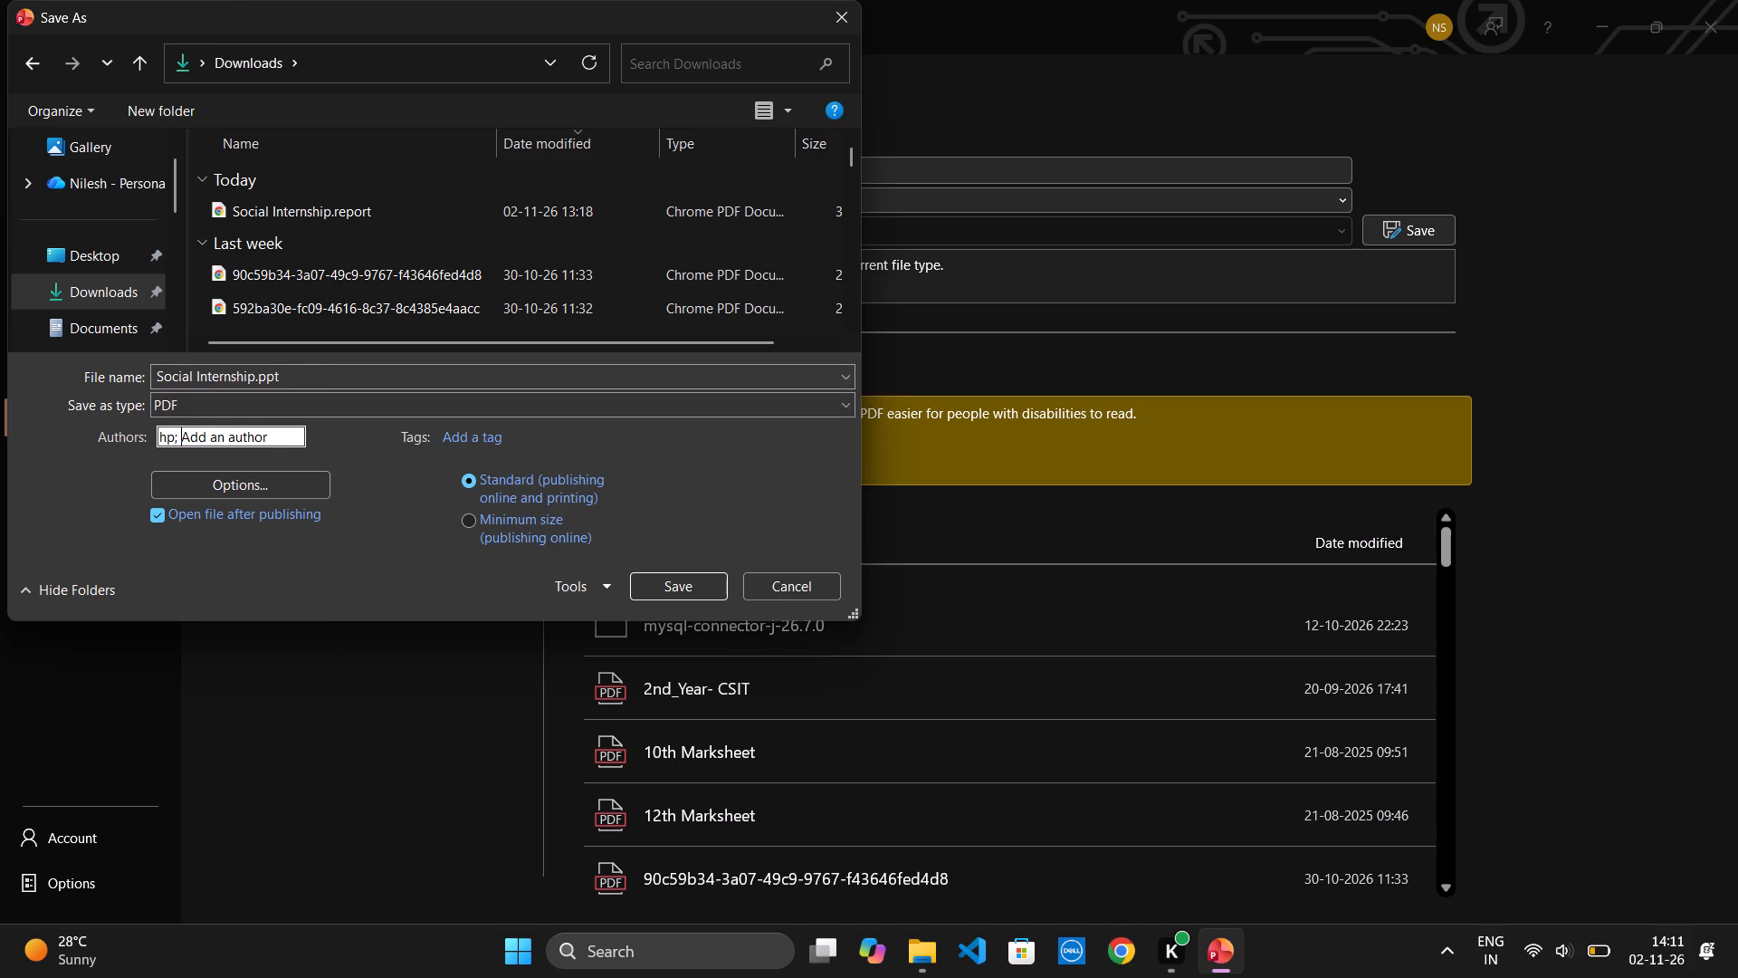
key("BackSpace")
key("BackSpace")
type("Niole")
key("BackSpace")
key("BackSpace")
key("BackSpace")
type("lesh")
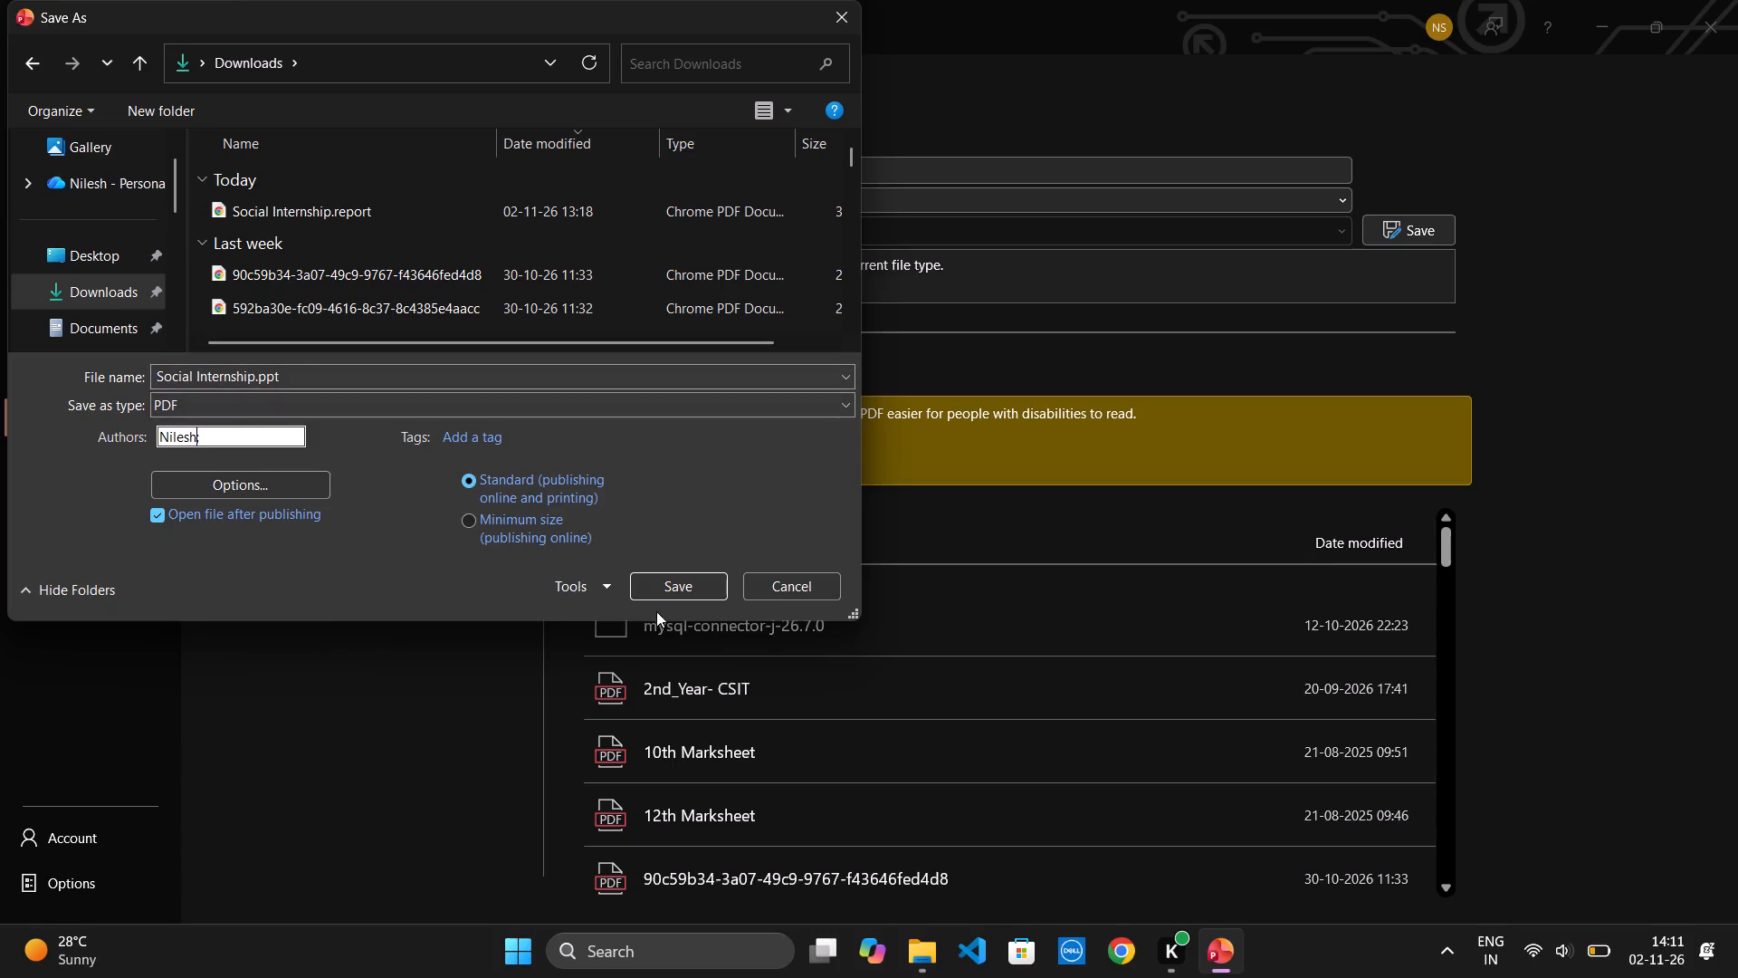
left_click(653, 580)
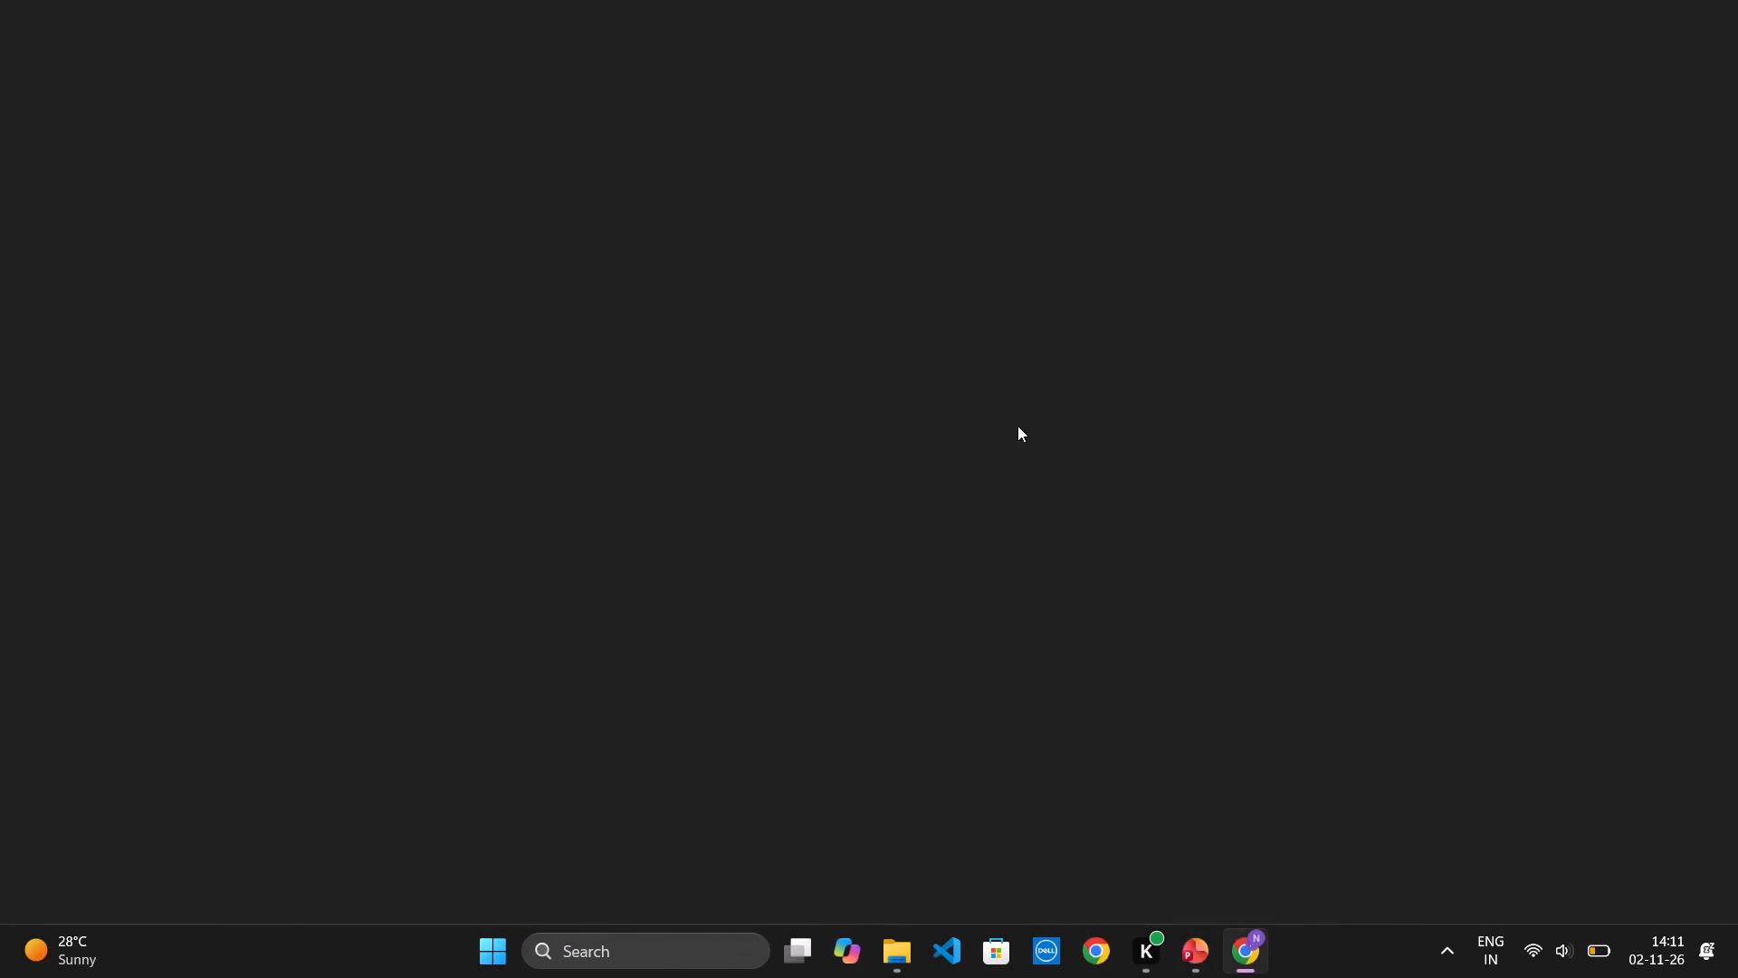
Review the exported PDF in Chrome from the title page to the Thank You page, and close it.
scroll(1002, 465, "down", 4)
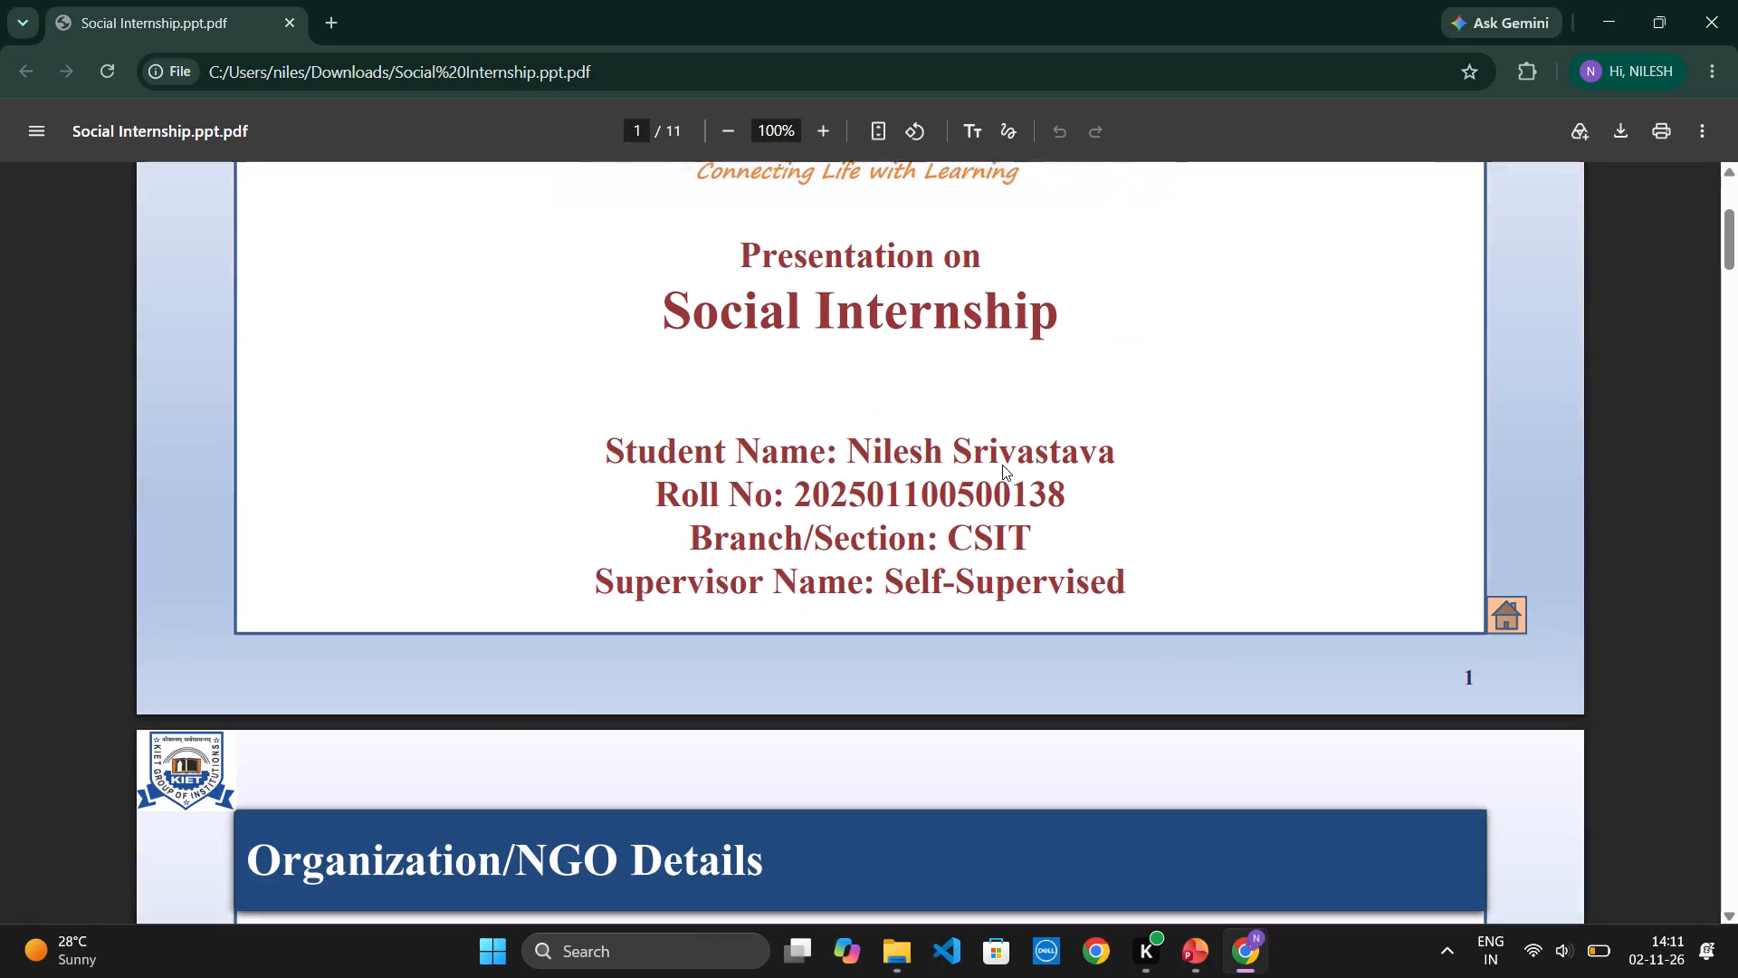
scroll(1002, 465, "down", 9)
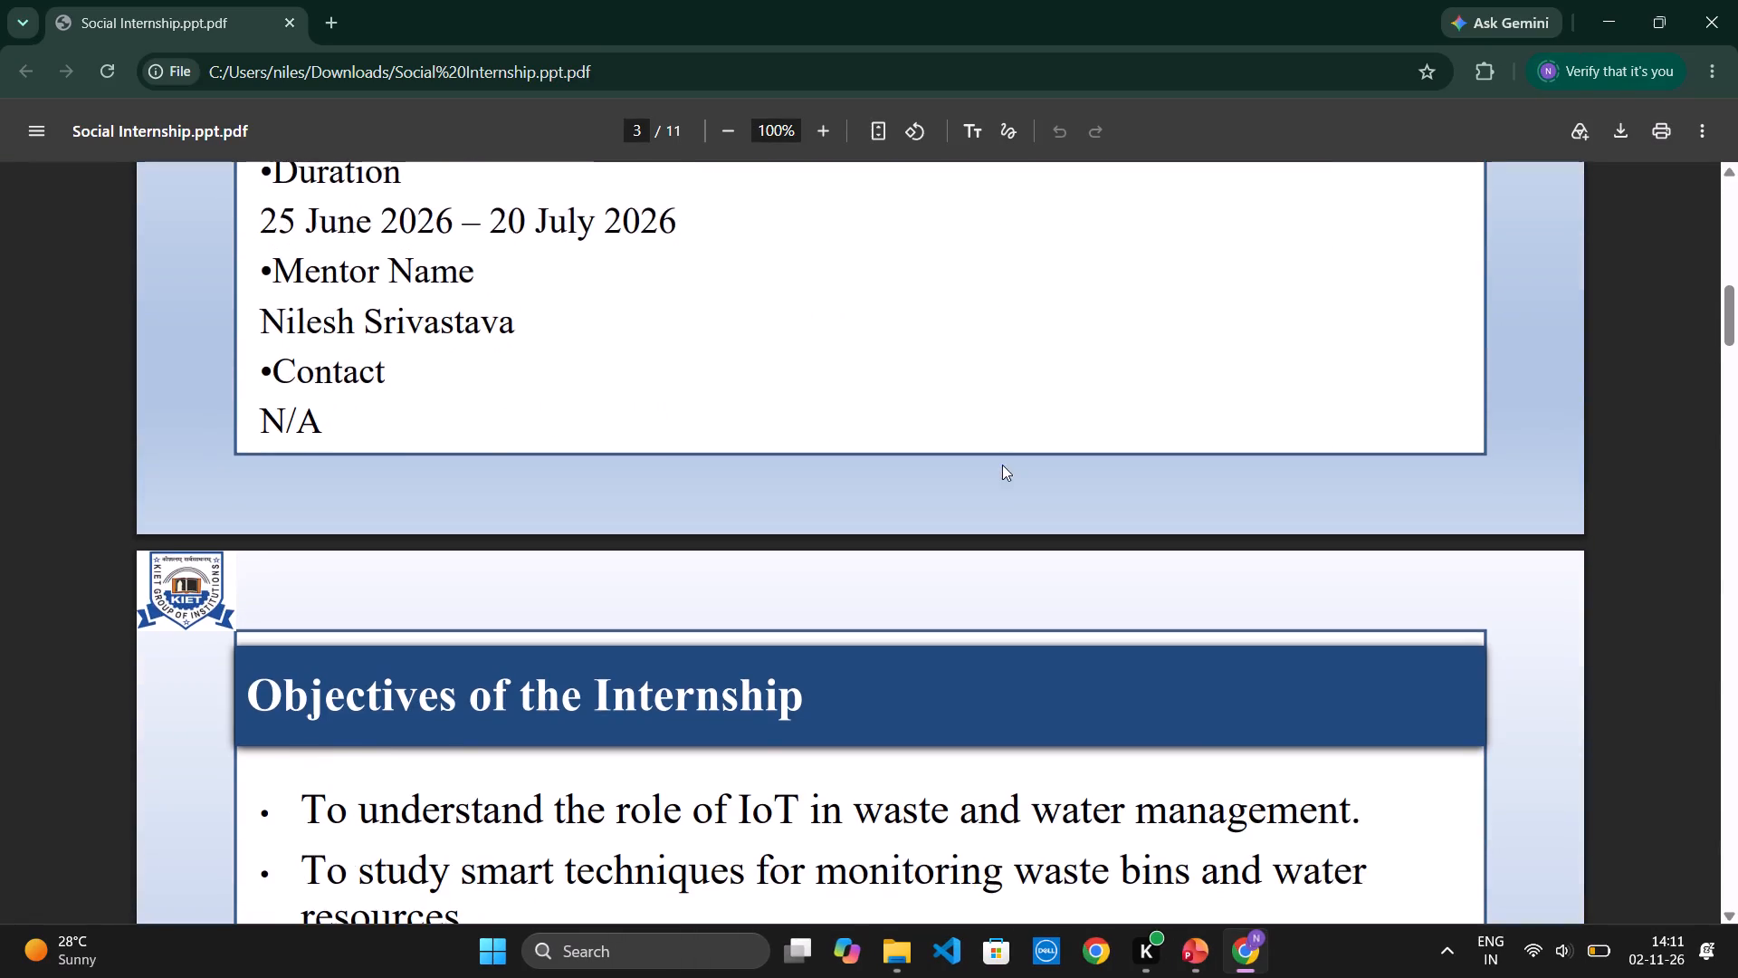
scroll(1002, 465, "down", 2)
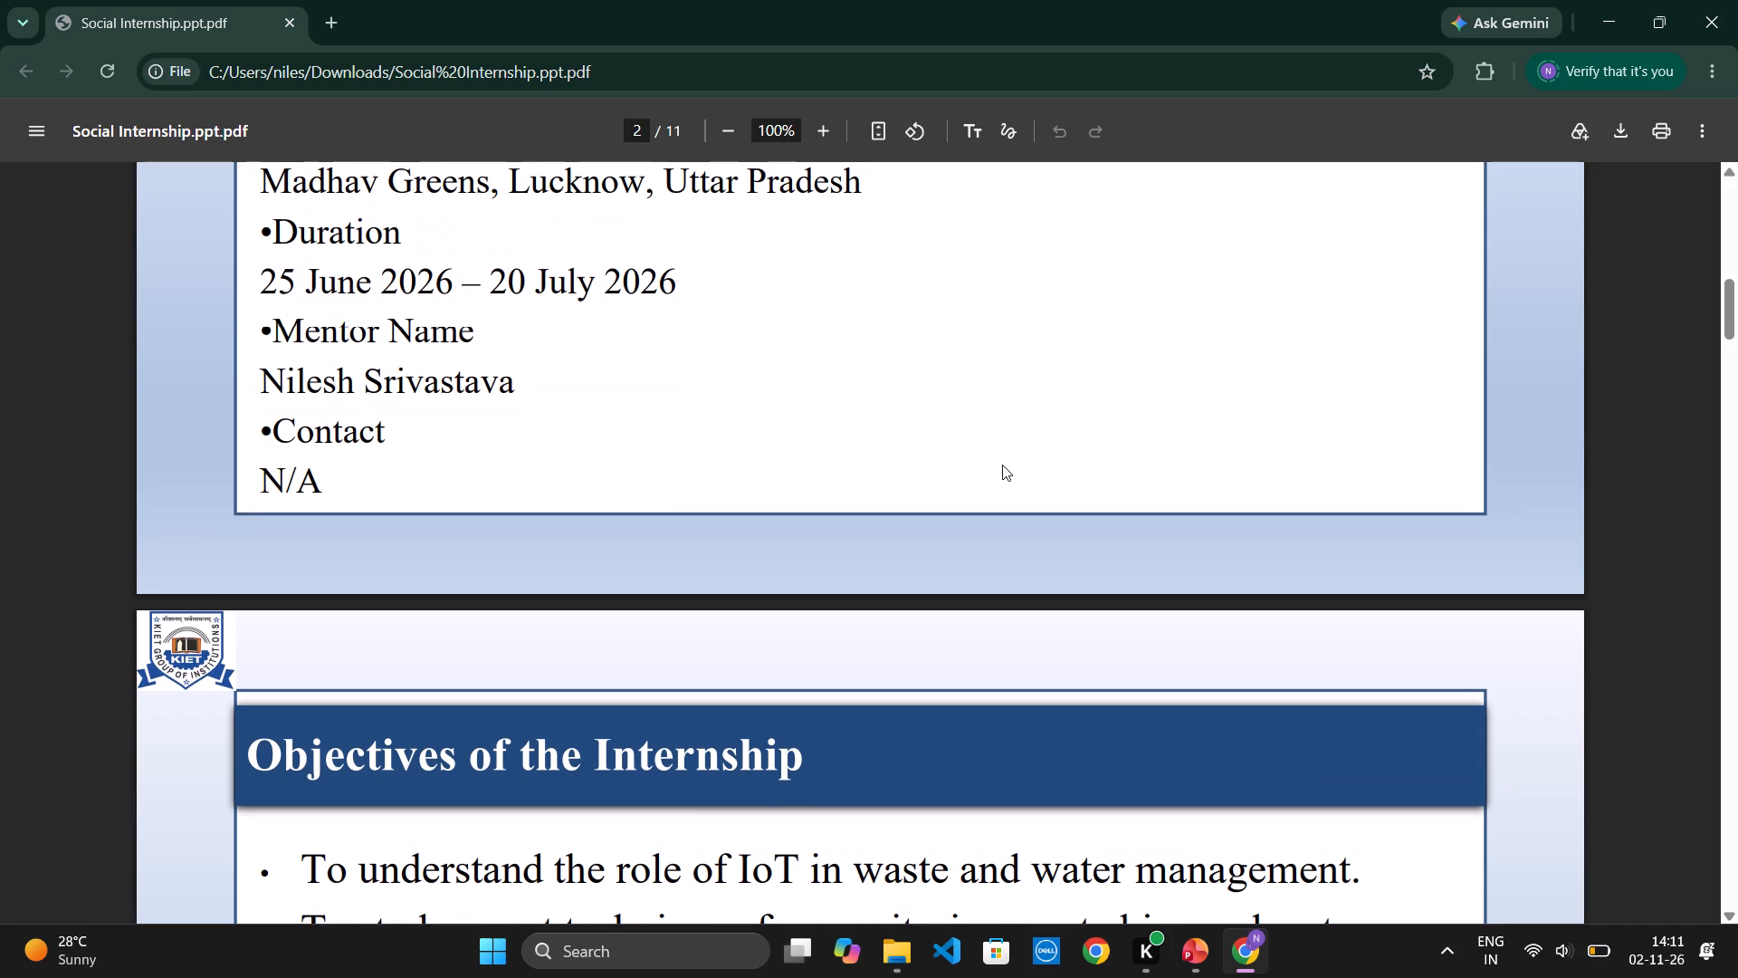
scroll(1002, 465, "down", 2)
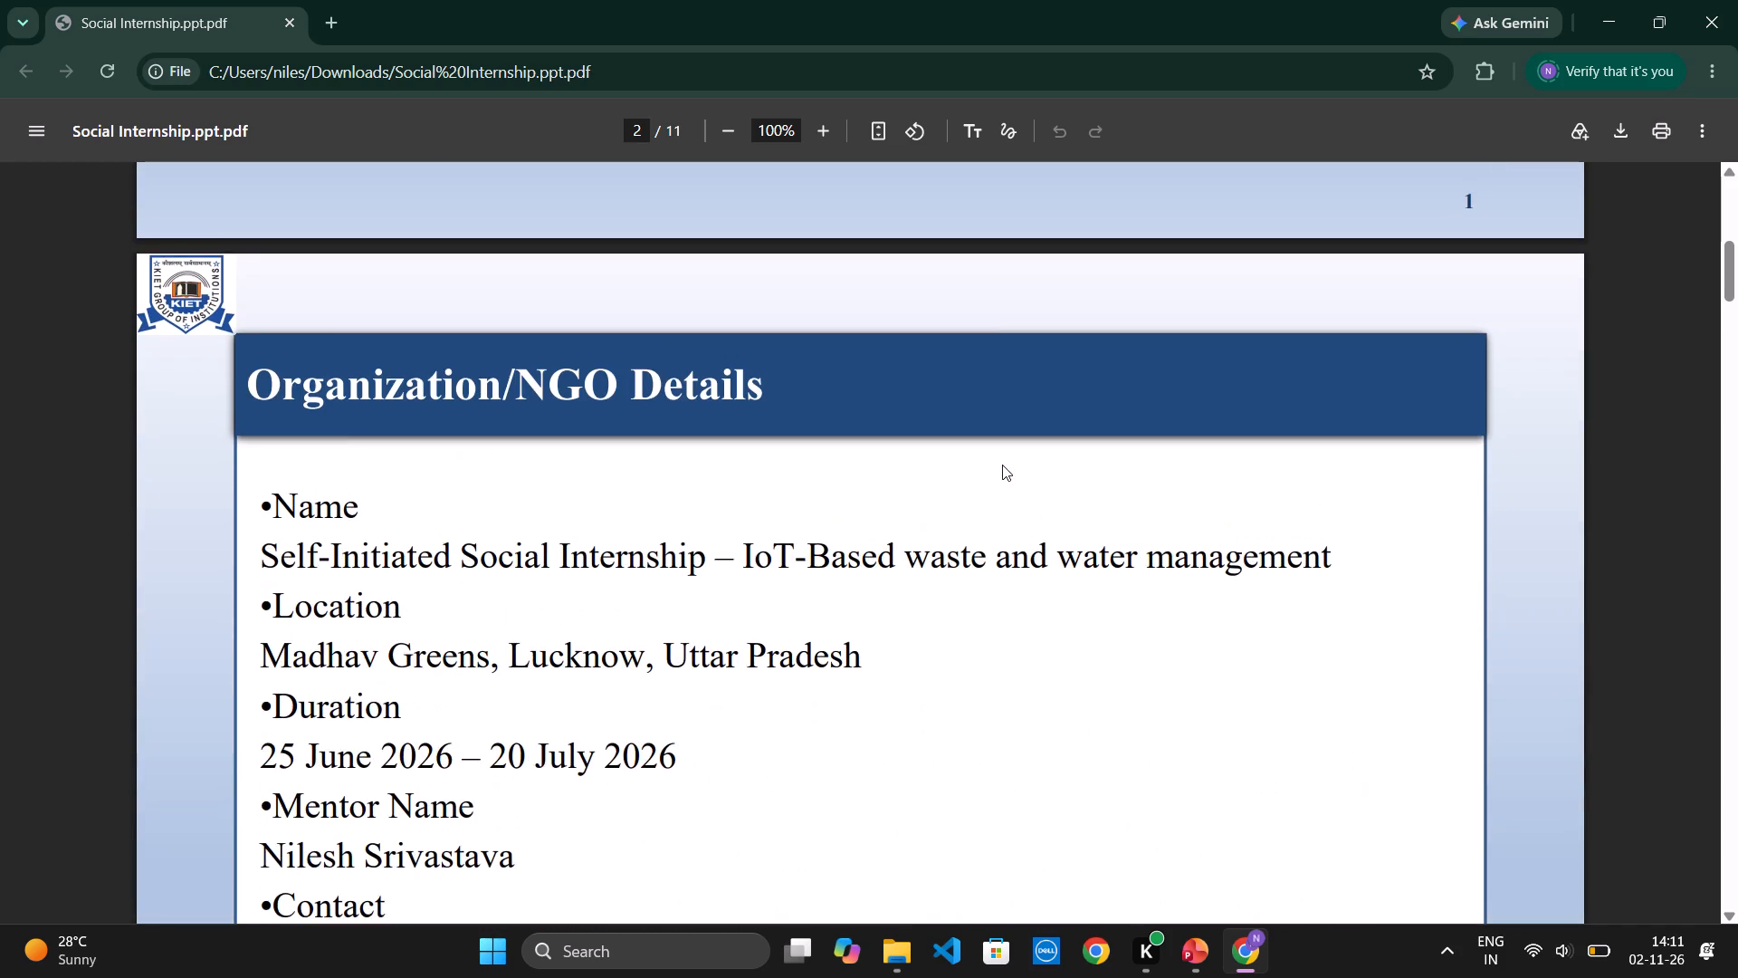
scroll(1002, 465, "down", 5)
scroll(1099, 411, "down", 5)
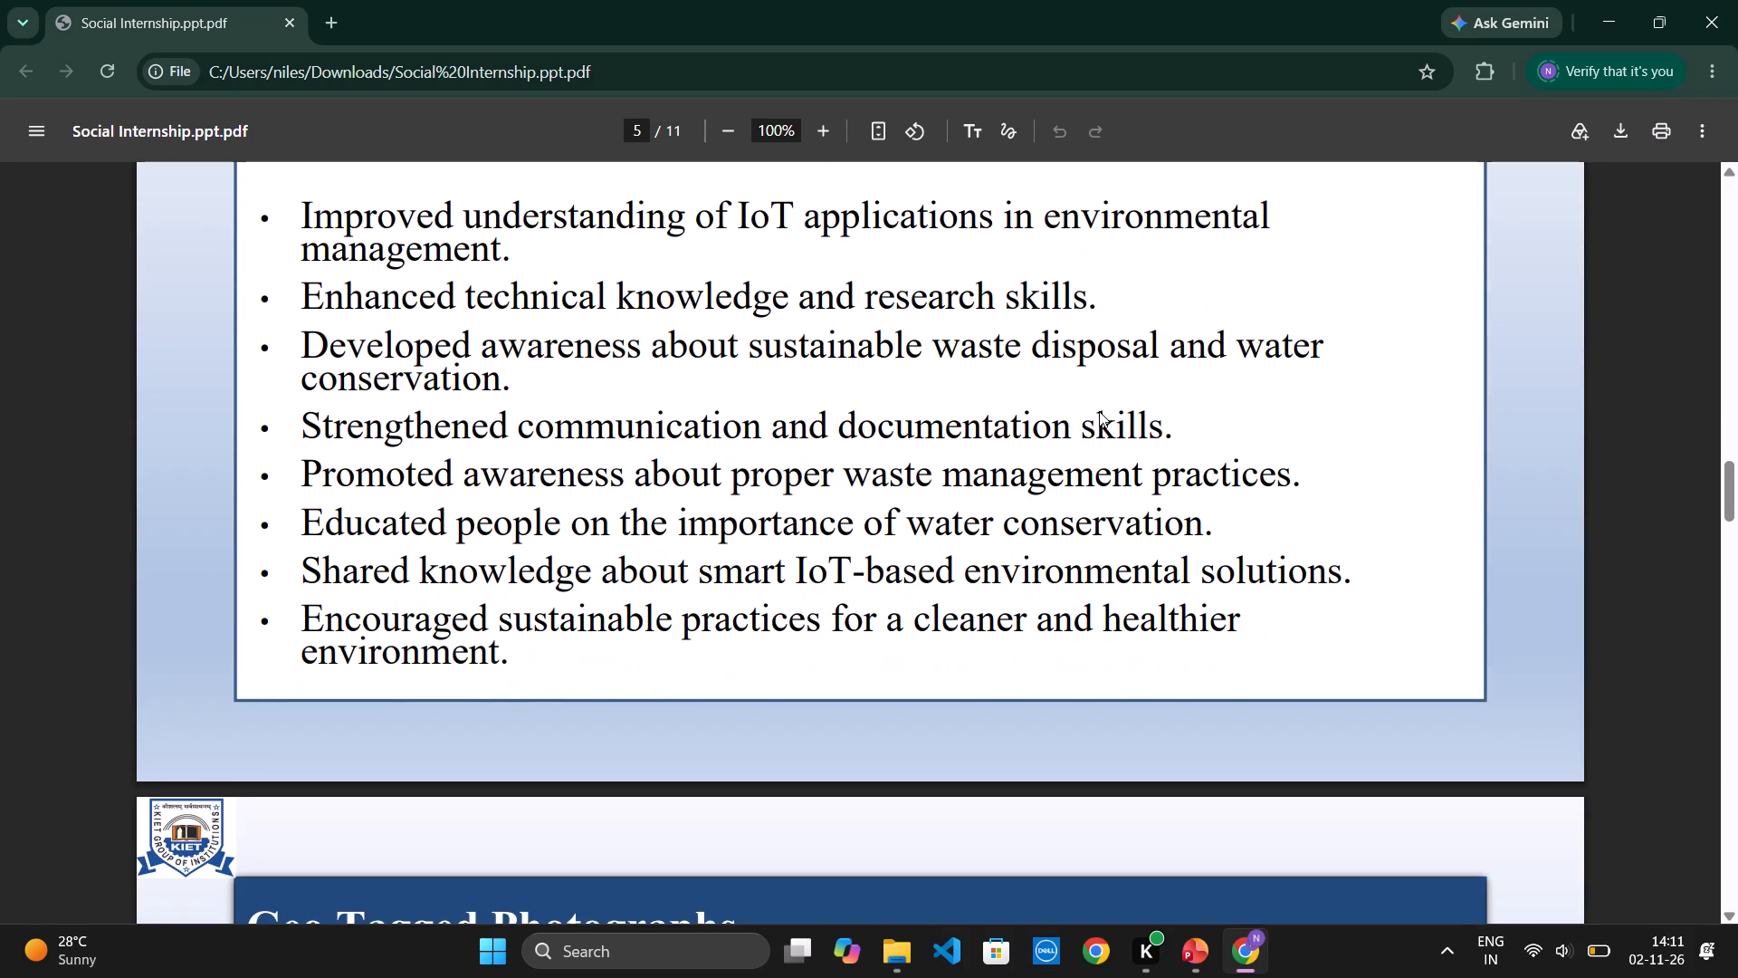
scroll(1099, 411, "down", 5)
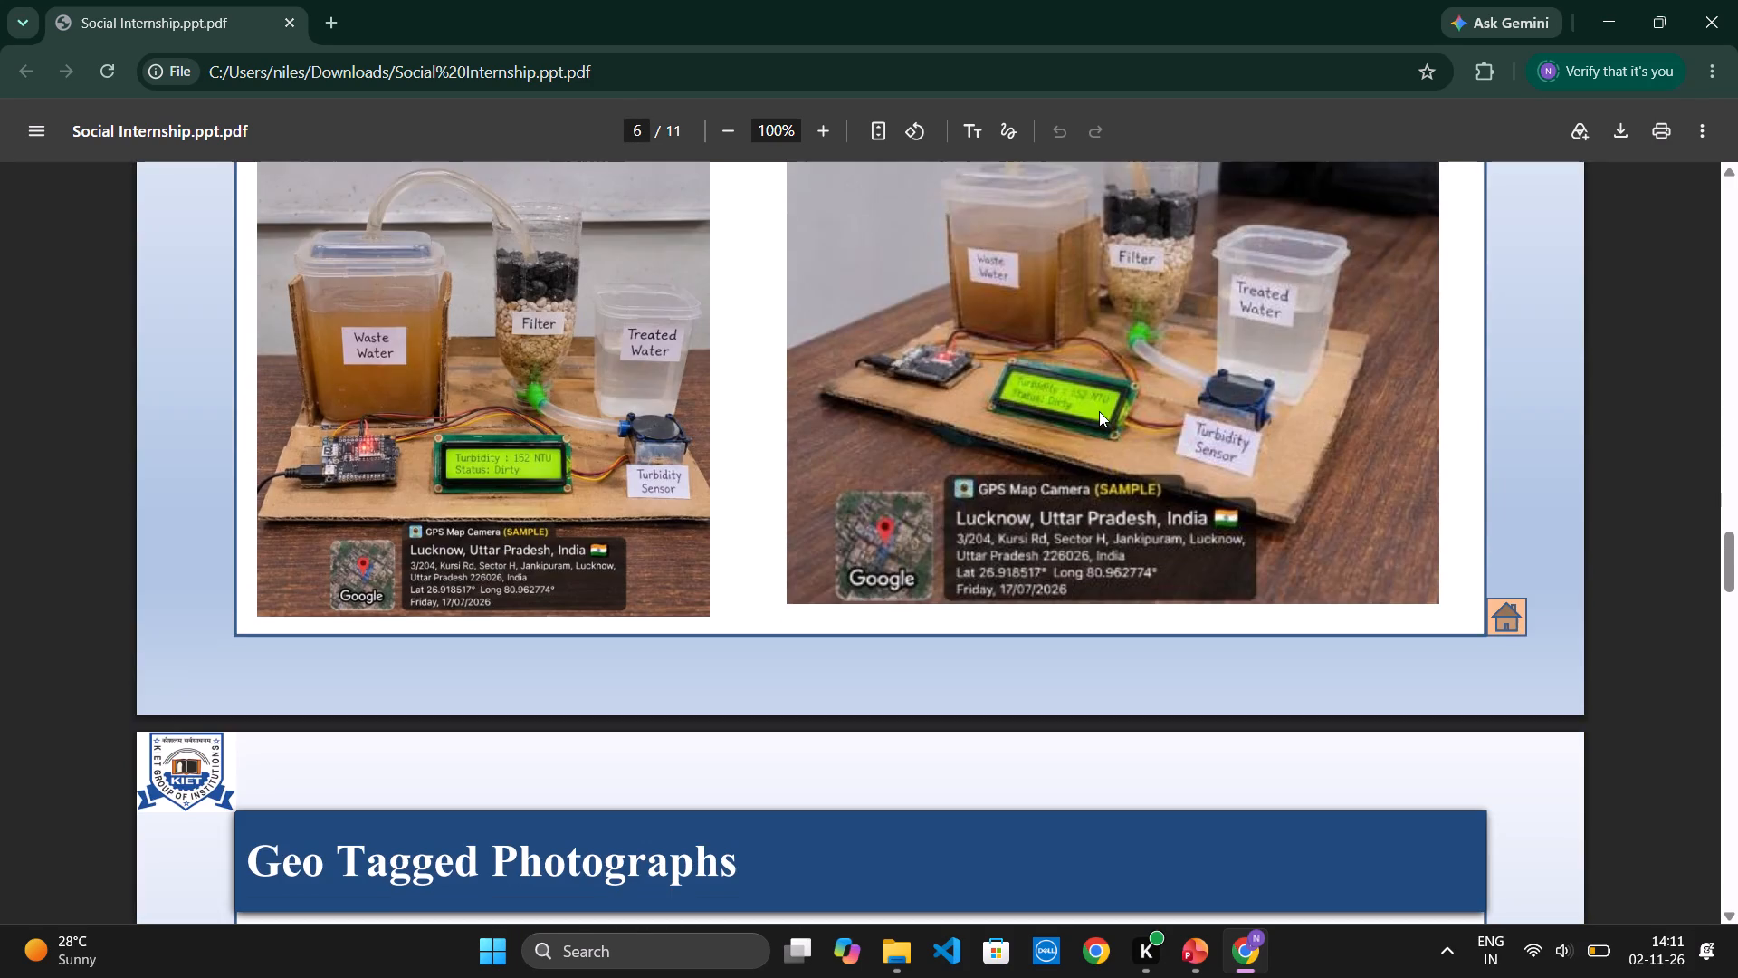
scroll(1099, 411, "down", 1)
scroll(1218, 472, "down", 2)
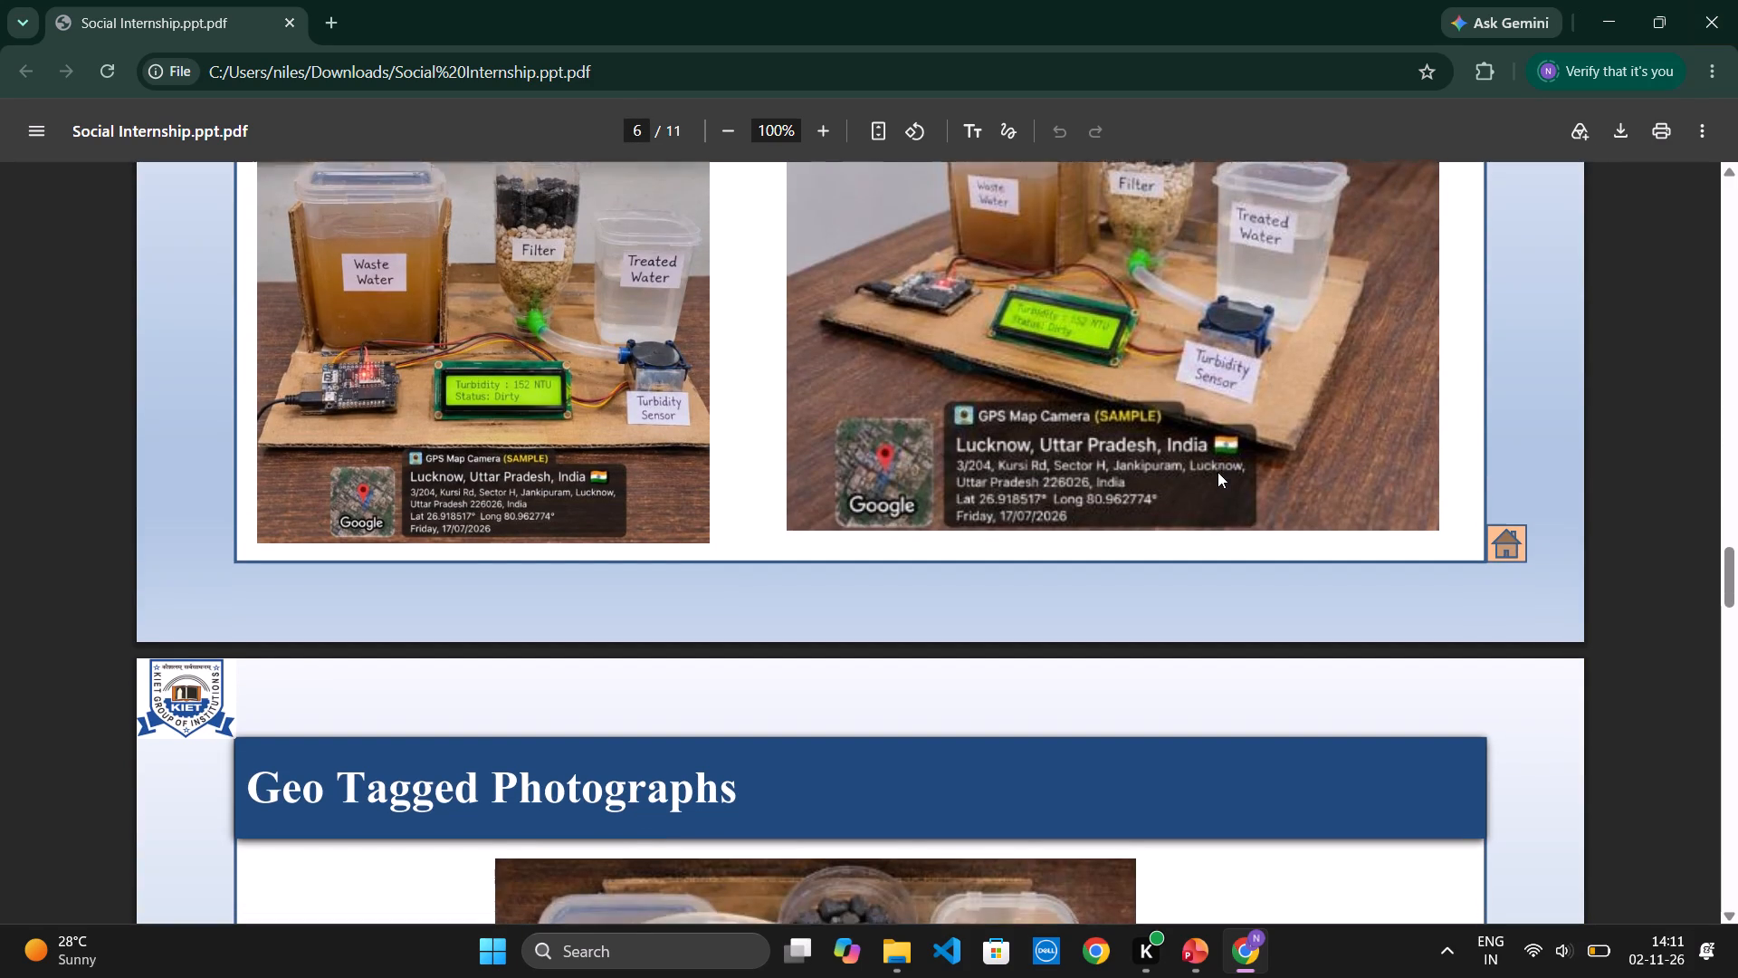
scroll(1218, 472, "down", 14)
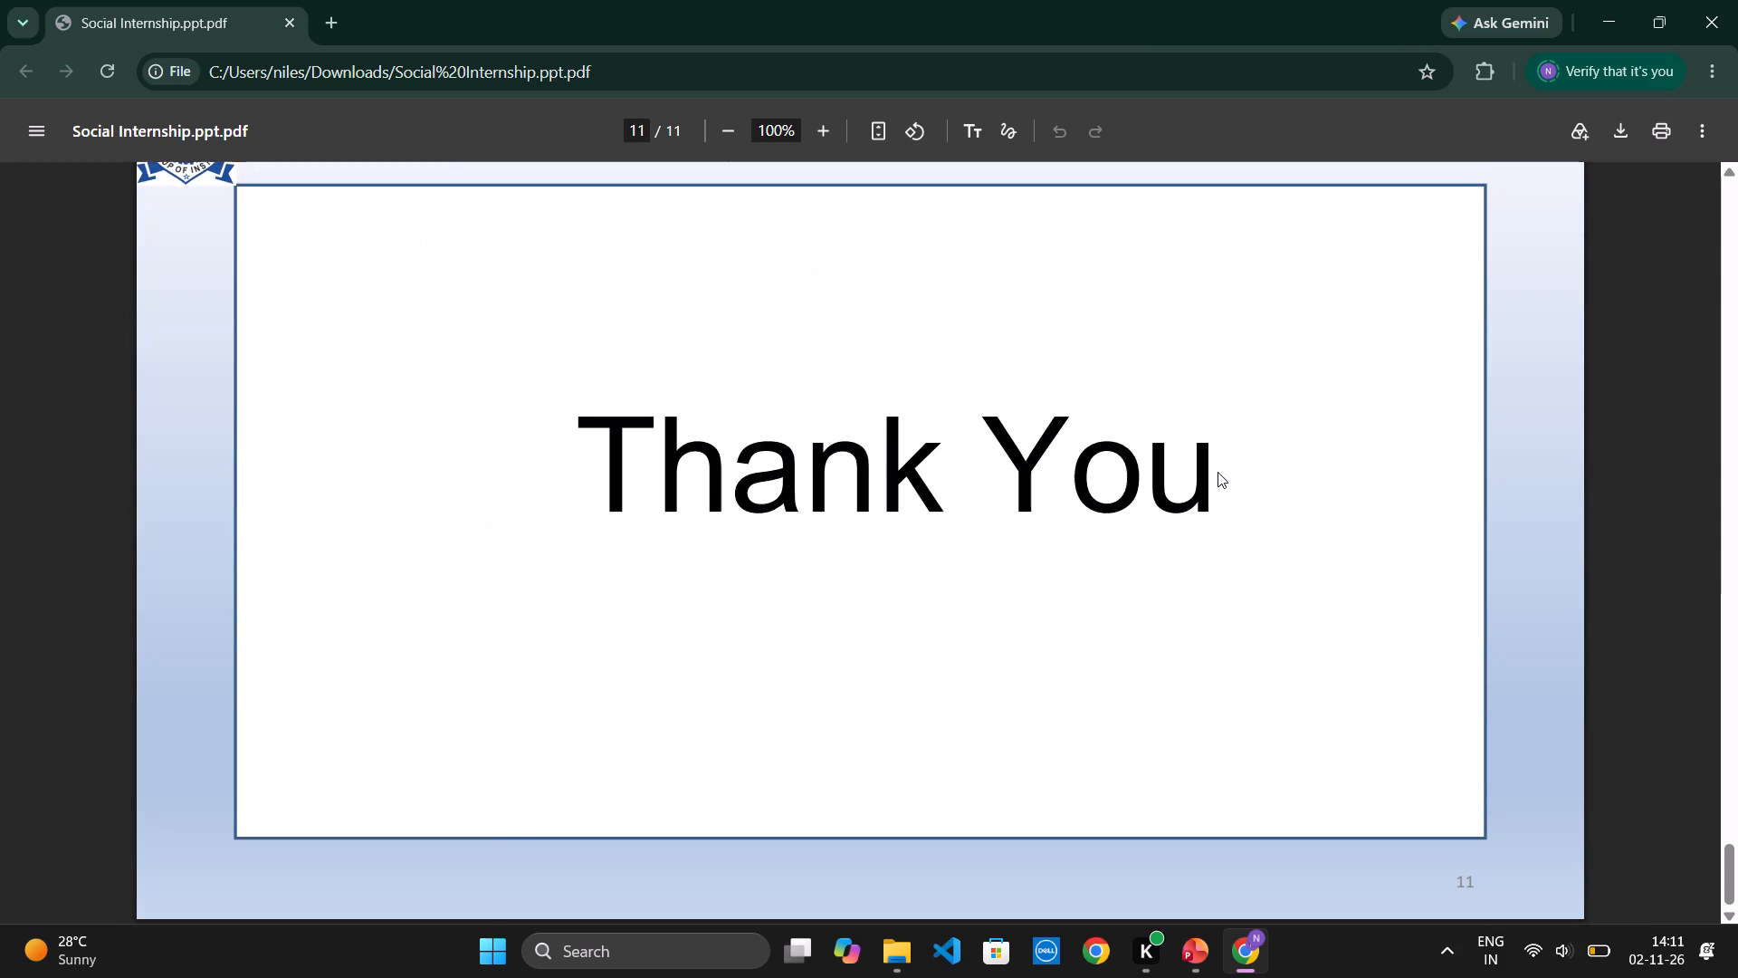
left_click(1737, 0)
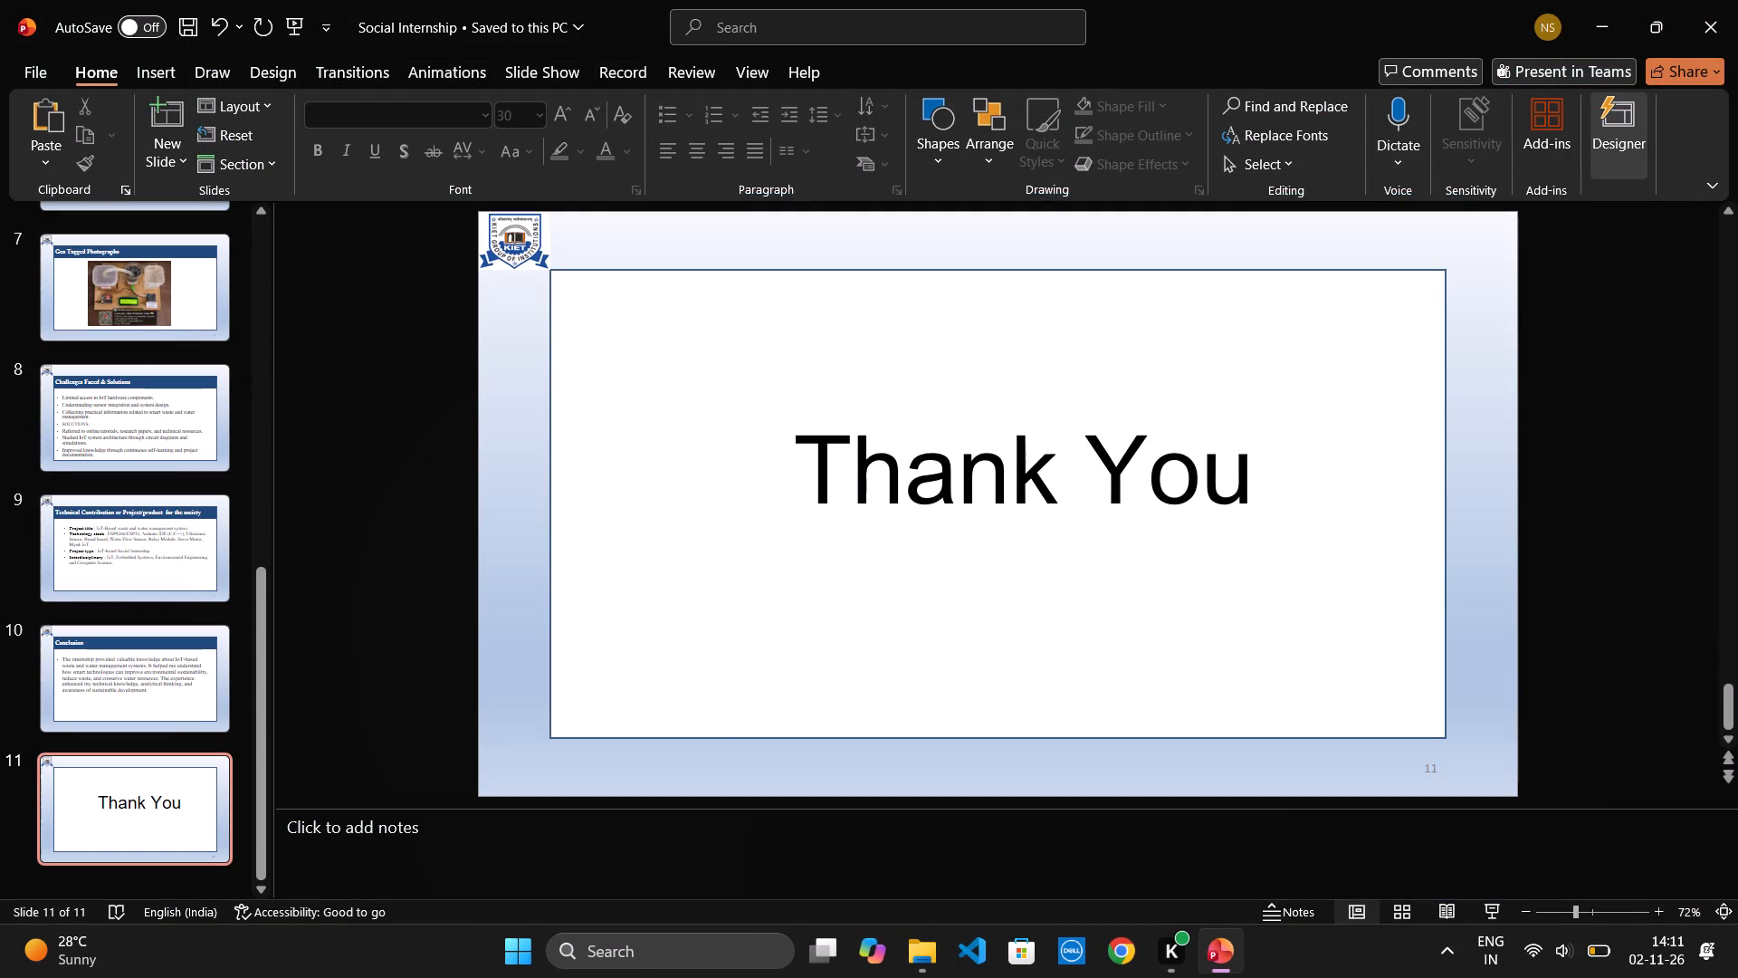
In PowerPoint, go to the Organization/NGO Details slide and place the cursor in its details text at the Contact entry.
scroll(1196, 471, "up", 20)
scroll(1196, 471, "up", 4)
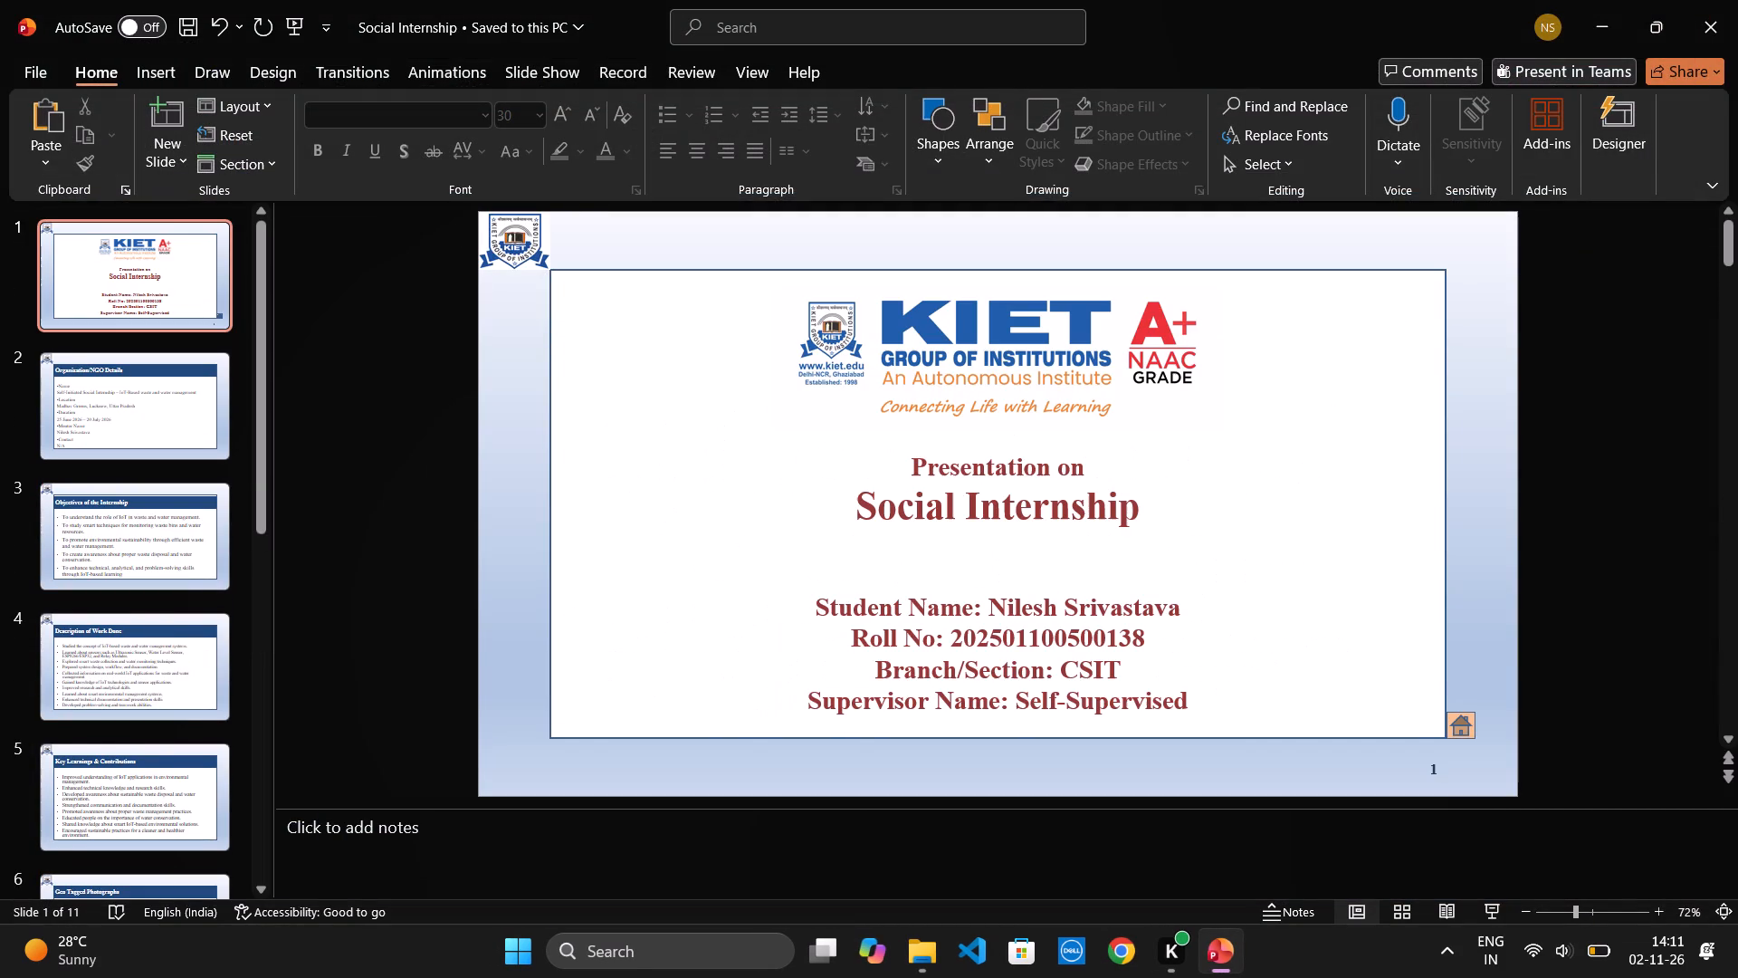
left_click(185, 427)
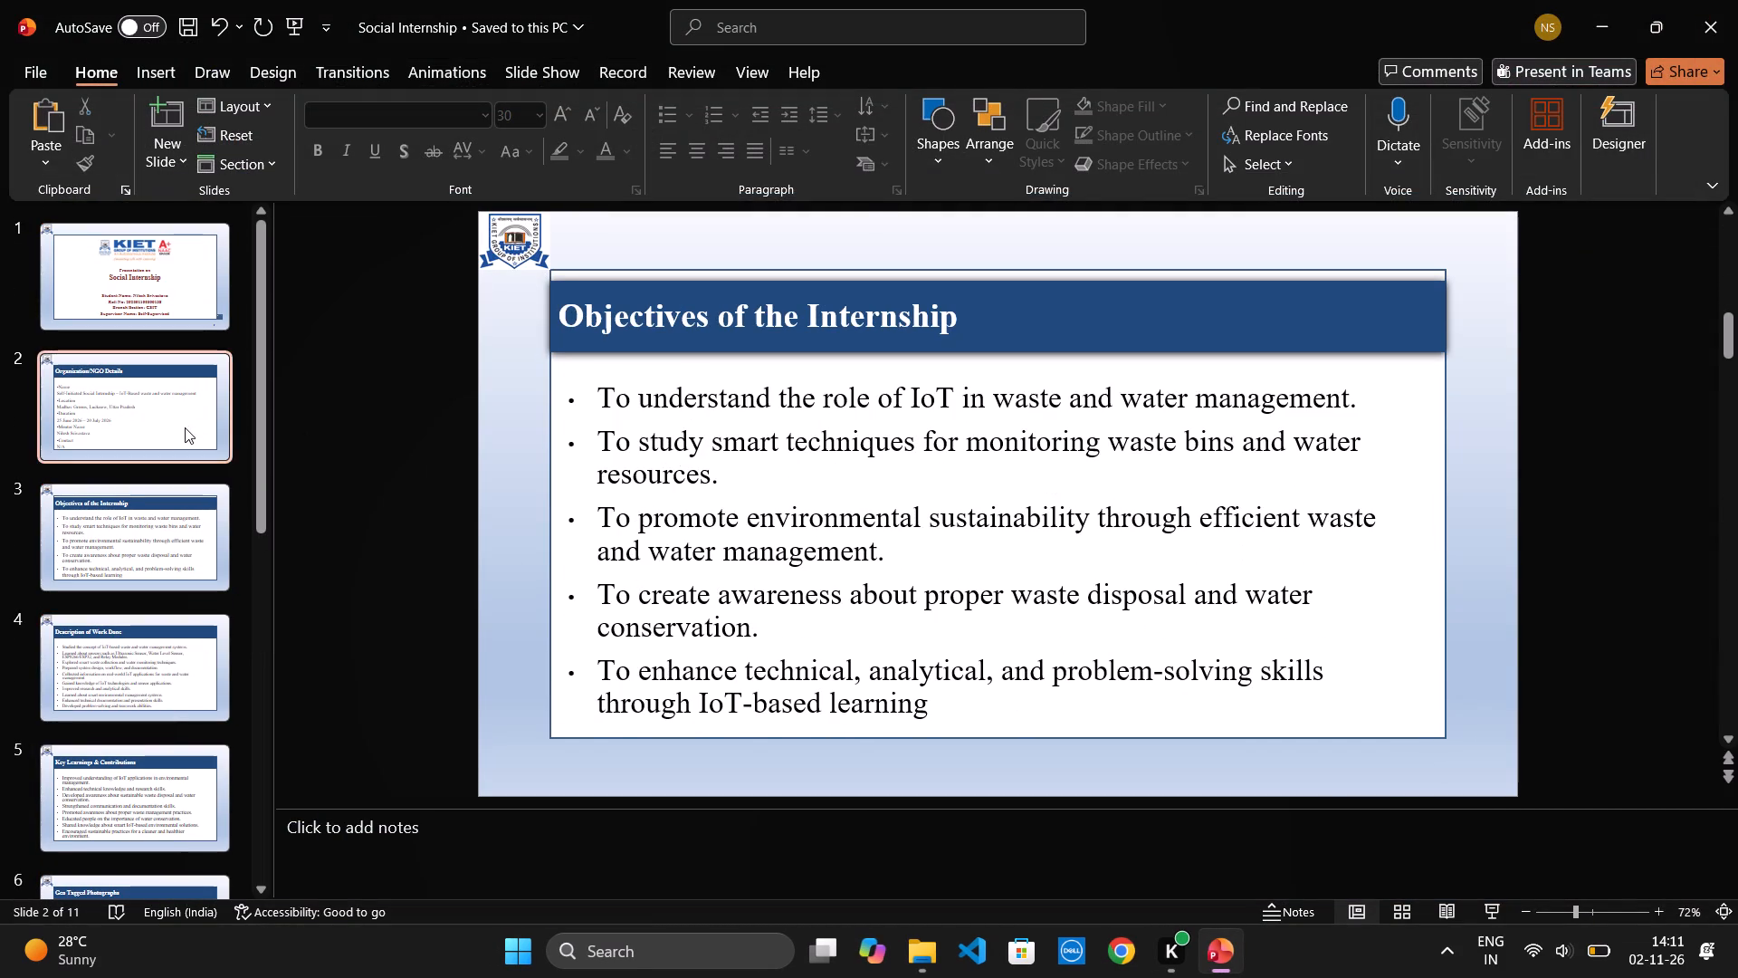
left_click(633, 724)
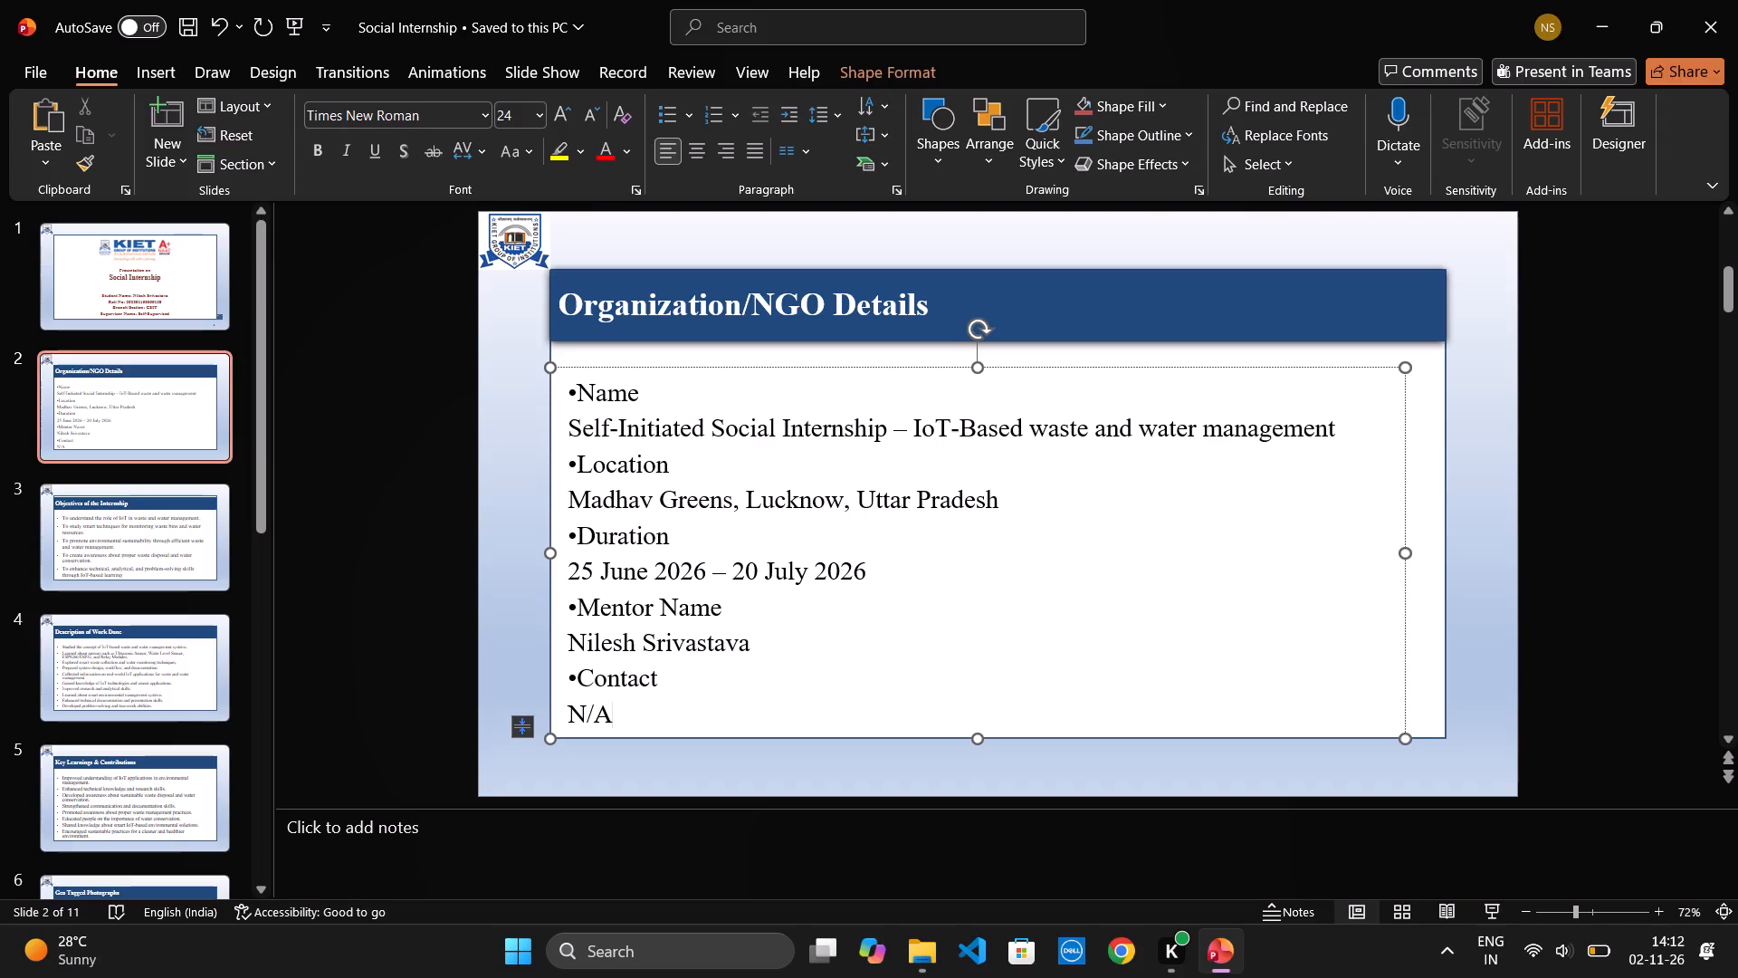
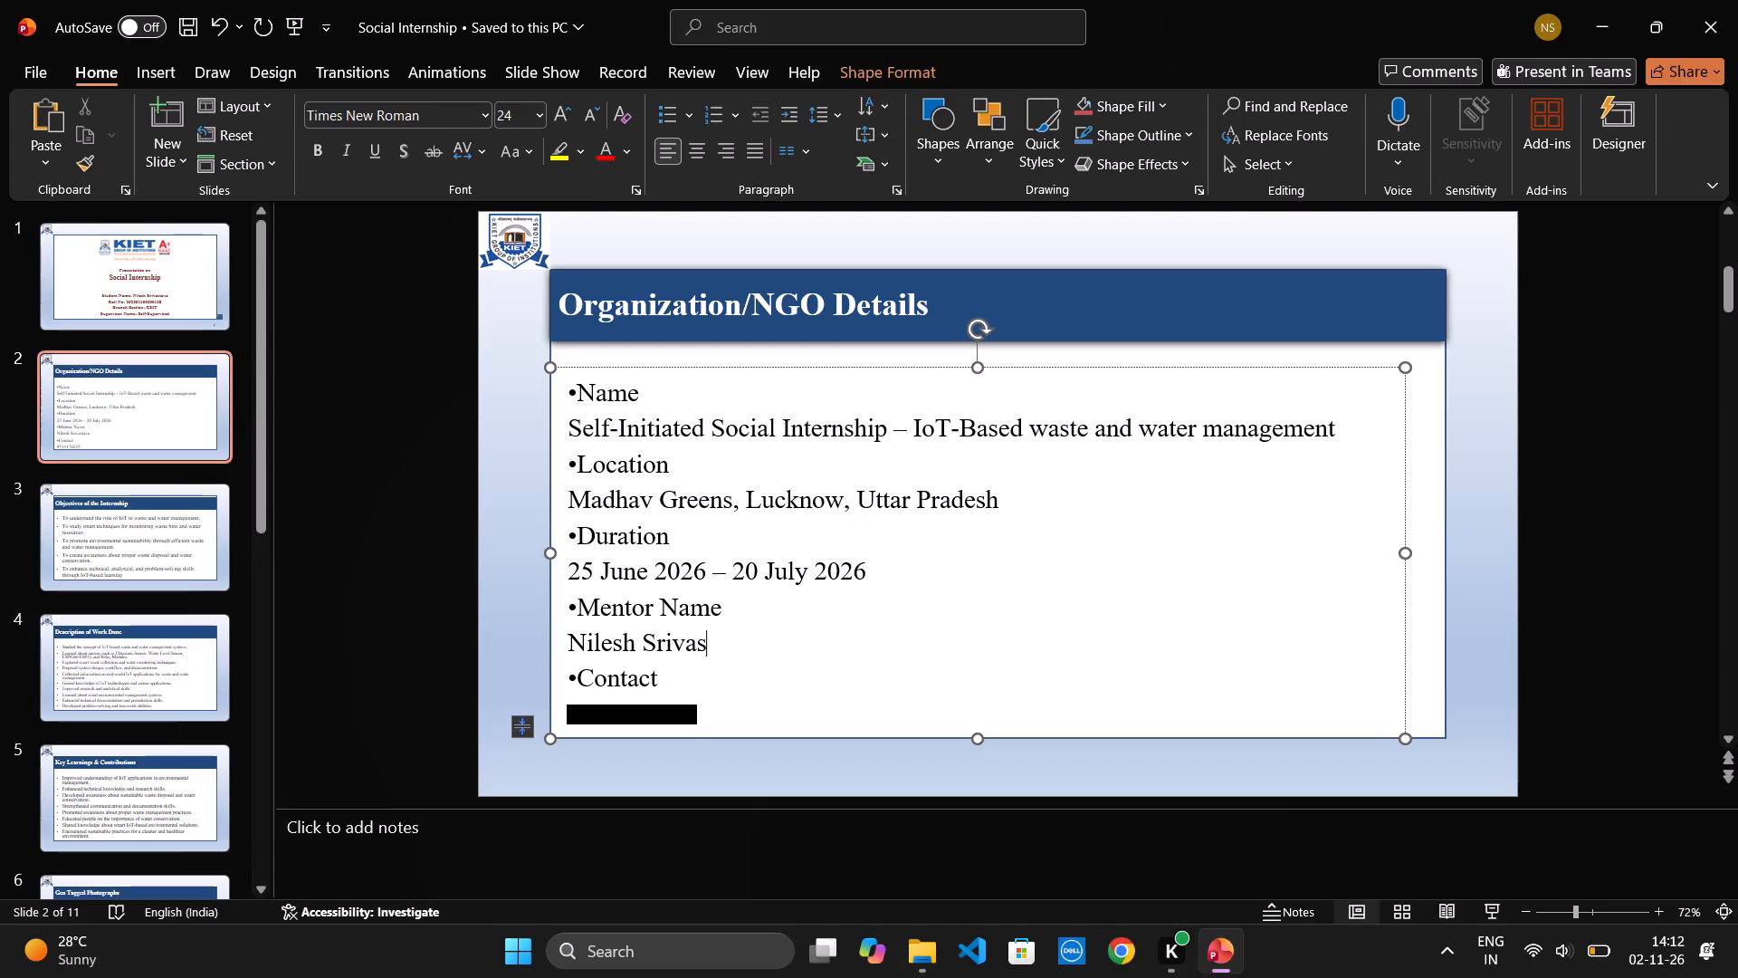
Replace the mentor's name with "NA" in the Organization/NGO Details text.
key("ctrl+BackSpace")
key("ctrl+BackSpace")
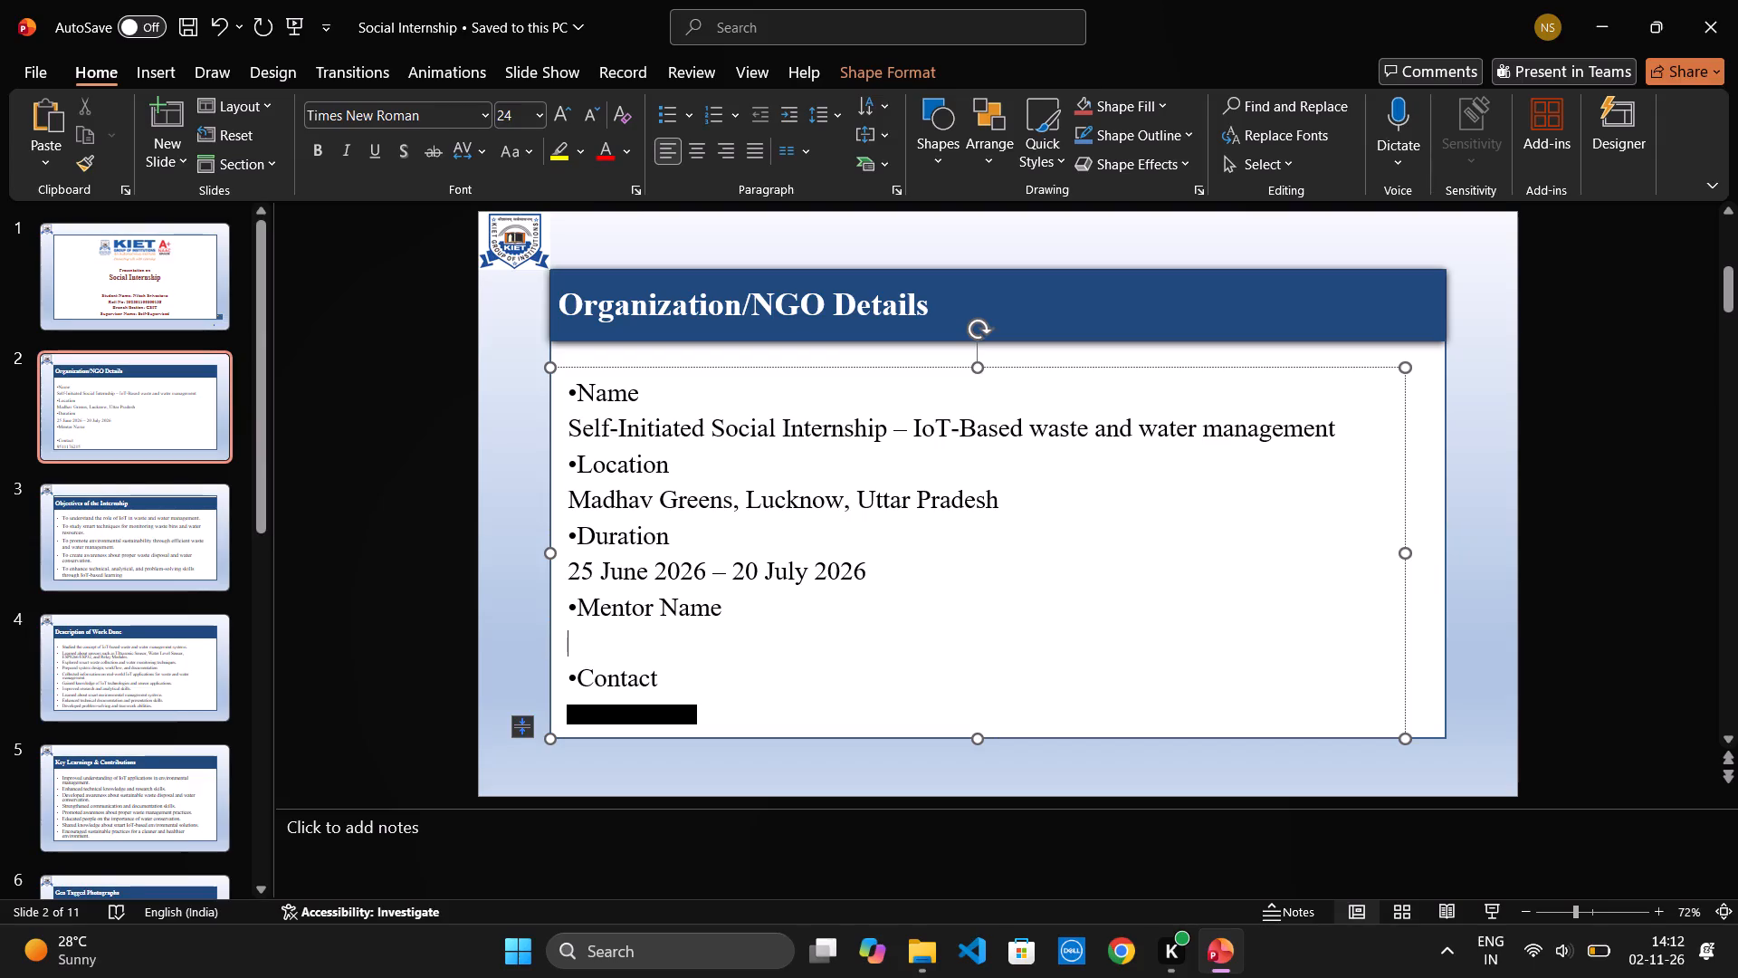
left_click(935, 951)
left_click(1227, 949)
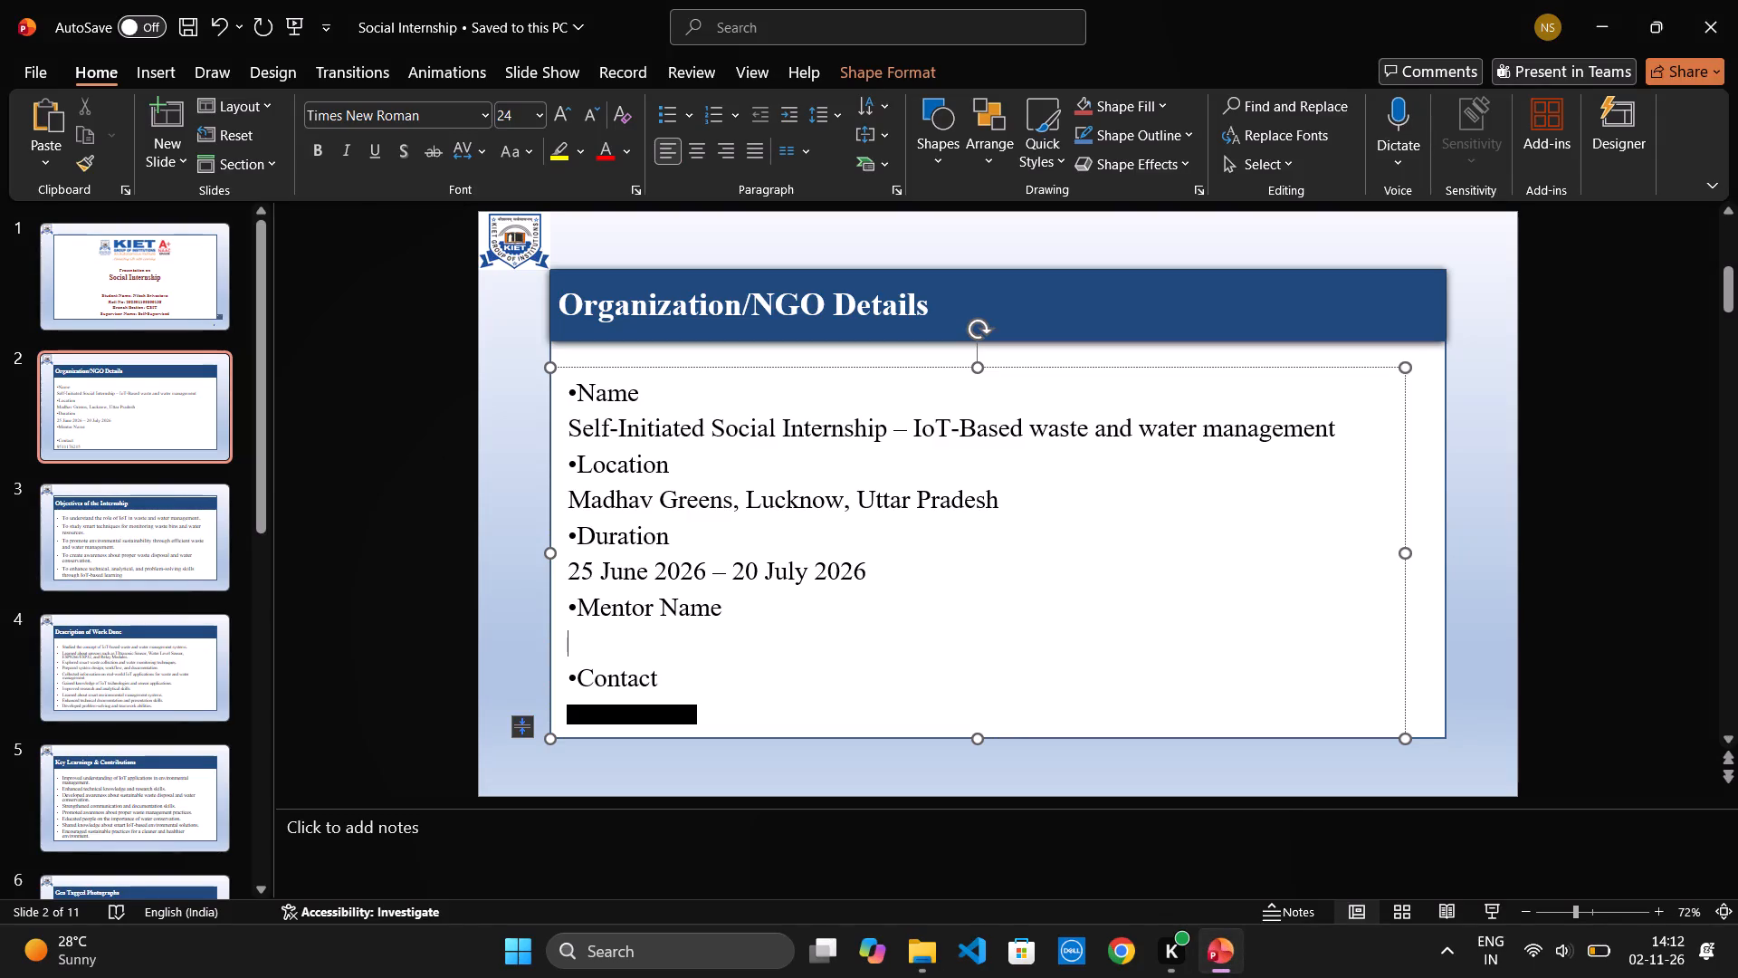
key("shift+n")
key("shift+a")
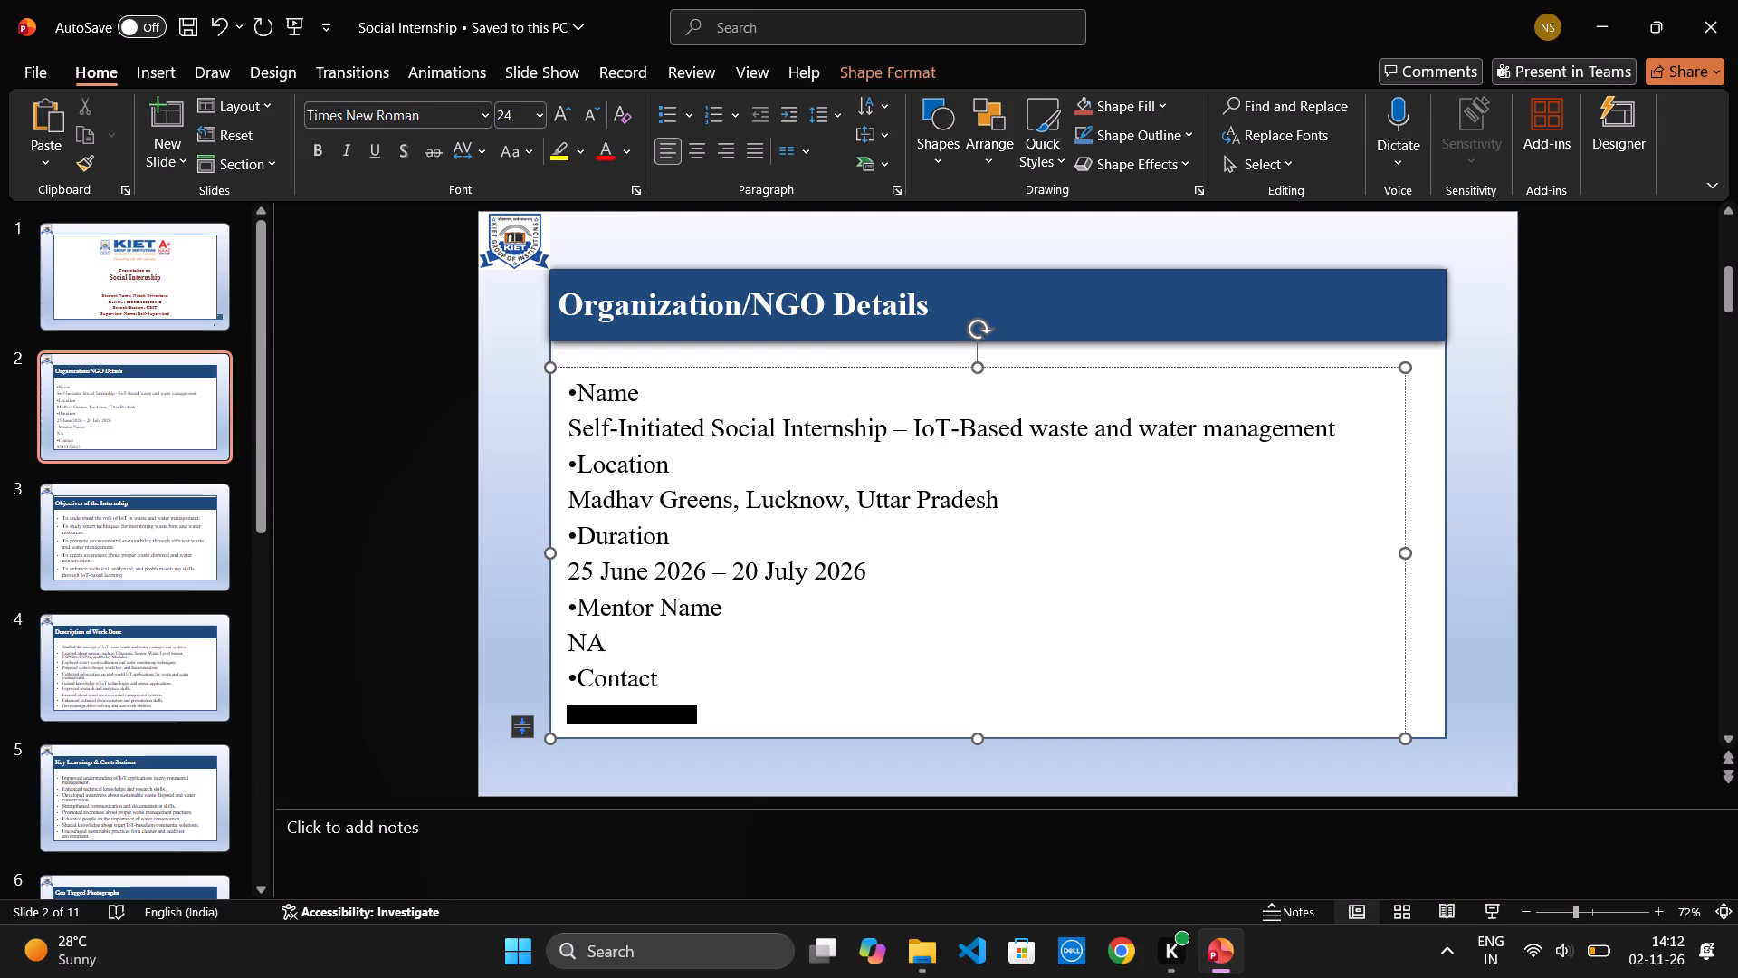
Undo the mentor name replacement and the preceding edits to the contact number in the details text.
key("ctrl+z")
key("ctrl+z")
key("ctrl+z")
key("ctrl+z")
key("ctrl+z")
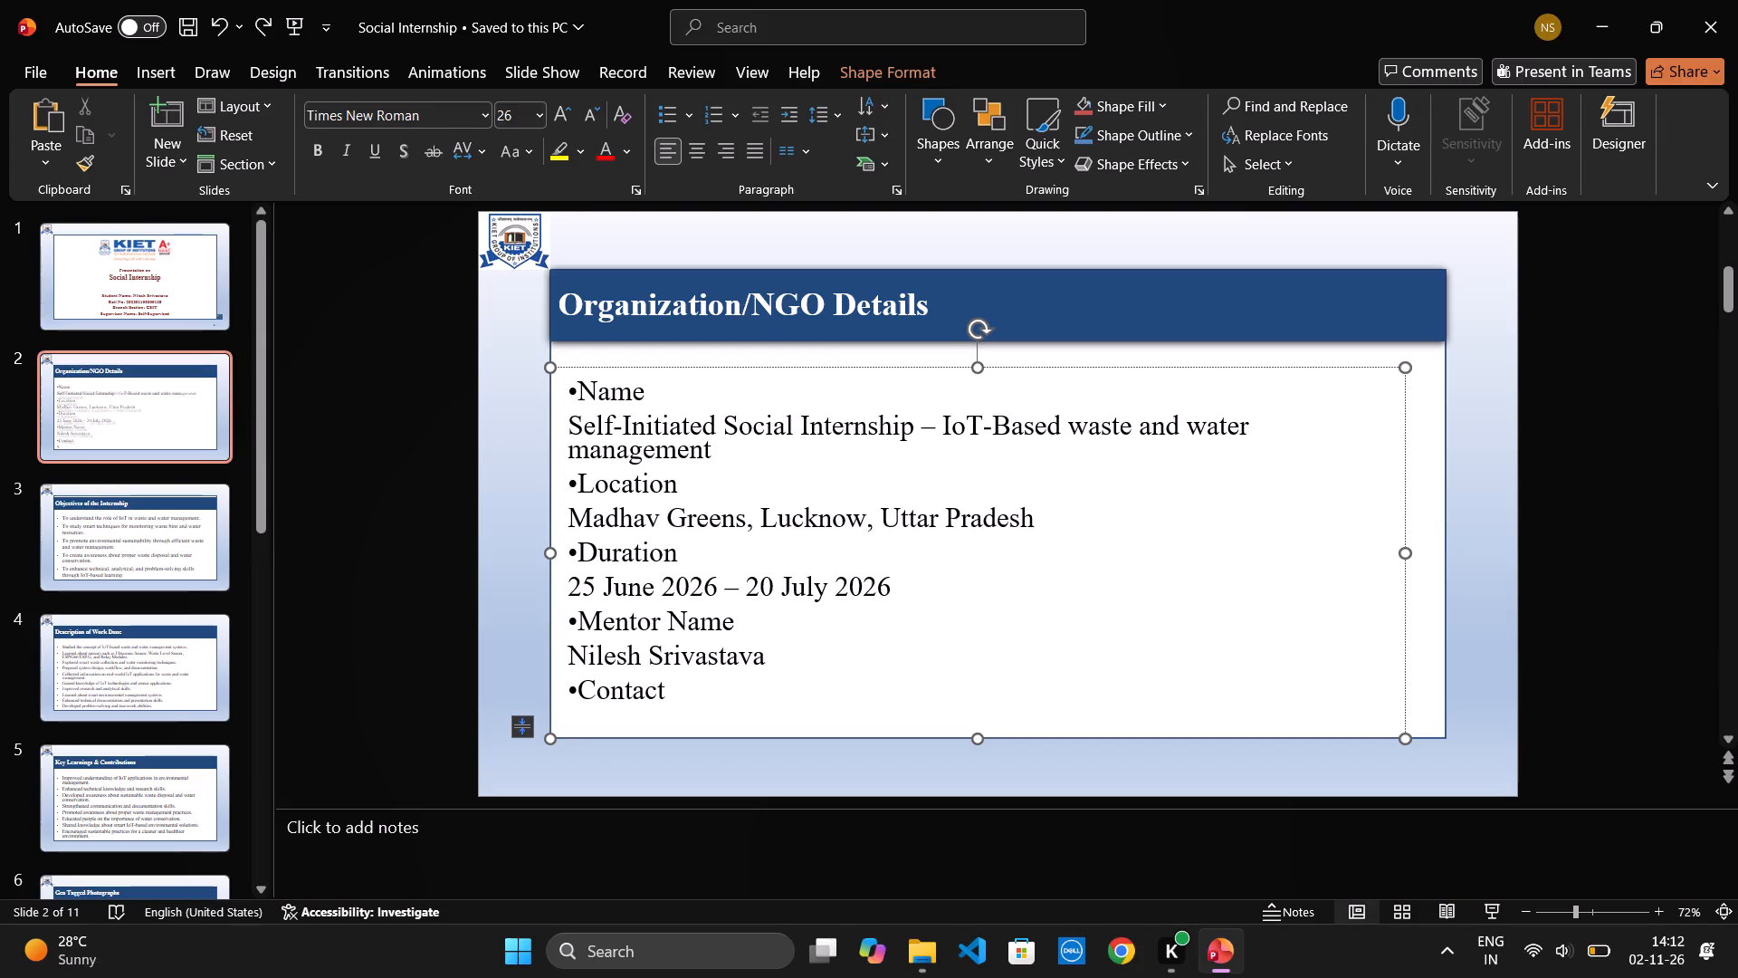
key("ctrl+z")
Clear the line below the Contact heading and enter the contact phone number there.
key("BackSpace")
key("BackSpace")
key("BackSpace")
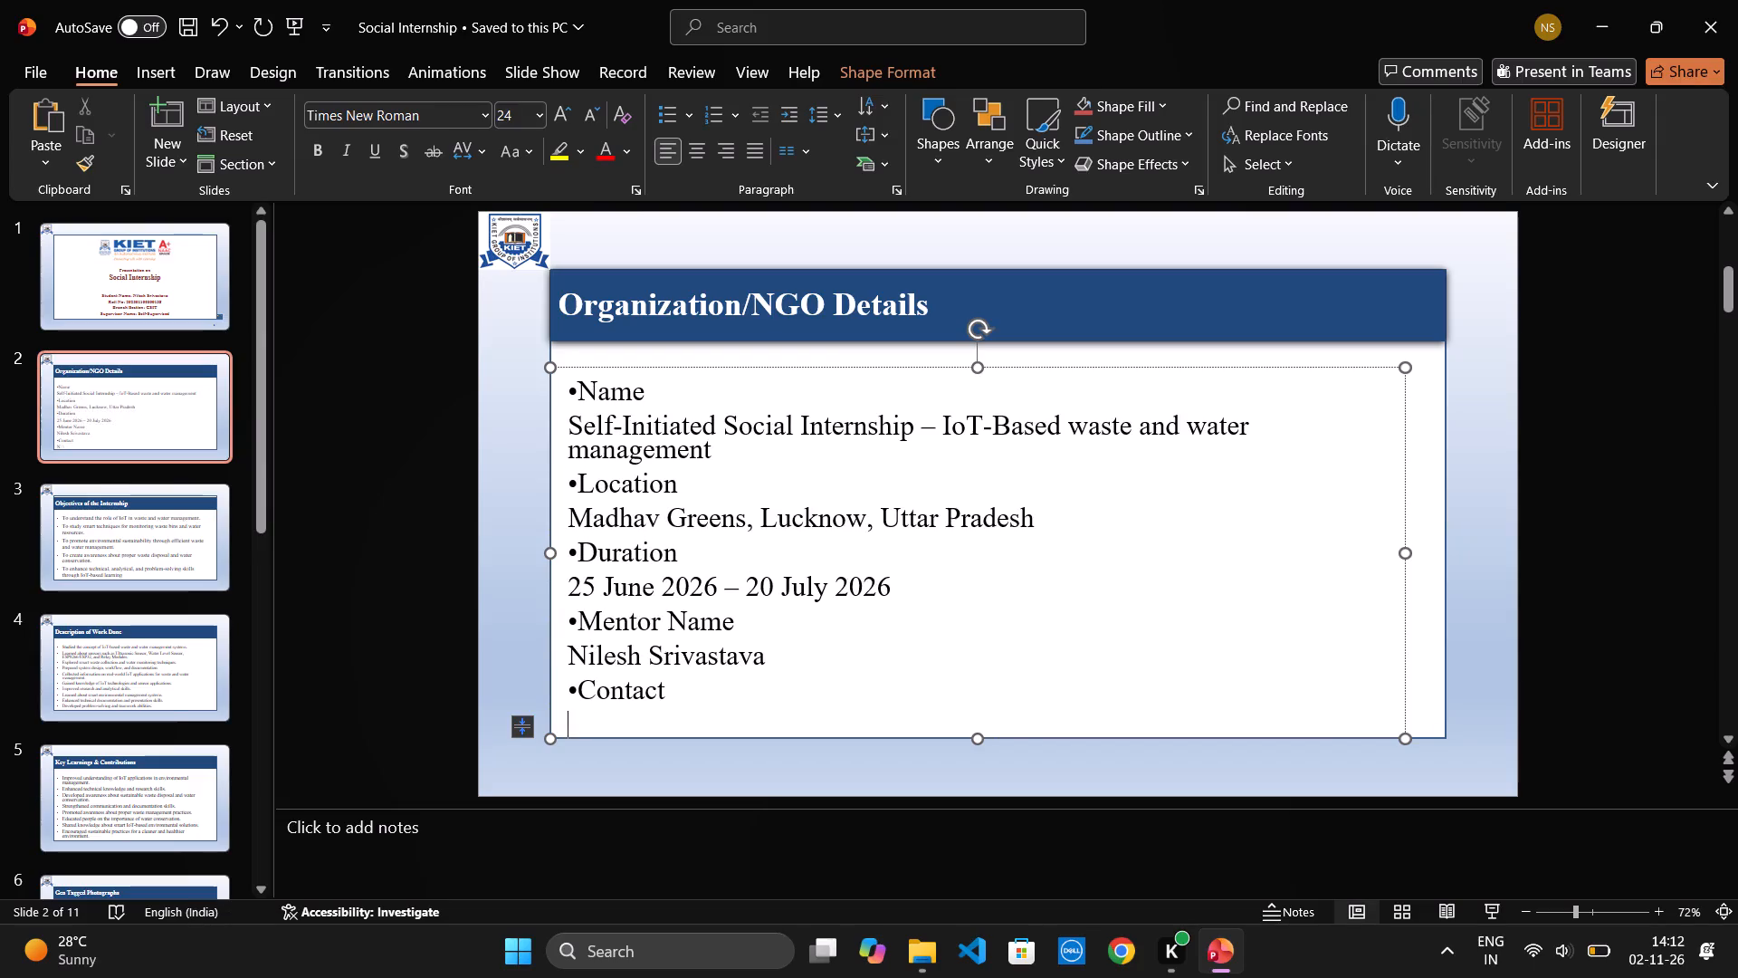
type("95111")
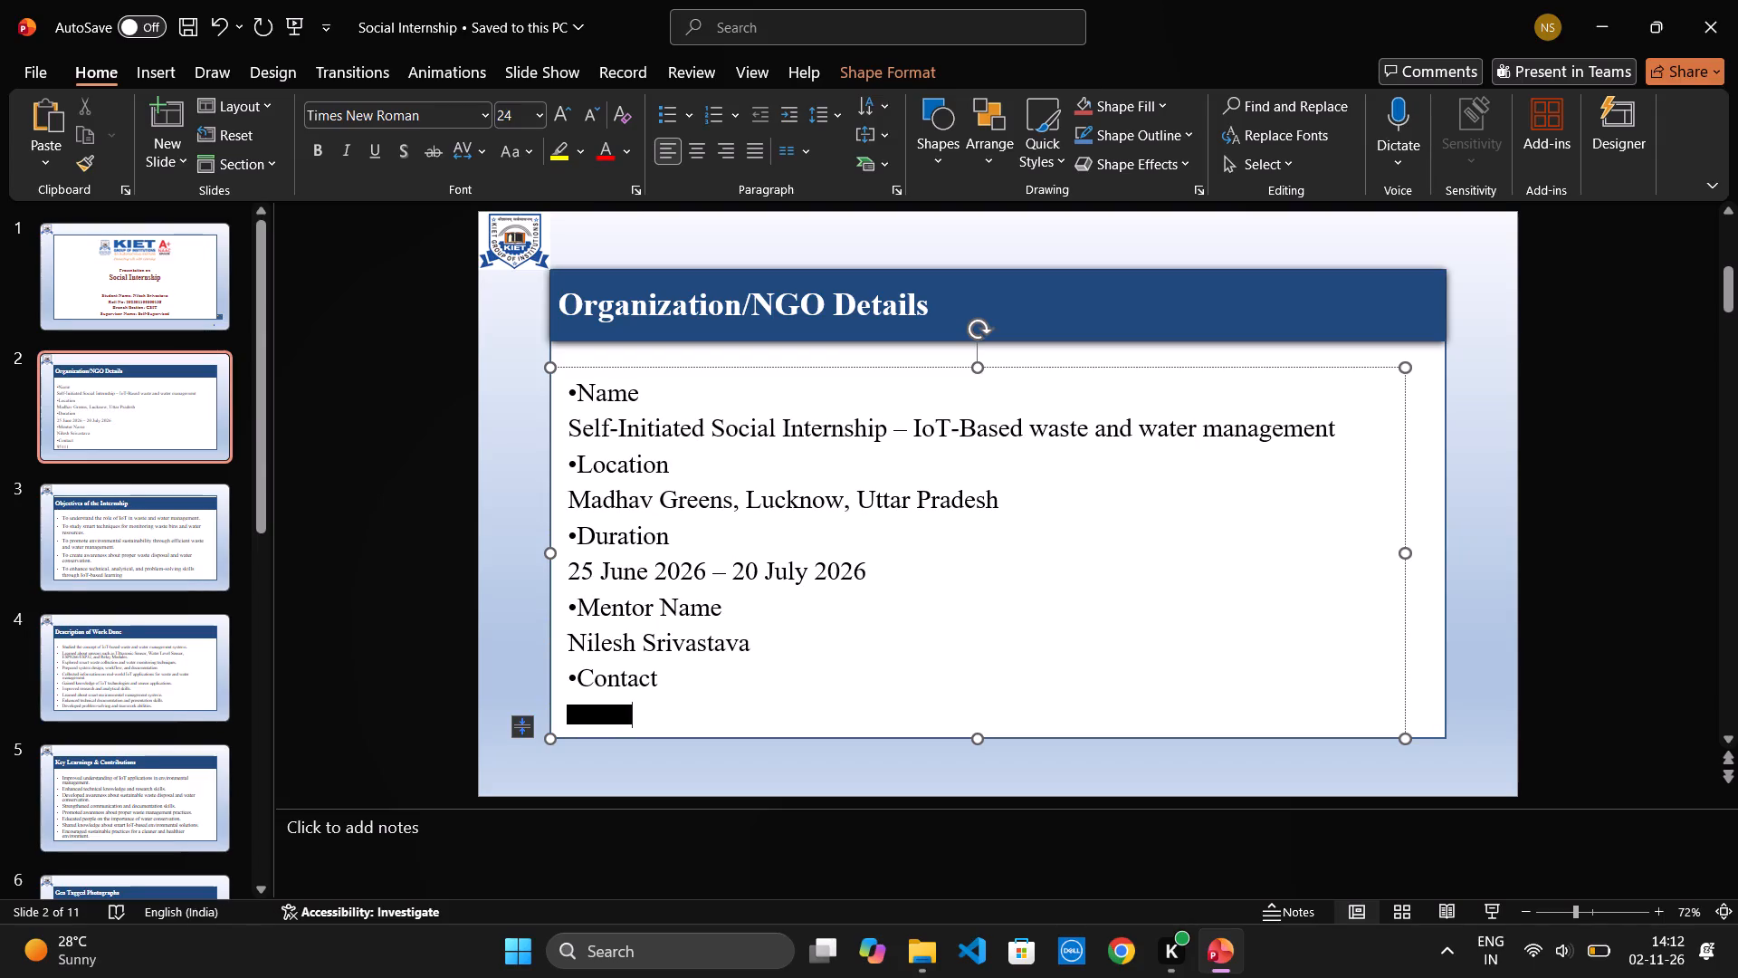
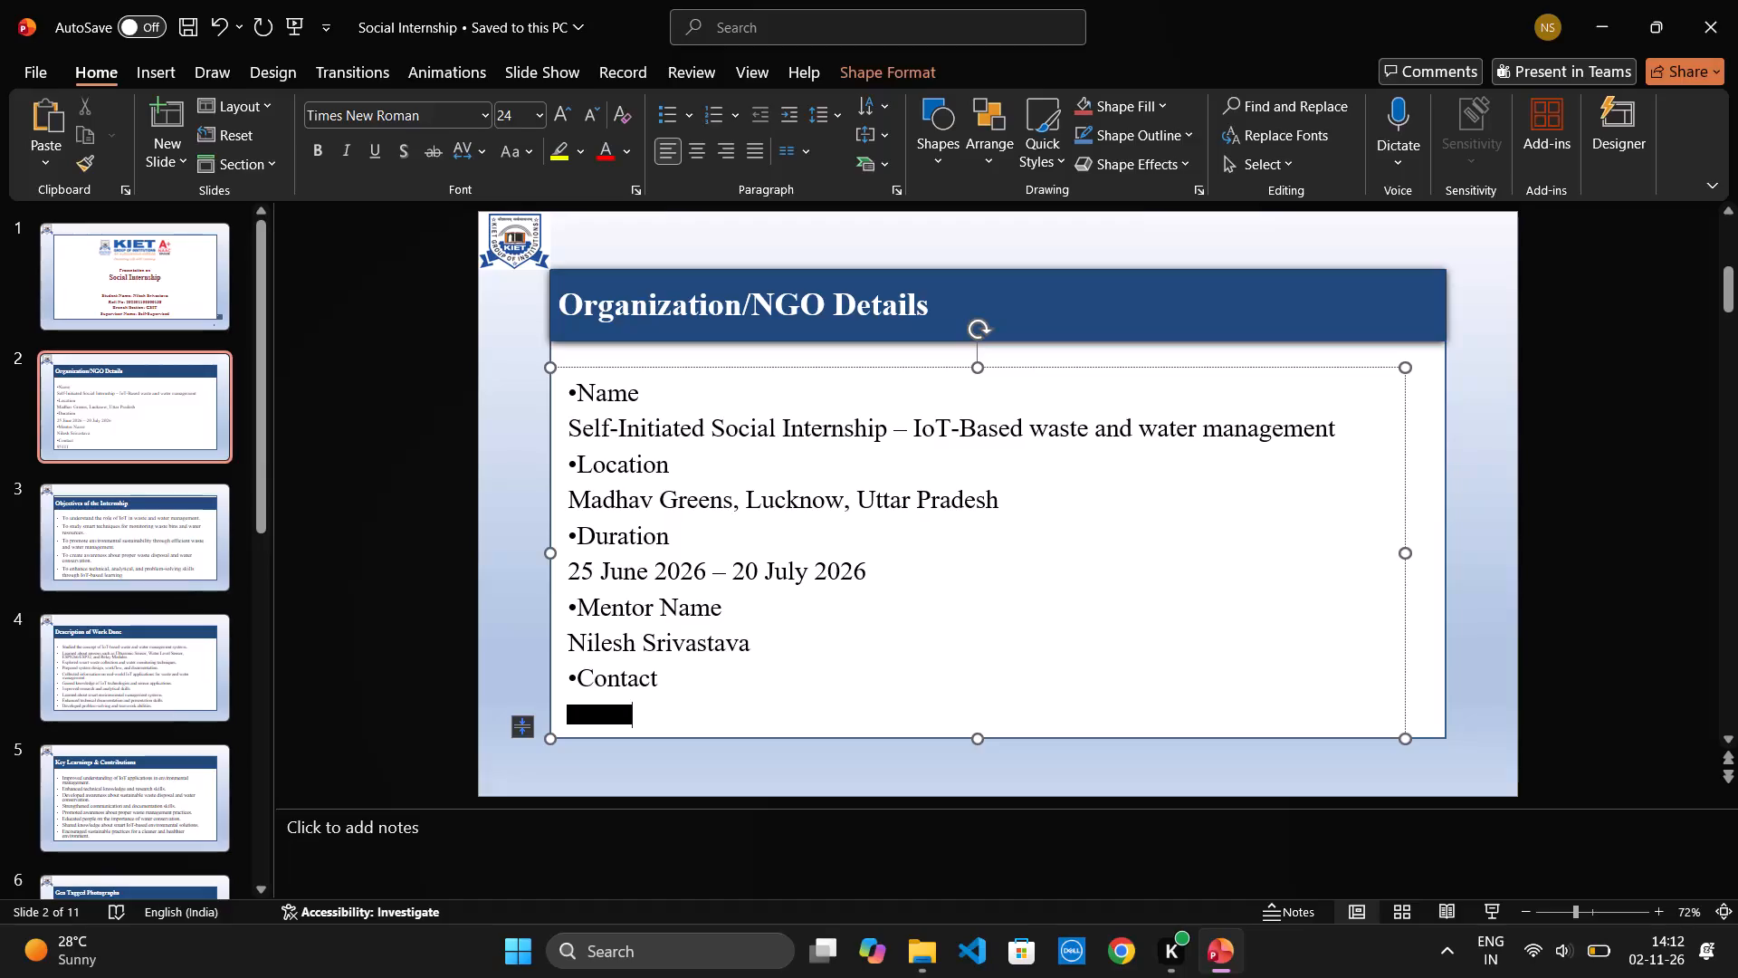
Complete the contact phone number below the Contact heading with its remaining digits.
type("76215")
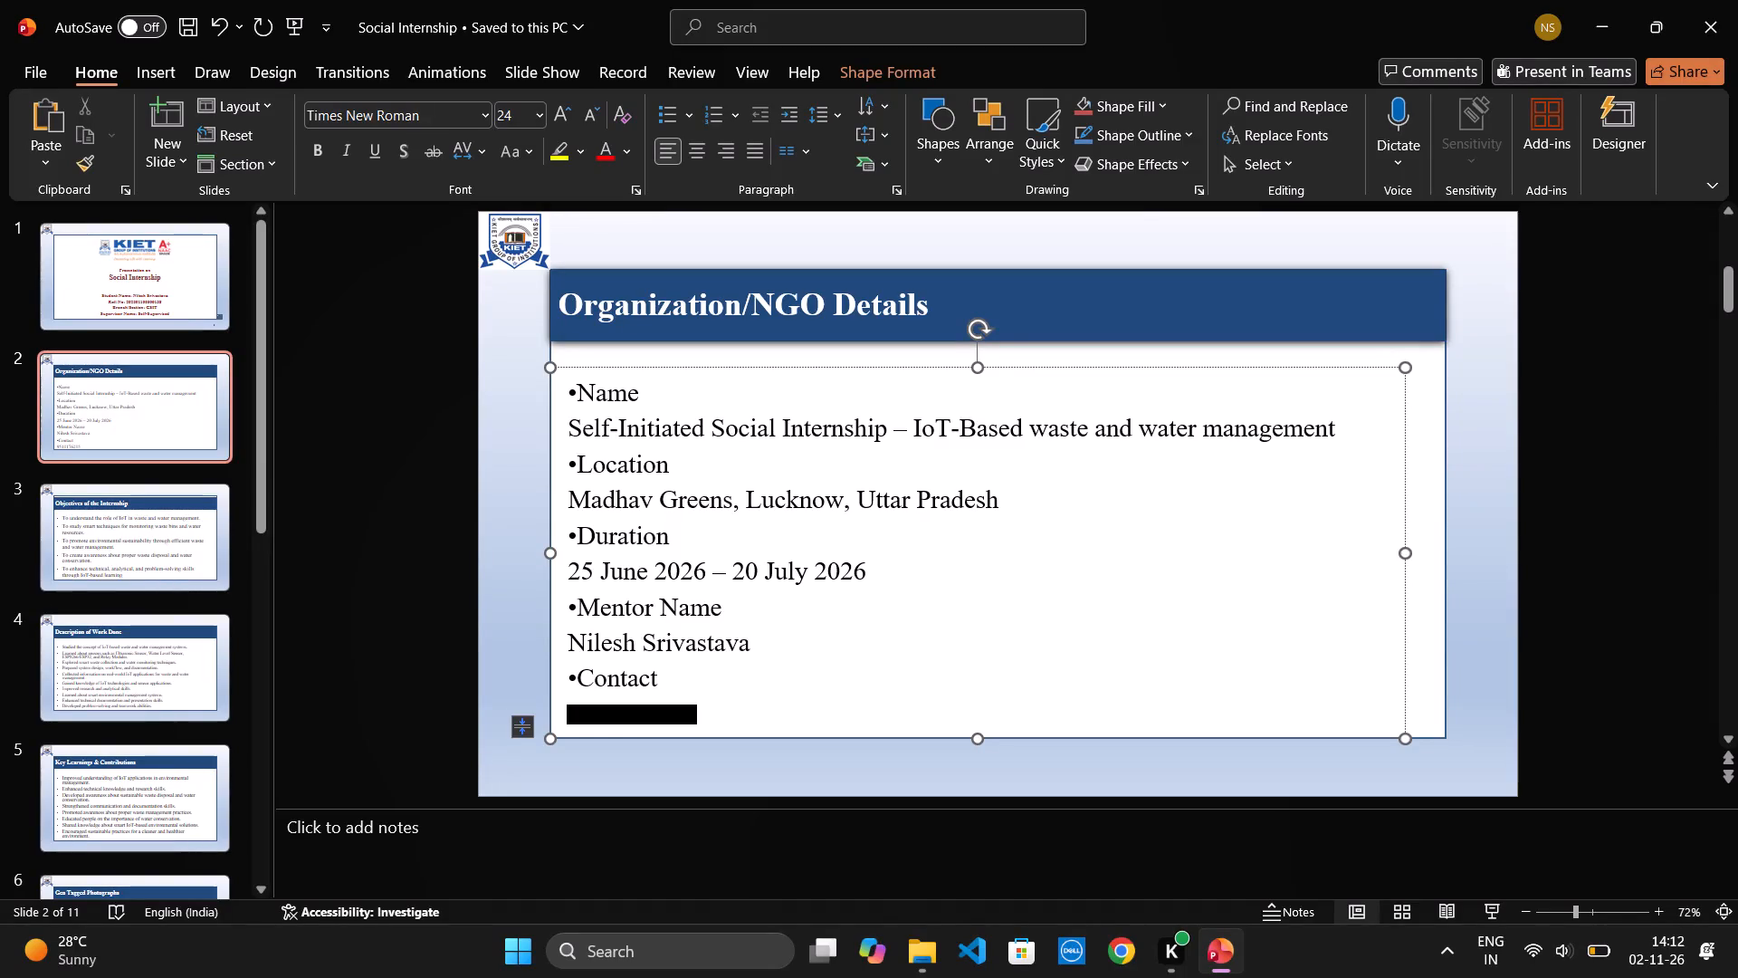
Replace the name below the Mentor Name heading with "Self".
left_click(774, 638)
key("ctrl+BackSpace")
key("ctrl+BackSpace")
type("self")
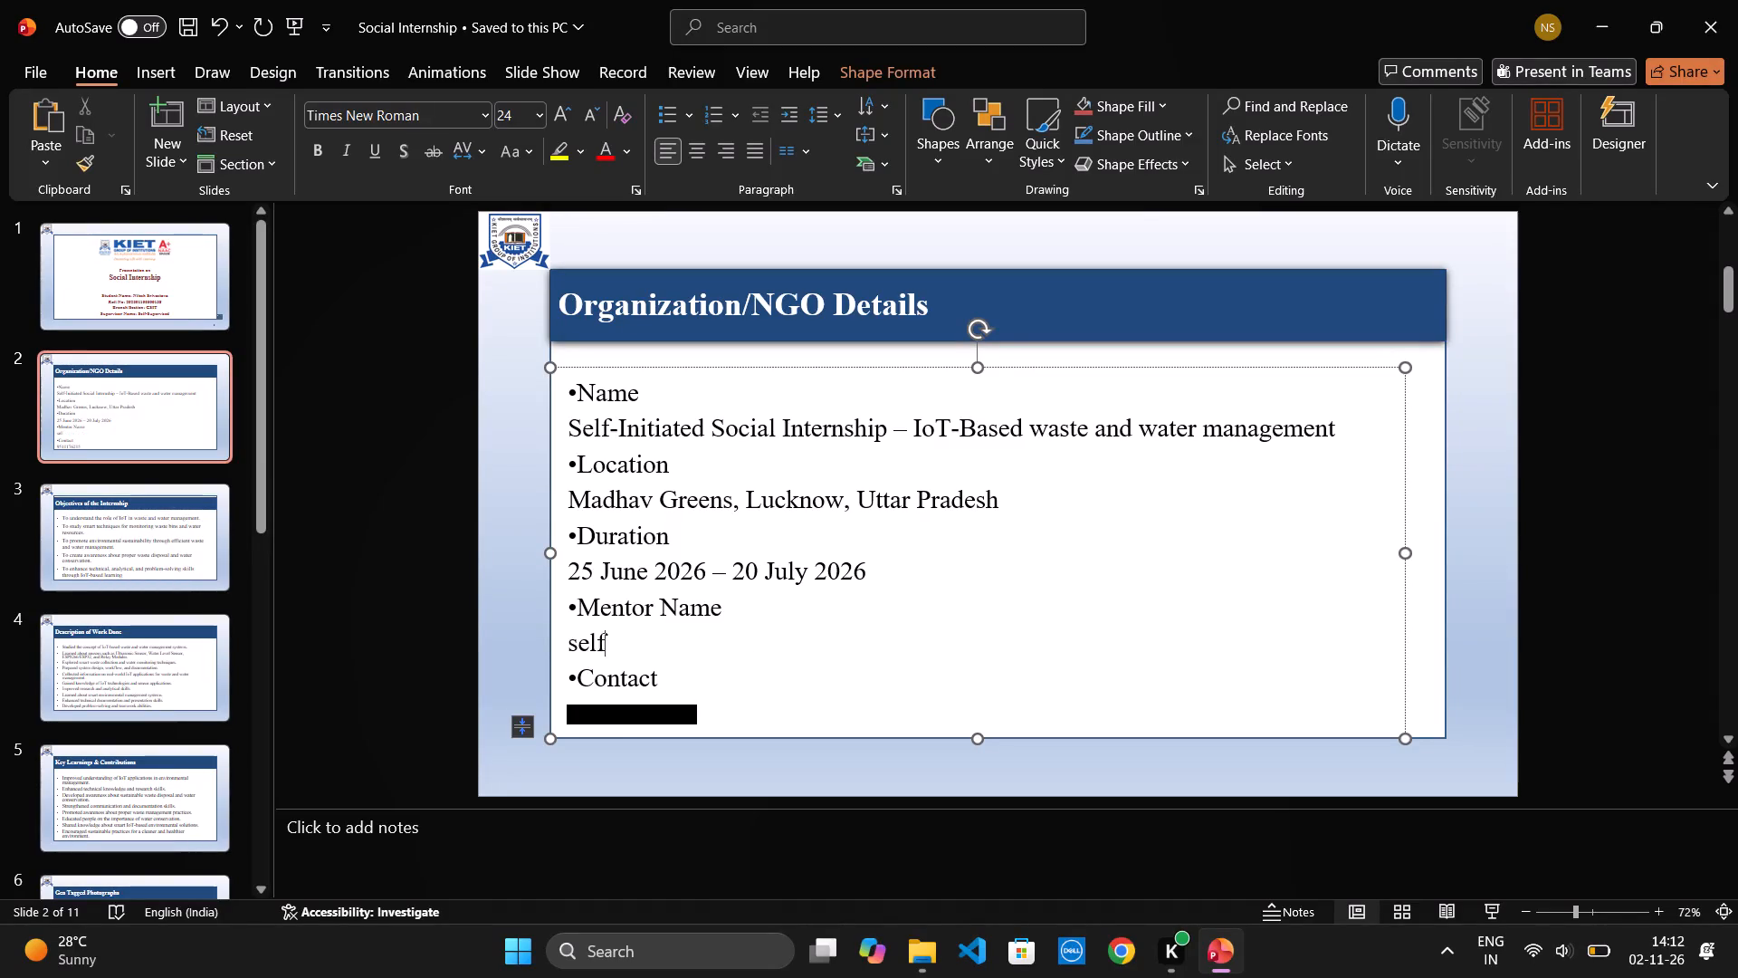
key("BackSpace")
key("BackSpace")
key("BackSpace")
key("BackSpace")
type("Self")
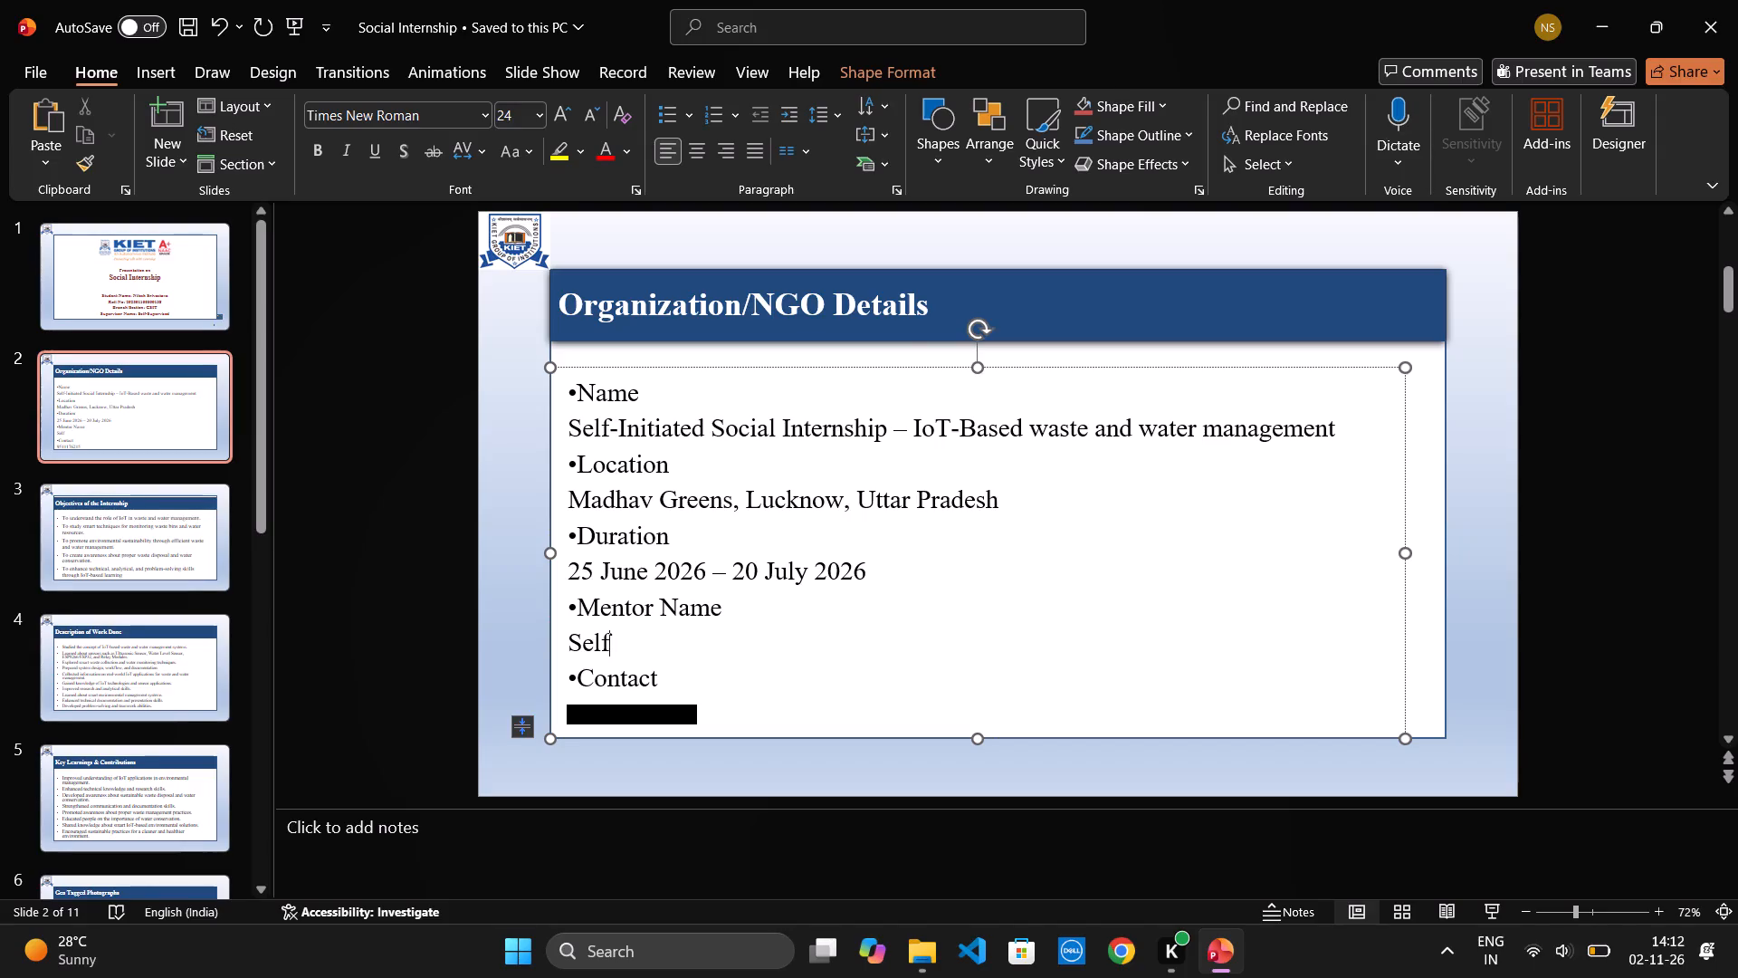
Look over the title slide and the neighbouring slides, ending on the Organization/NGO Details slide.
scroll(795, 475, "up", 1)
scroll(795, 475, "down", 1)
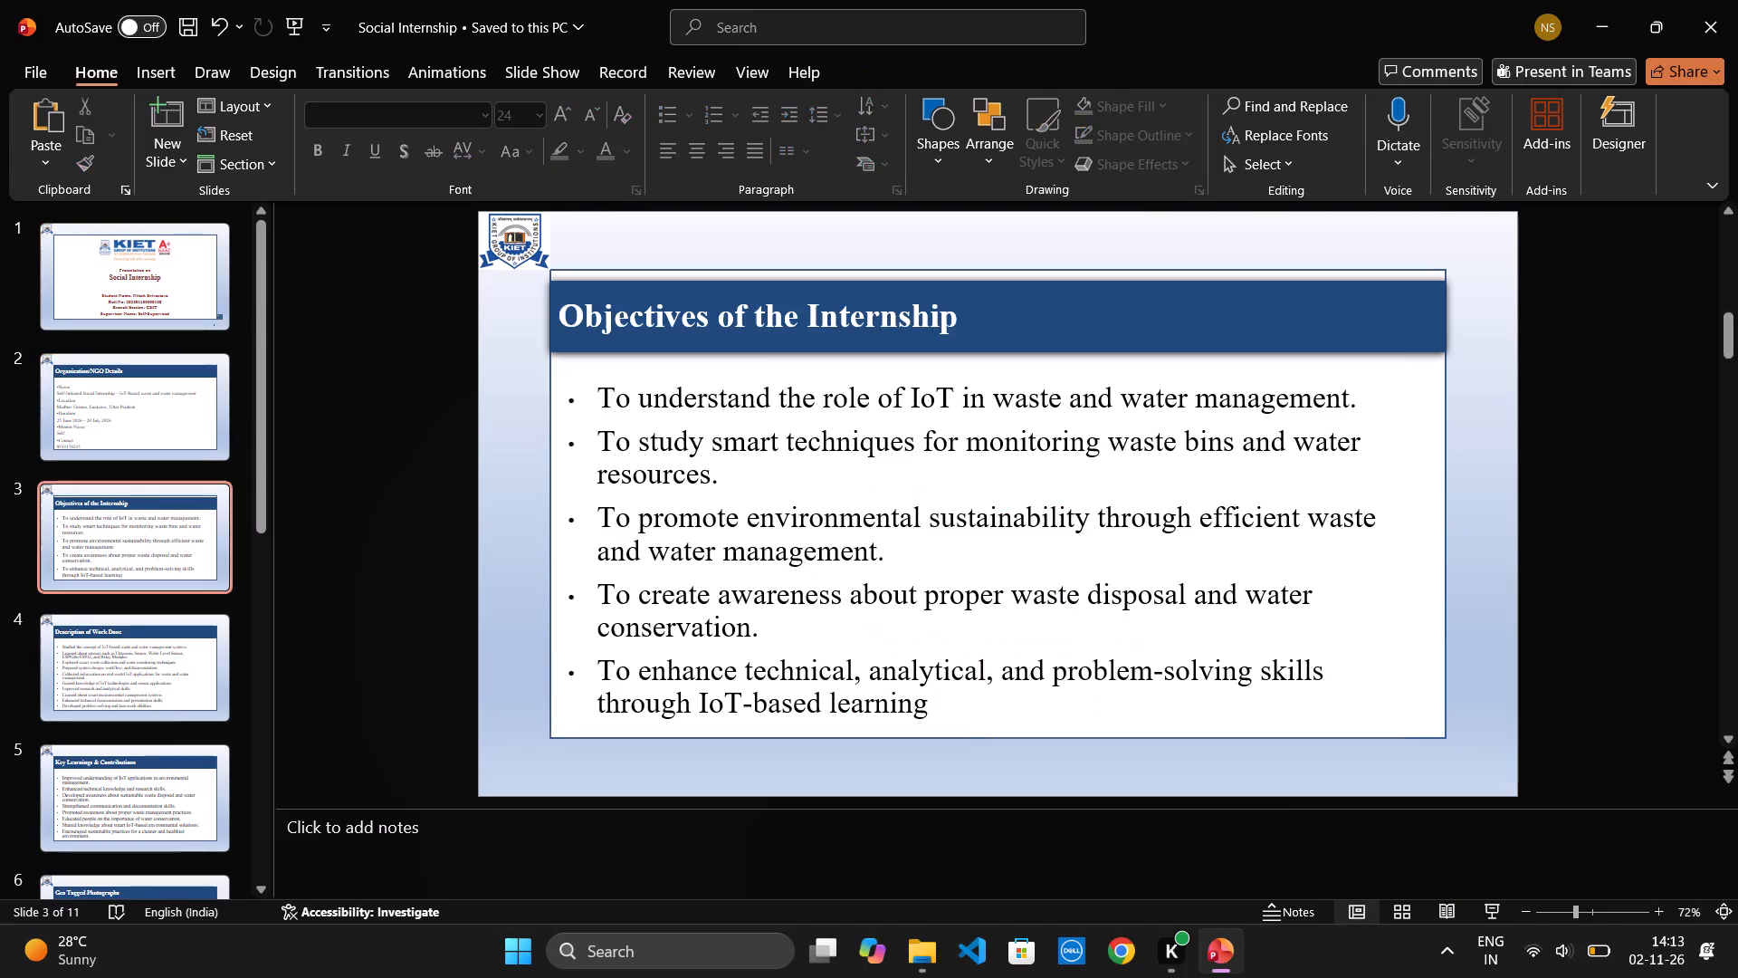
scroll(795, 475, "up", 2)
left_click(64, 268)
scroll(119, 450, "up", 5)
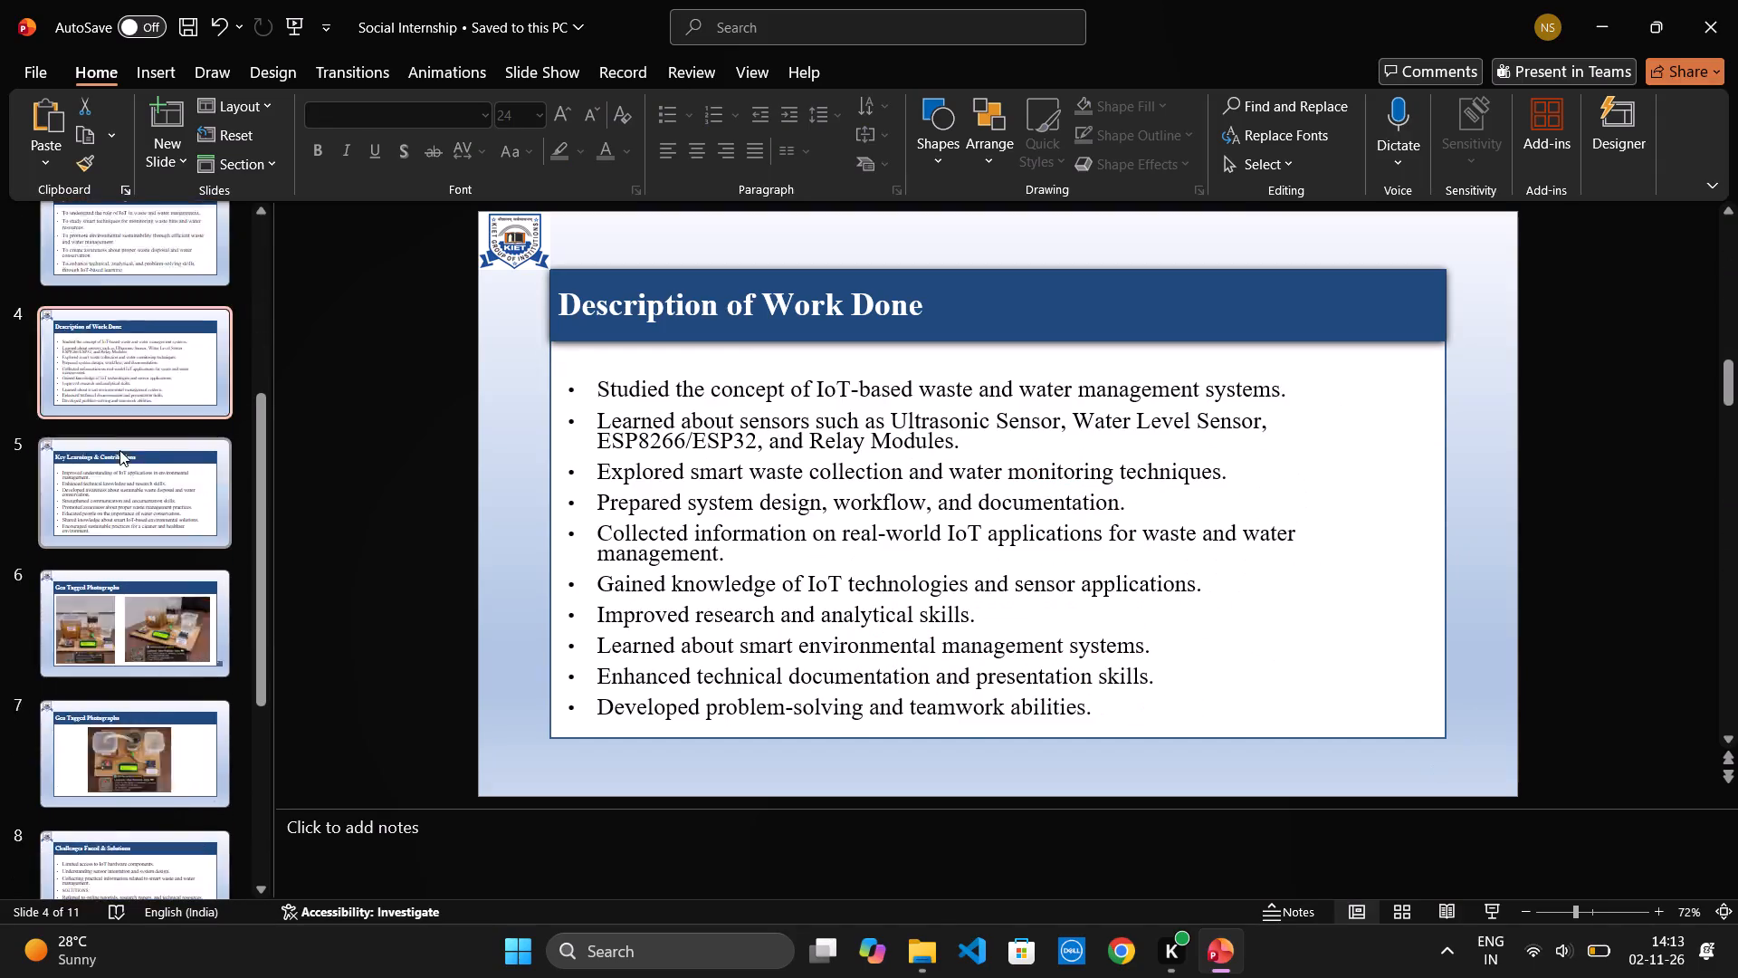
scroll(119, 450, "up", 3)
left_click(113, 426)
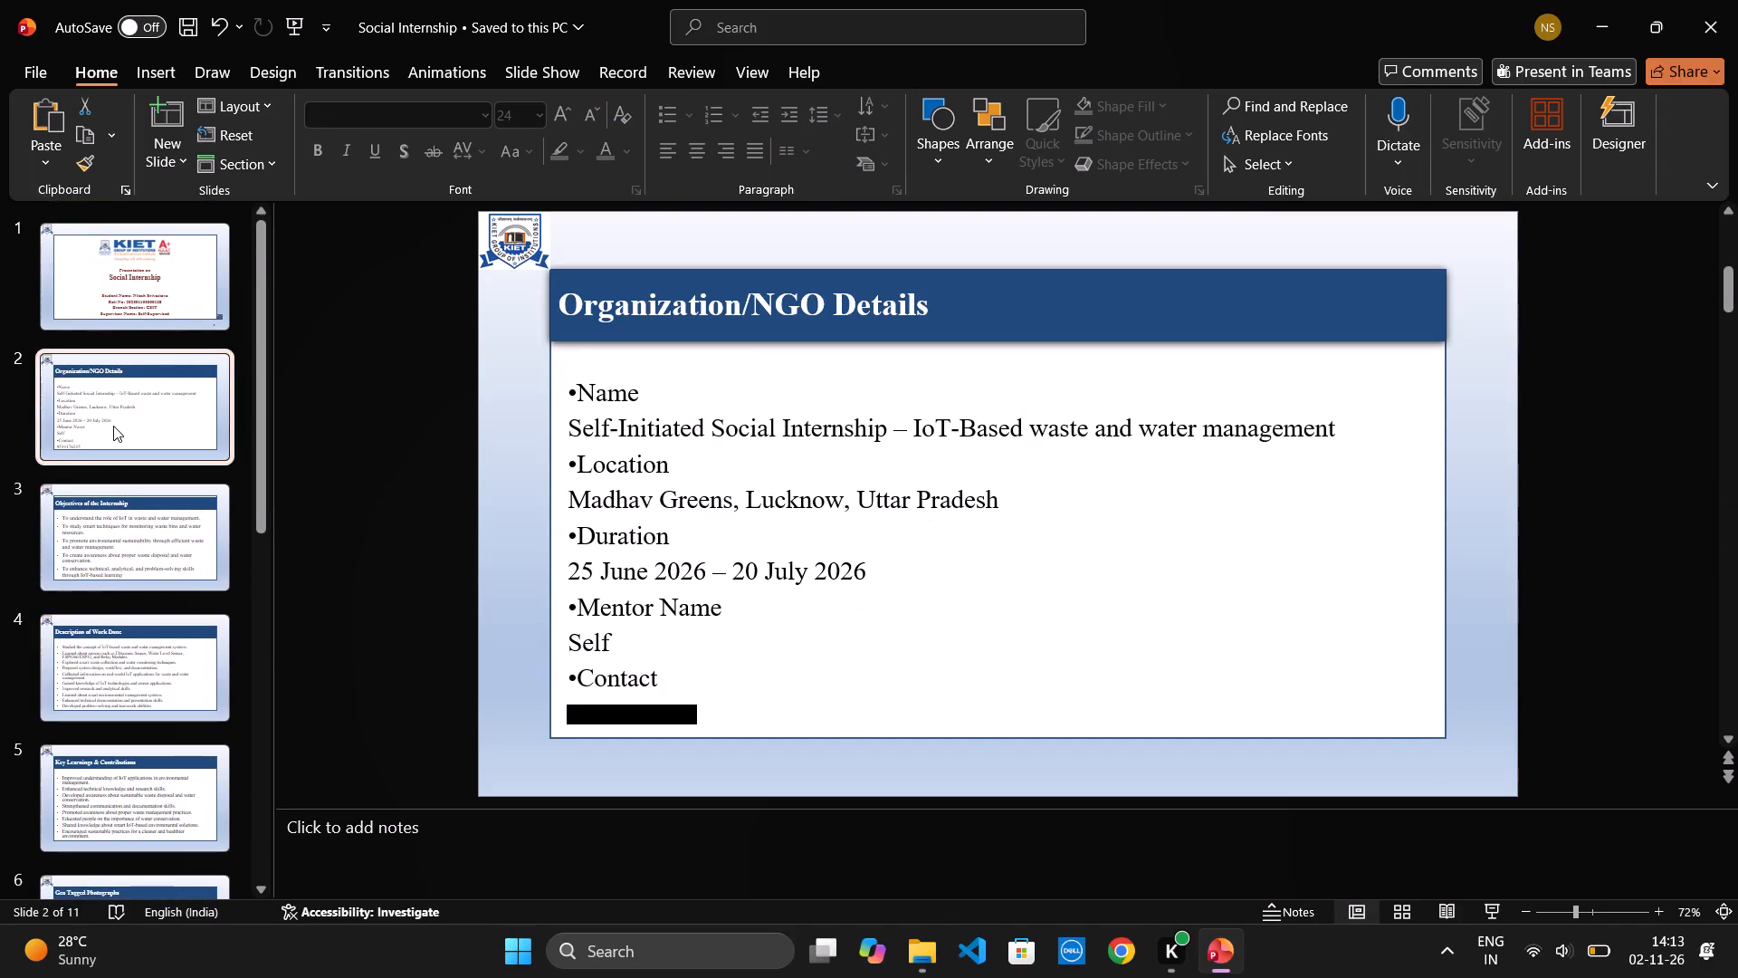
scroll(901, 455, "up", 5)
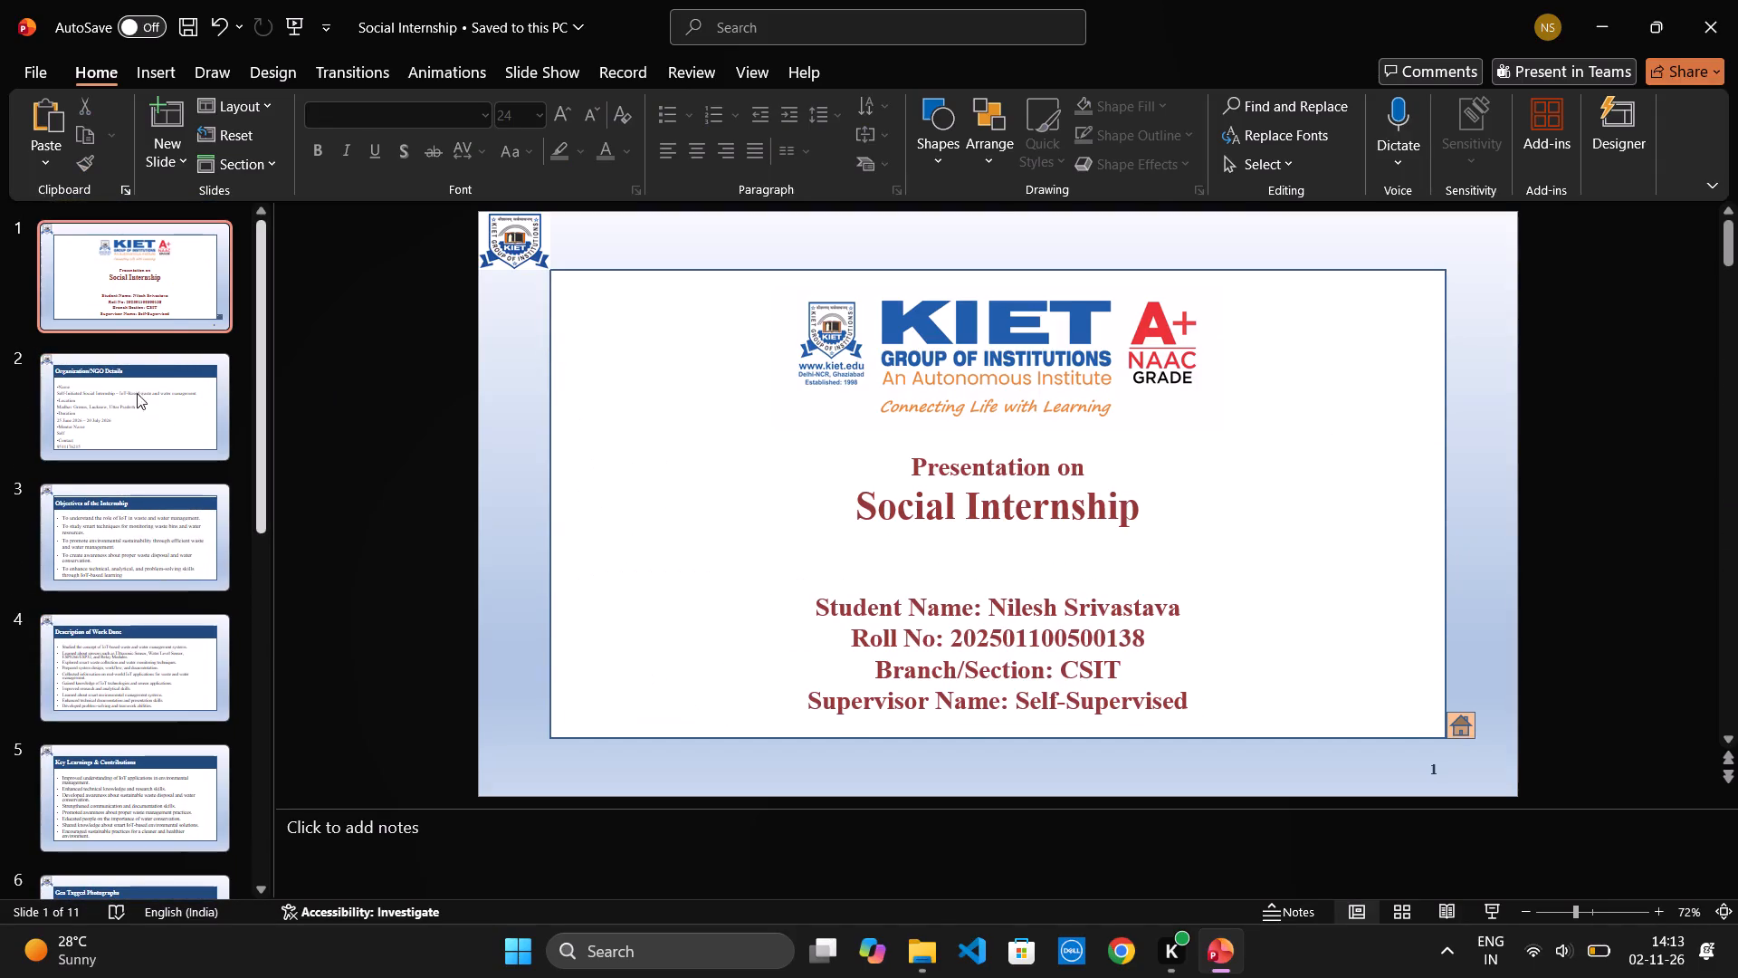
left_click(100, 431)
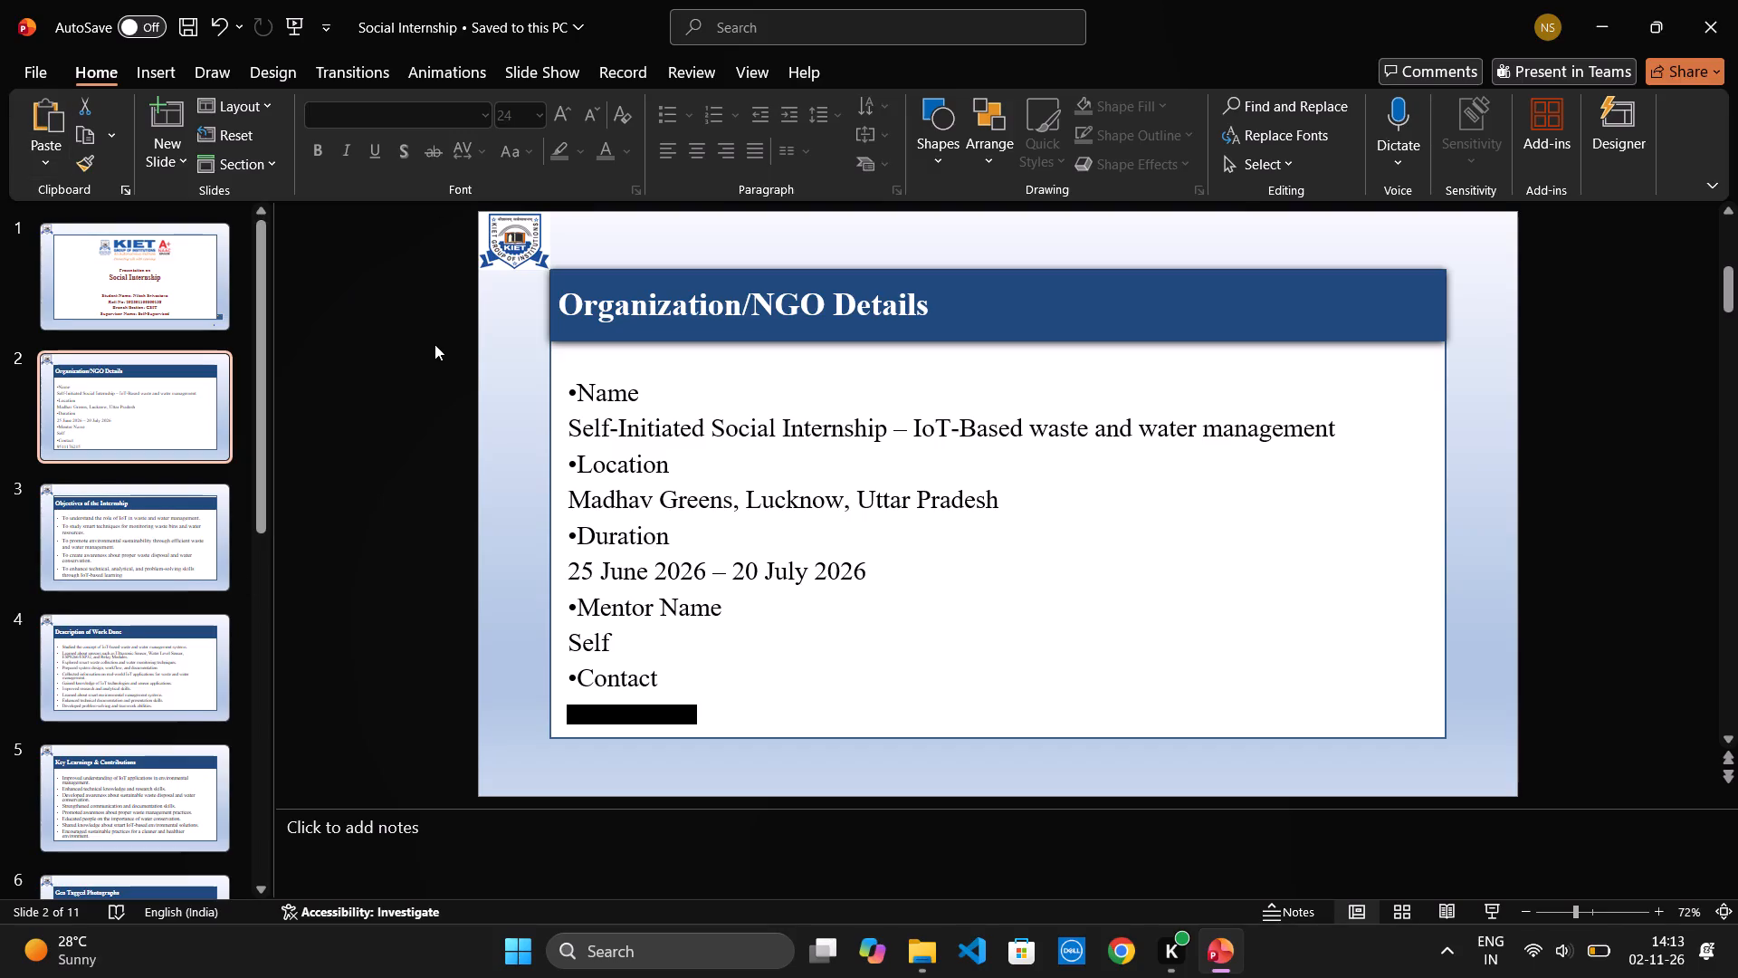
Save the corrected presentation.
key("ctrl+s")
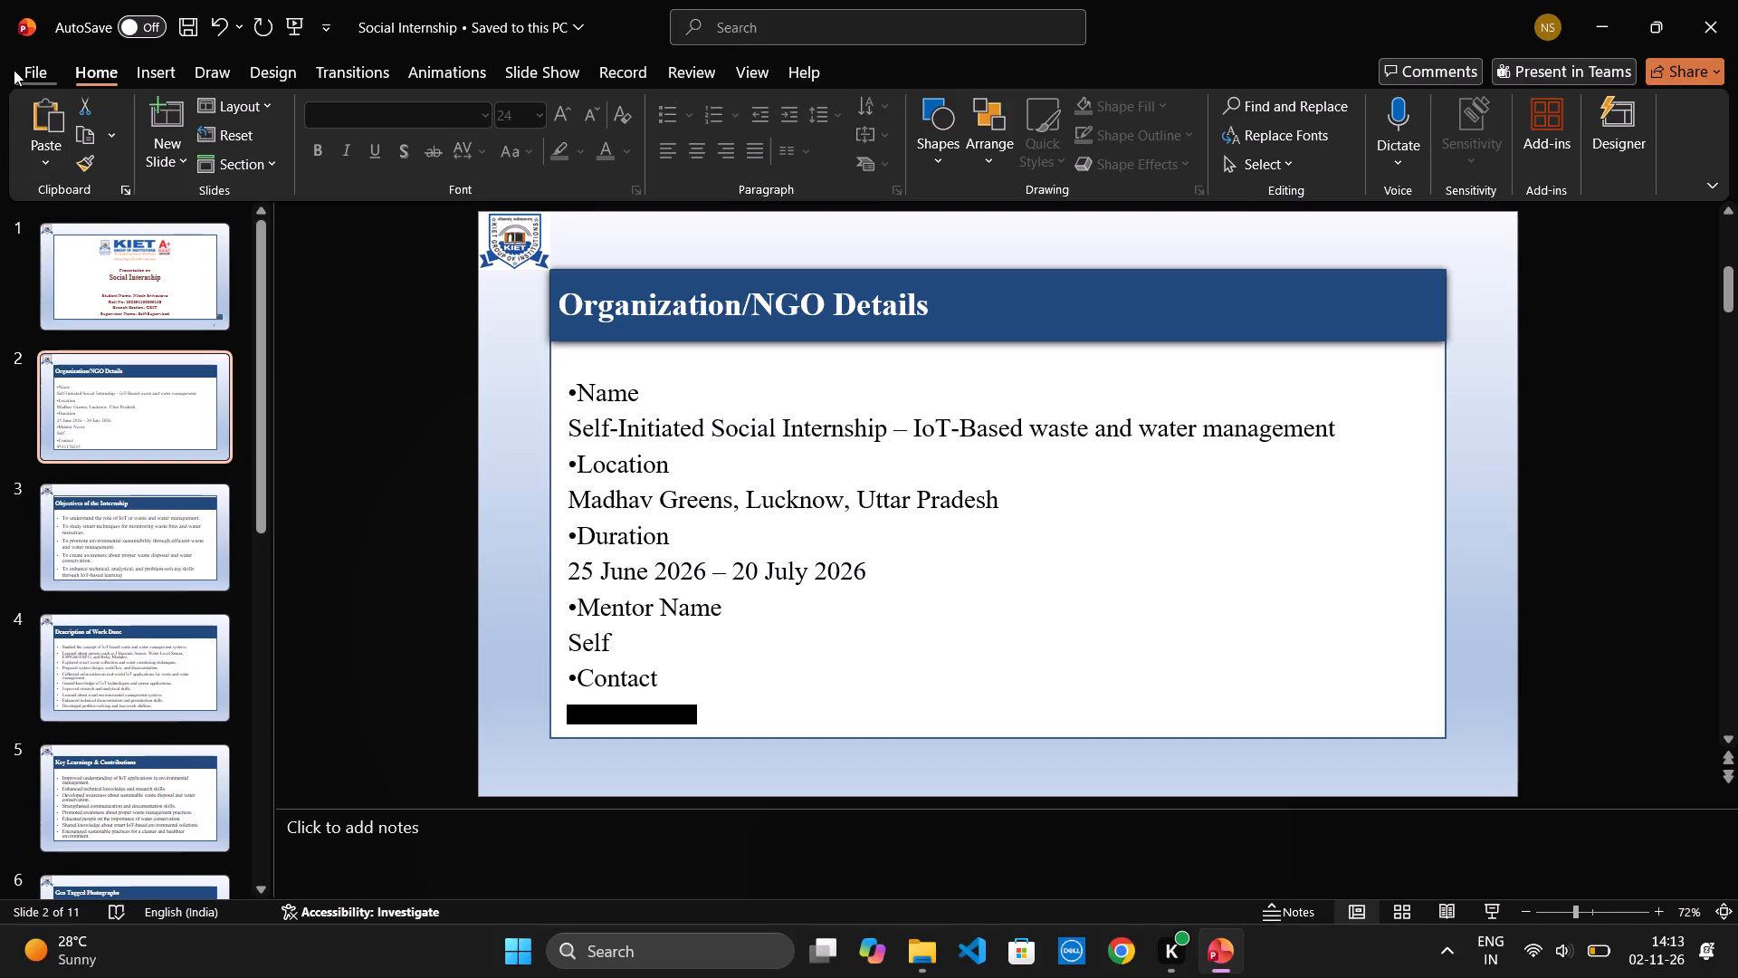
Start saving a copy of the presentation in Downloads with PDF as the file type.
left_click(14, 72)
left_click(72, 400)
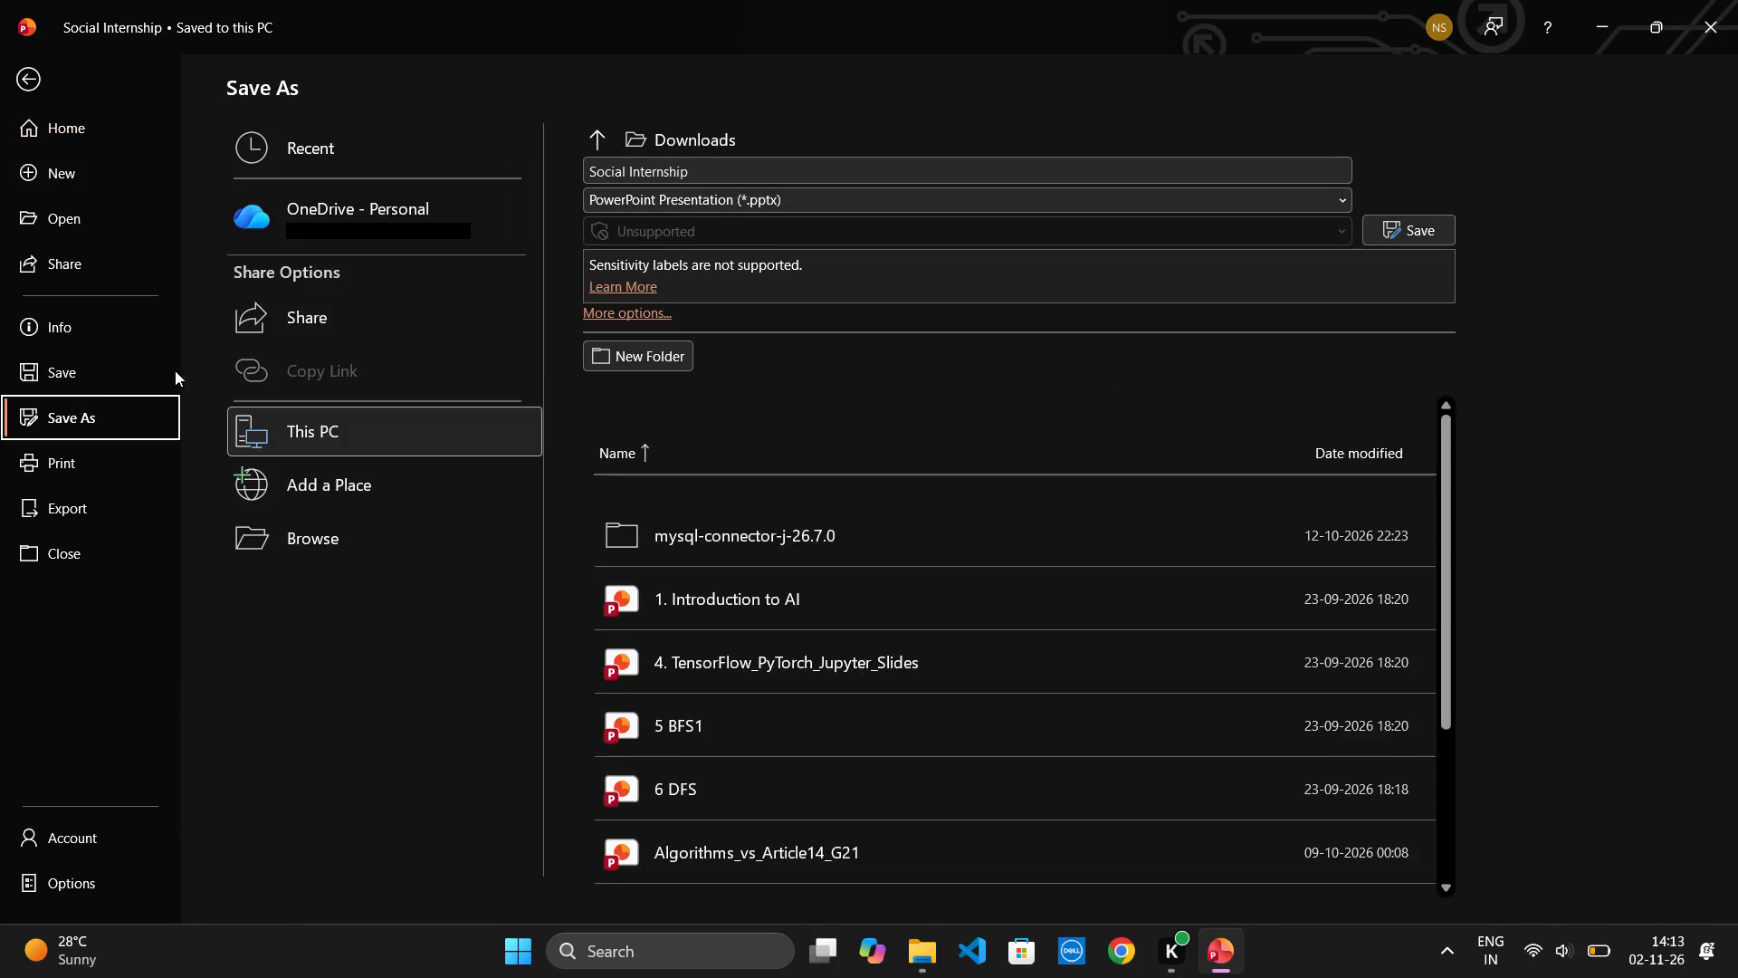
left_click(750, 194)
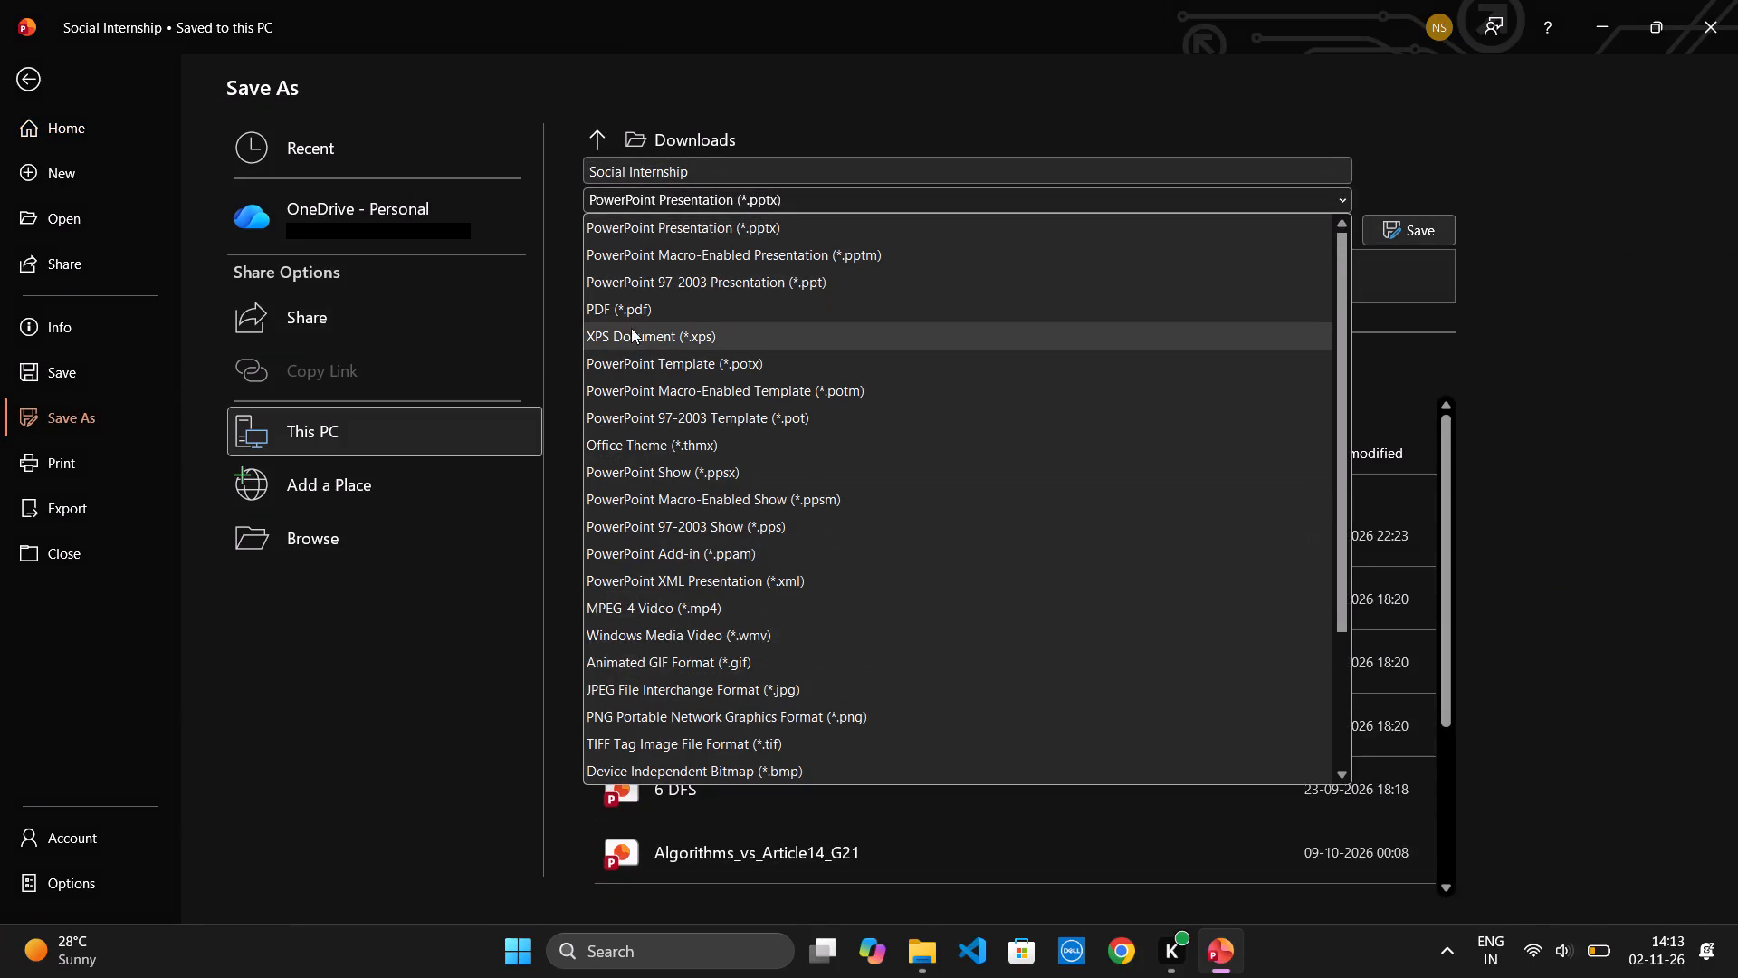
left_click(653, 320)
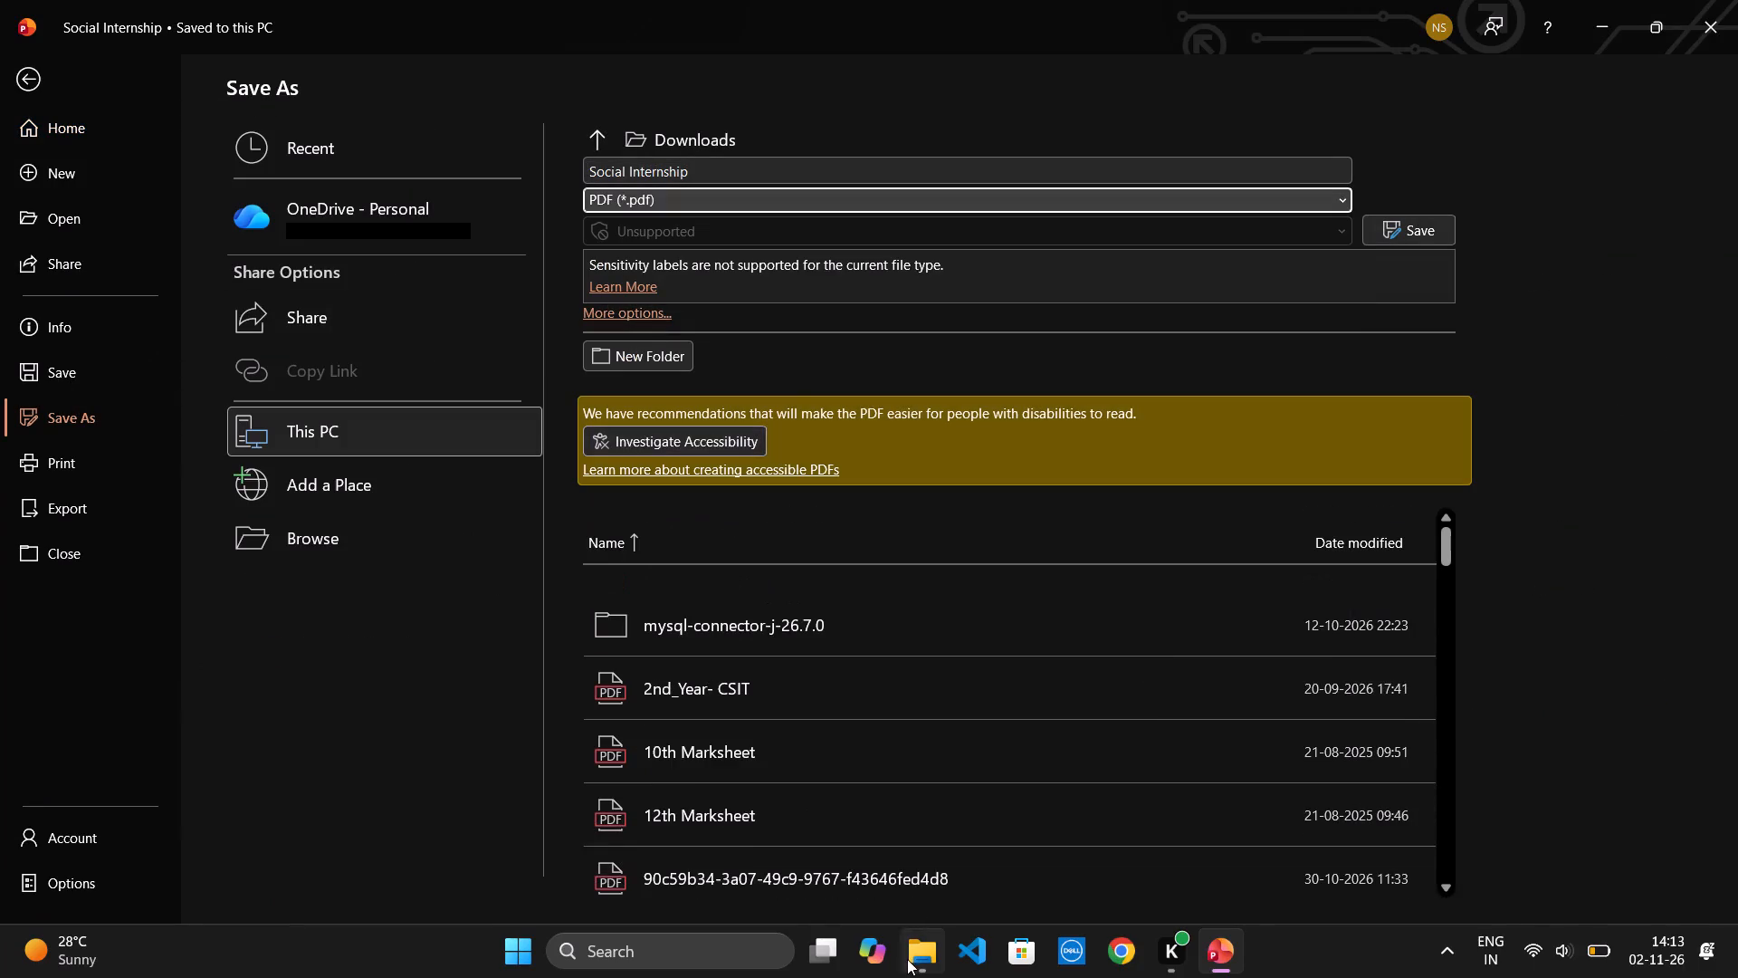
Switch to File Explorer, refresh the Downloads folder and delete the old Social Internship.ppt PDF.
left_click(907, 959)
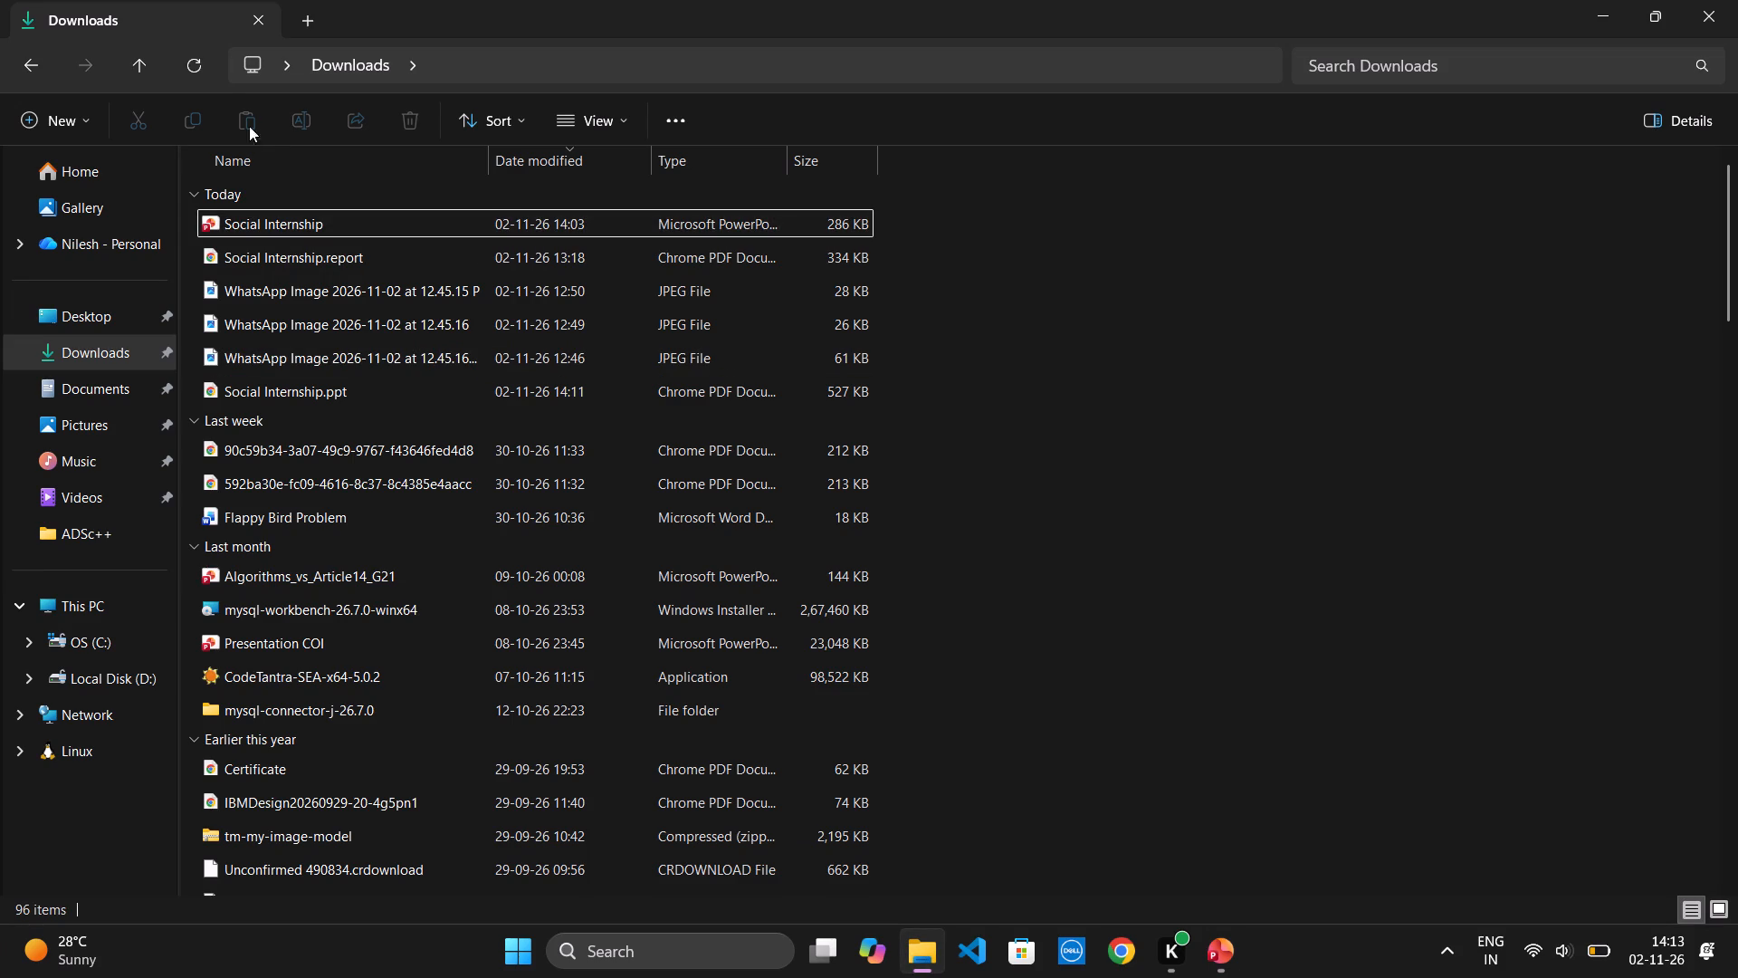
left_click(187, 68)
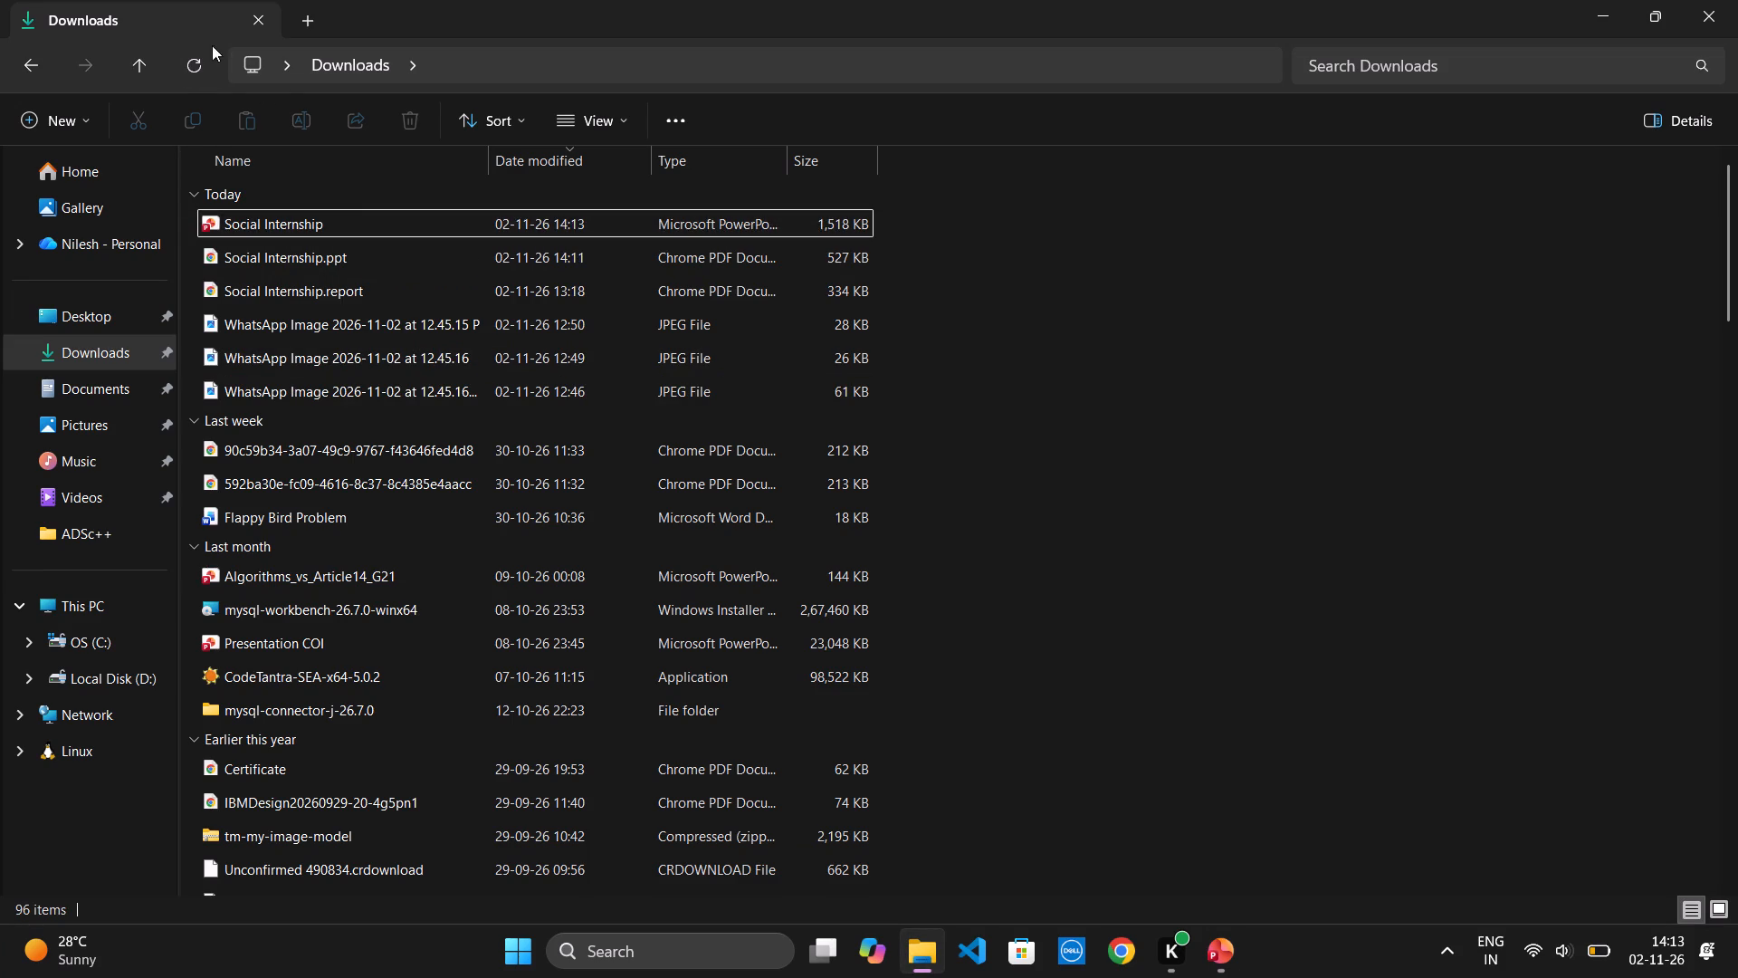
left_click(329, 258)
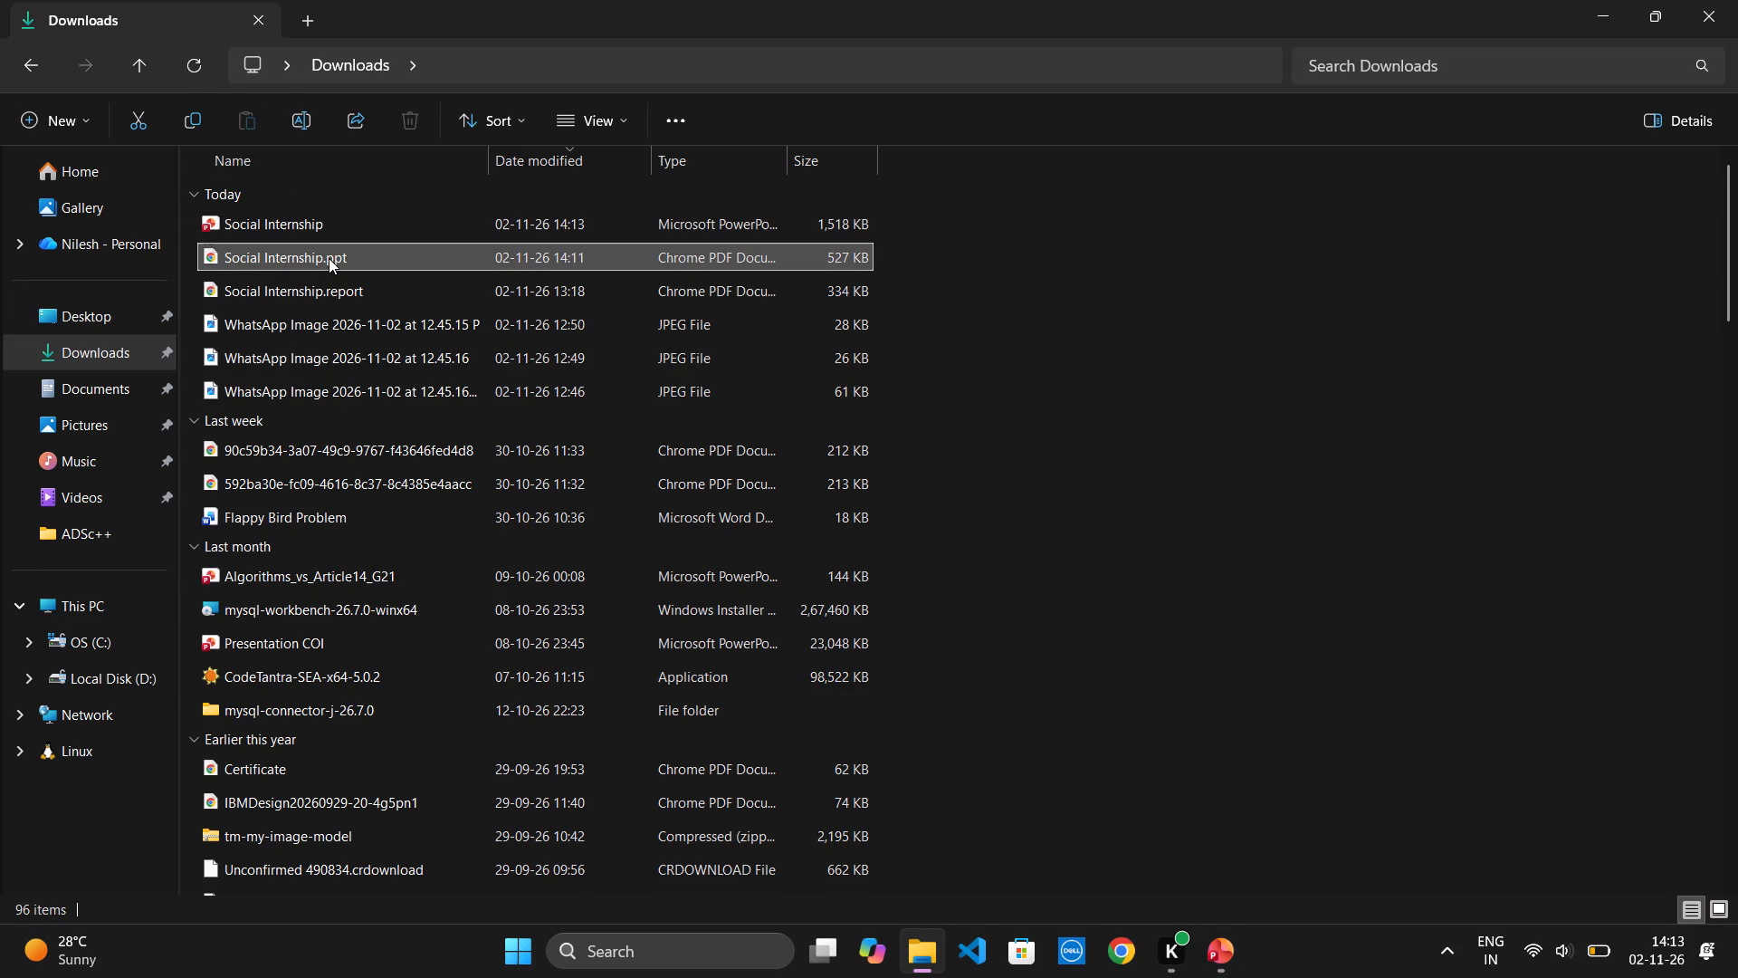
key("Delete")
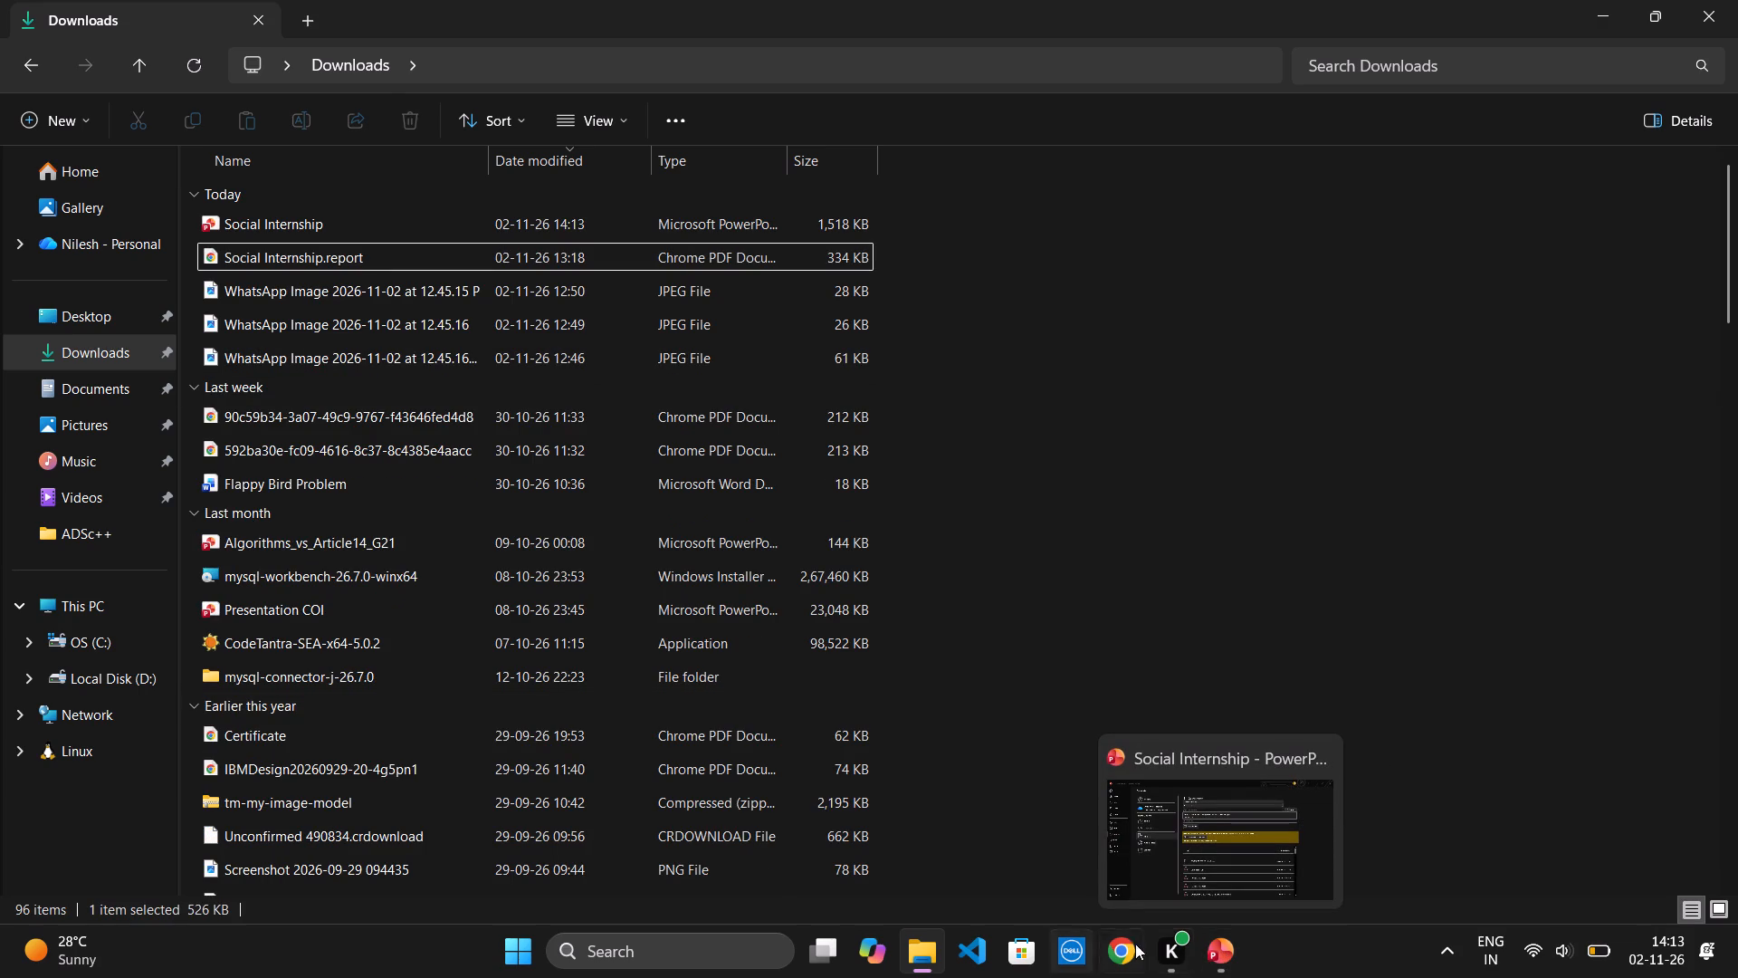
Return to PowerPoint and save the PDF copy in Downloads under the name "Social Internship.ppt".
left_click(1231, 968)
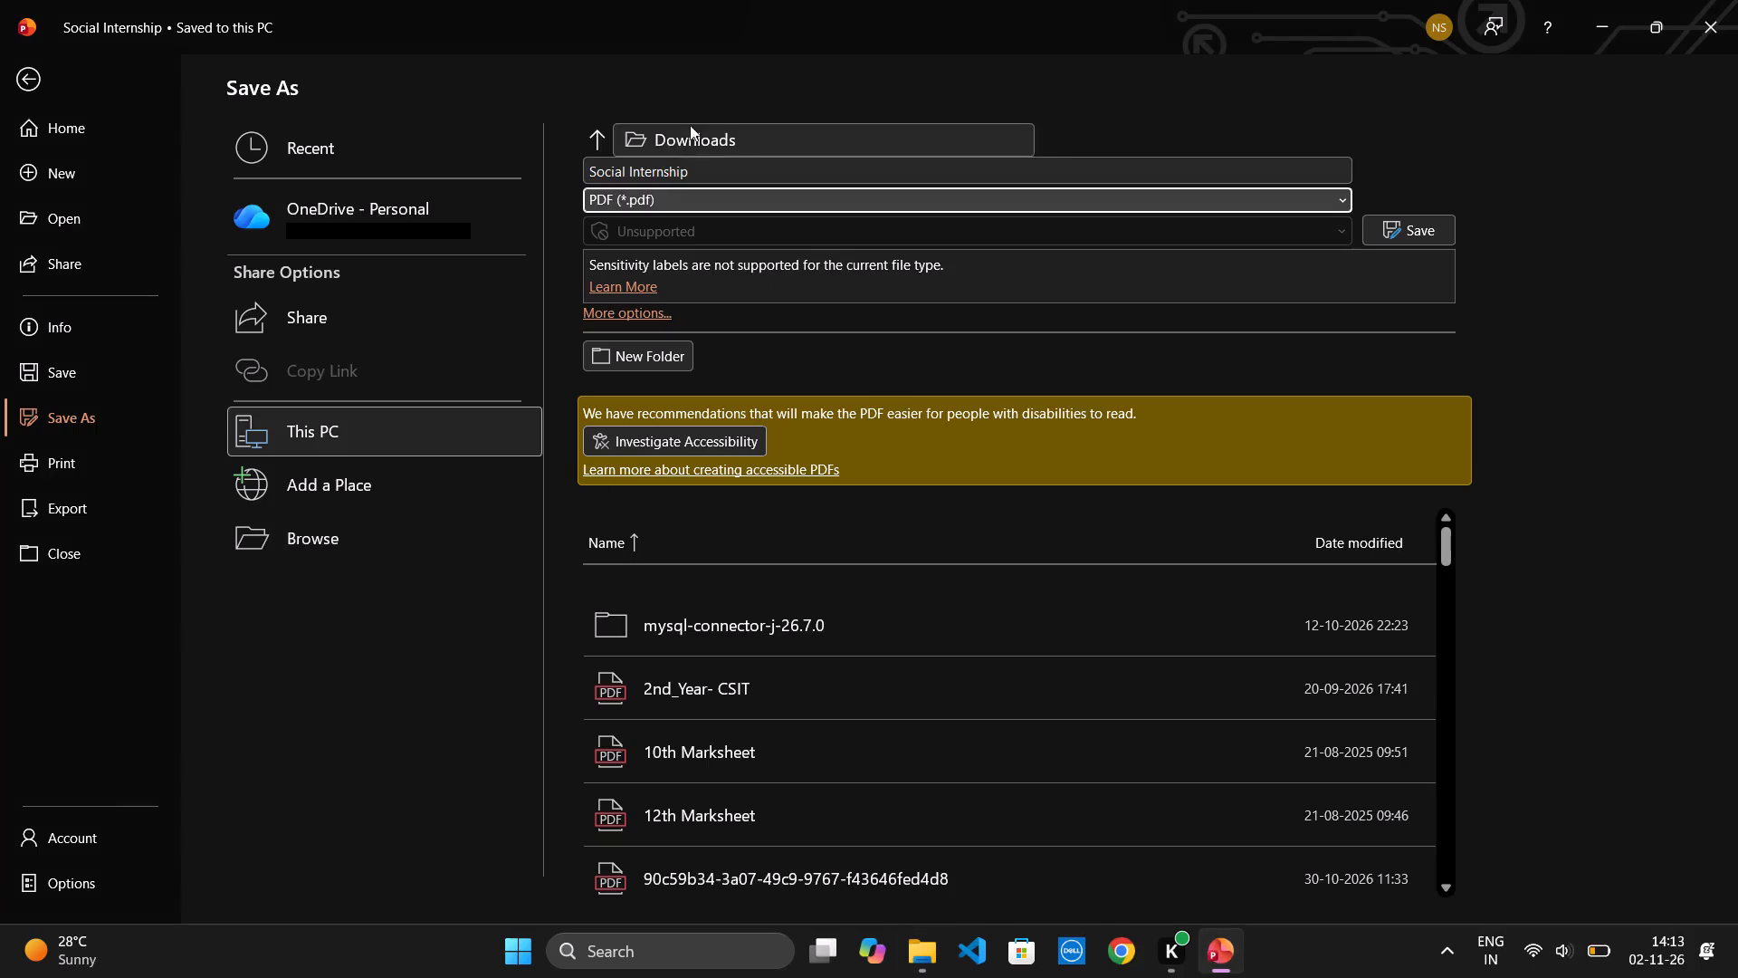
left_click(272, 543)
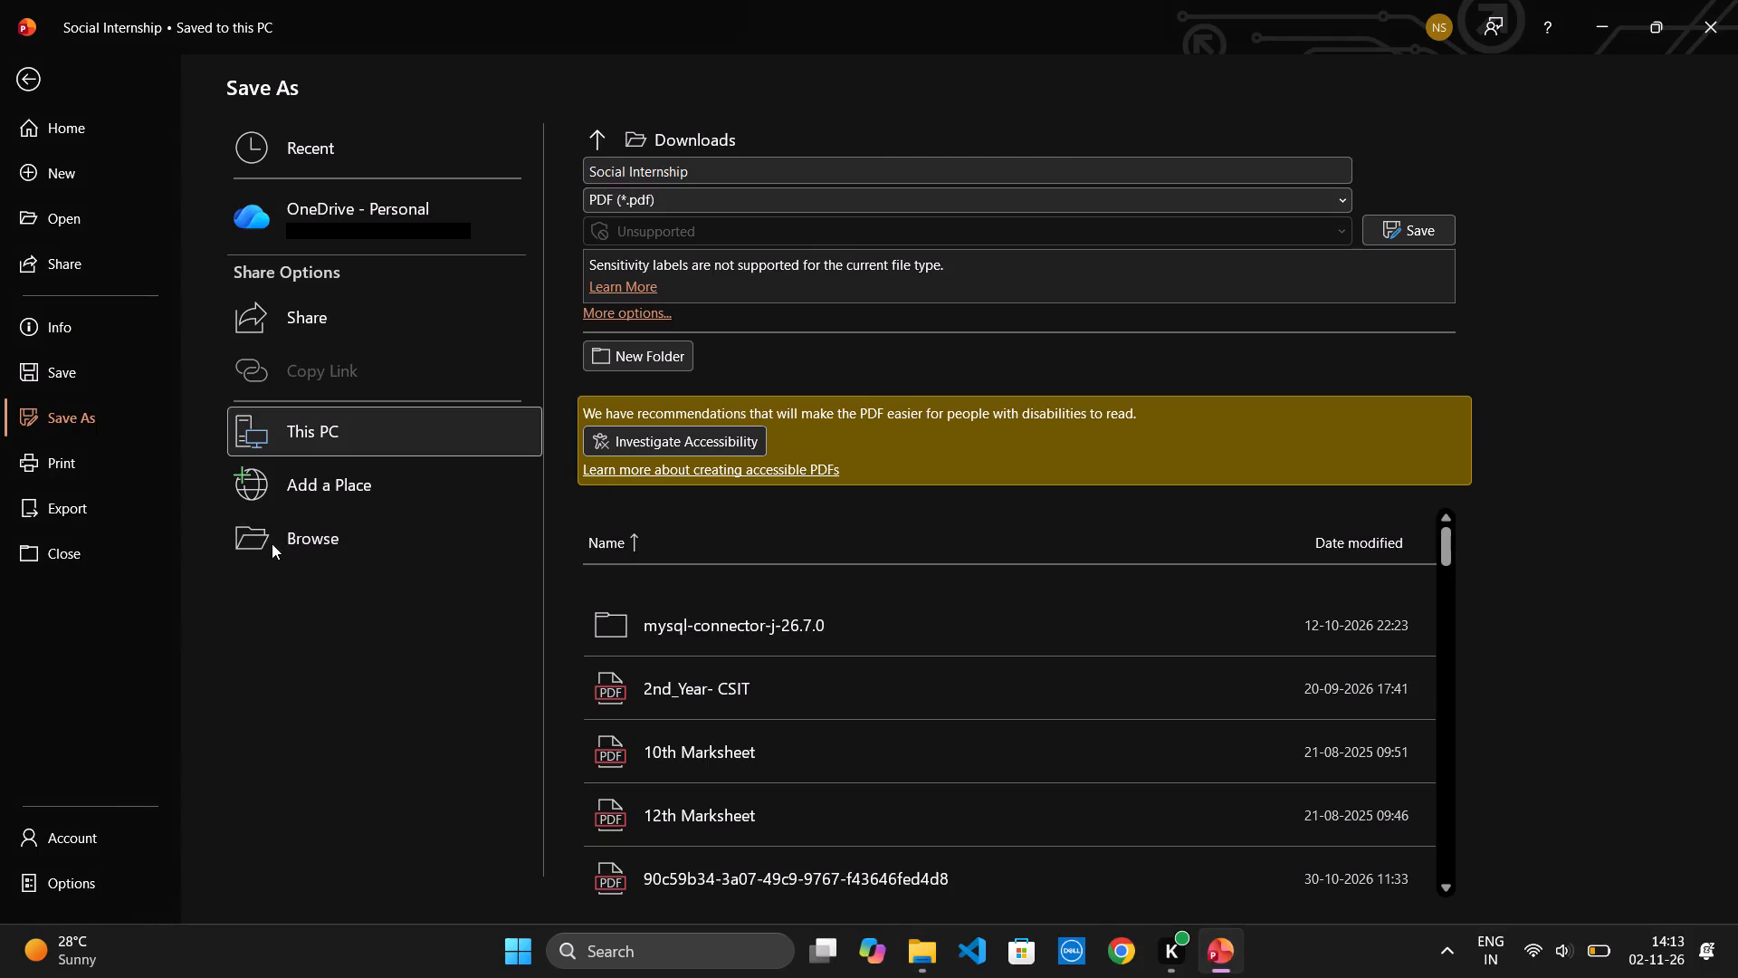
left_click(289, 371)
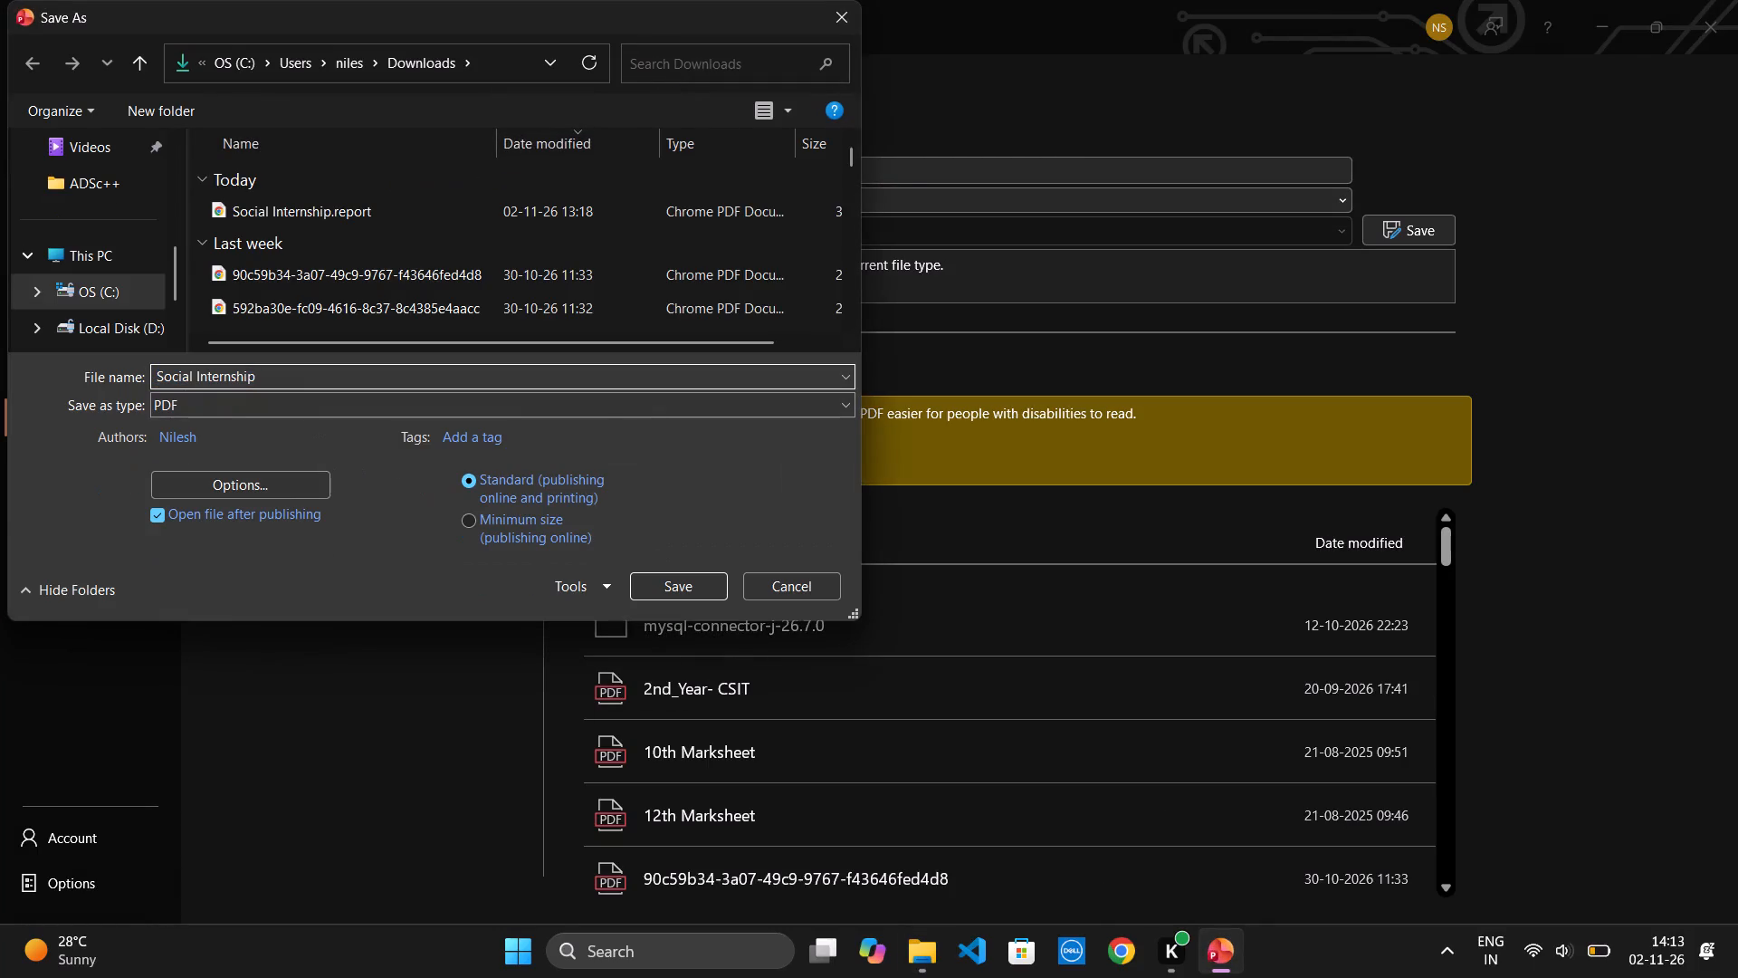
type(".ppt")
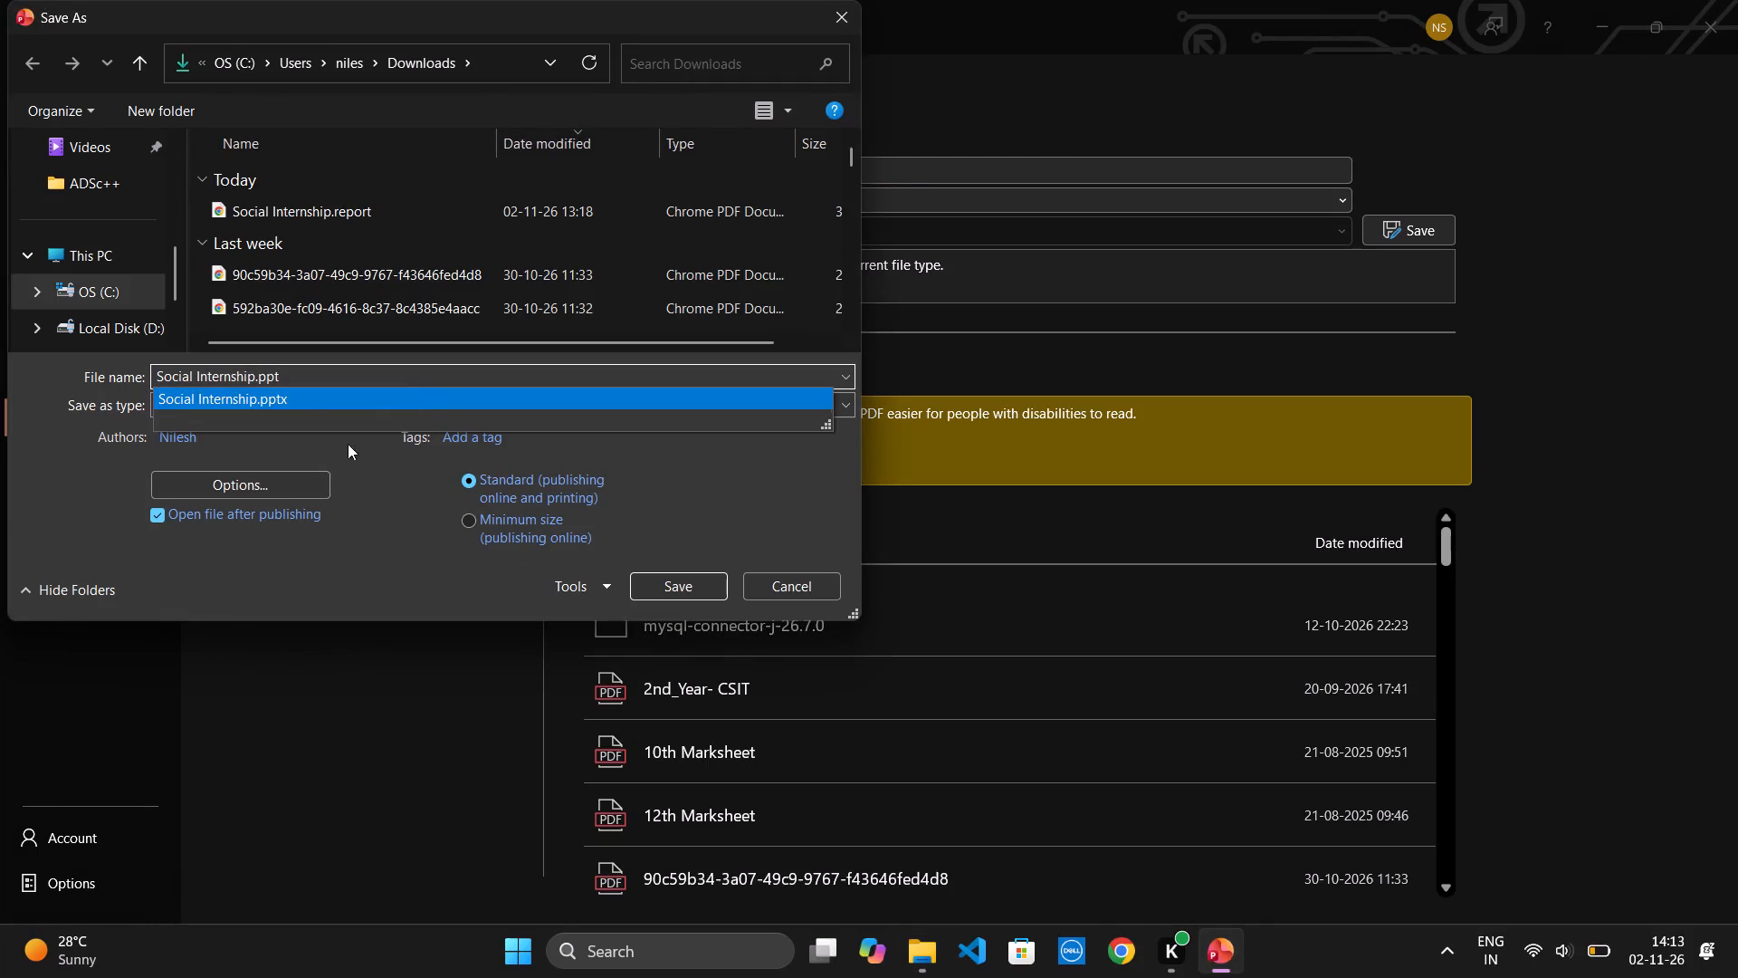
left_click(348, 492)
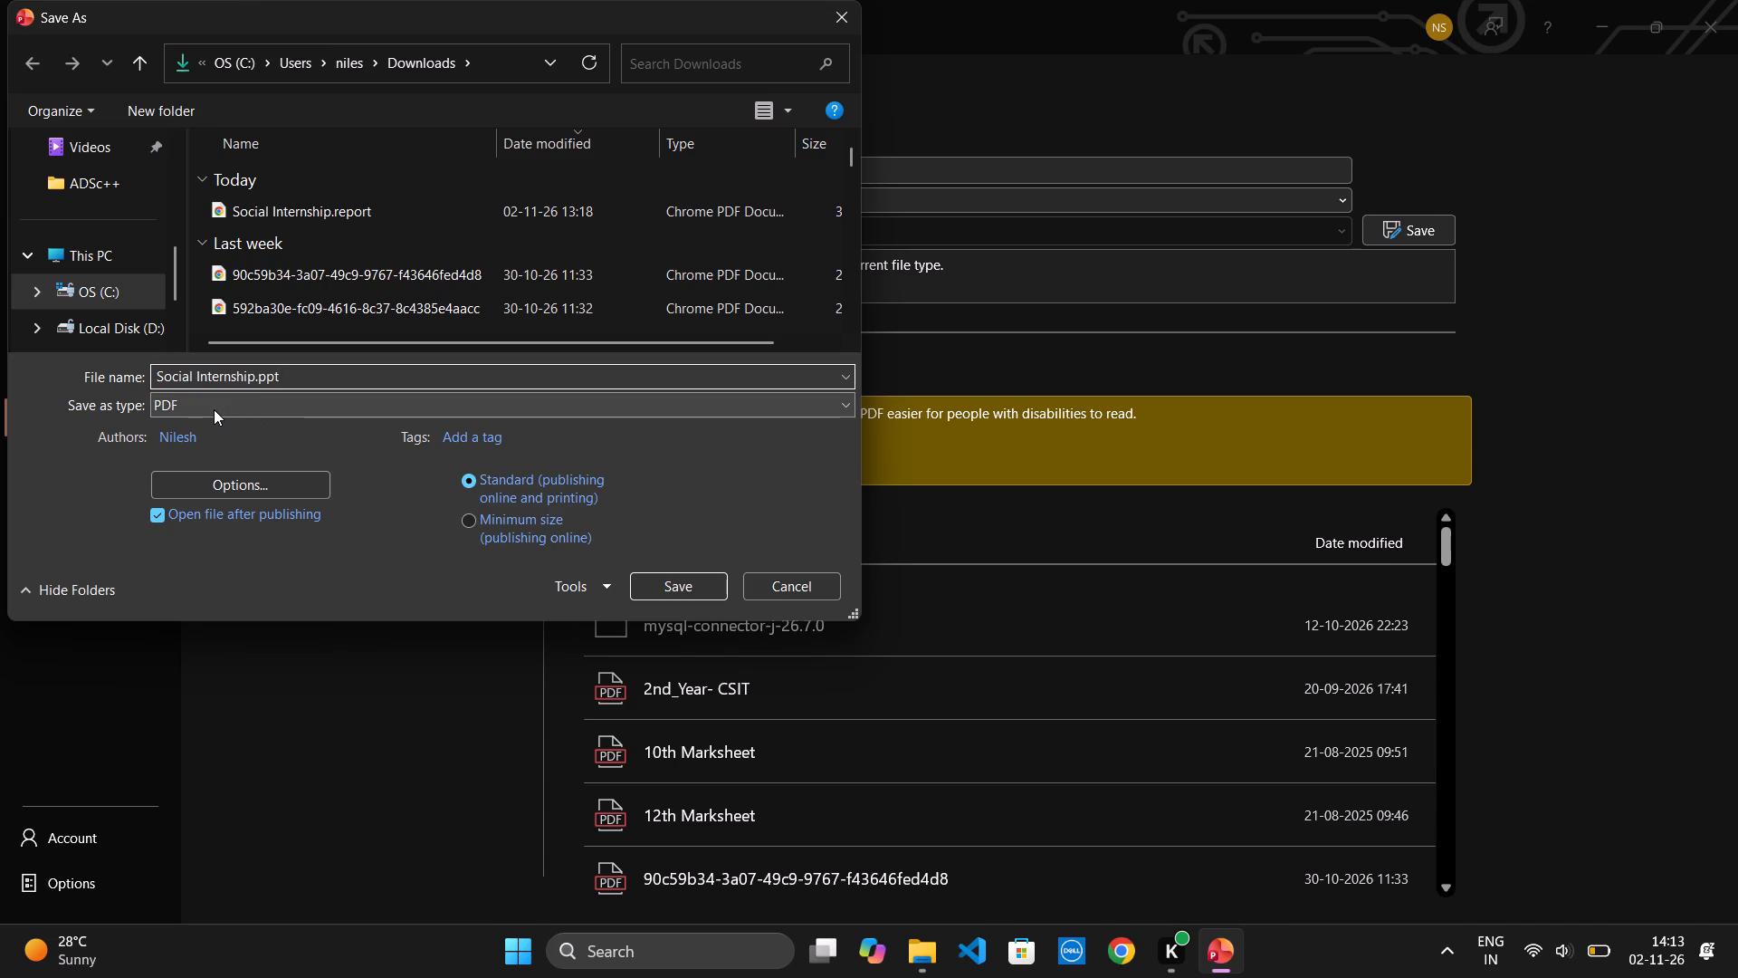
scroll(81, 187, "up", 3)
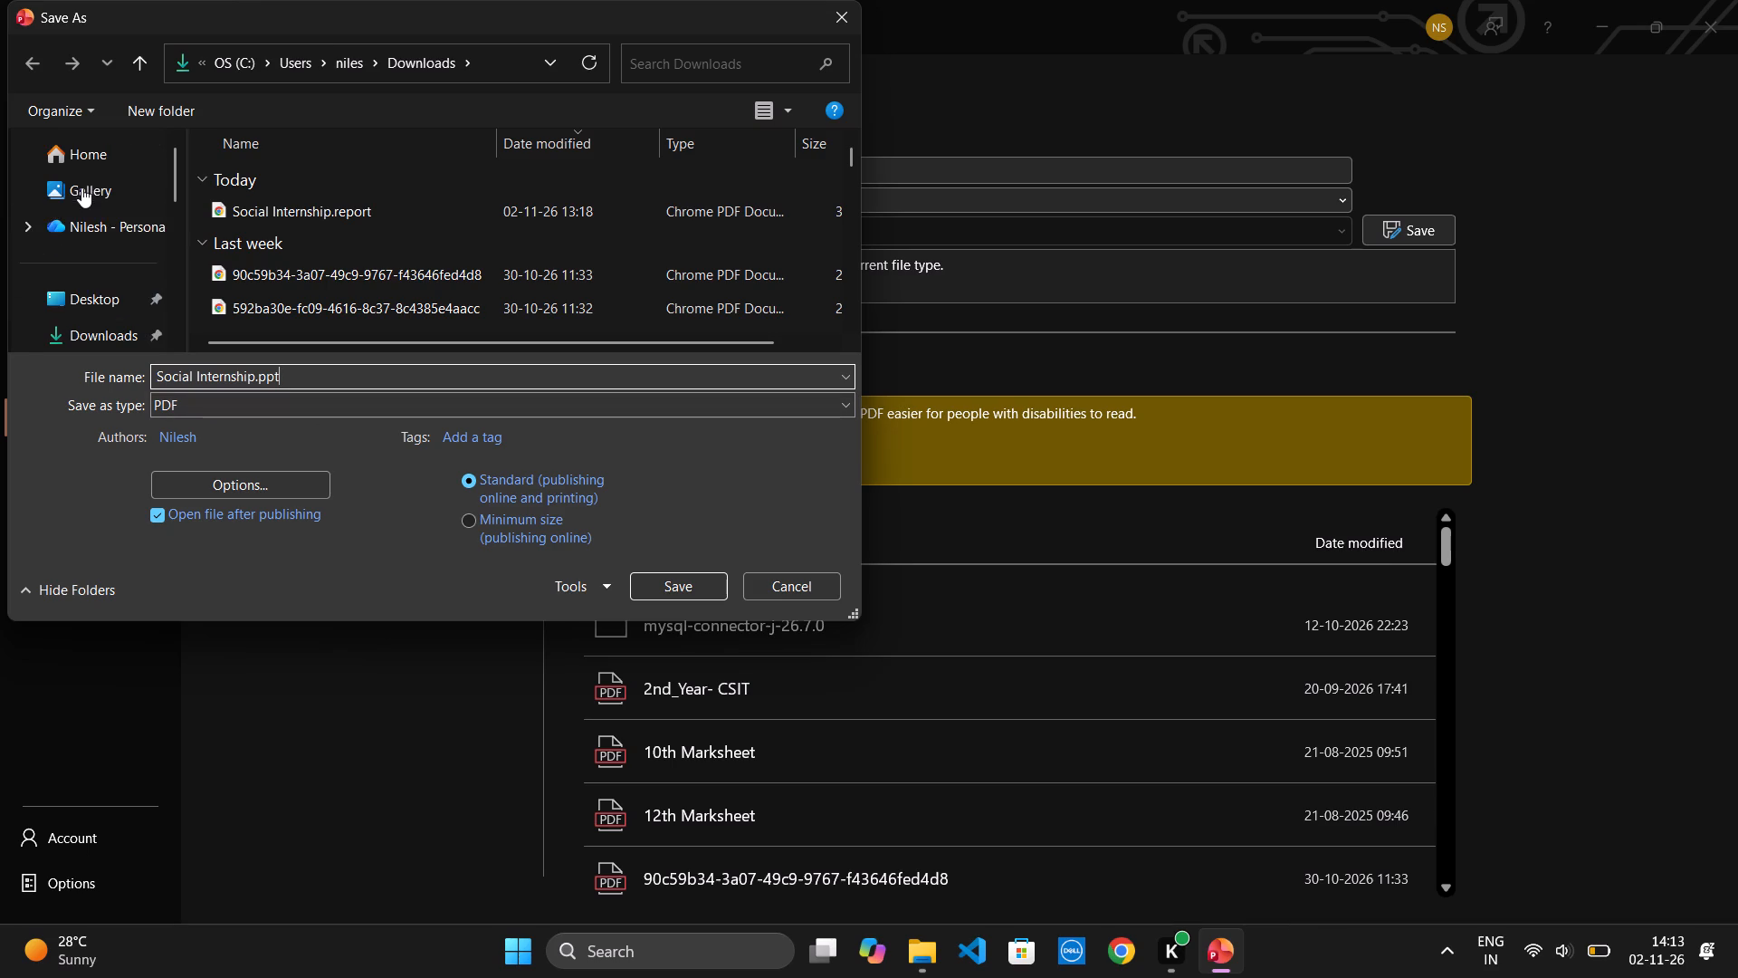
left_click(86, 328)
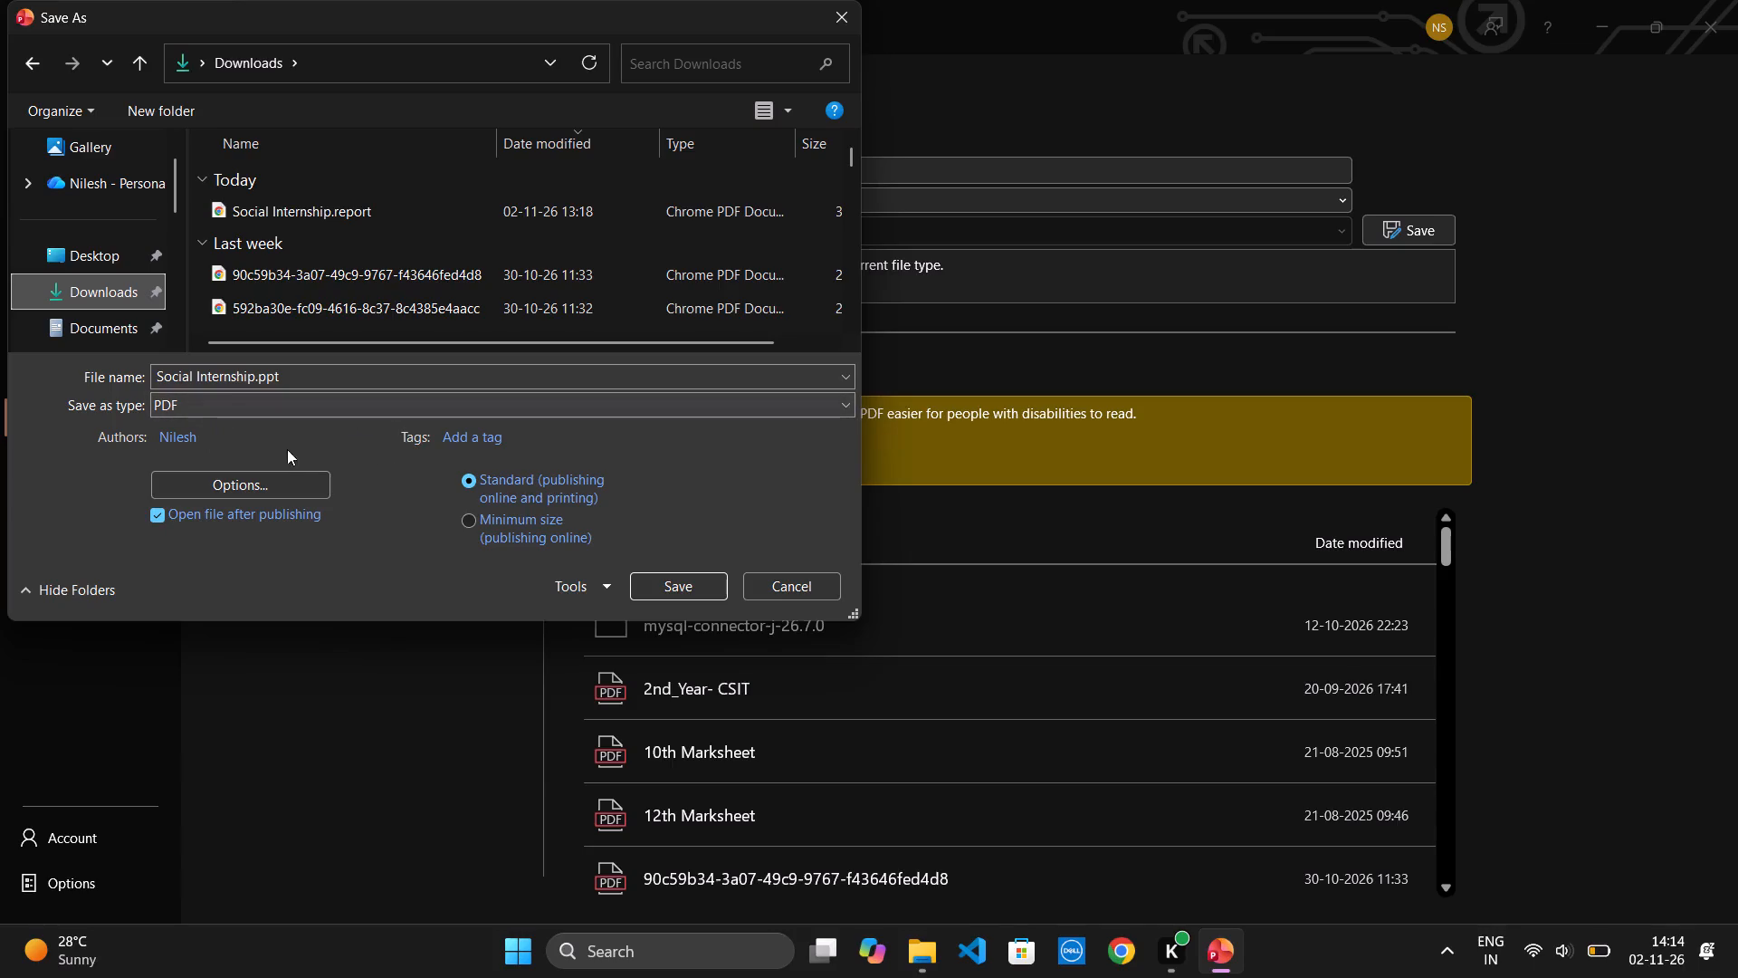
left_click(666, 597)
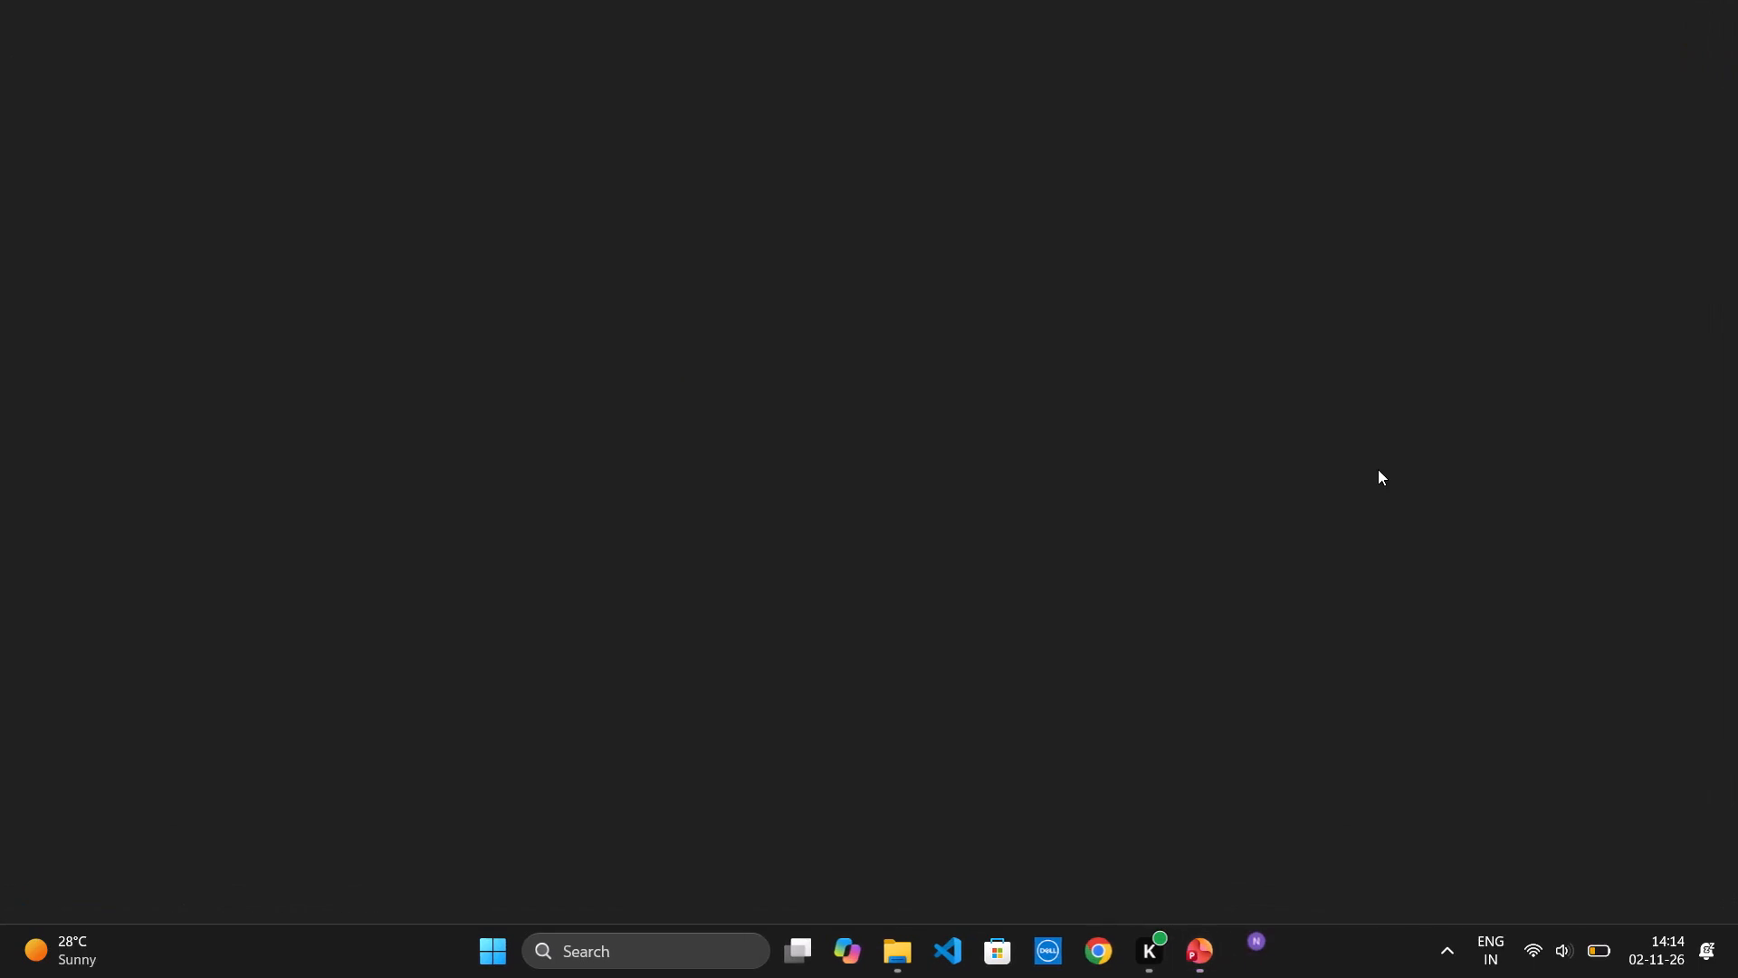
Review the exported PDF from the title page through the Organization/NGO Details page to the Conclusion, and close it.
key("Down")
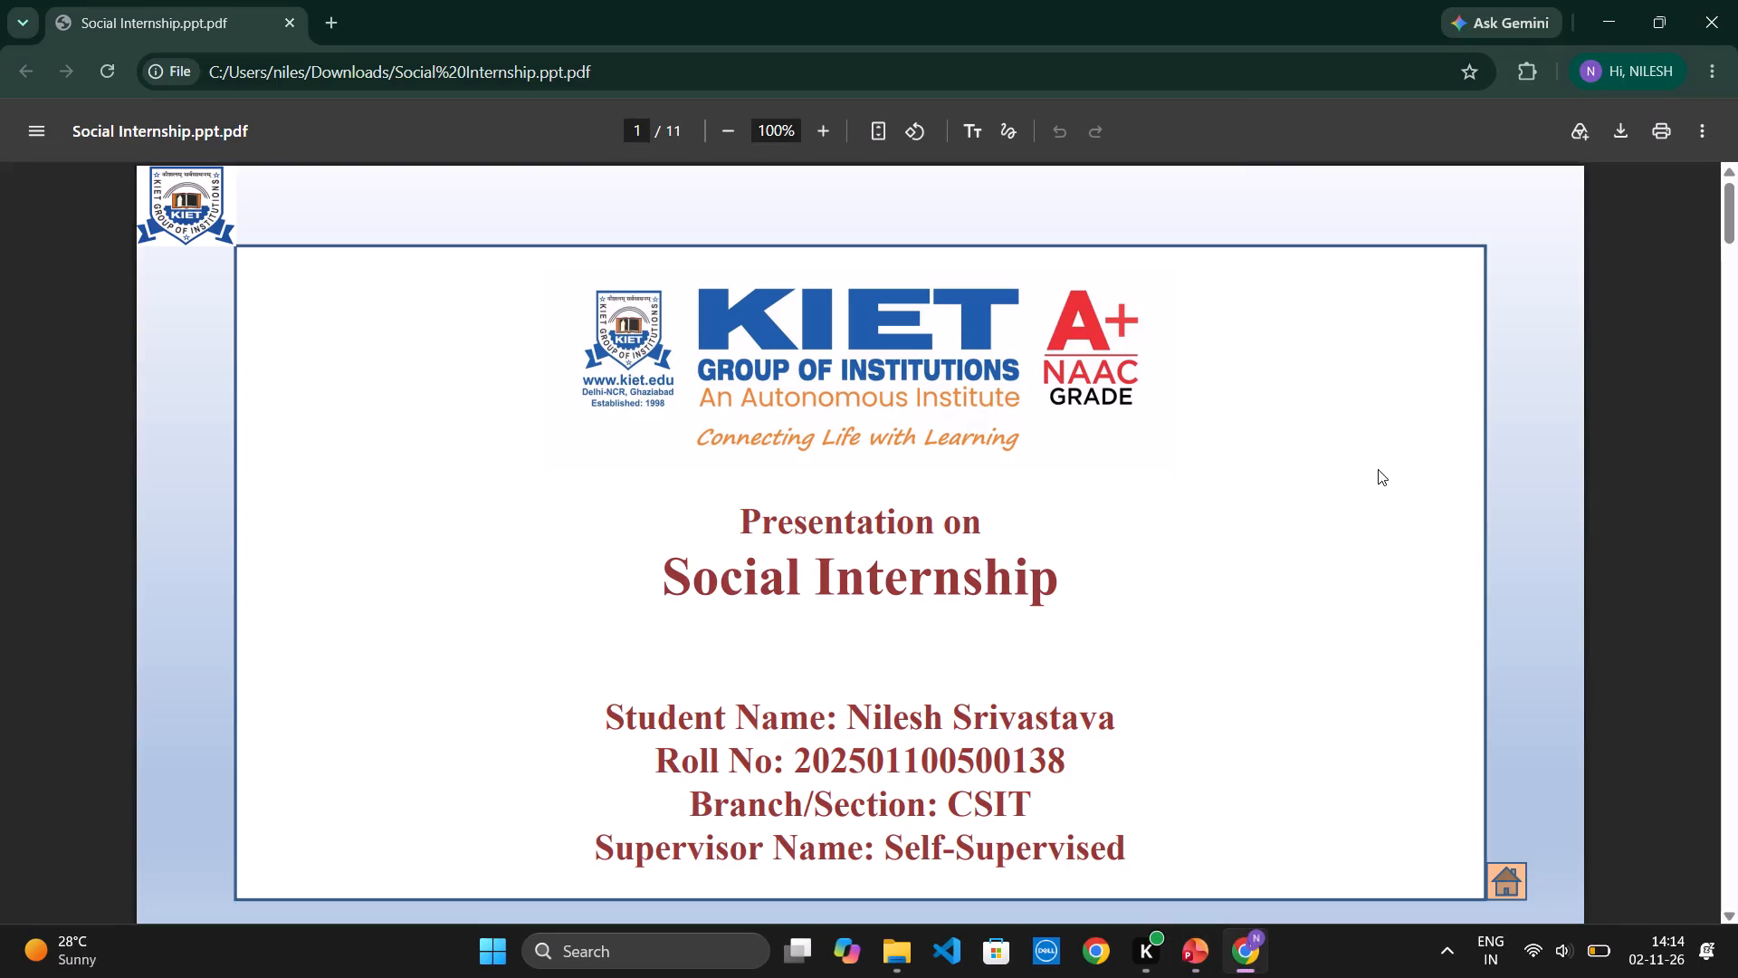
key("Down")
key("Down")
left_click(1378, 469)
key("Down")
key("Down")
scroll(1378, 469, "down", 3)
scroll(1202, 588, "down", 2)
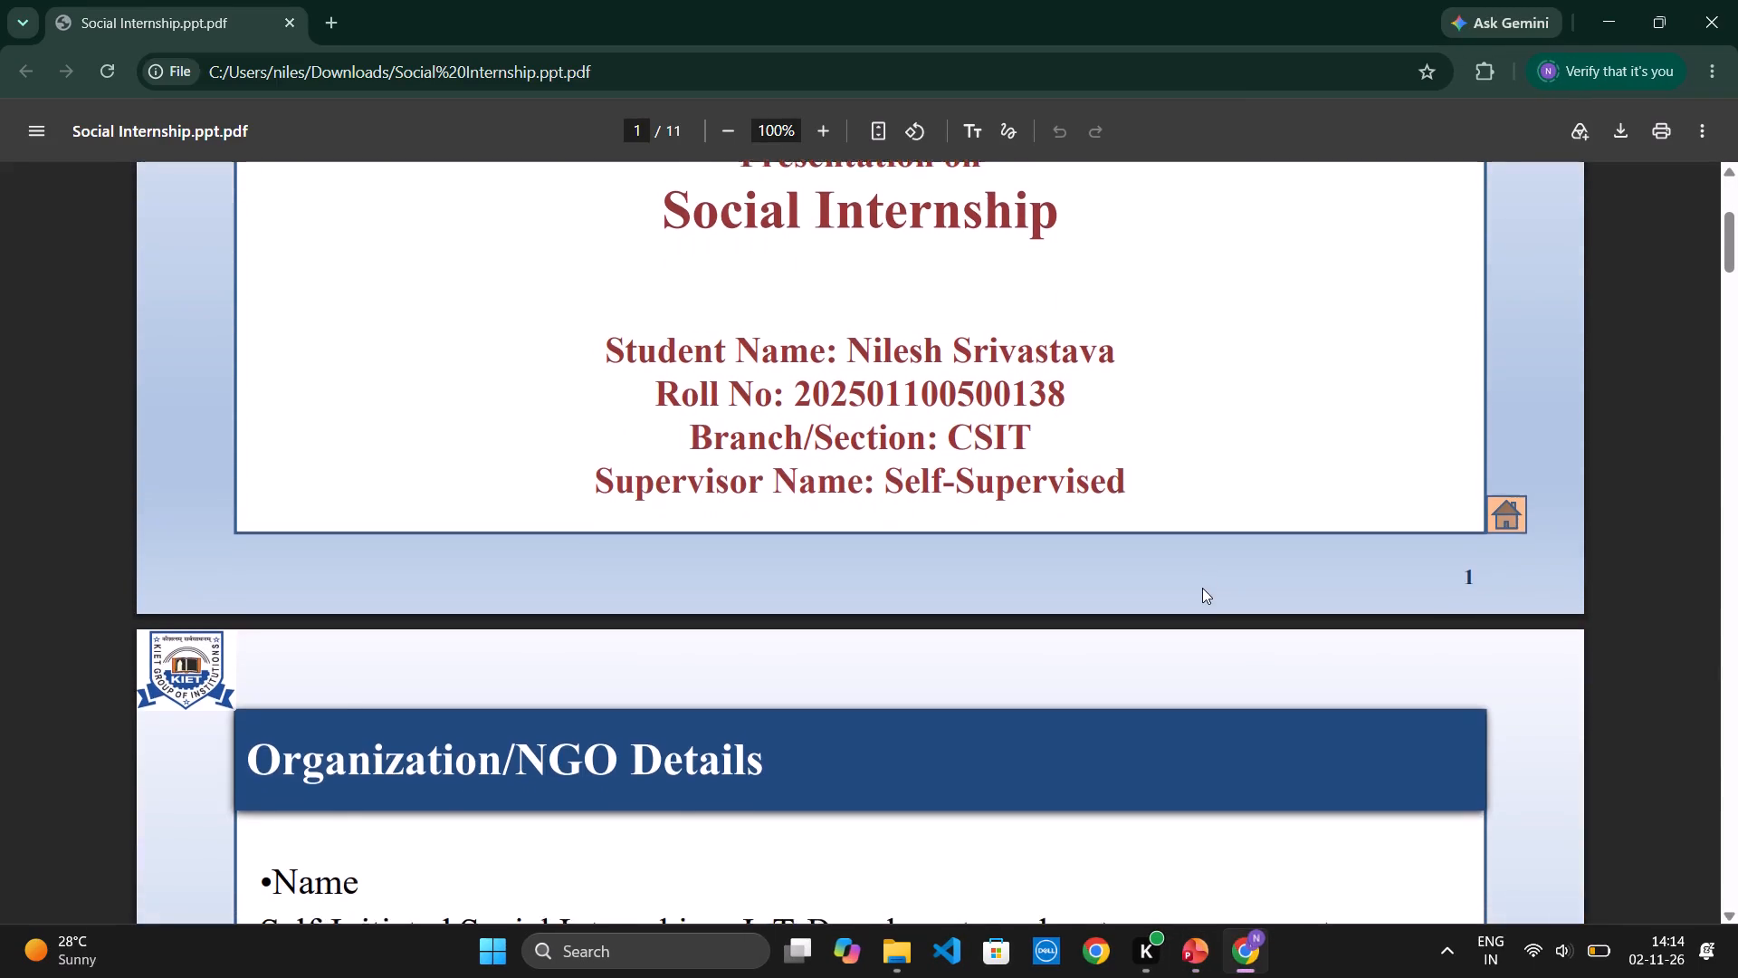
scroll(1202, 588, "down", 7)
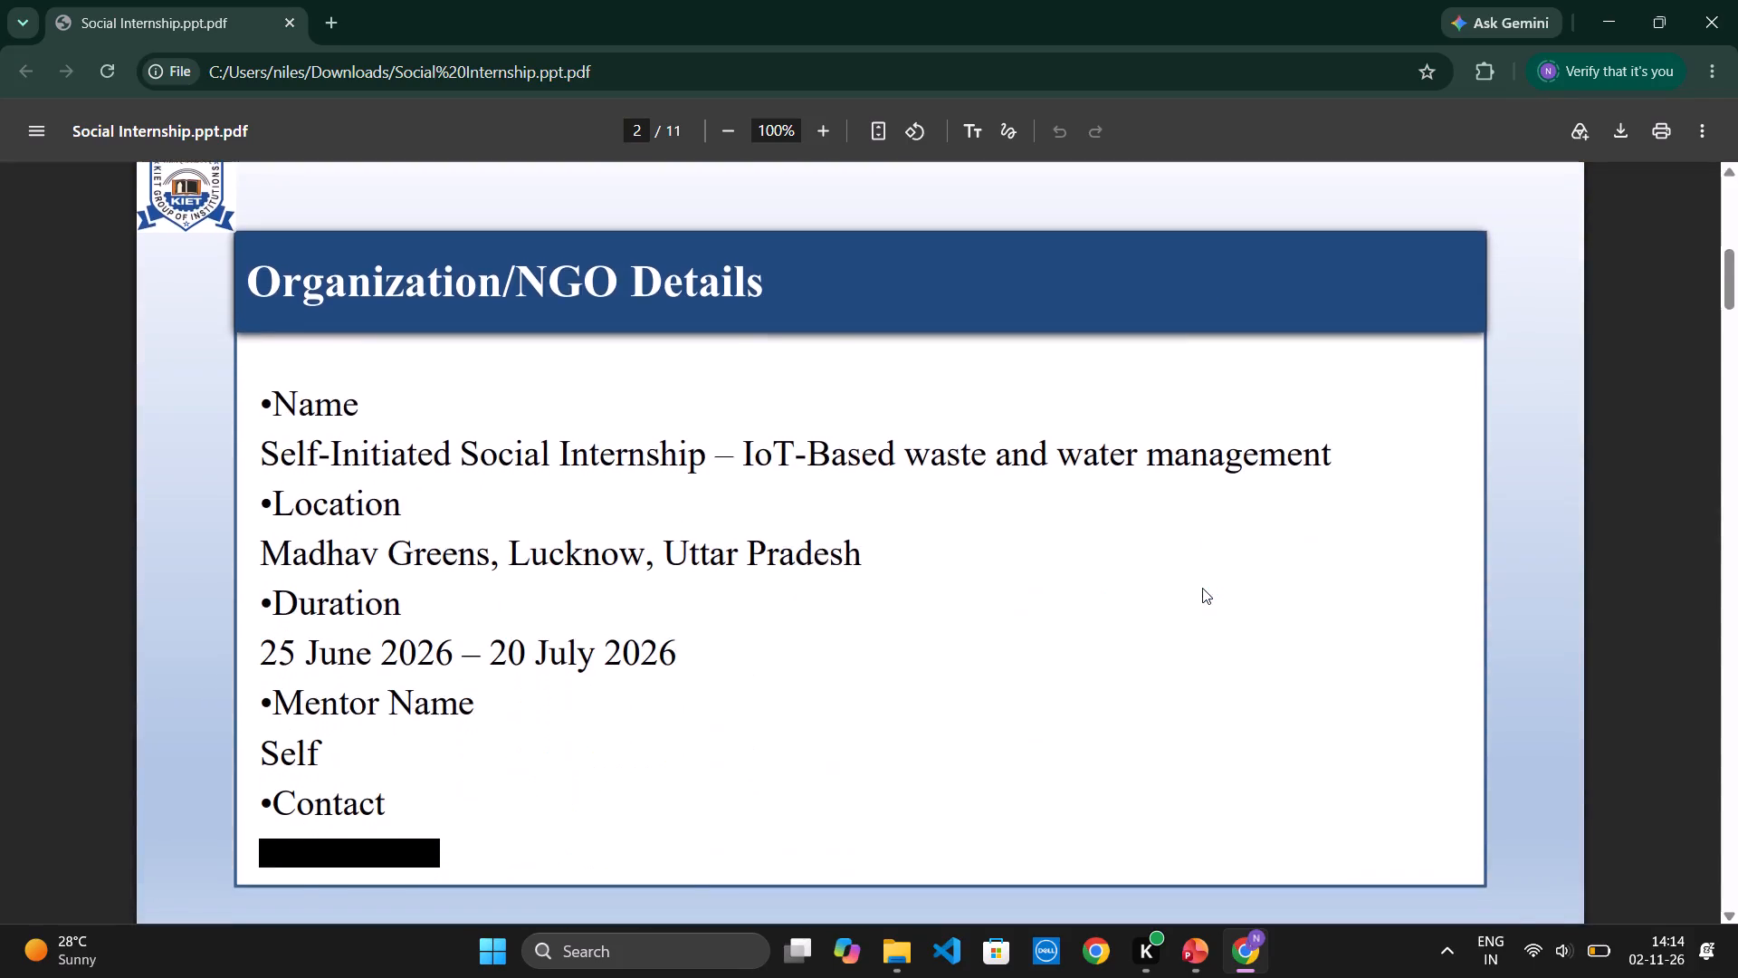
scroll(1202, 588, "down", 10)
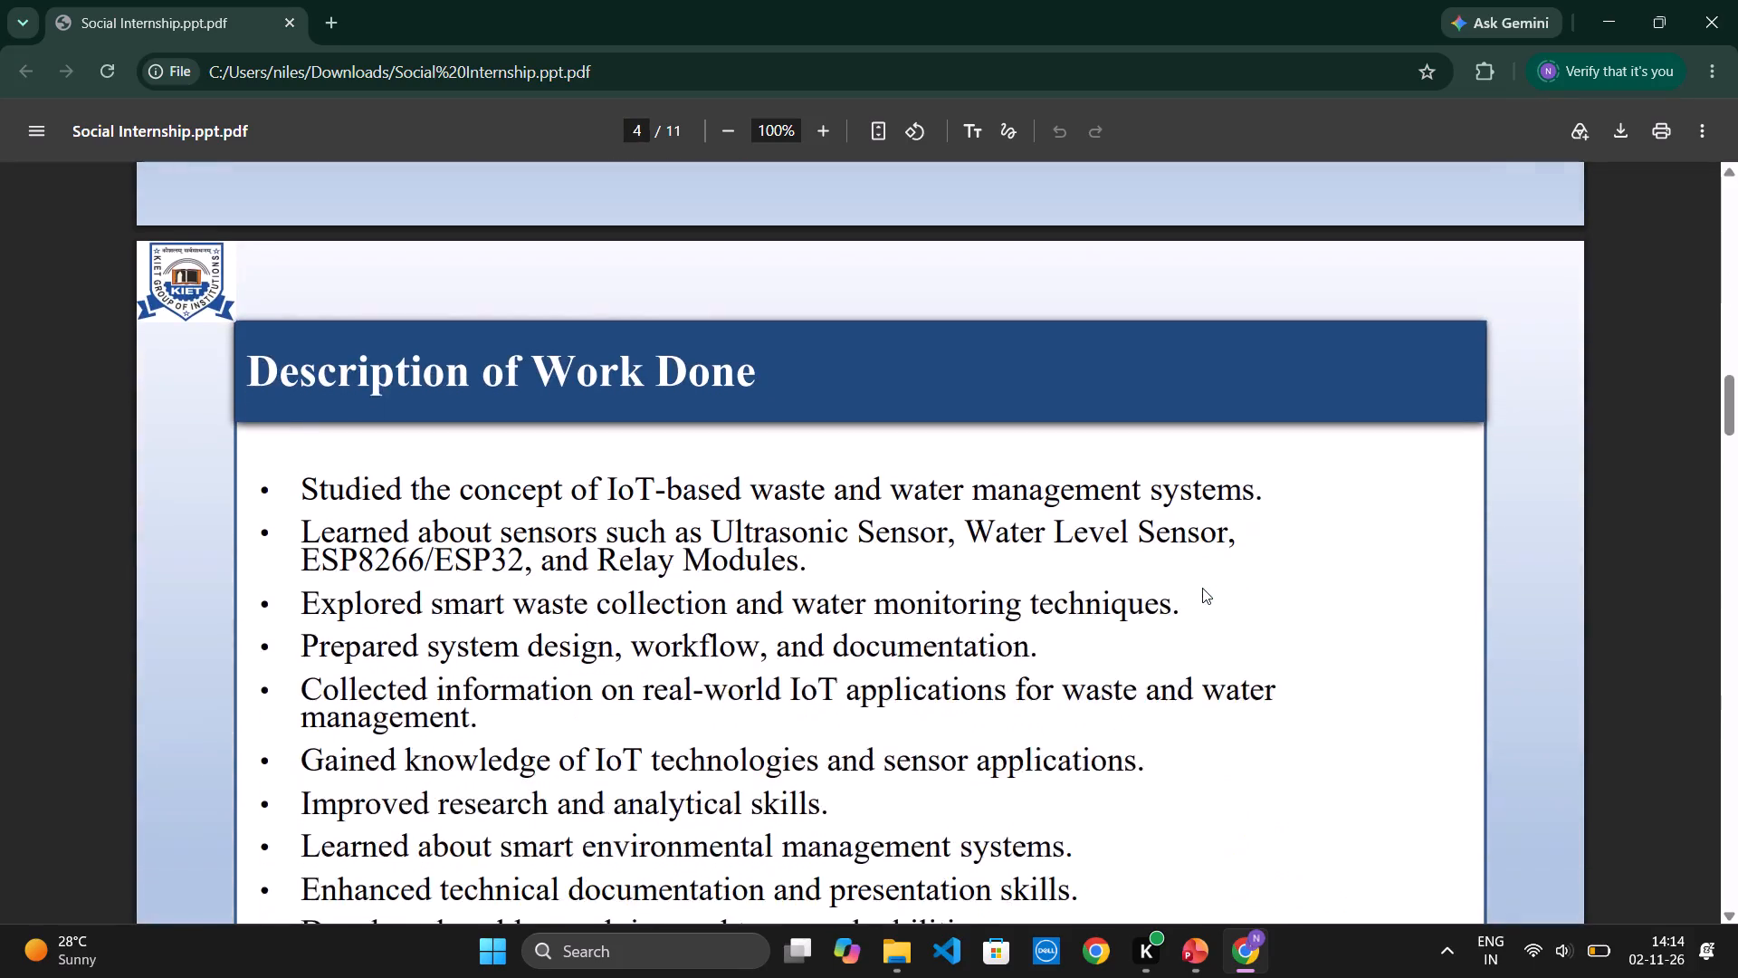
scroll(1202, 588, "down", 13)
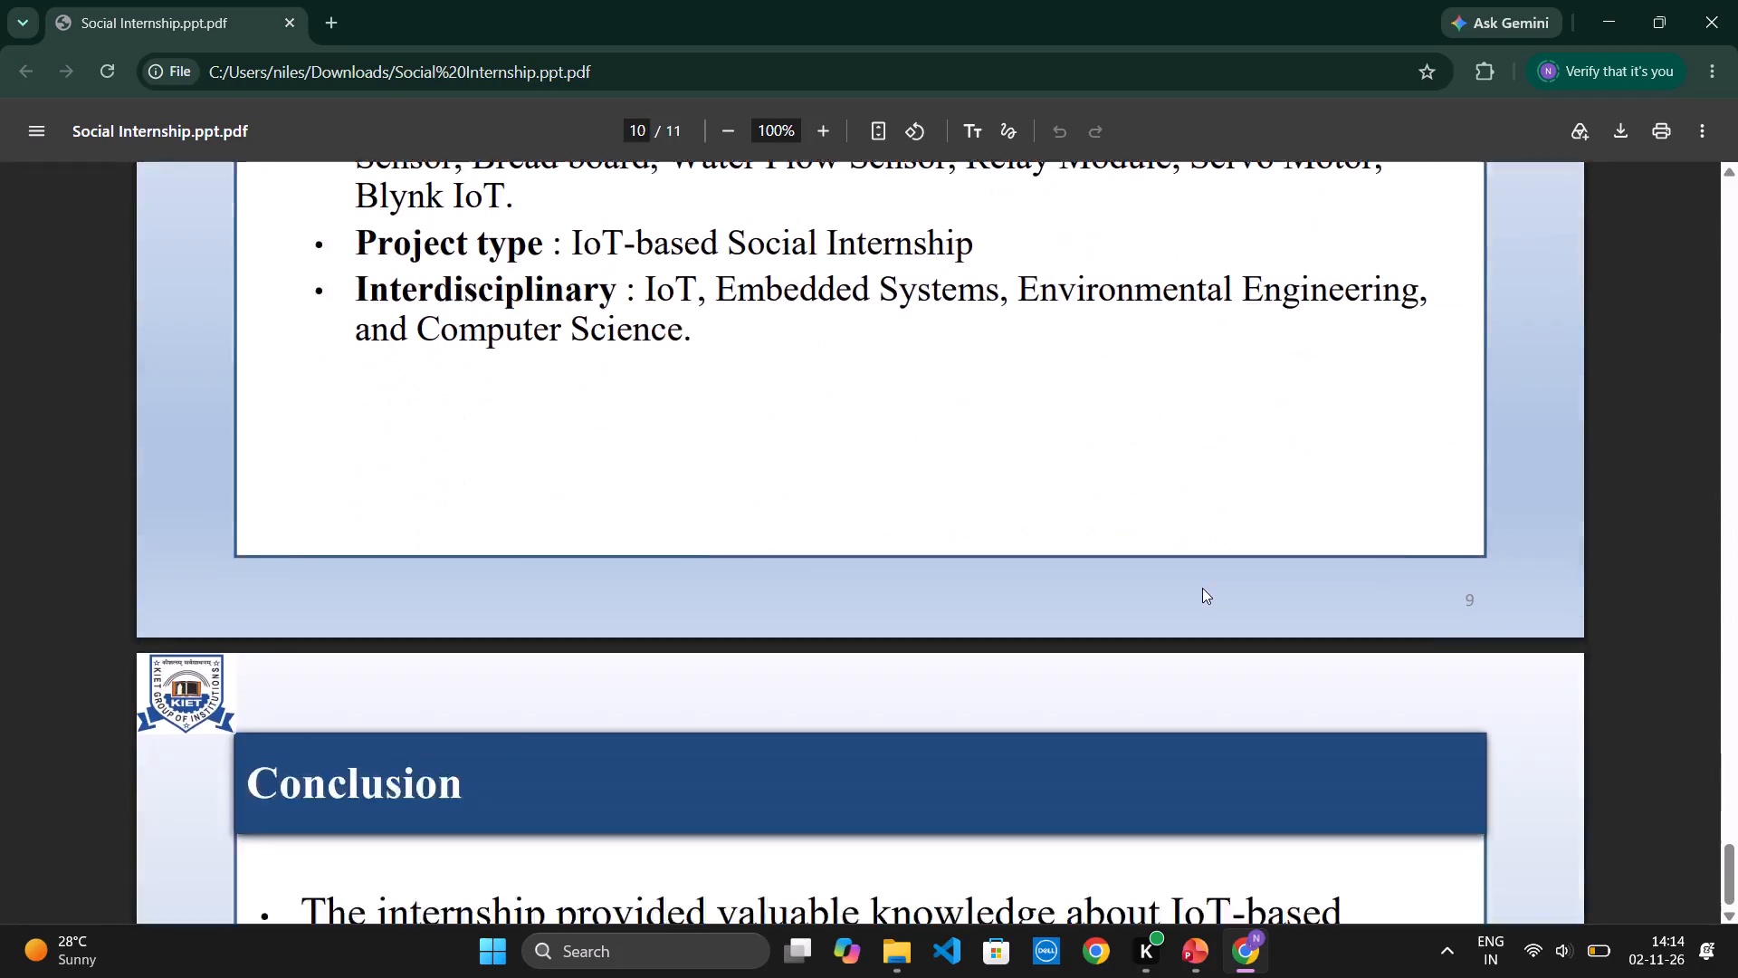
scroll(1202, 588, "down", 5)
left_click(1737, 0)
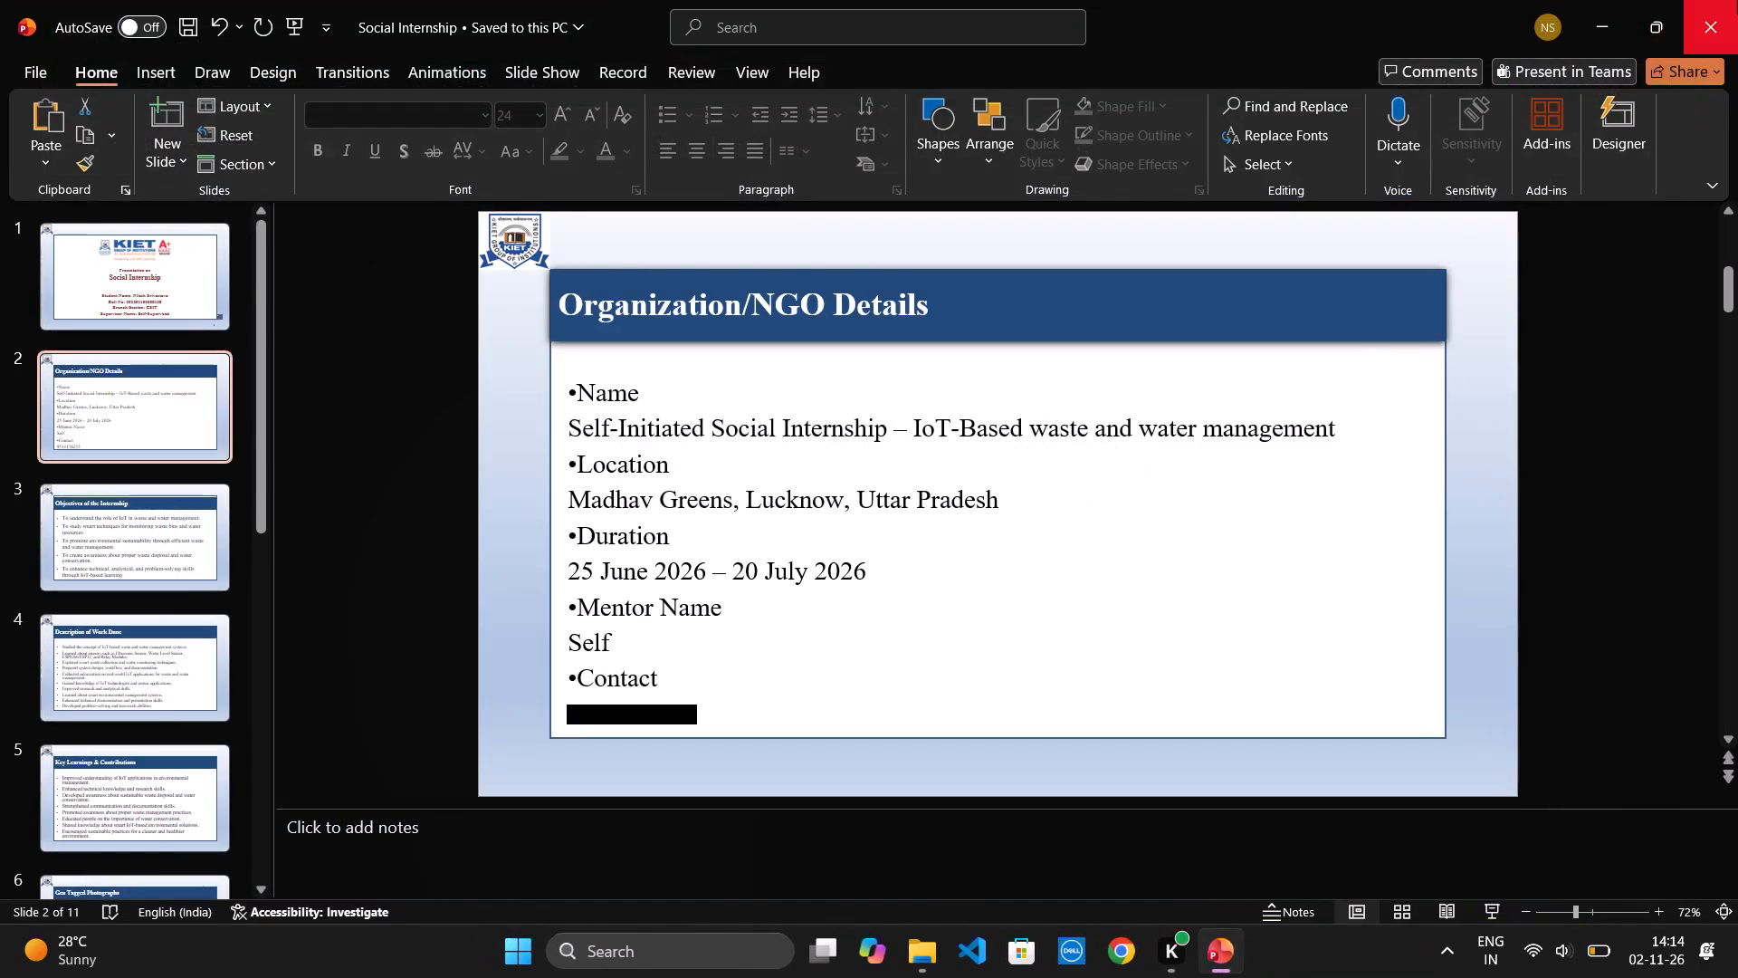
Close the Social Internship presentation.
left_click(1737, 0)
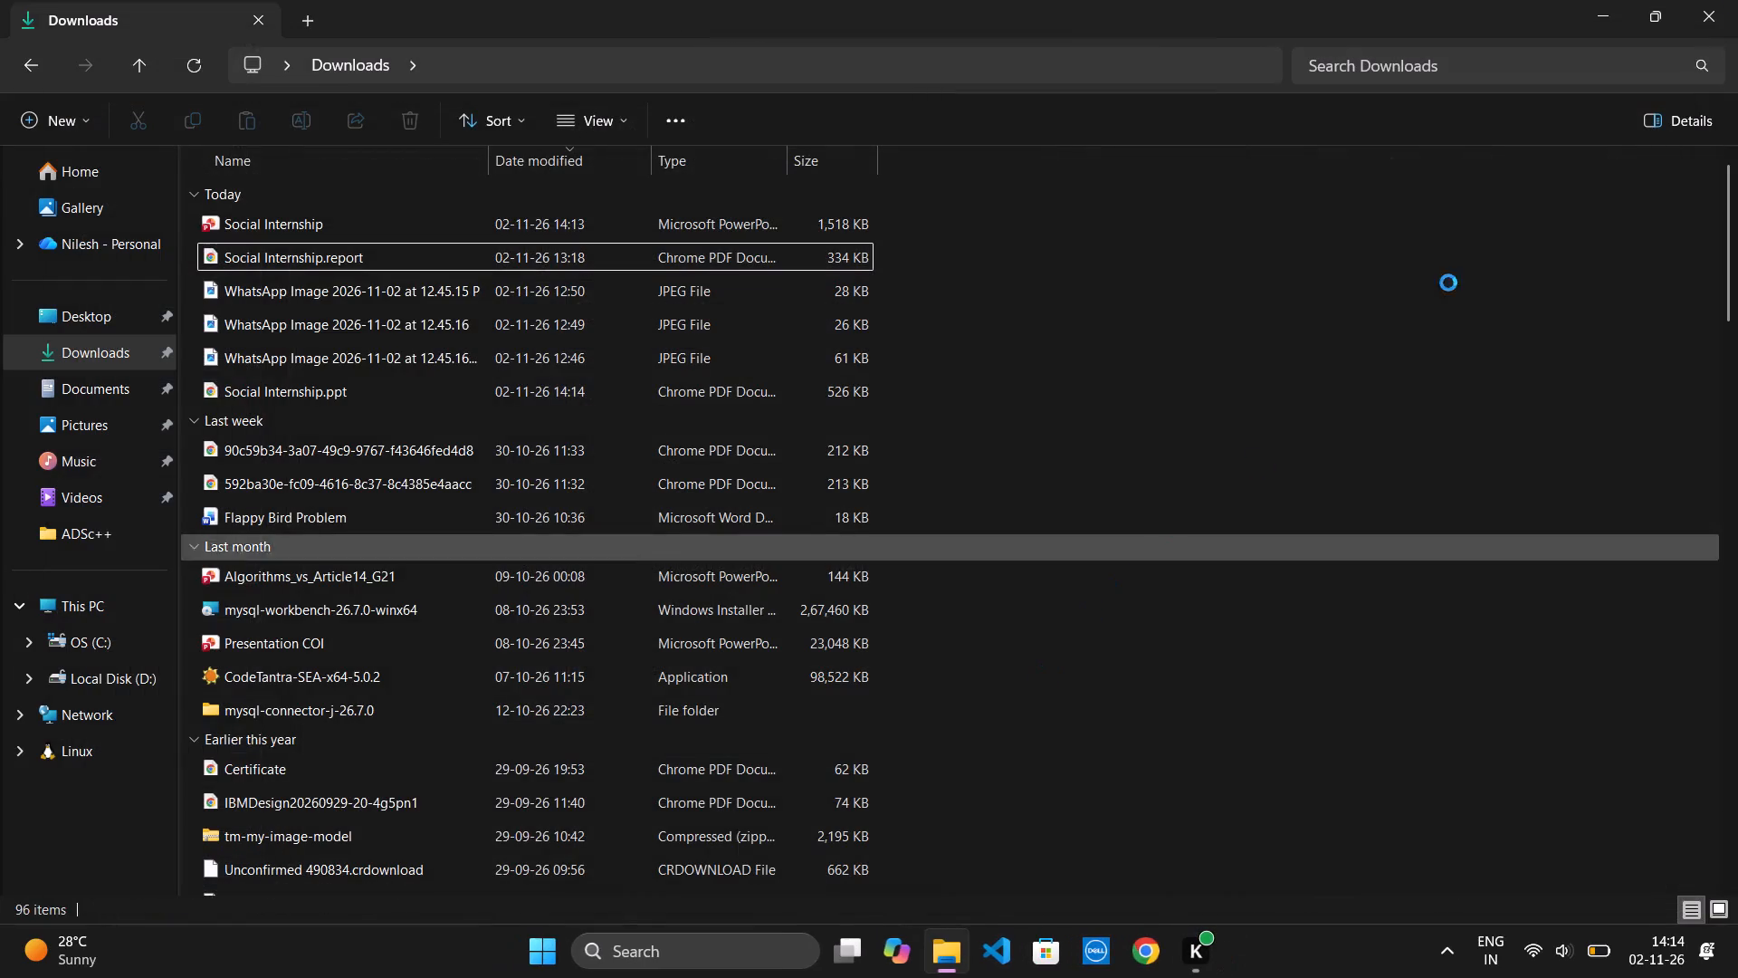
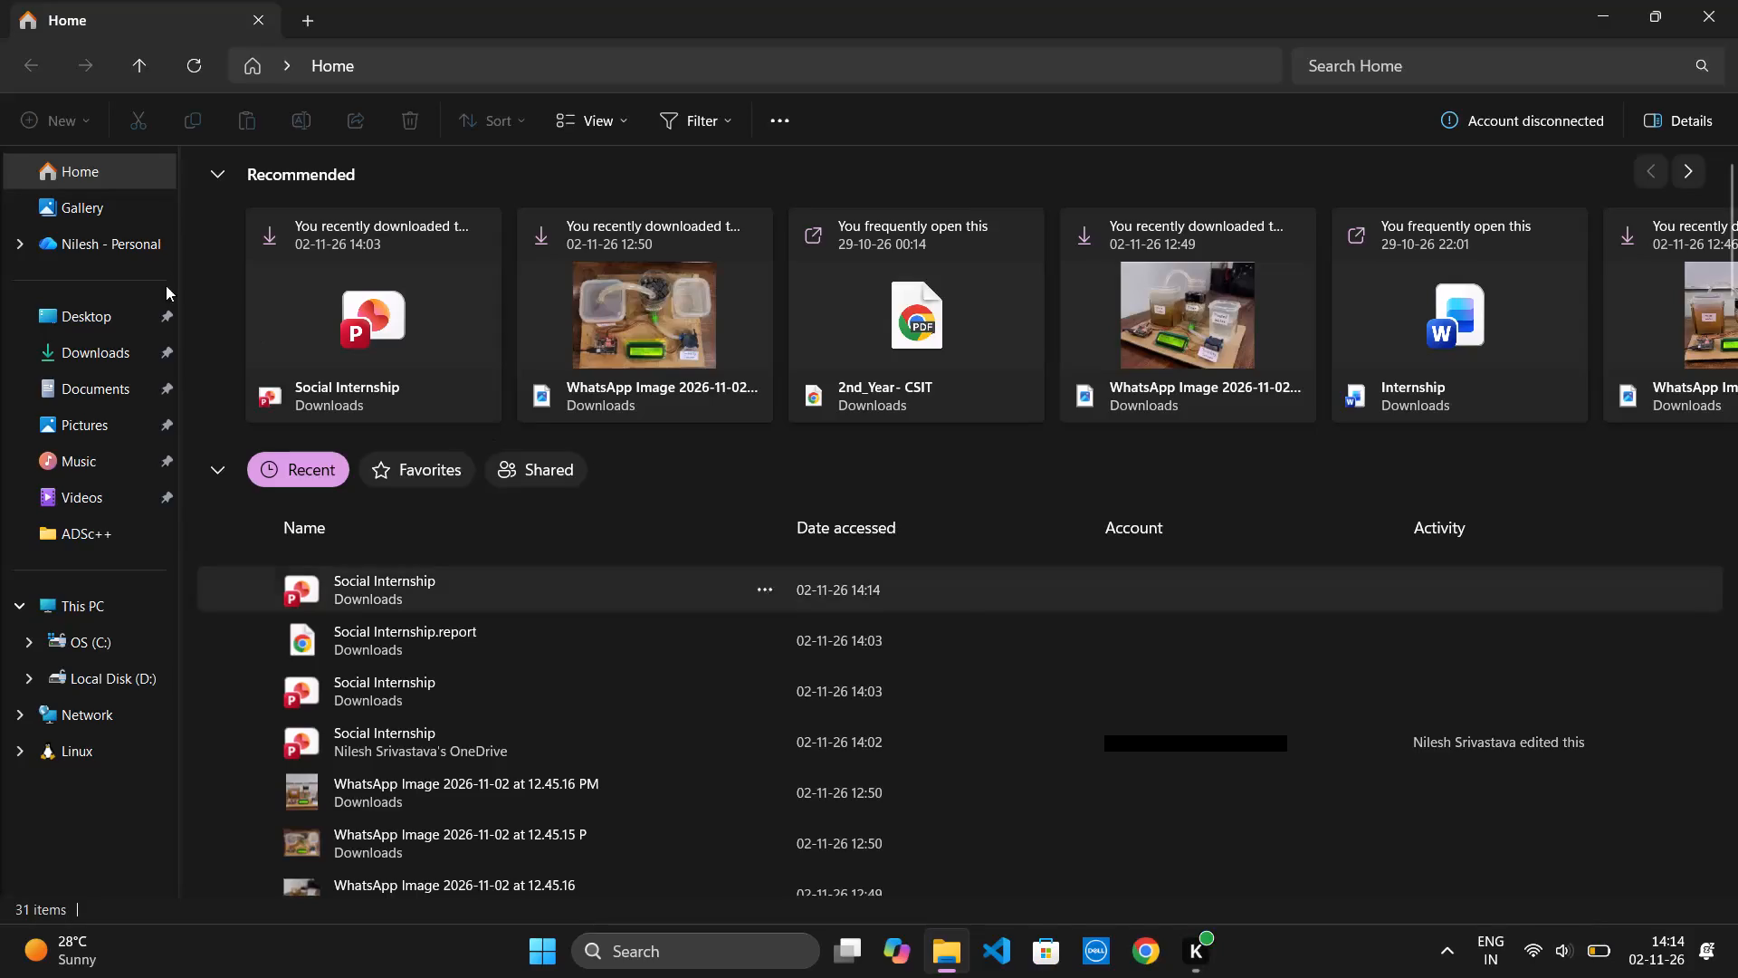
Open the Downloads folder and cut the Social Internship PowerPoint file so it can be moved elsewhere.
left_click(73, 360)
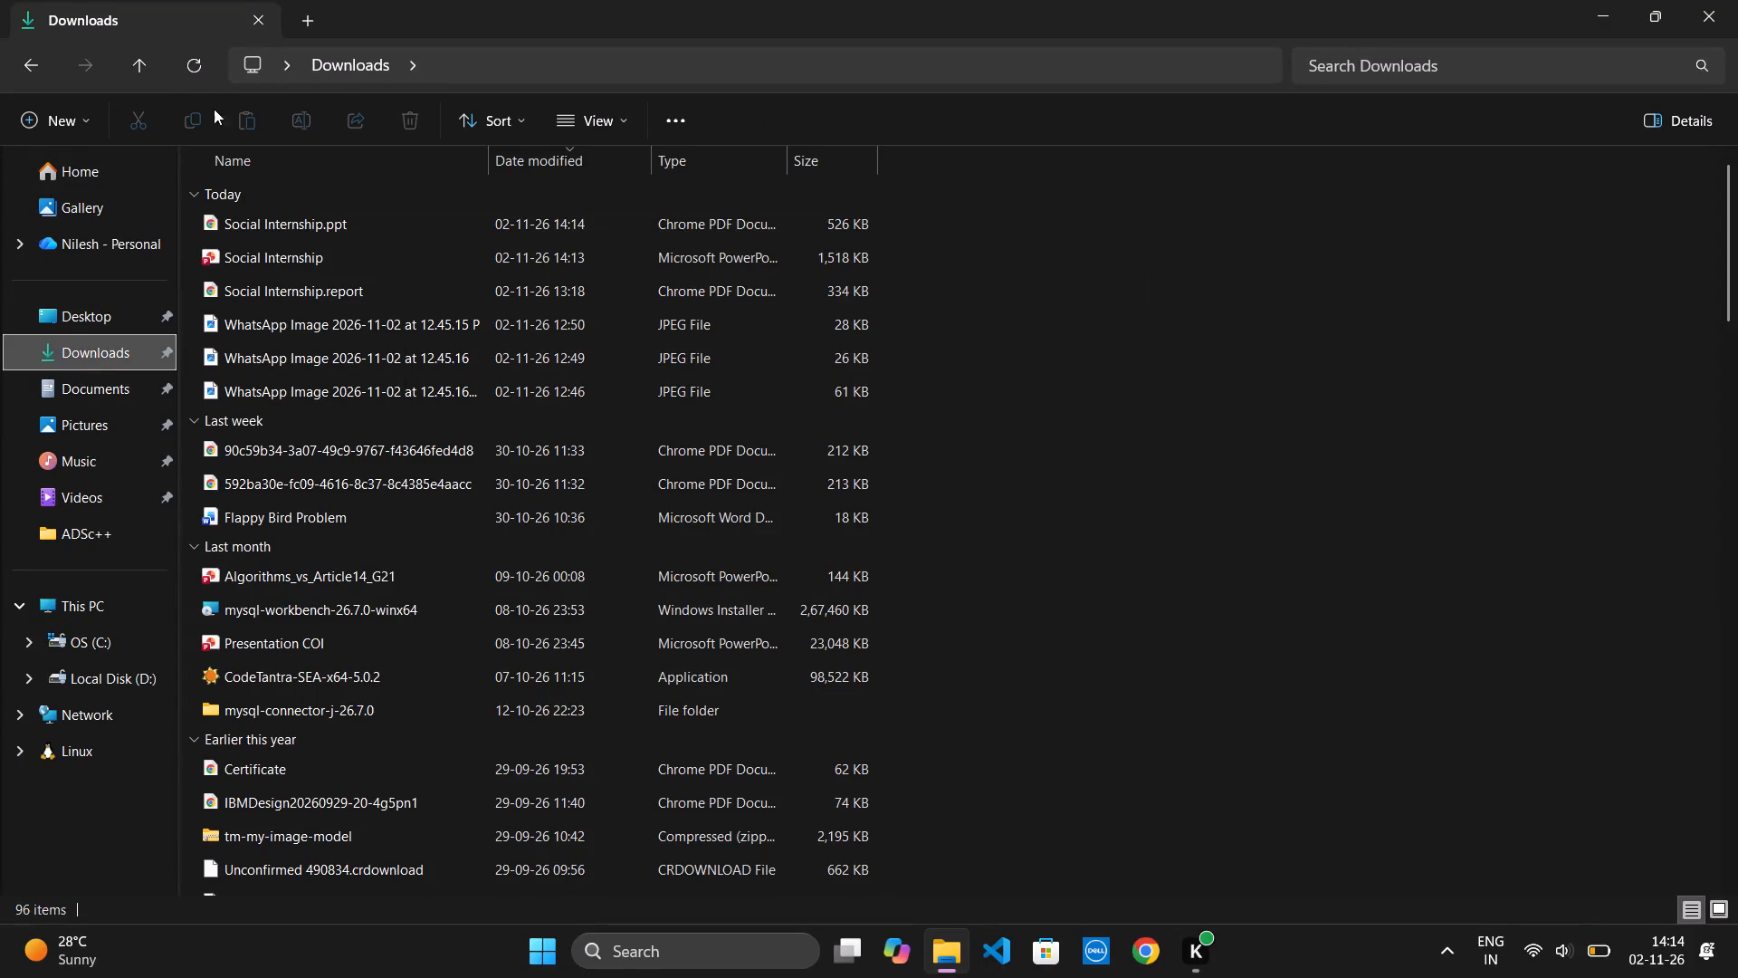
left_click(327, 257)
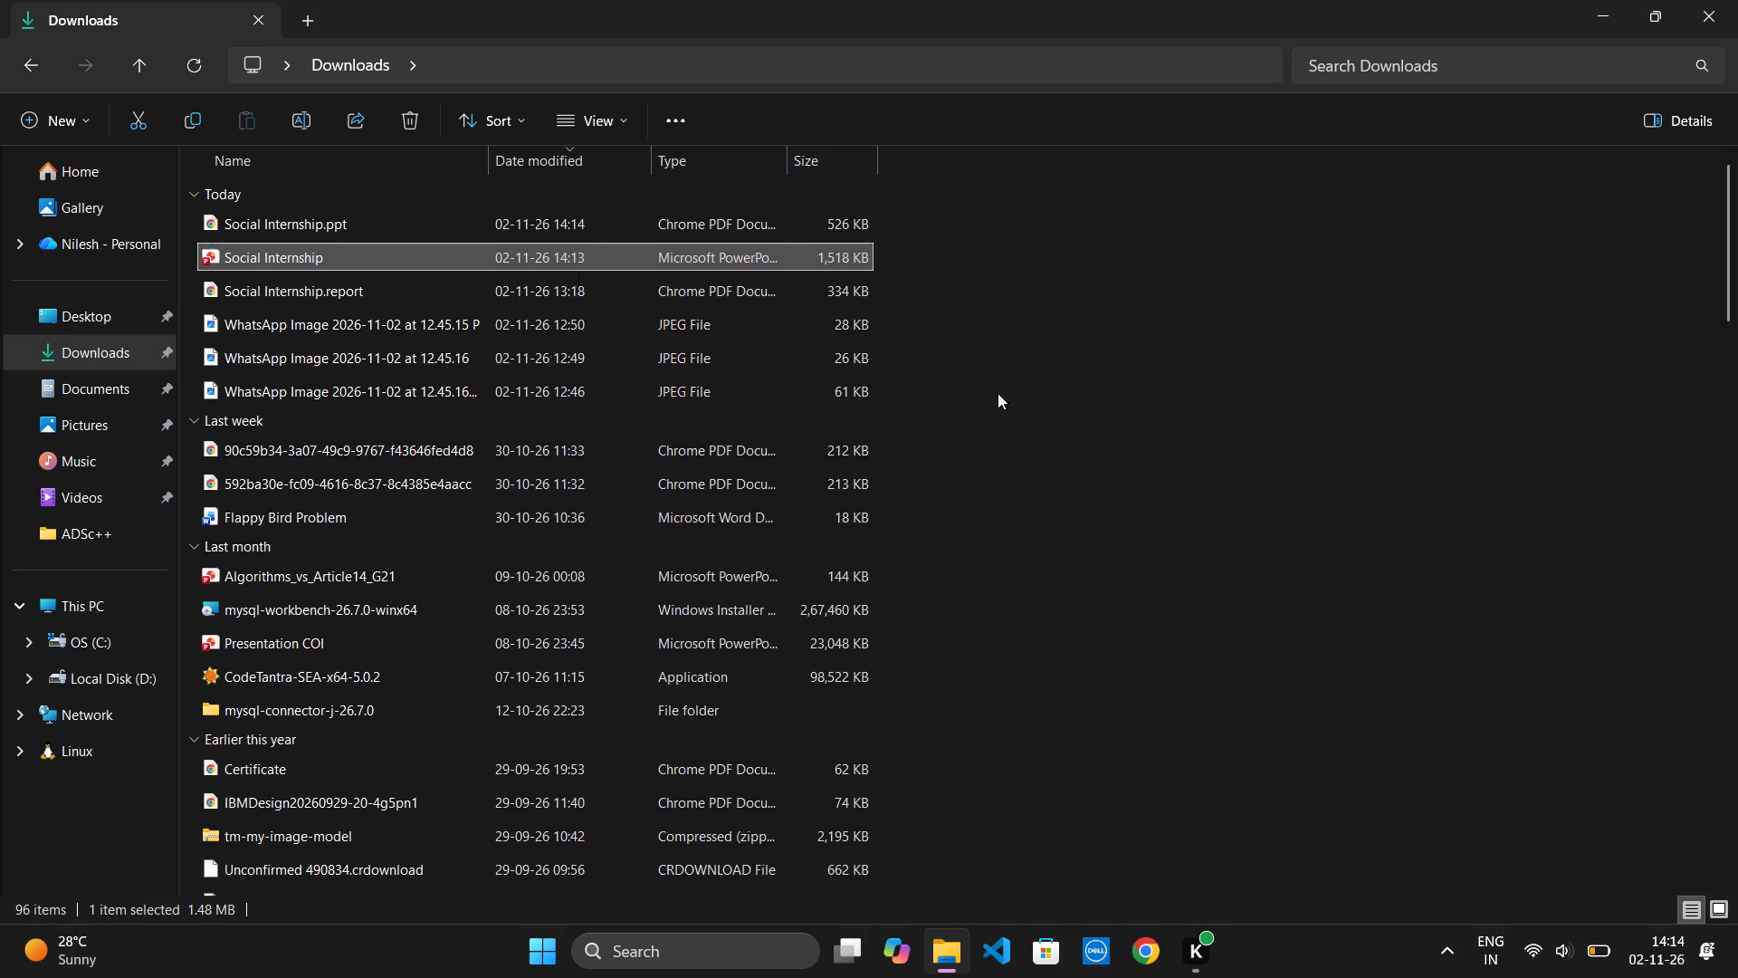
left_click(136, 115)
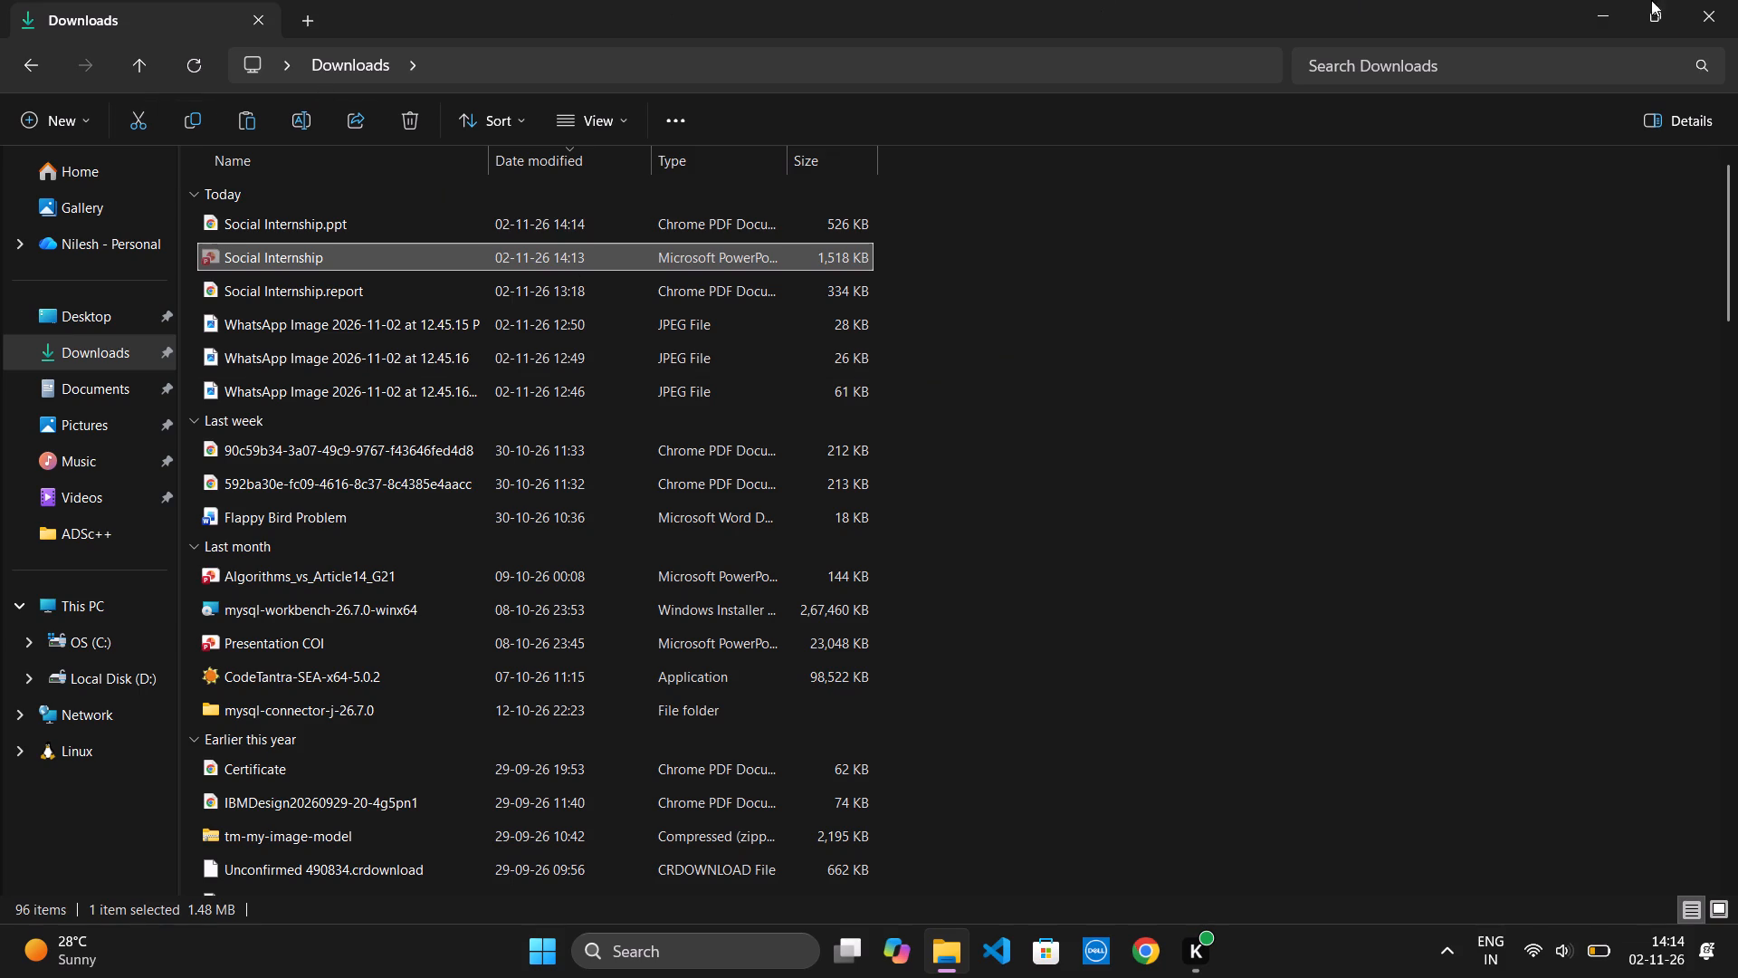
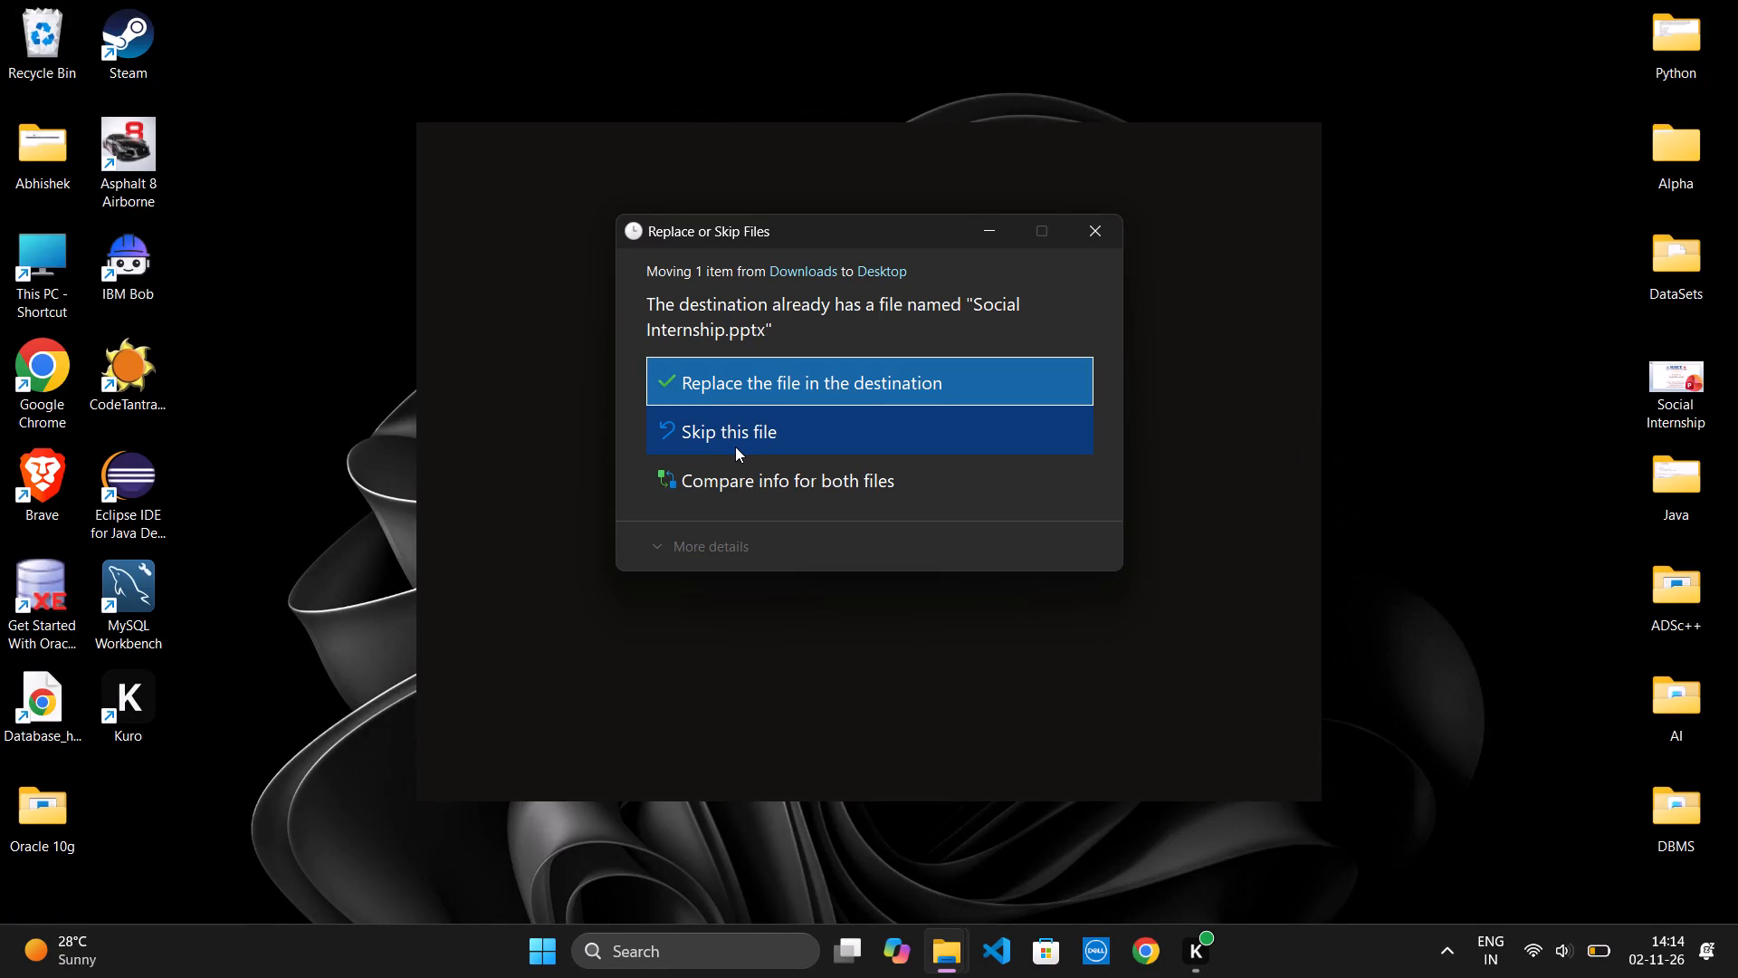
Replace the existing Social Internship.pptx on the Desktop with the copy being moved from Downloads.
left_click(861, 387)
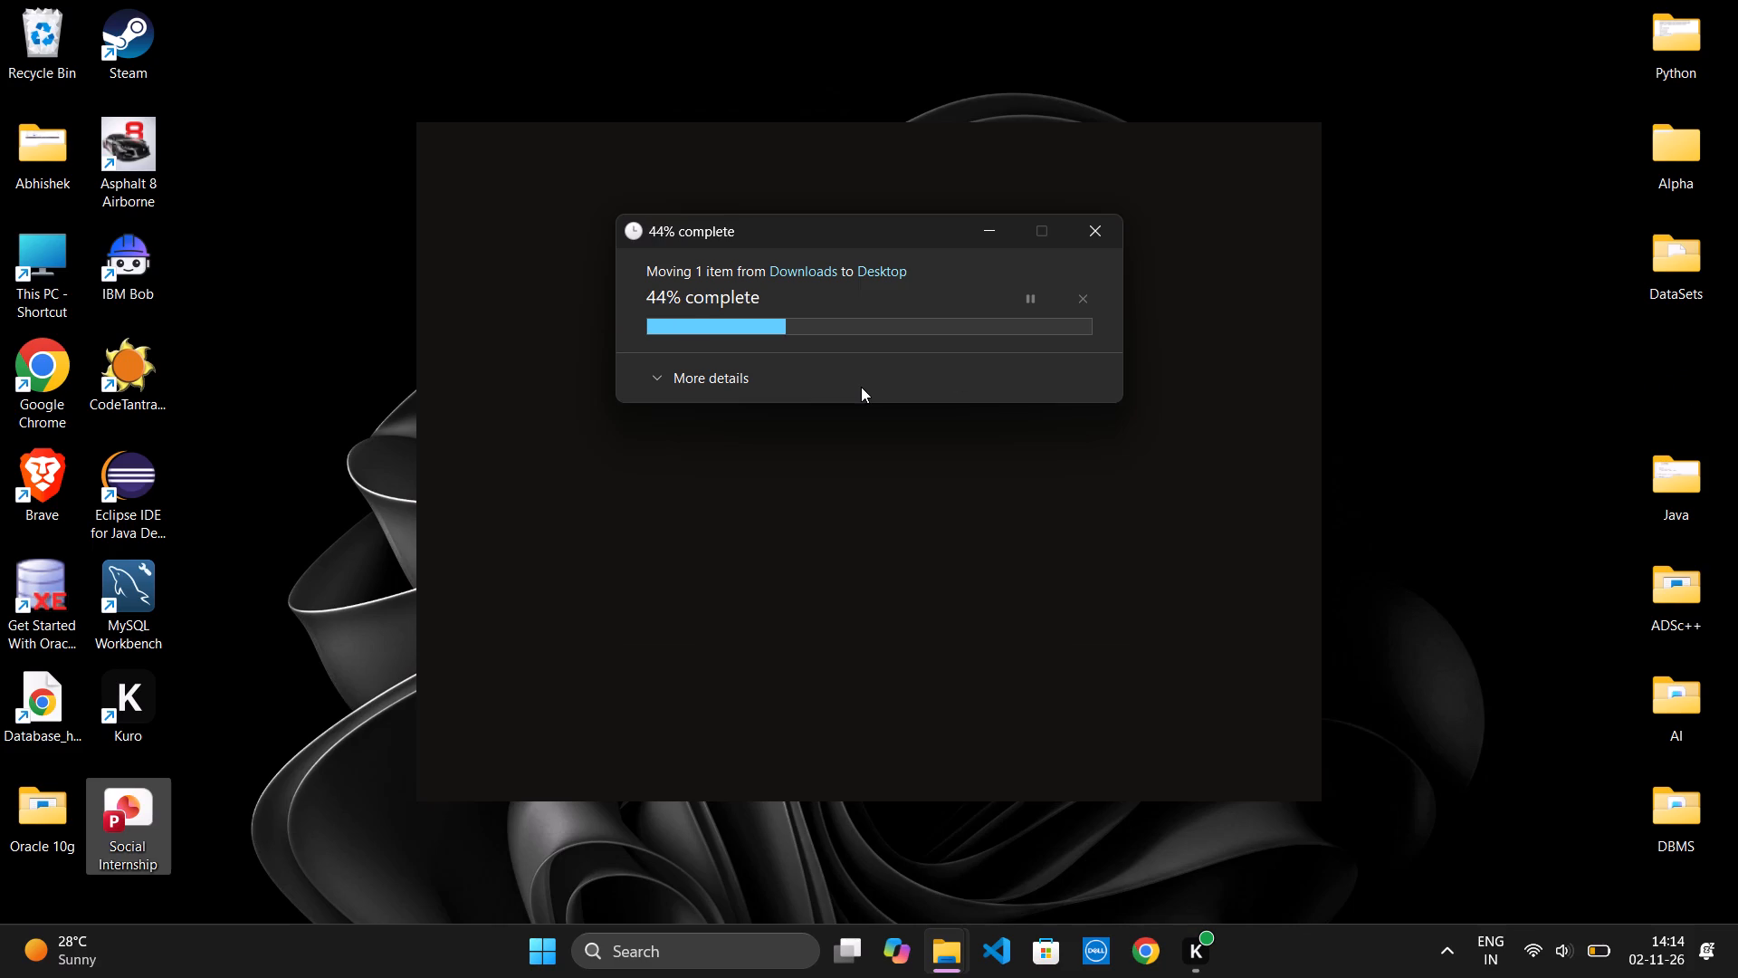
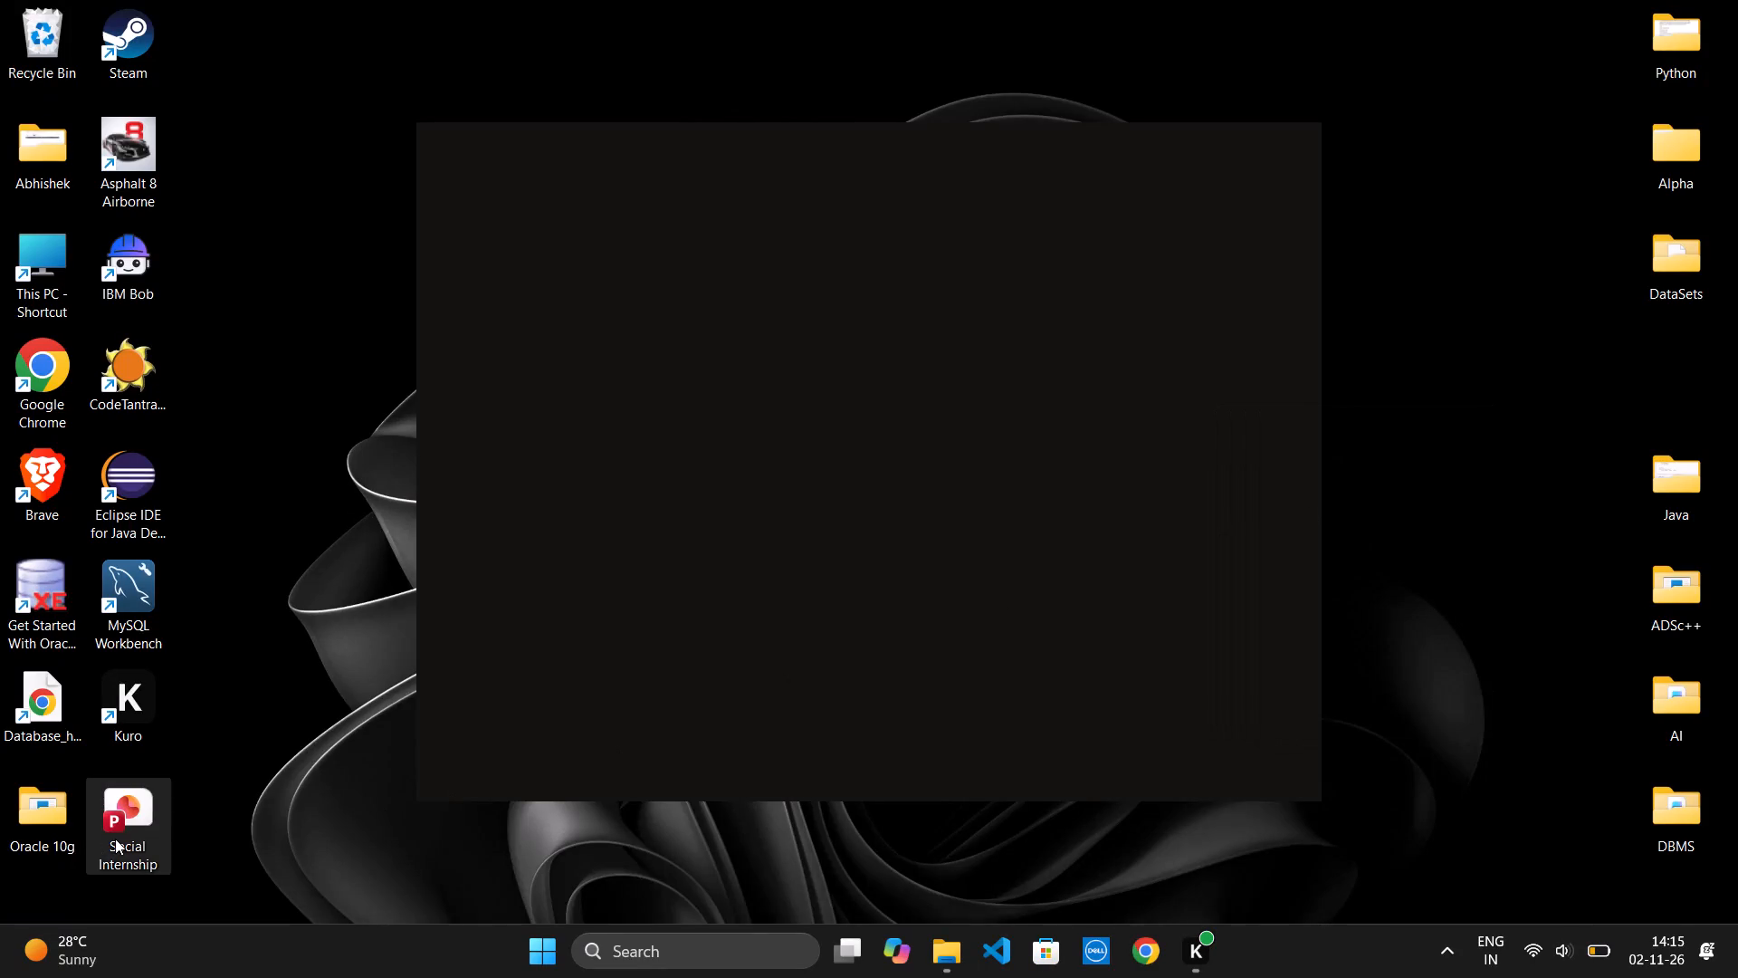
Reposition the Social Internship presentation icon on the Desktop into the gap between the DataSets and Java folders.
left_click_drag(115, 839, 1570, 376)
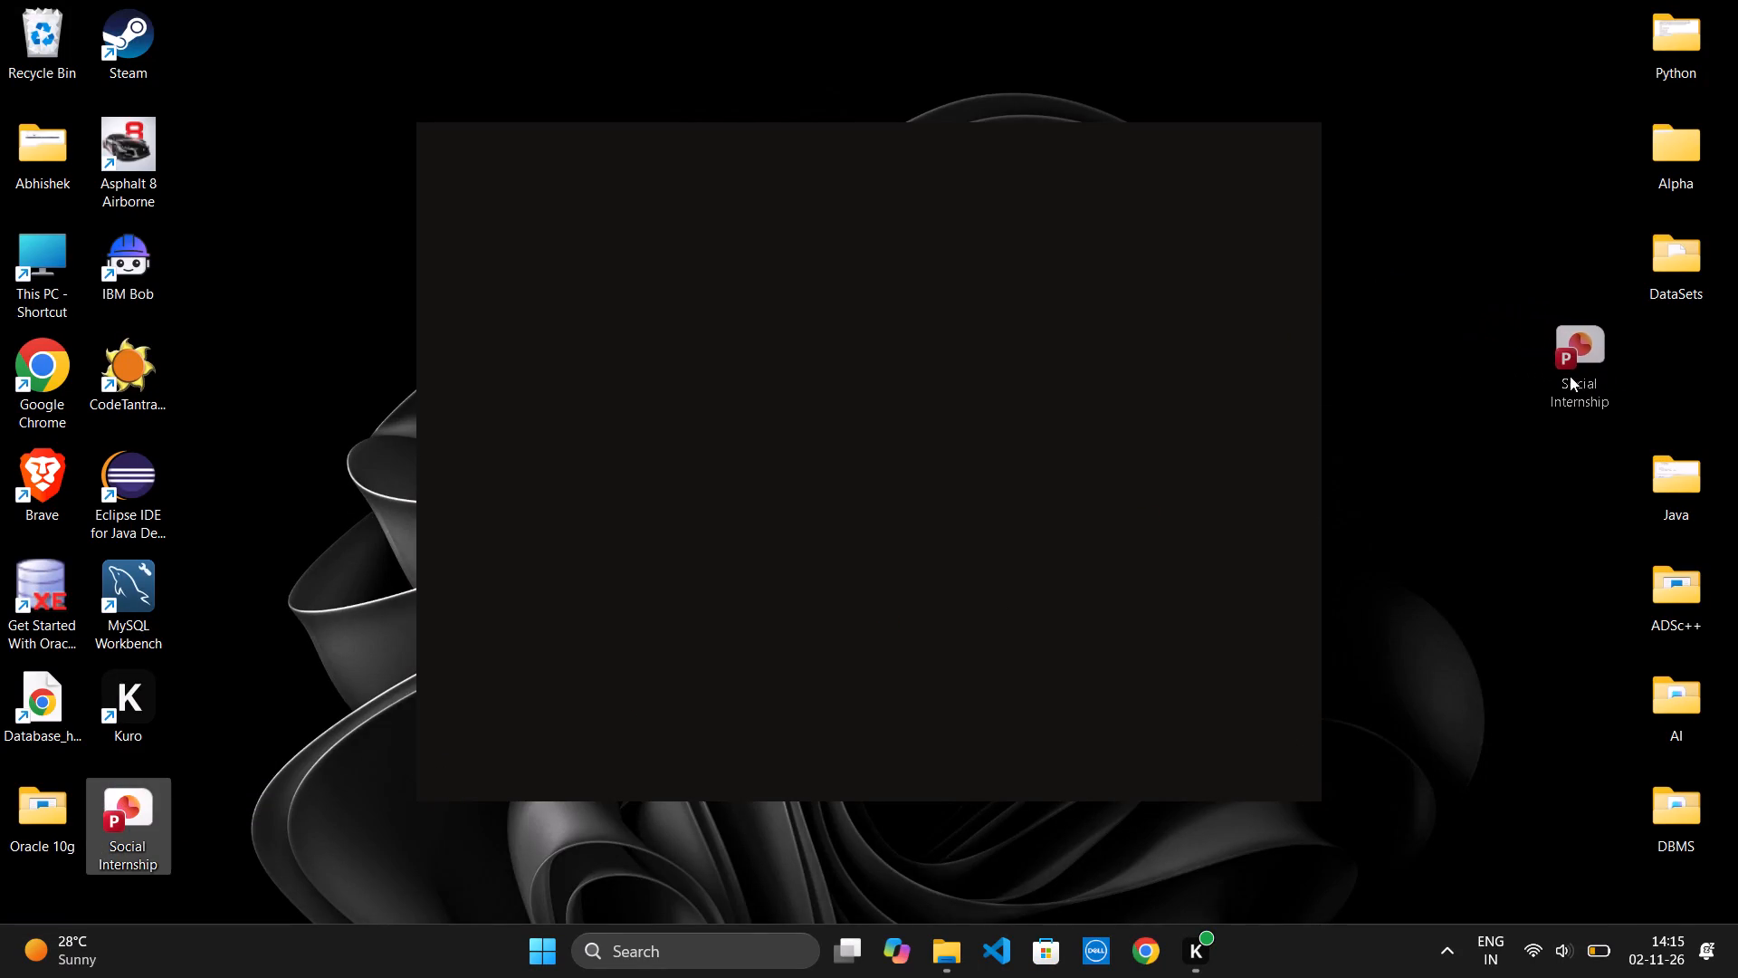
left_click_drag(1570, 376, 1658, 398)
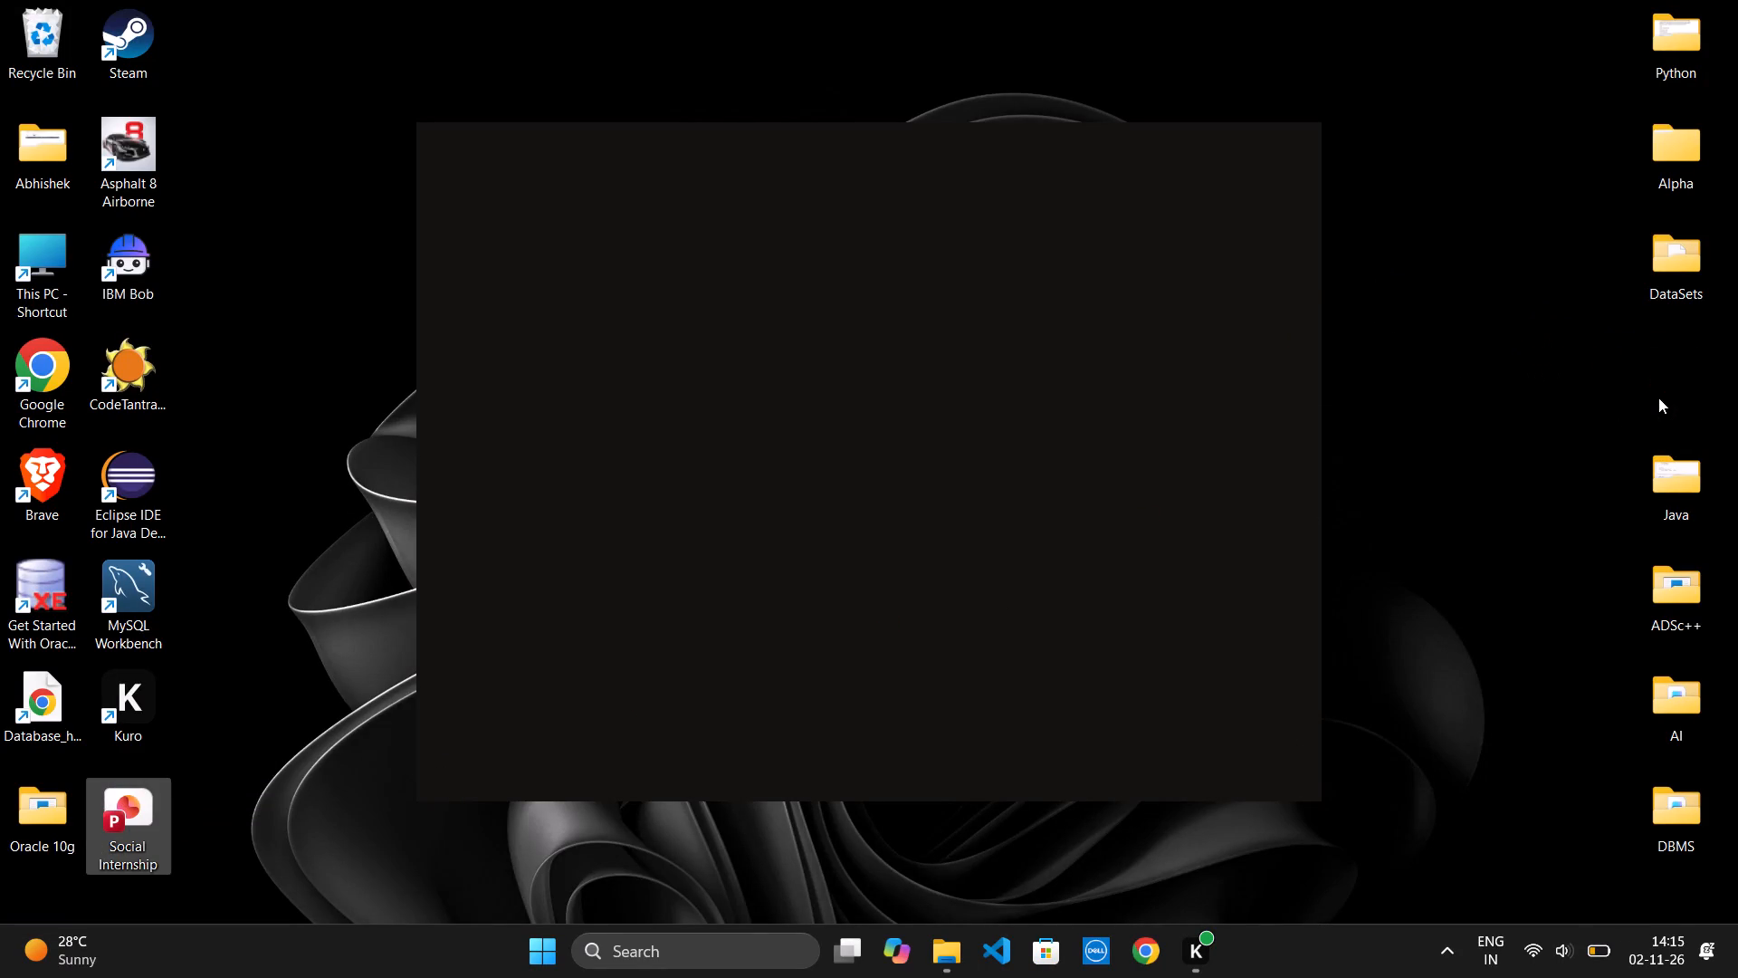
left_click(1447, 441)
left_click(1416, 567)
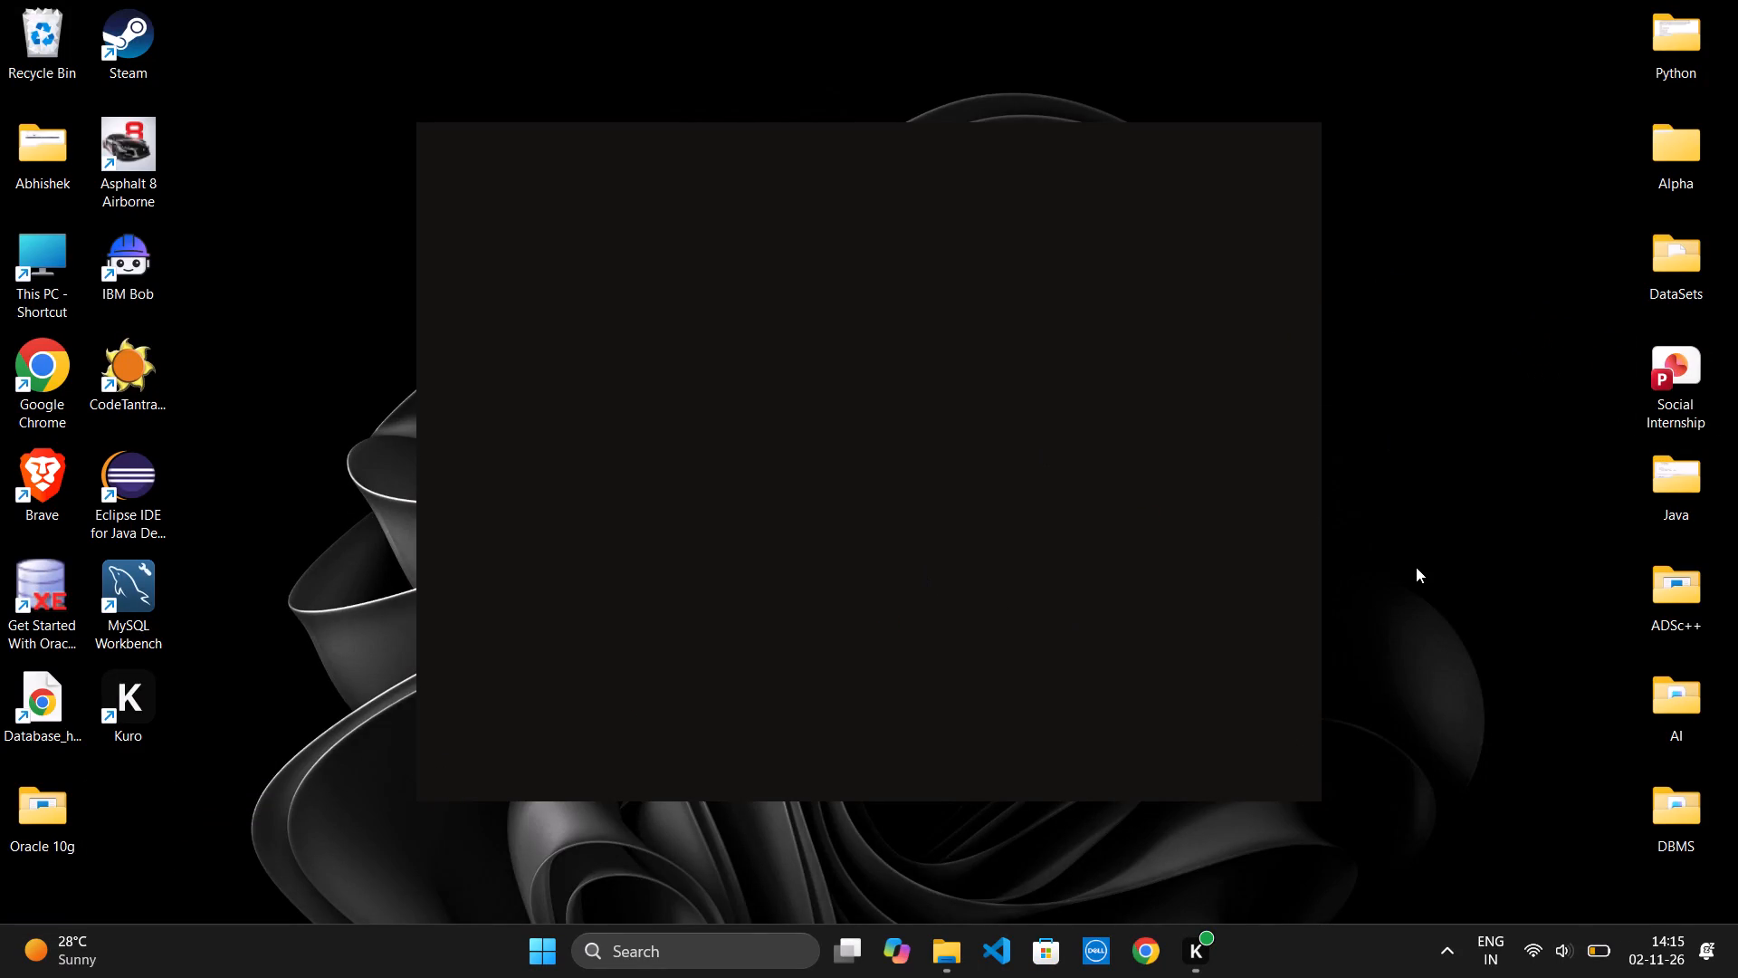
Refresh the Downloads folder and look through the Social Internship.report PDF to its final Certification & Attachments section, closing it when done.
left_click(935, 936)
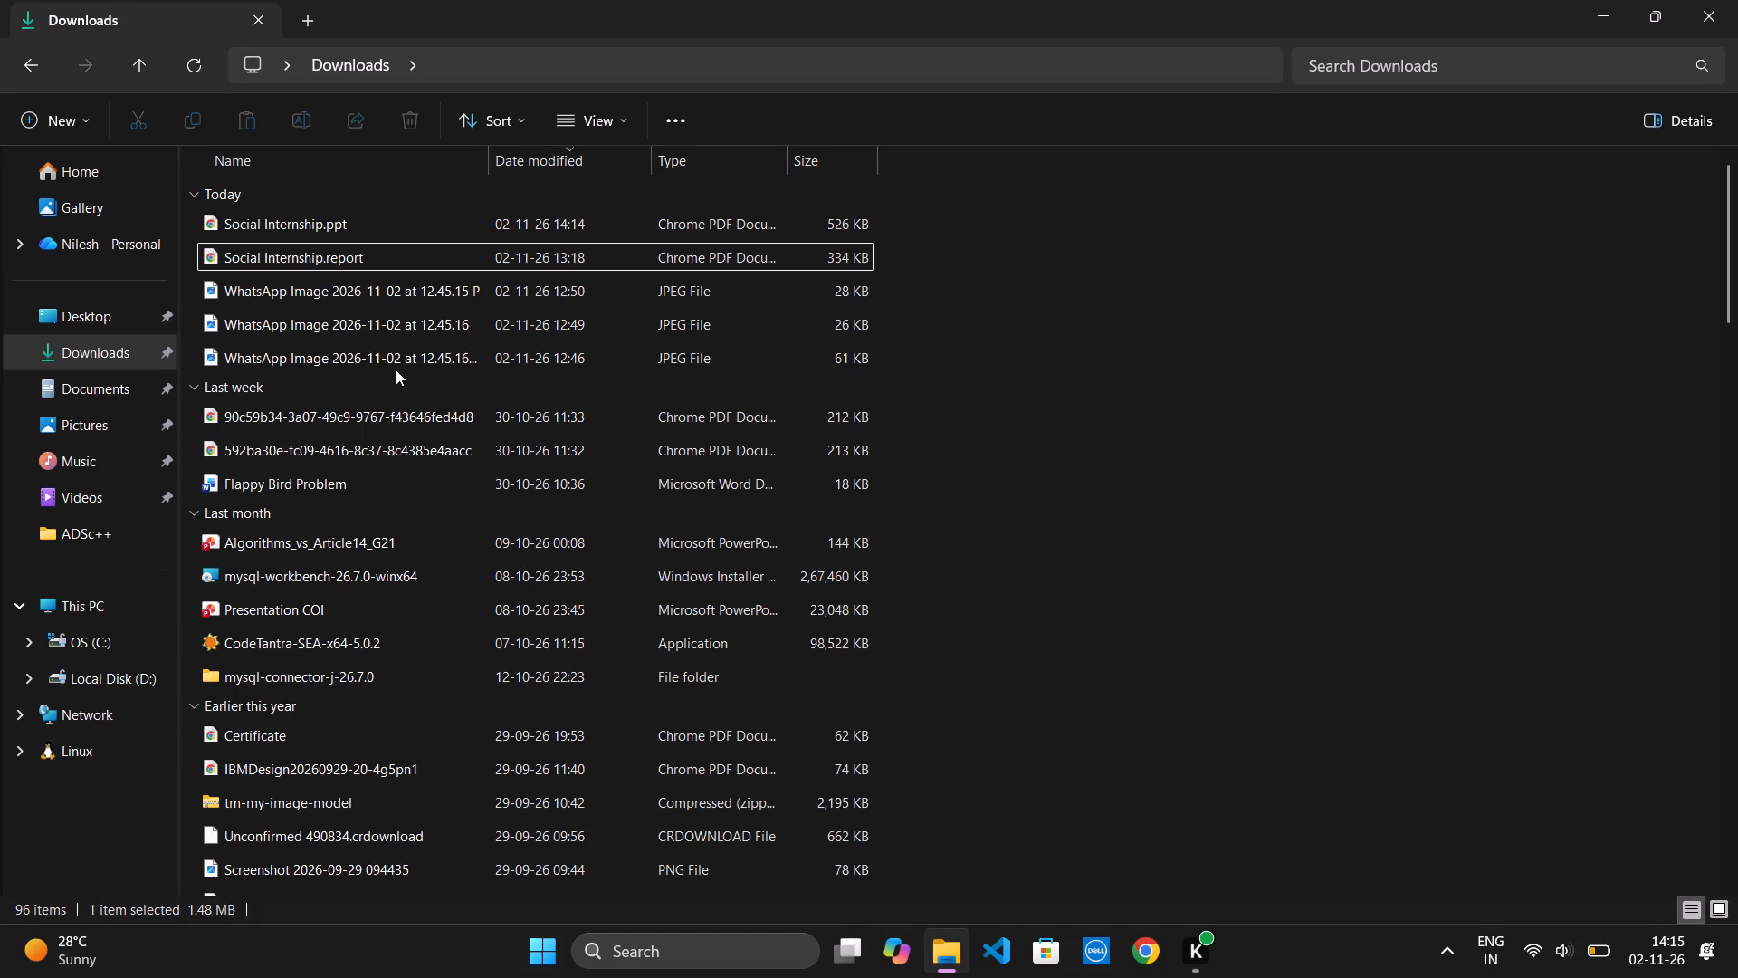
left_click(183, 69)
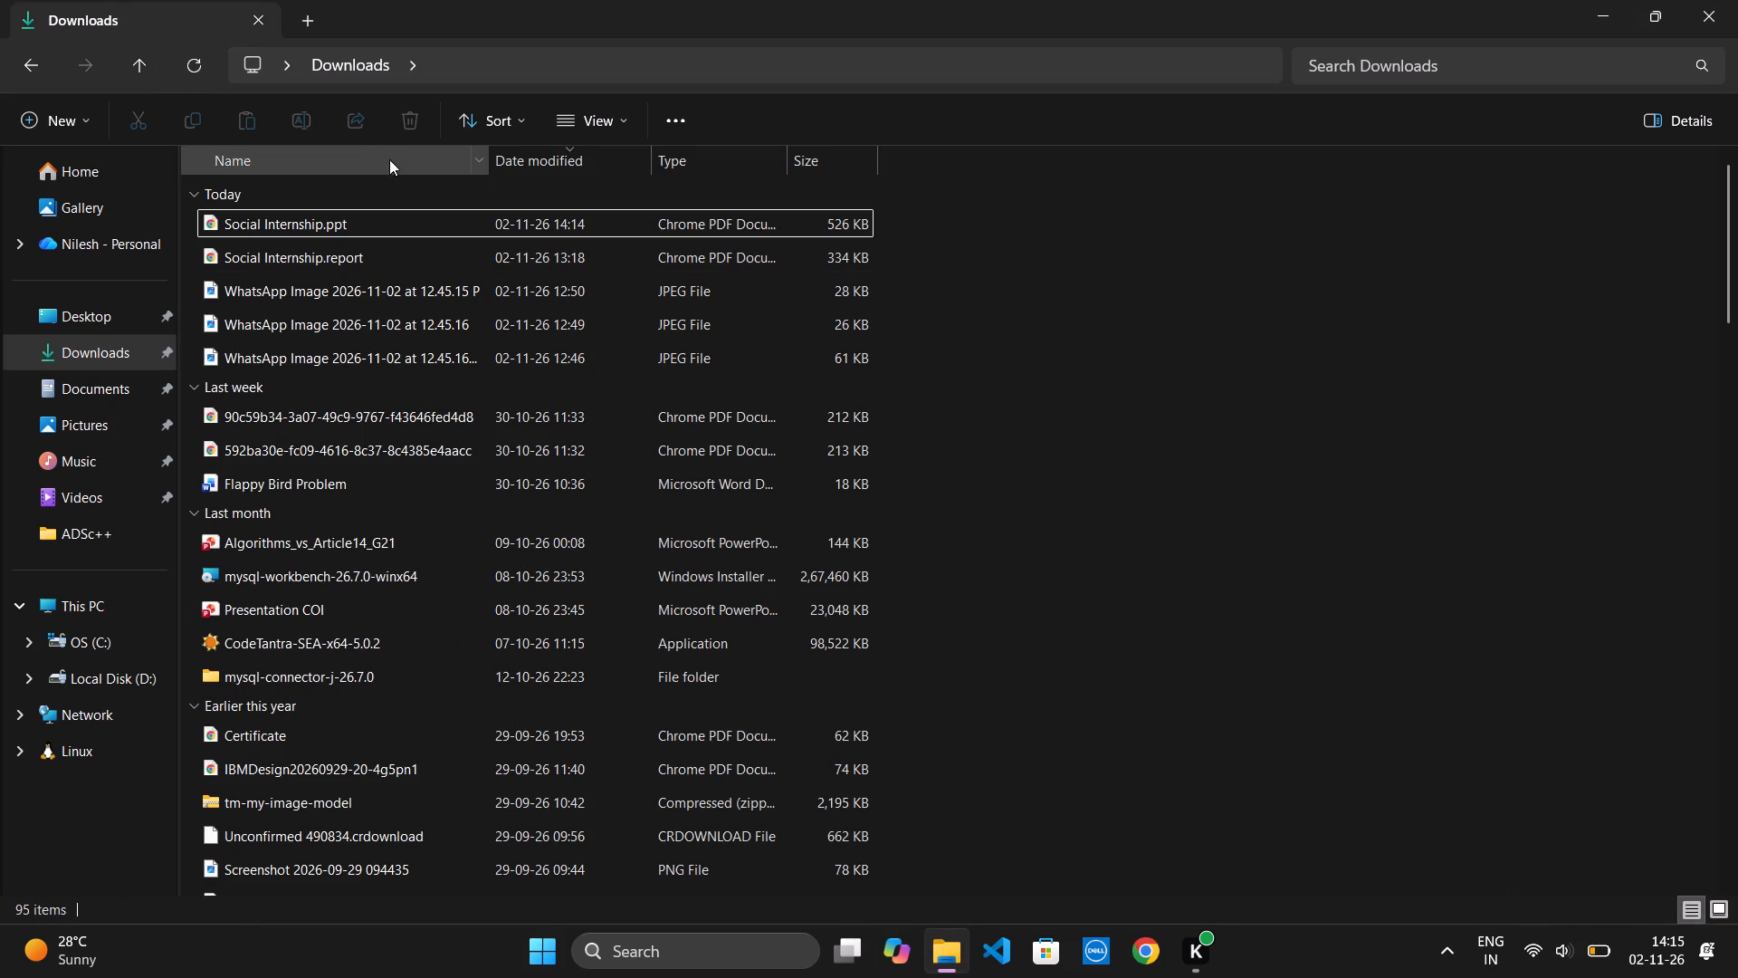
double_click(300, 246)
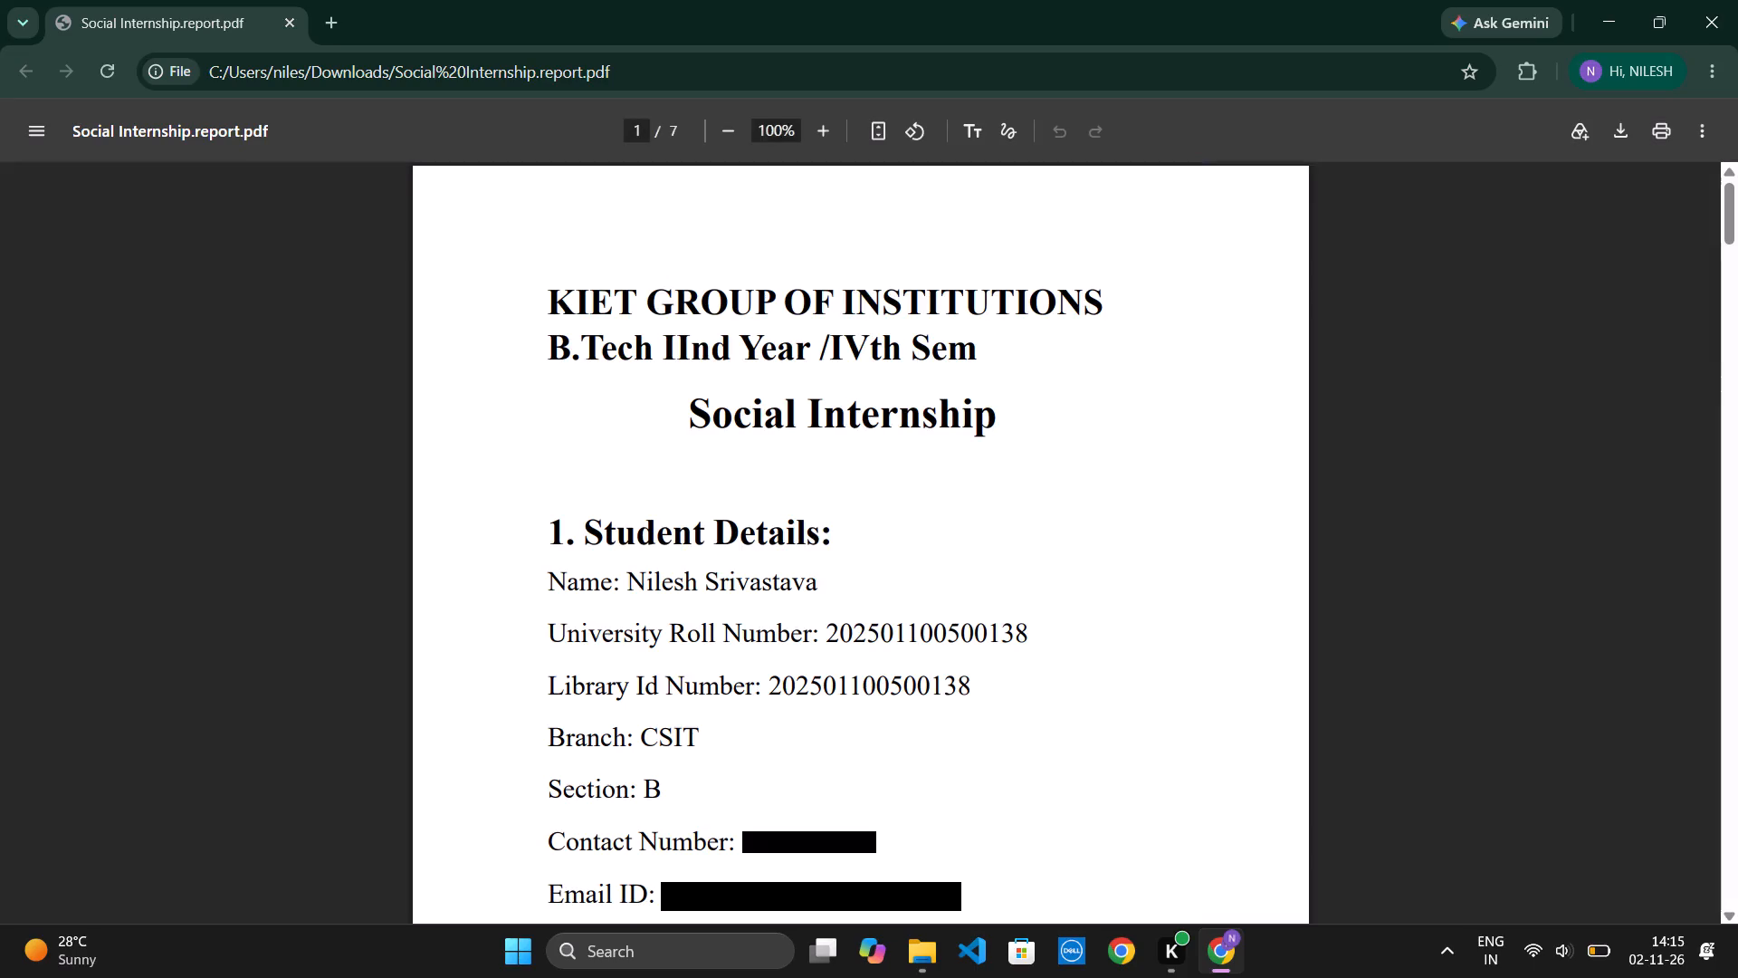
scroll(828, 541, "down", 7)
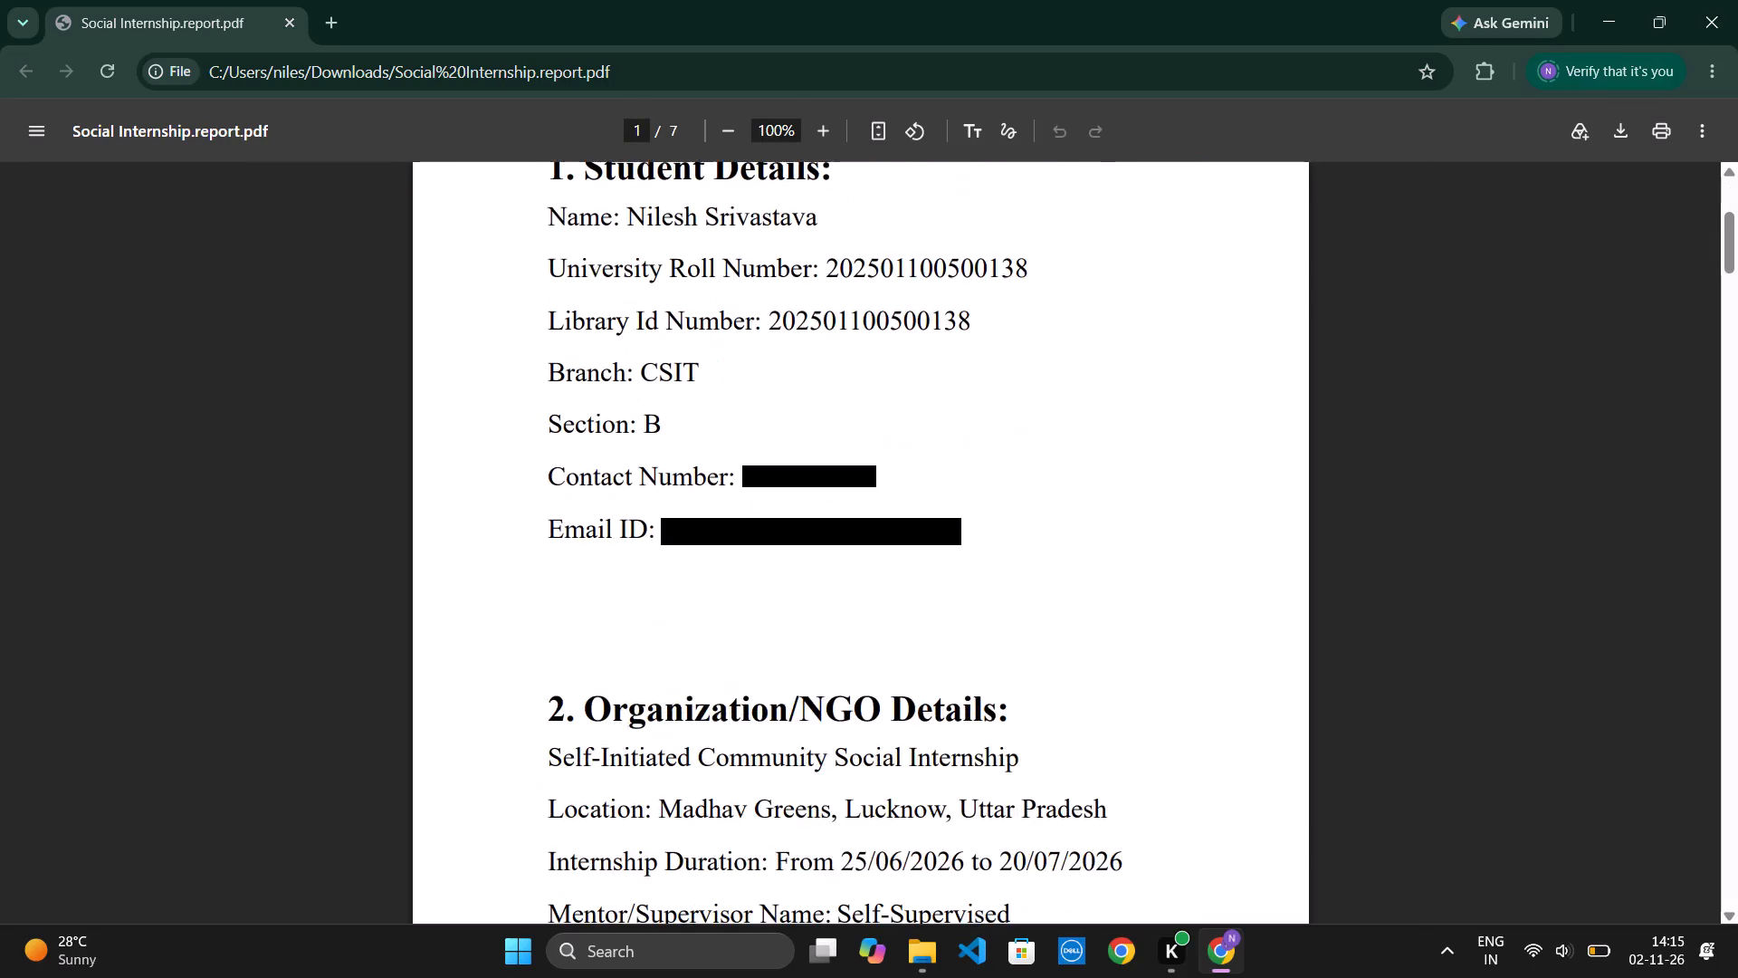
scroll(828, 541, "down", 12)
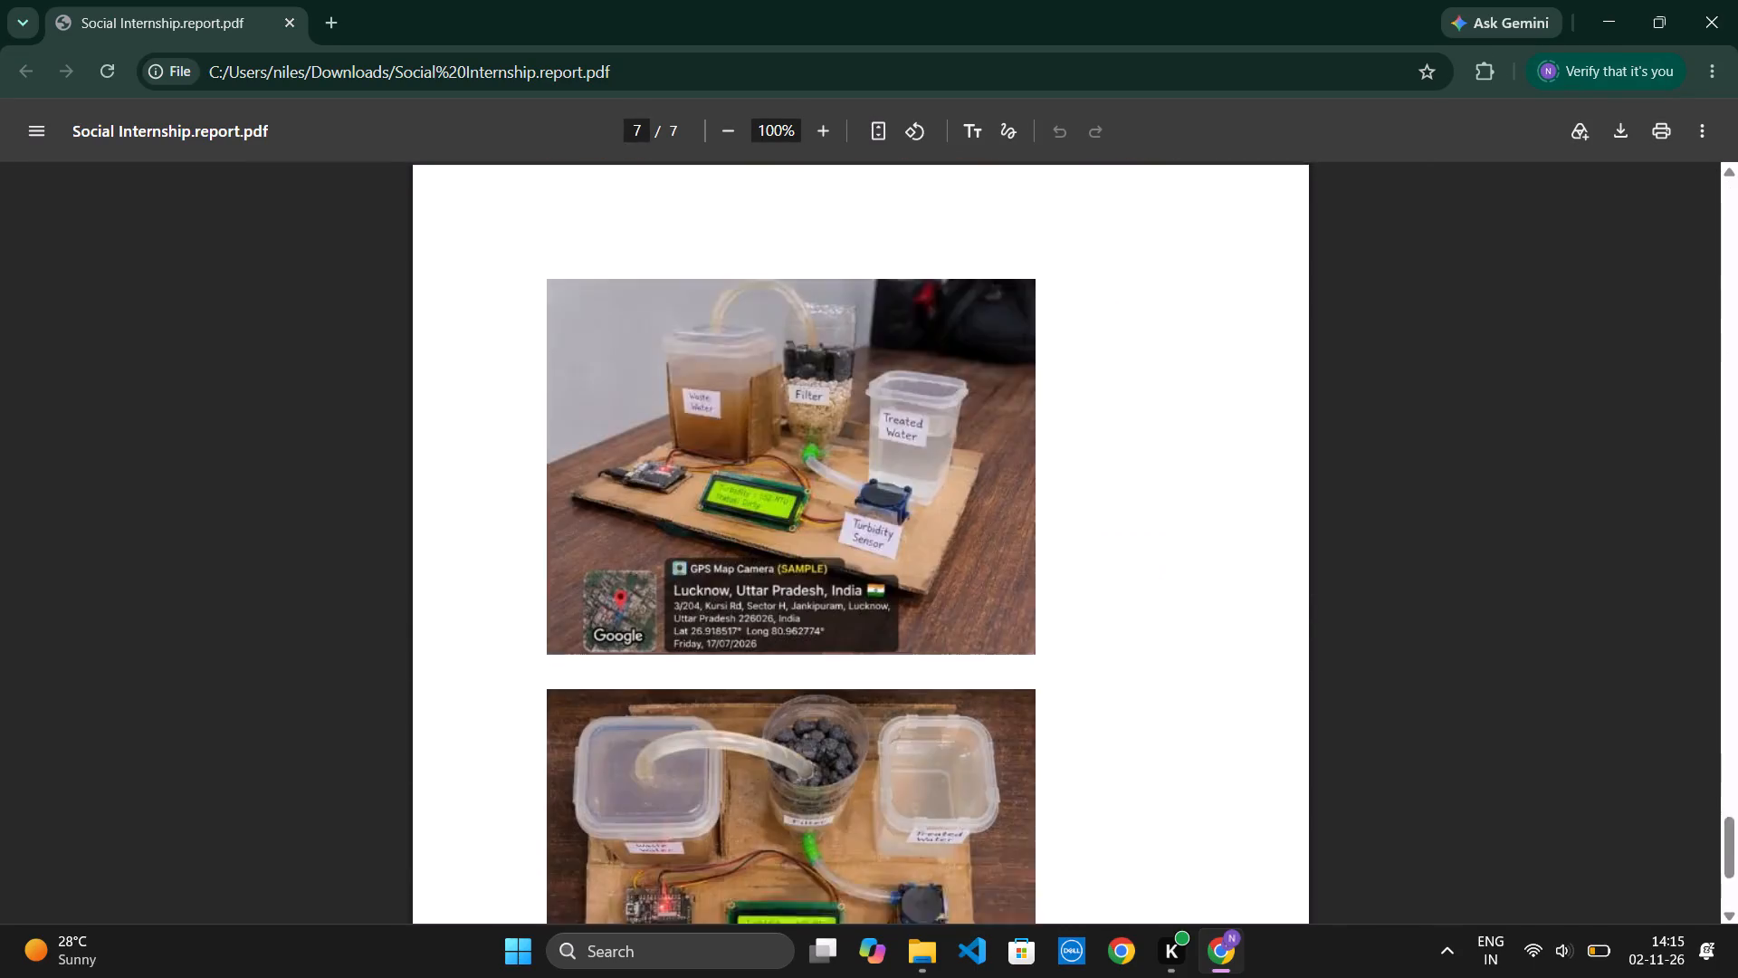
scroll(828, 541, "up", 2)
scroll(828, 541, "down", 2)
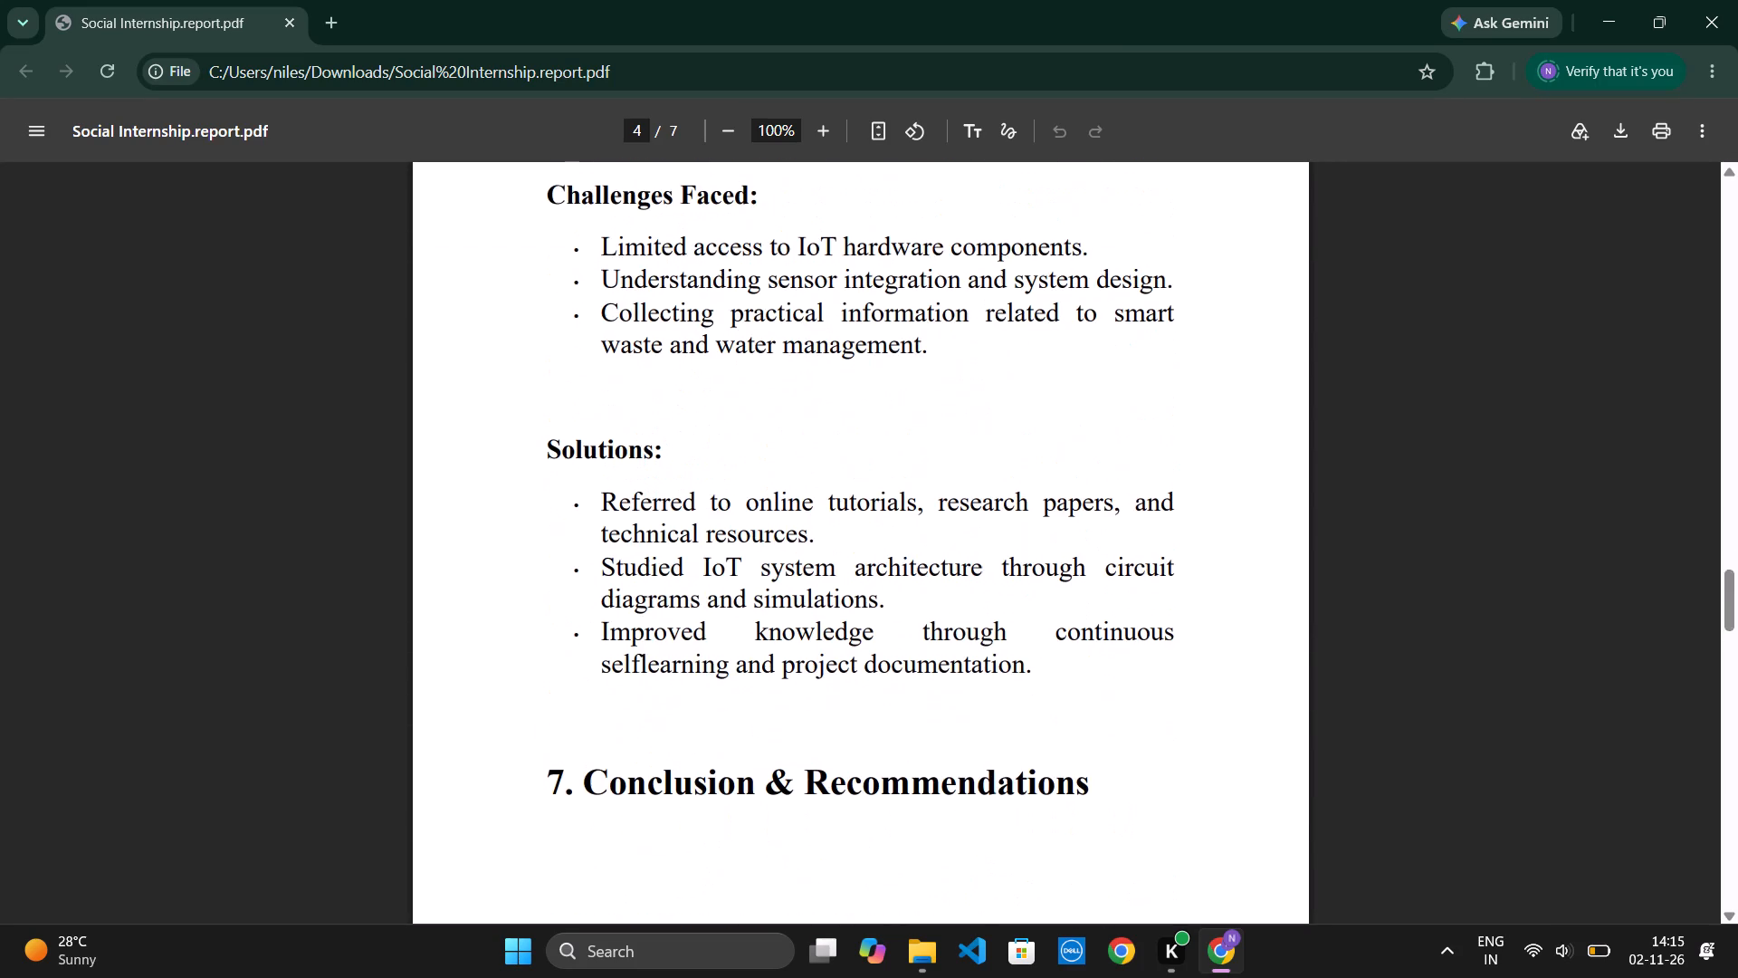
scroll(828, 541, "down", 5)
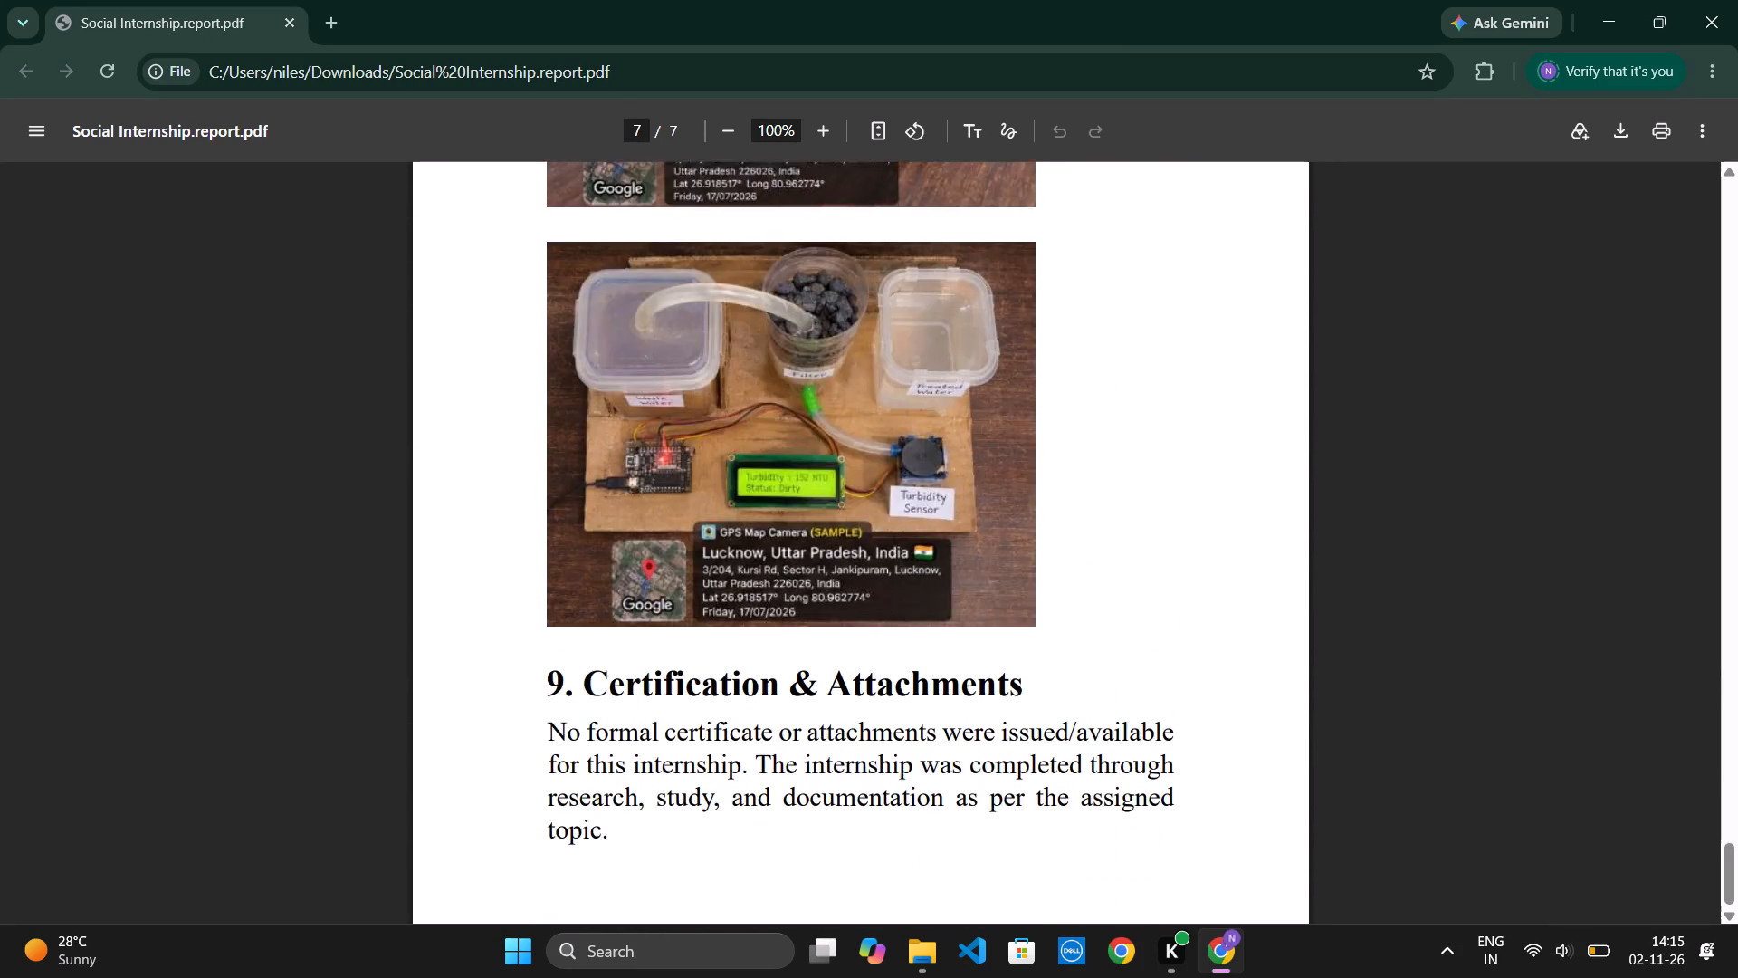
scroll(828, 541, "down", 2)
left_click(1737, 0)
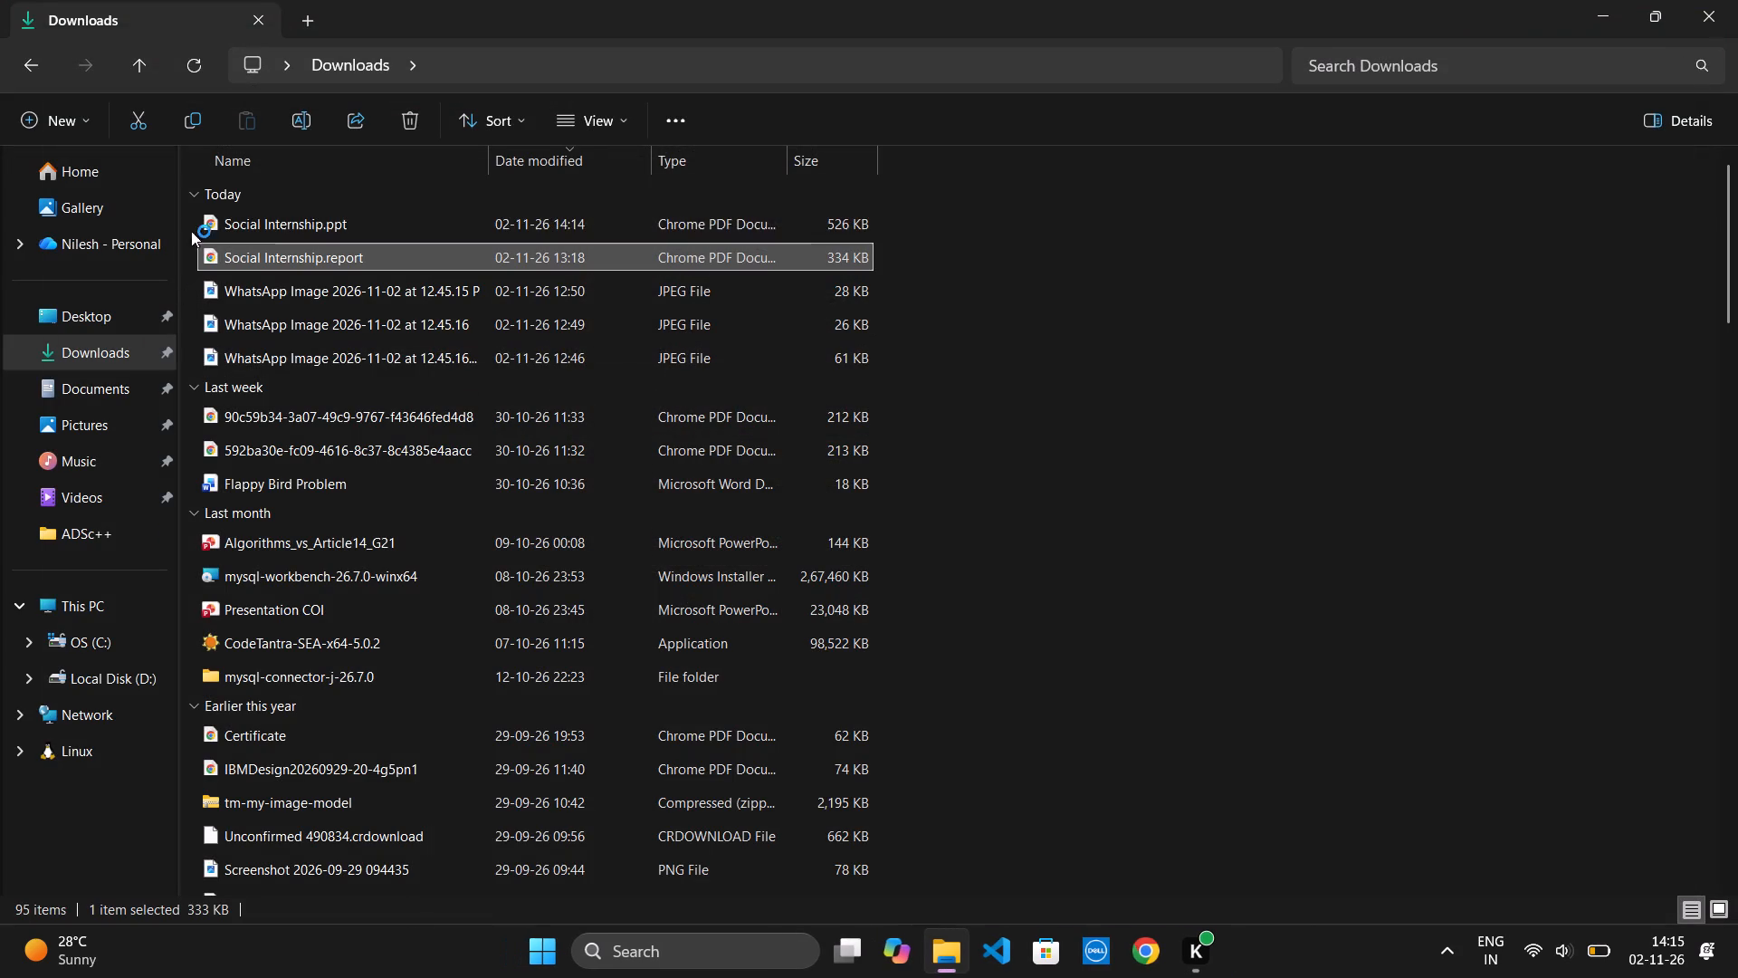
Look through the slides of the Social Internship.ppt PDF in Downloads, return to its title slide, and close it.
double_click(264, 222)
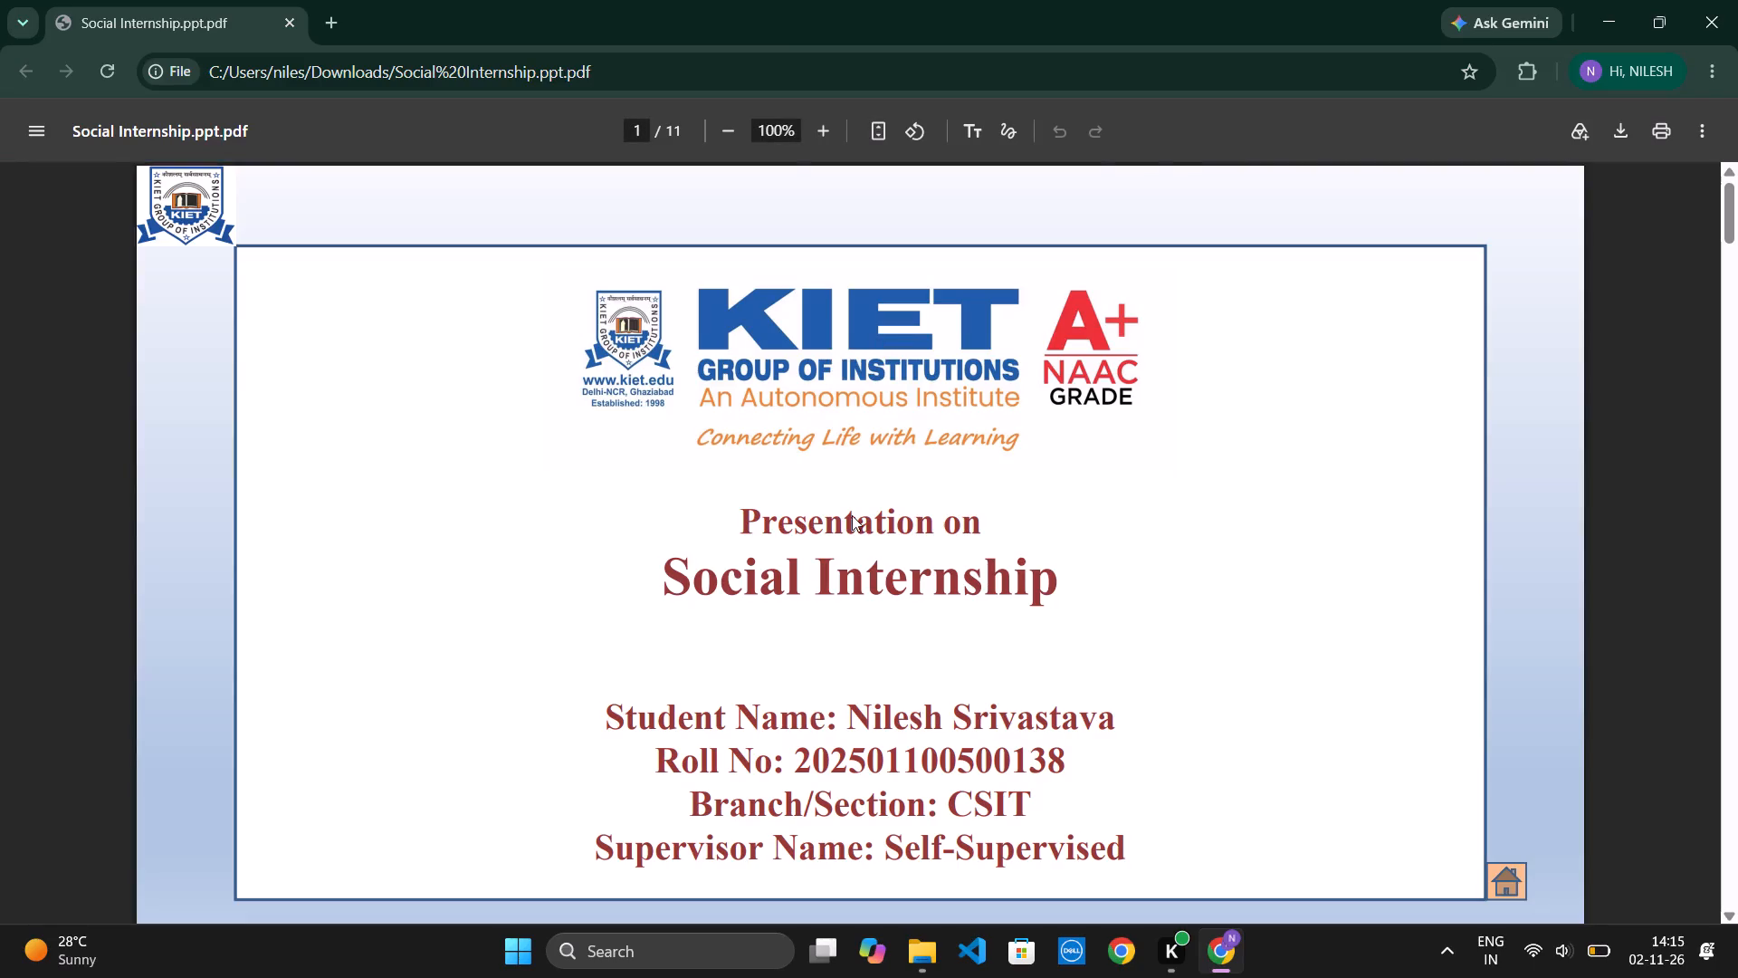
scroll(960, 521, "down", 17)
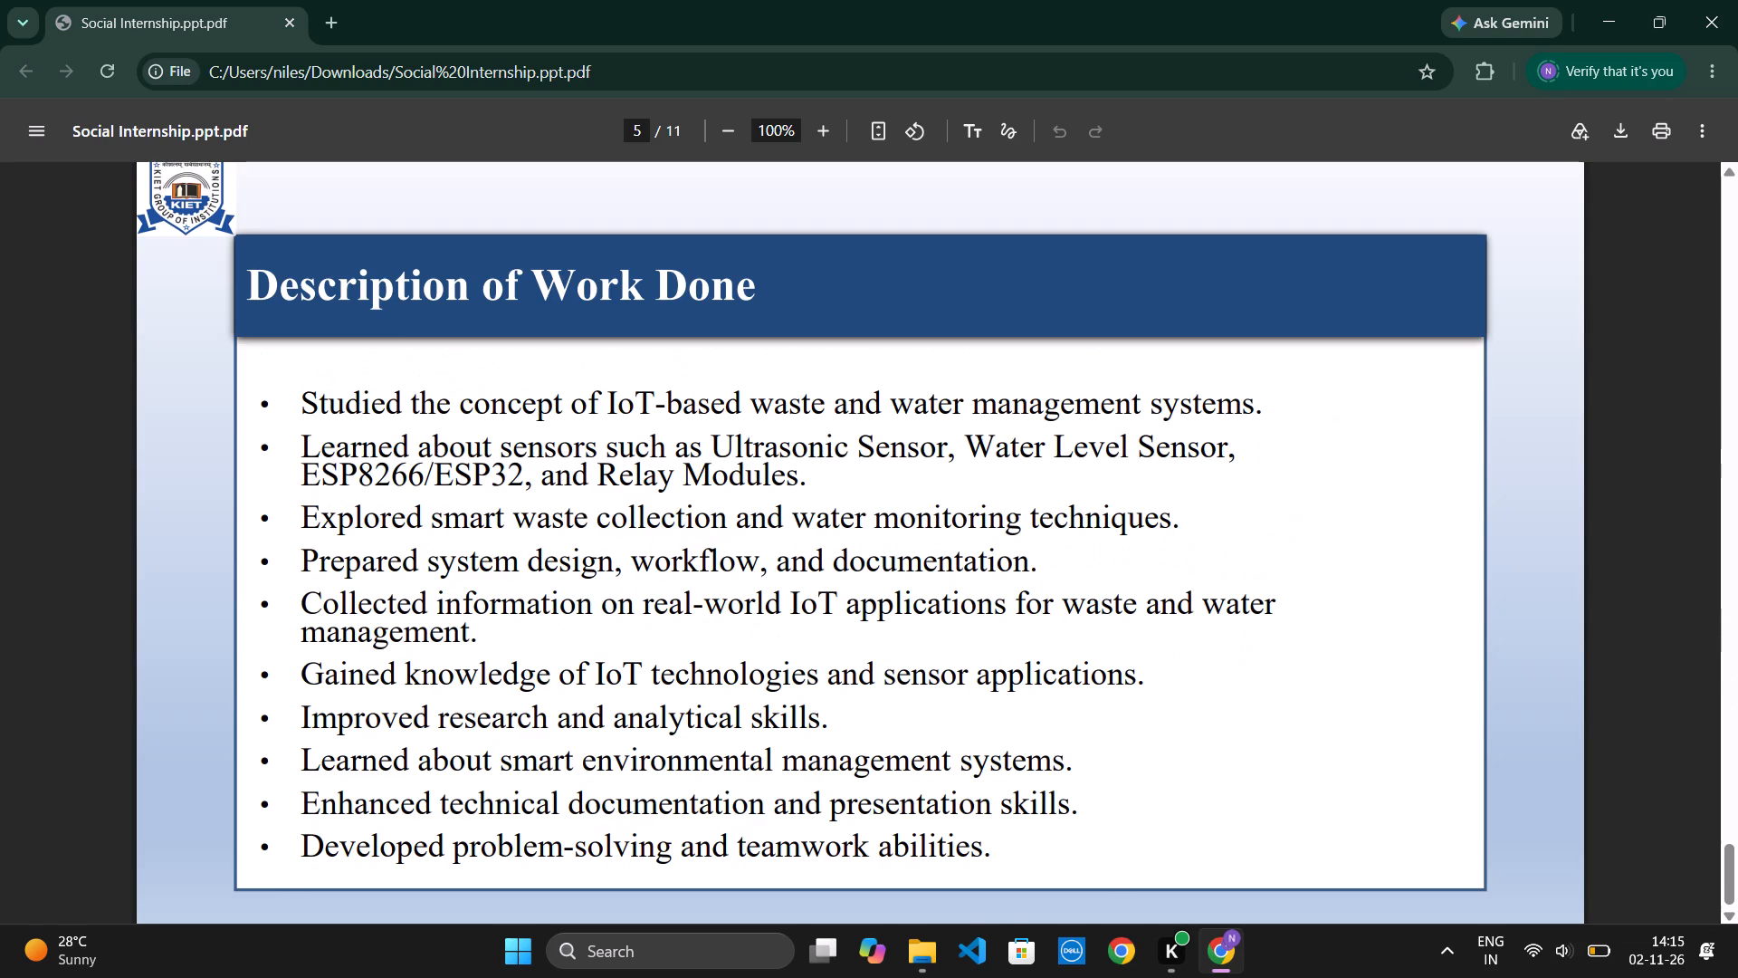
scroll(960, 521, "down", 4)
scroll(960, 521, "up", 9)
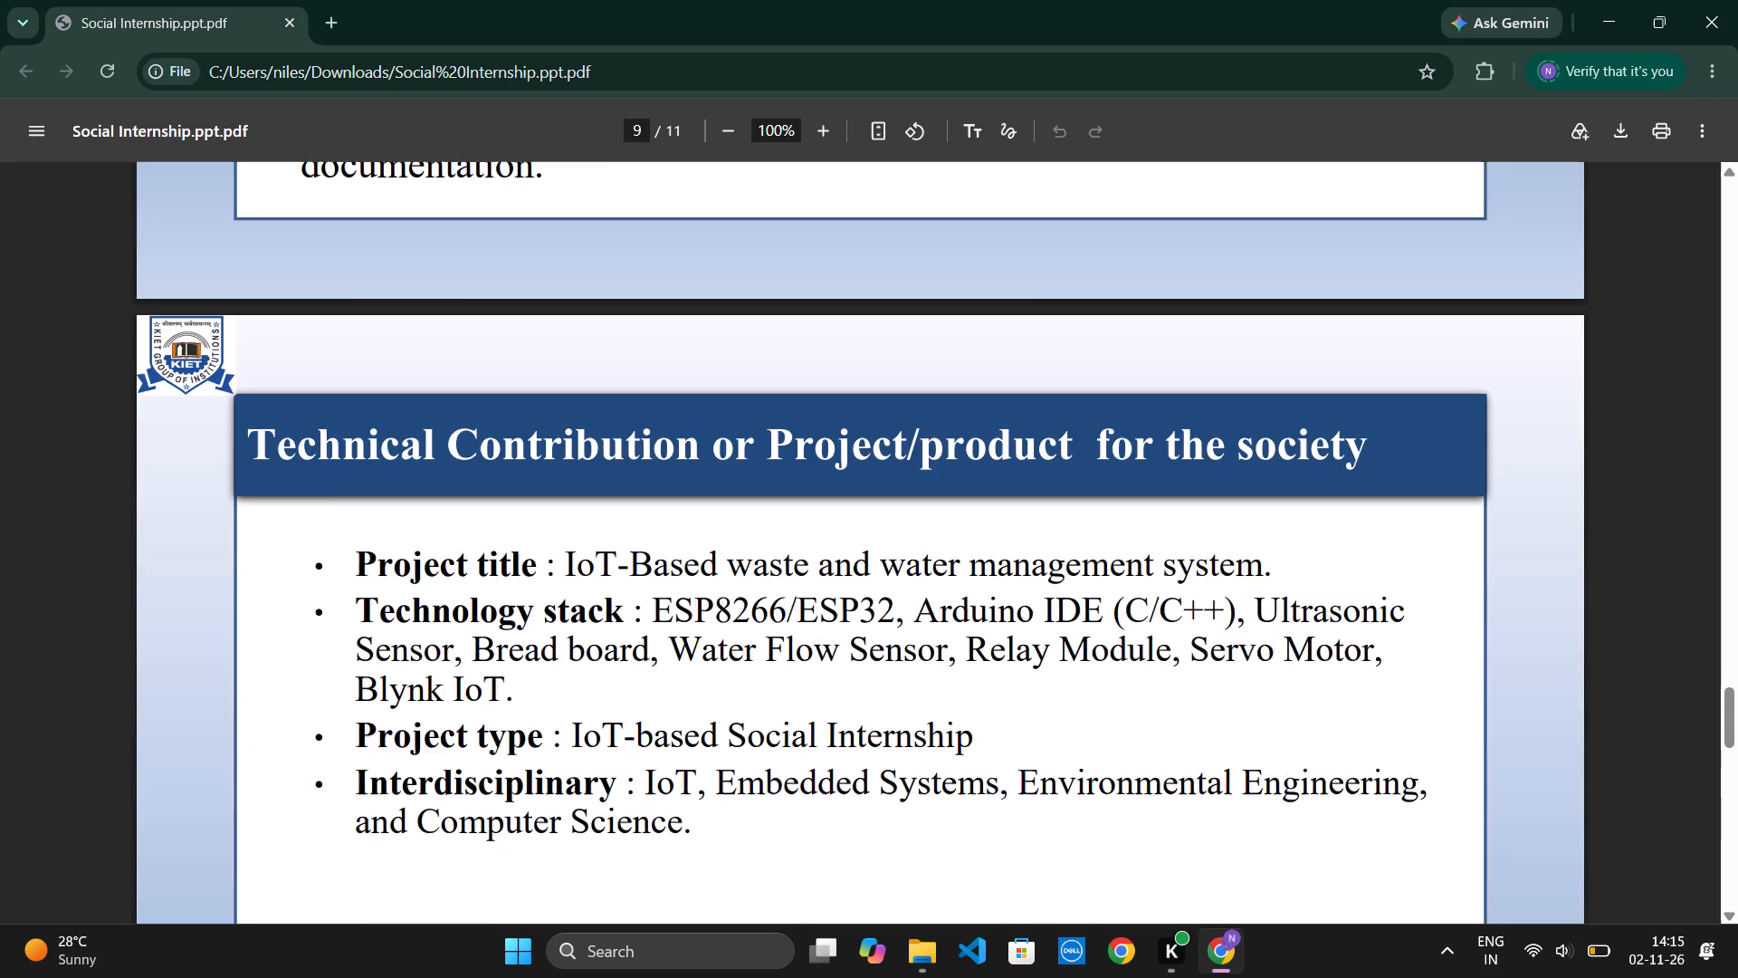
scroll(960, 521, "up", 16)
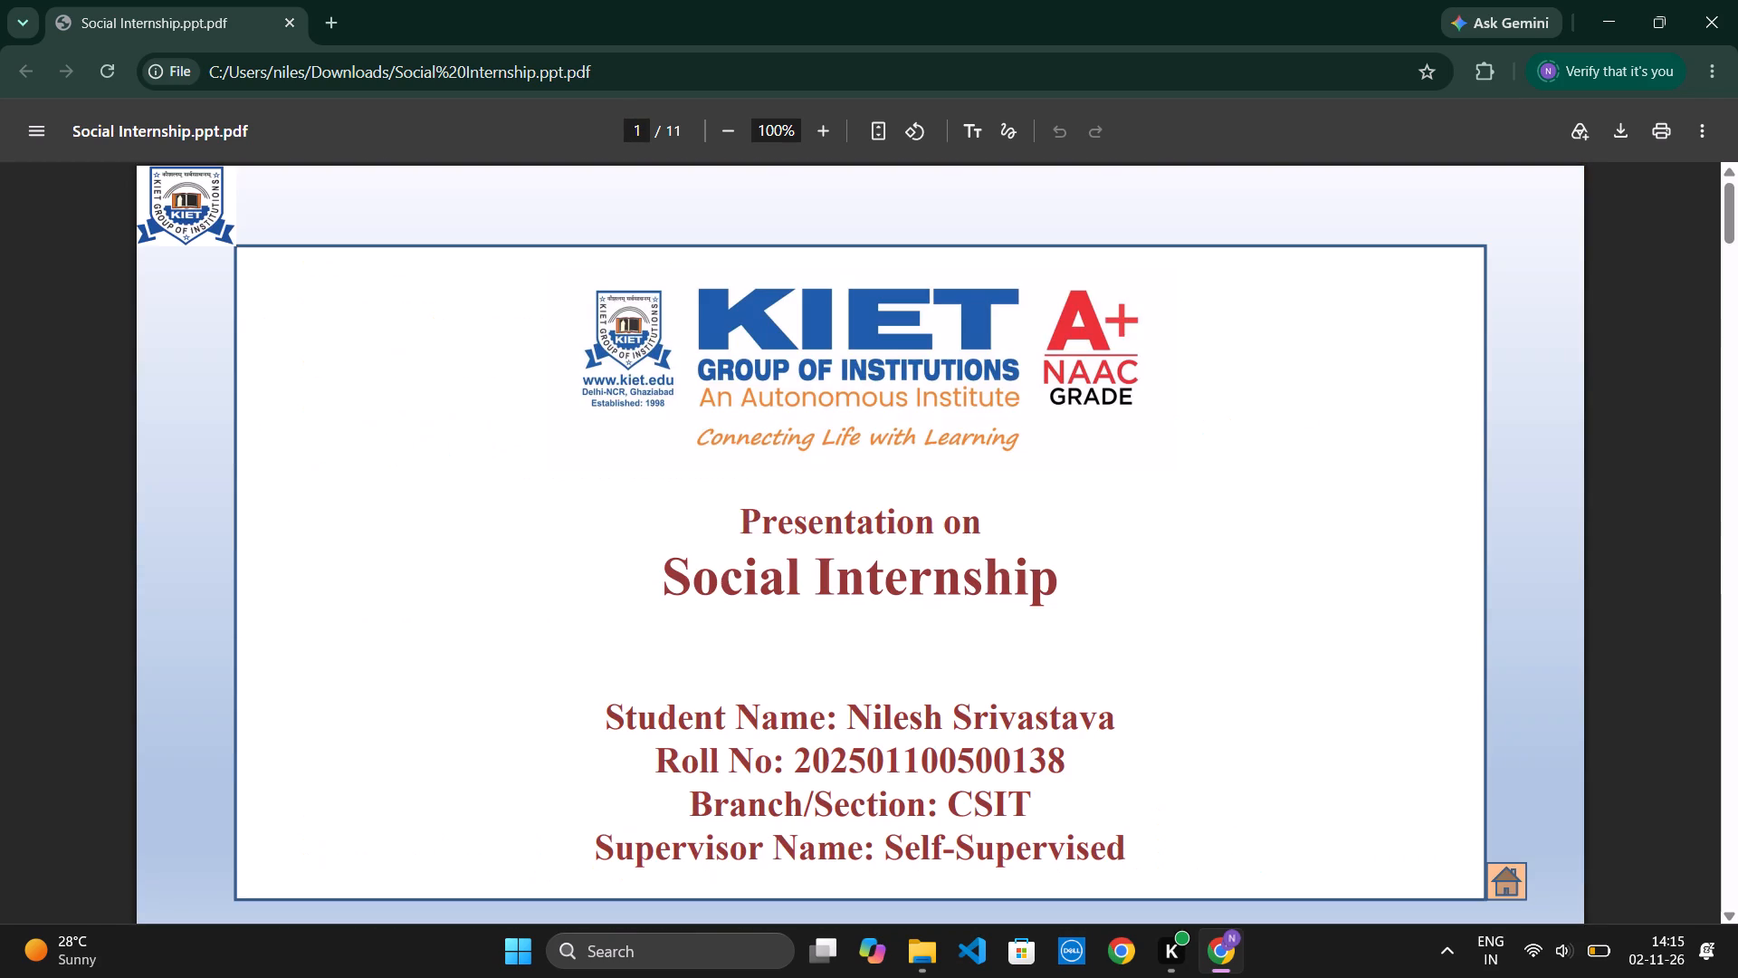
scroll(960, 521, "up", 3)
left_click(1737, 0)
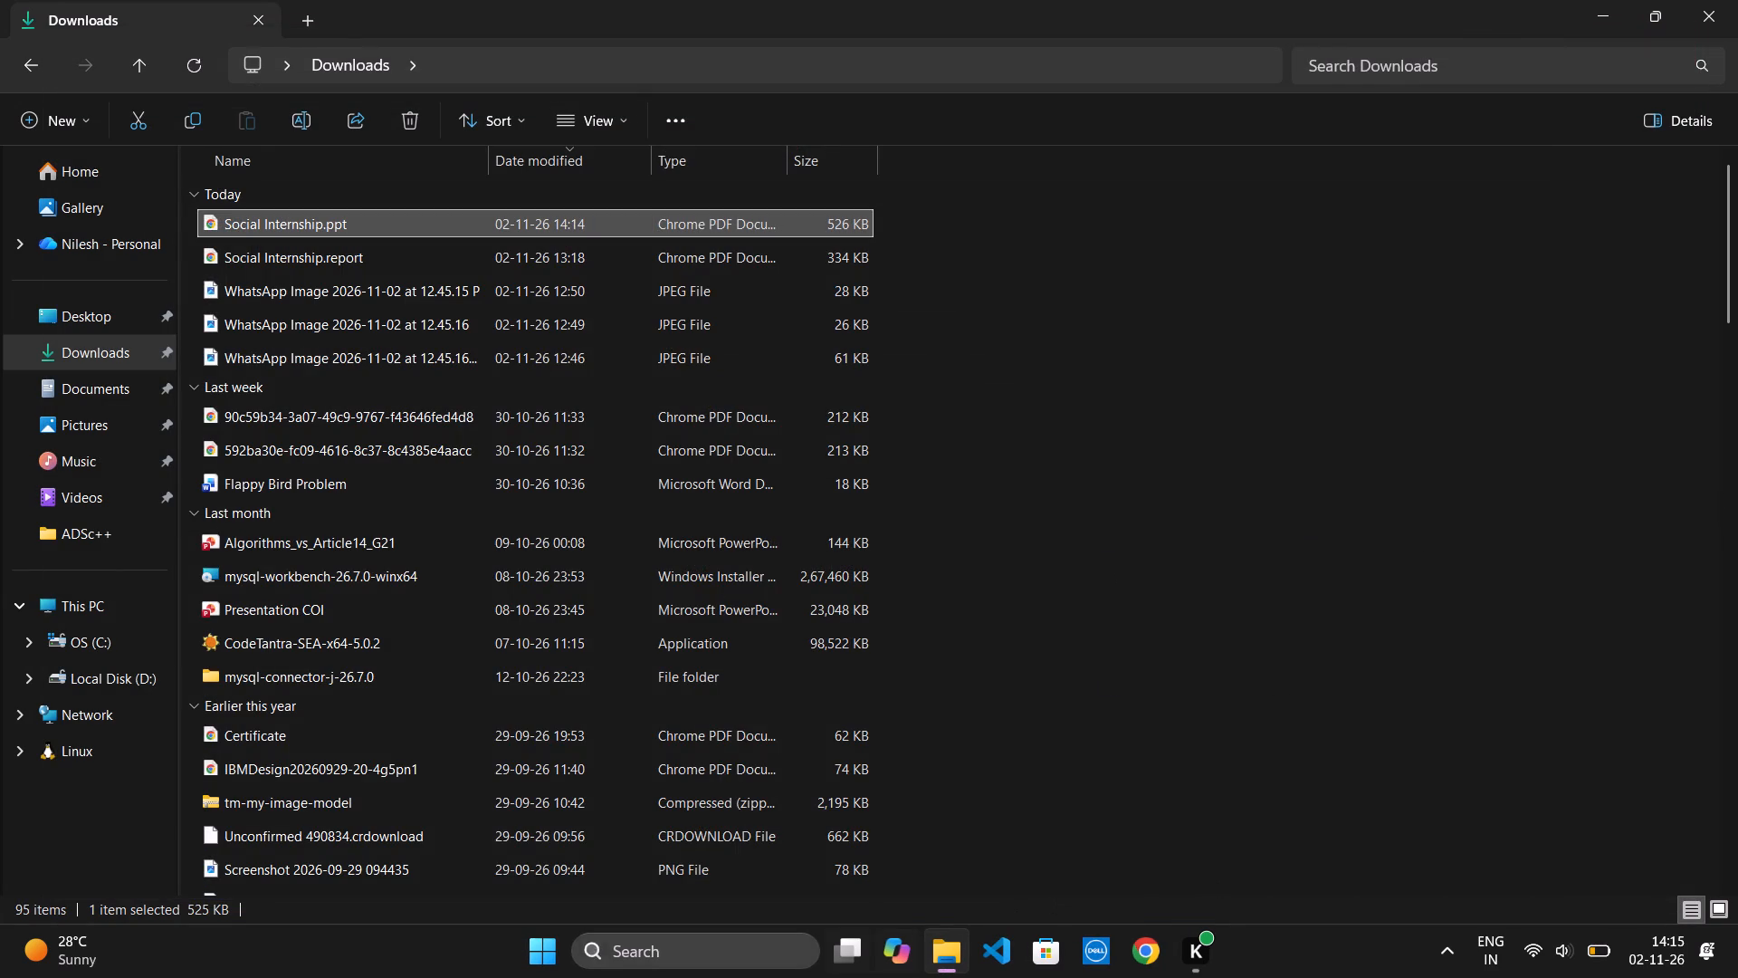
Open the Windows search.
left_click(681, 966)
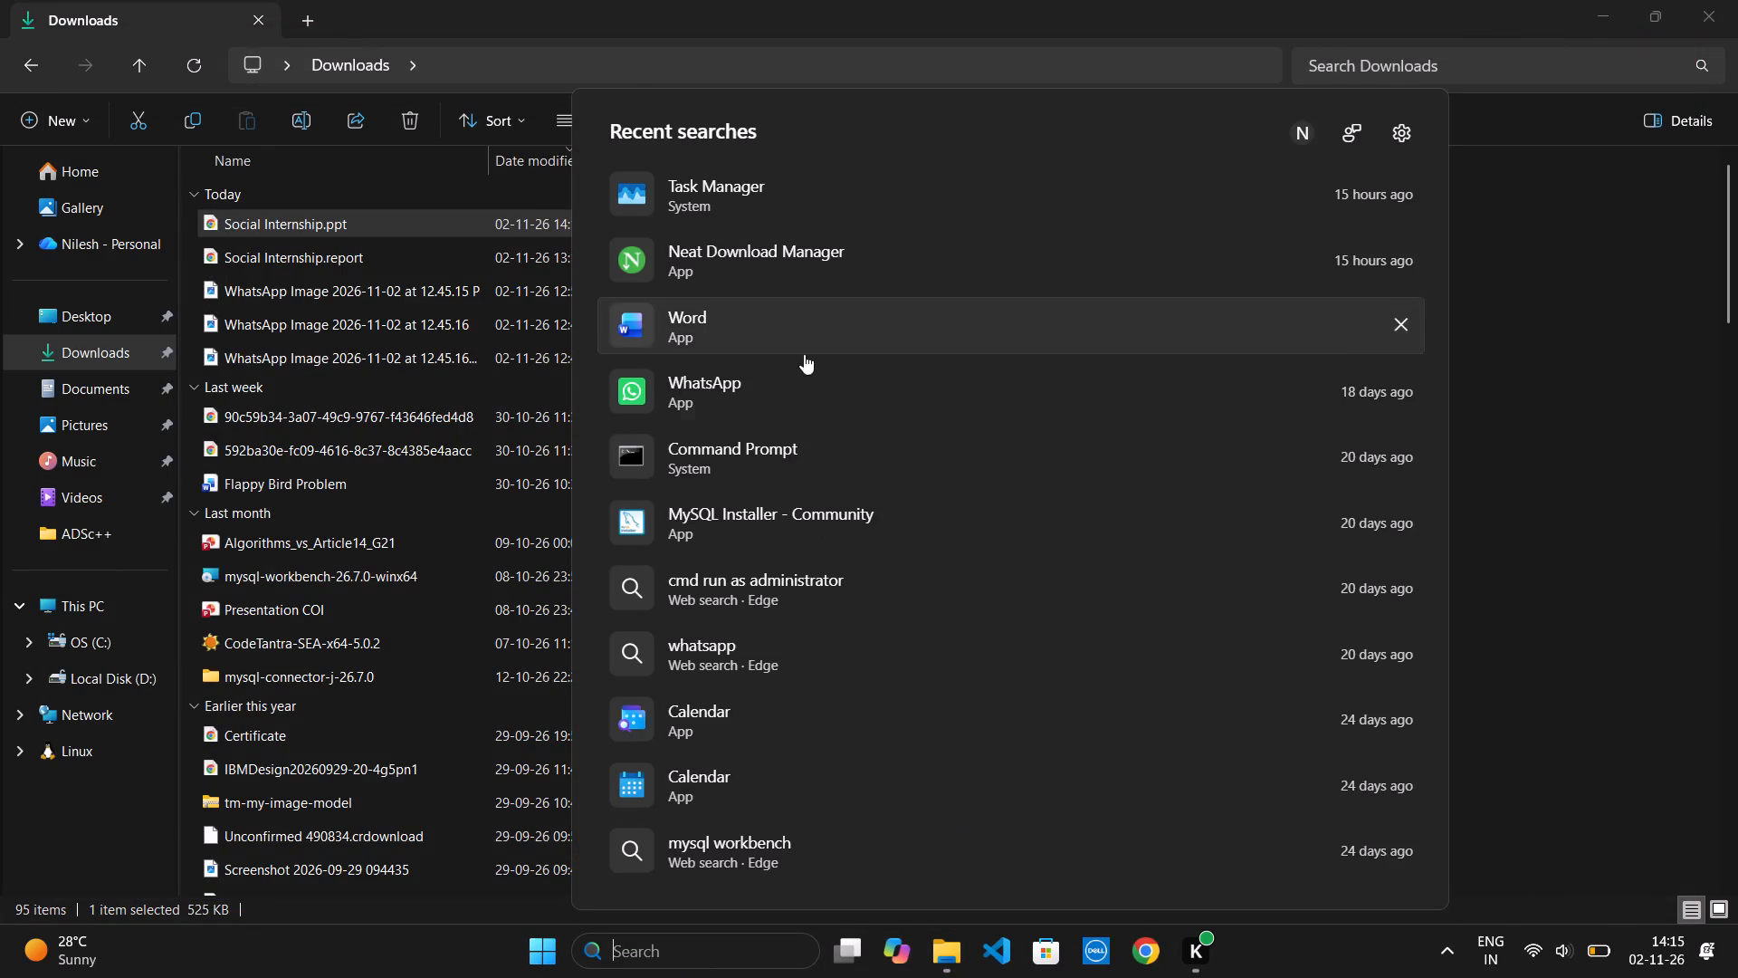
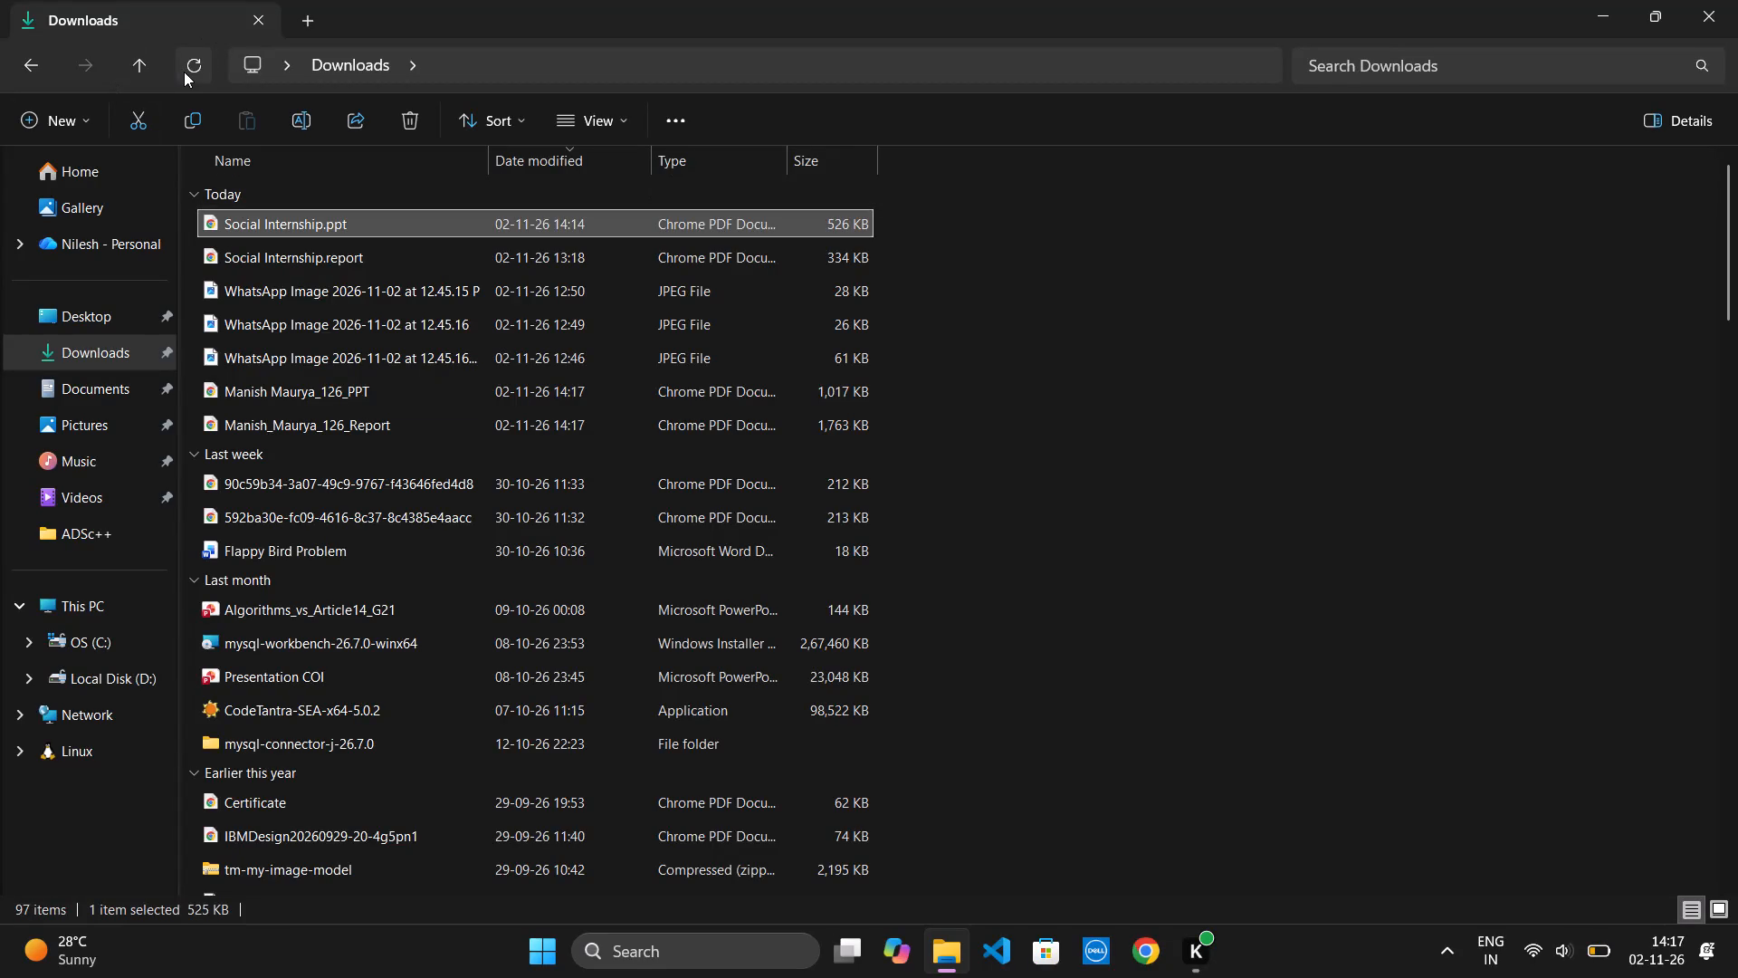
Refresh Downloads and rename the Social Internship.ppt PDF to the student's first and last name followed by 138_ppt, all joined by underscores.
left_click(186, 68)
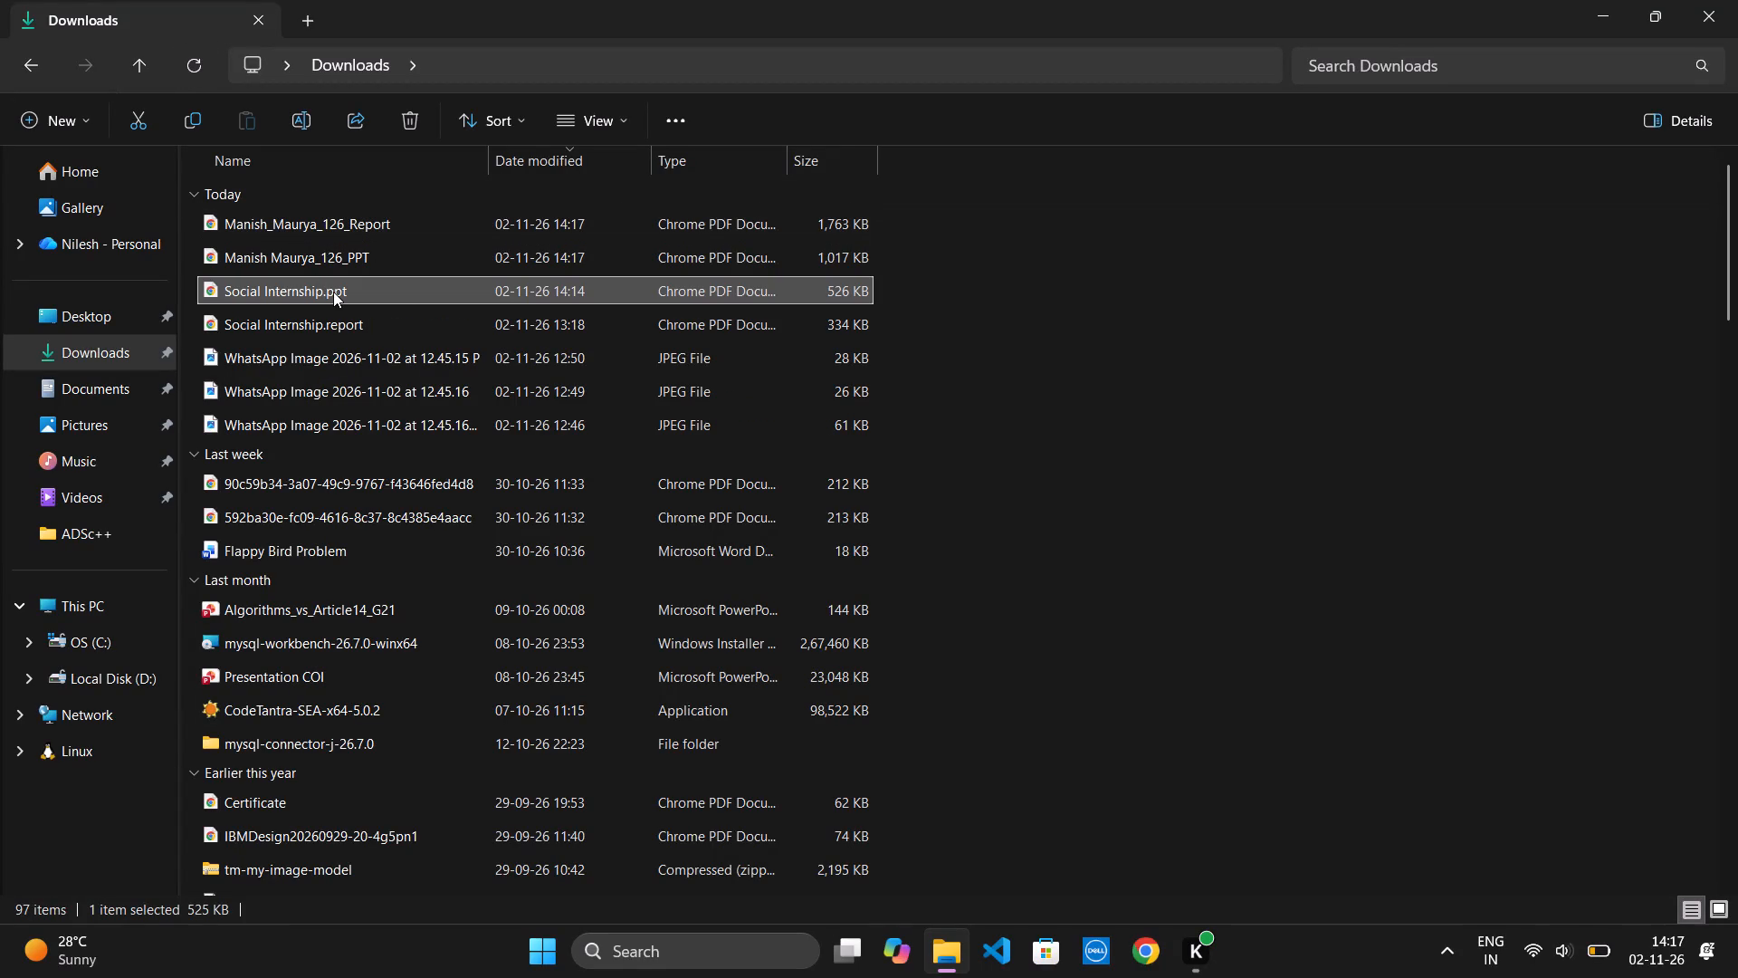
right_click(333, 292)
left_click(249, 288)
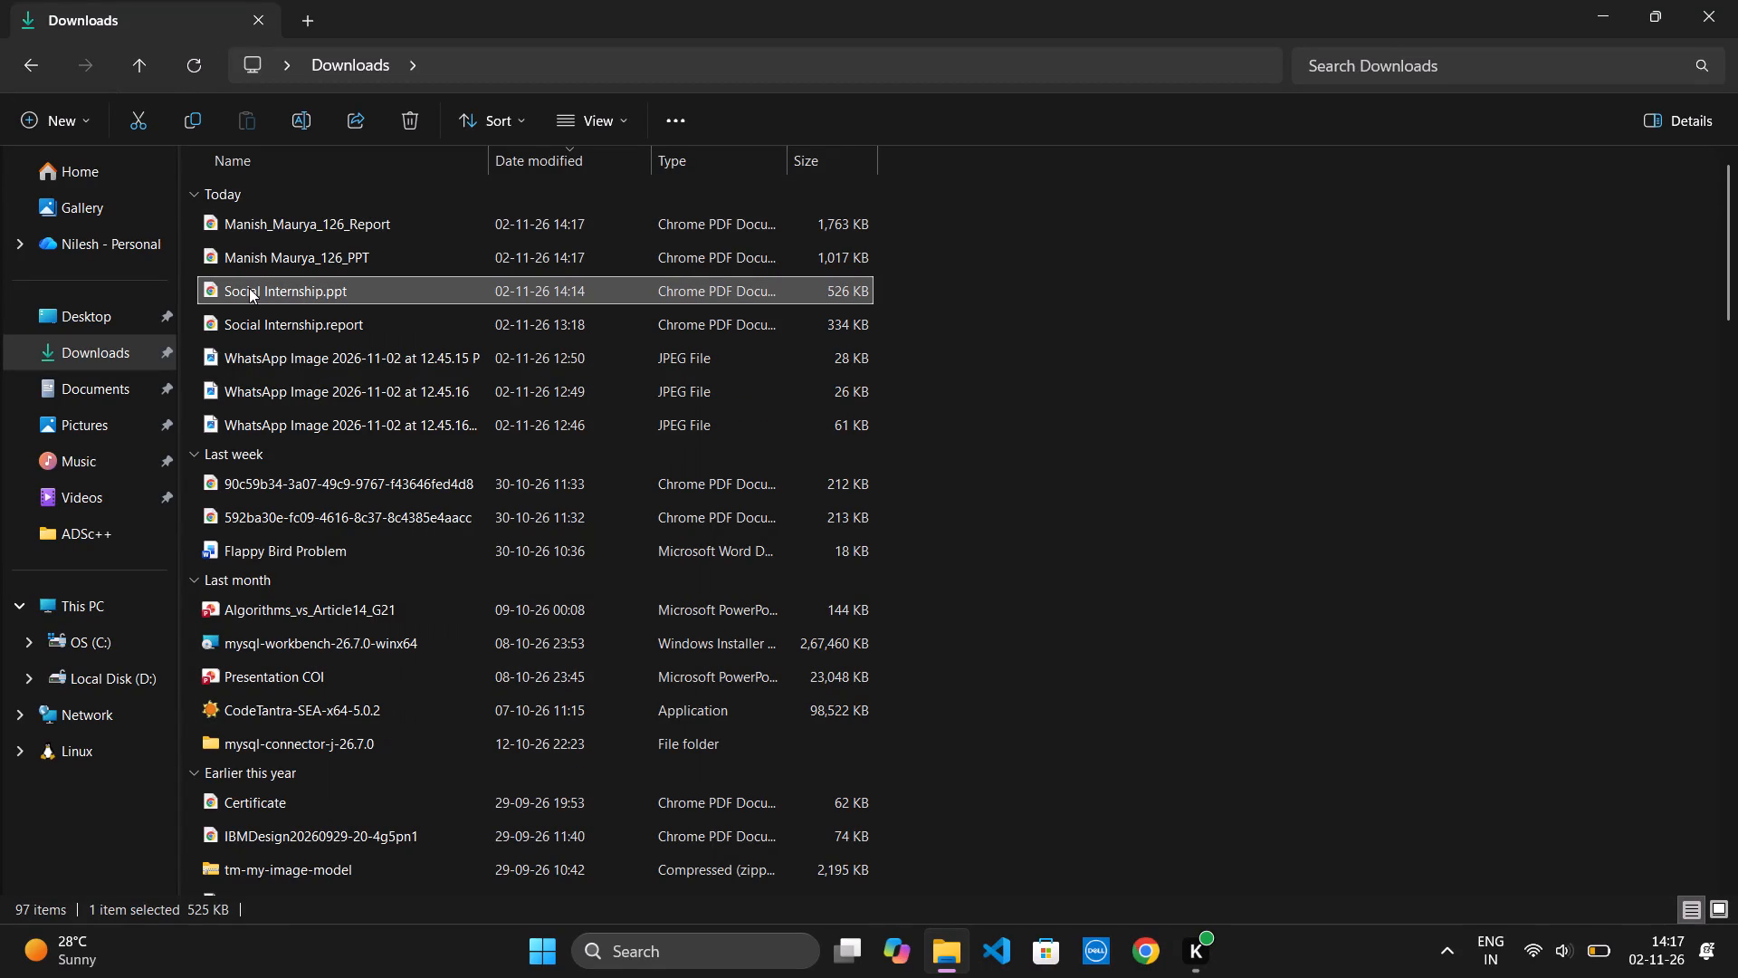
left_click(249, 288)
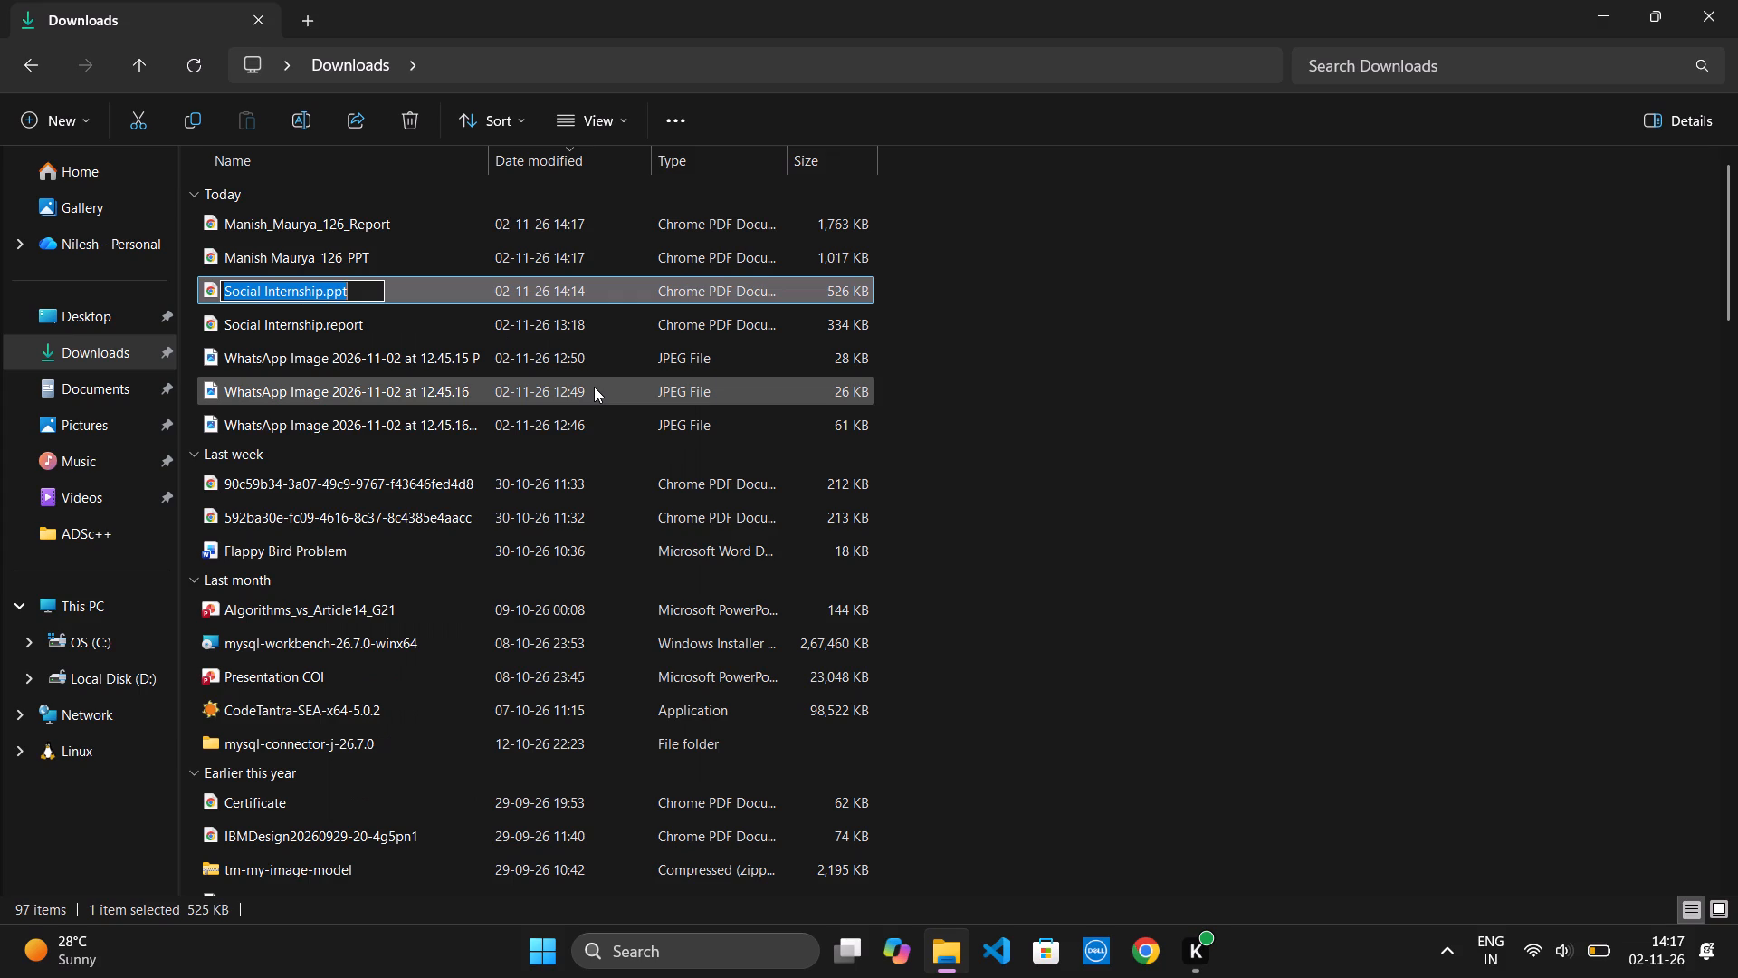
key("BackSpace")
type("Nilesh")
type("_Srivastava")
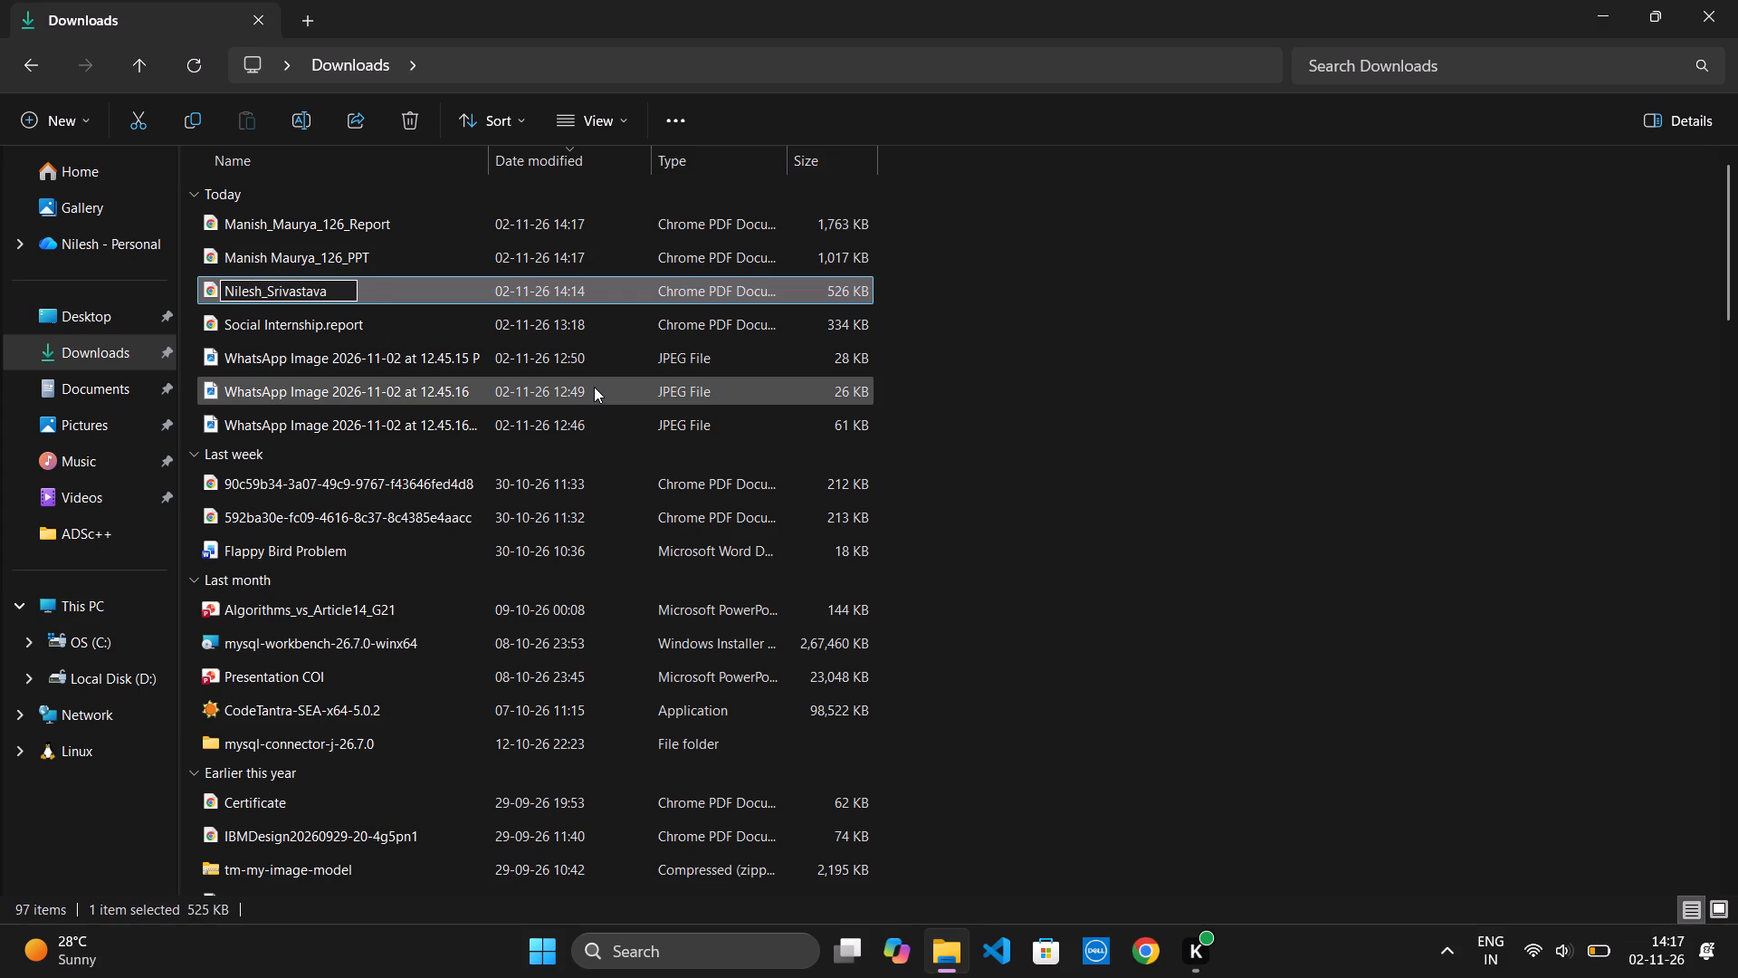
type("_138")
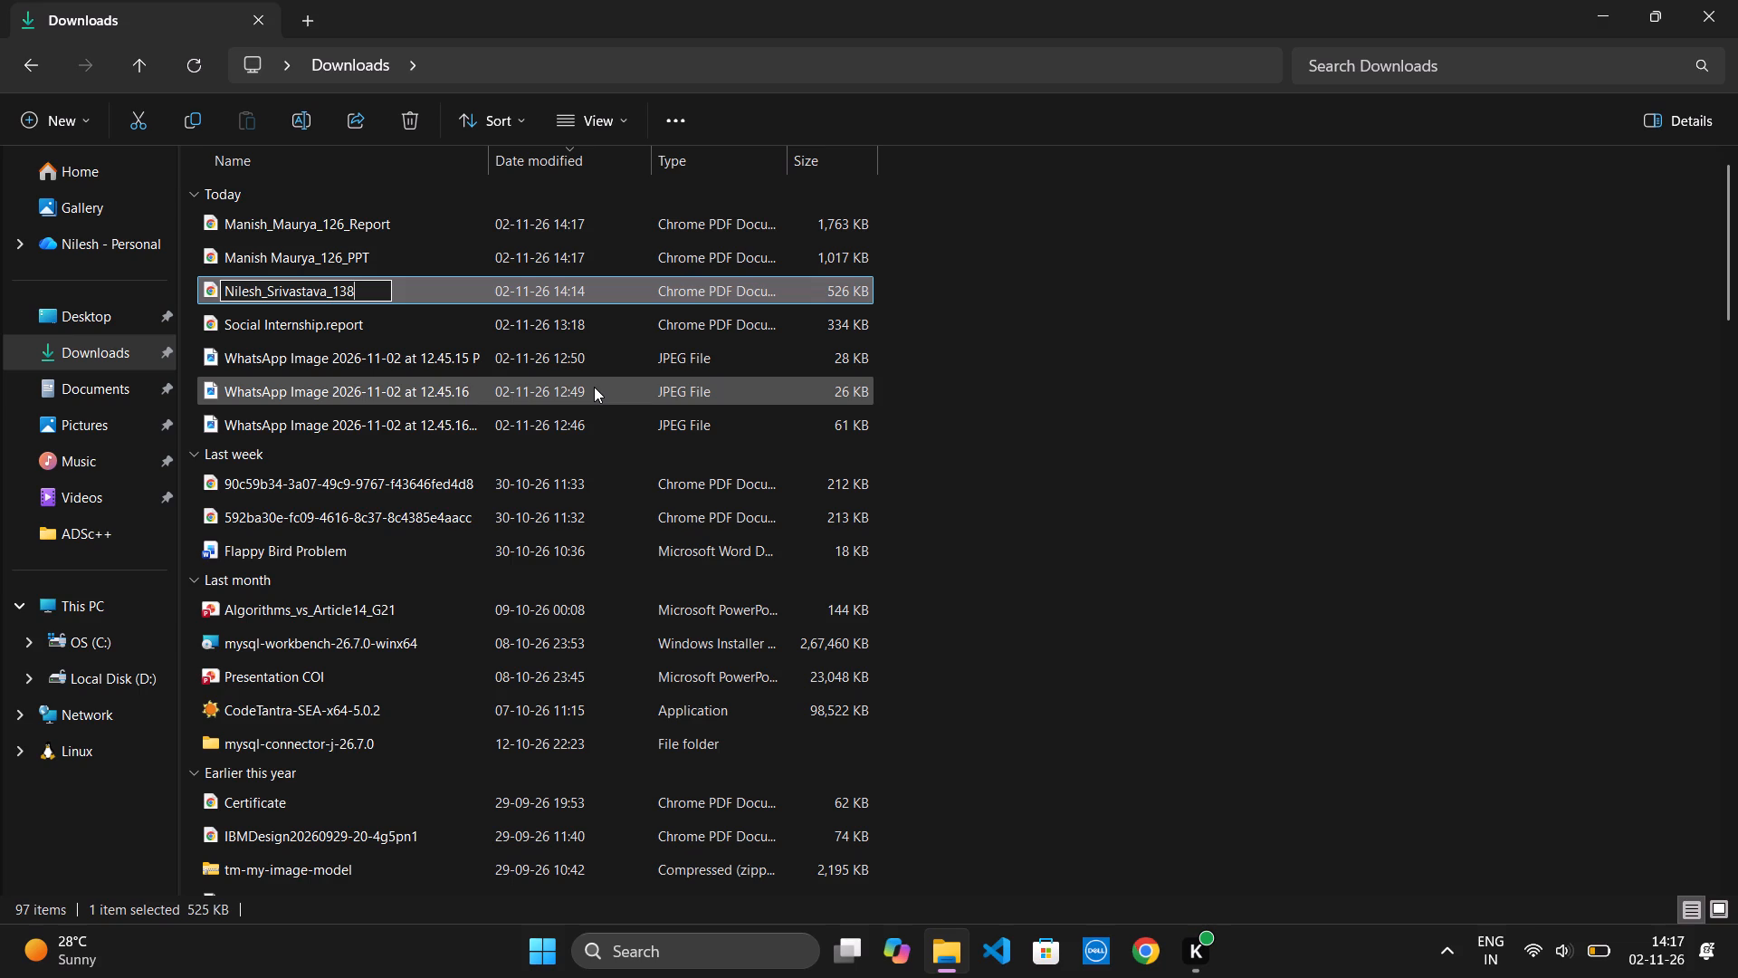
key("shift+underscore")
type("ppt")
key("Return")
Rename the Social Internship.report PDF to the student's first and last name followed by 138_Report, all joined by underscores.
left_click(351, 324)
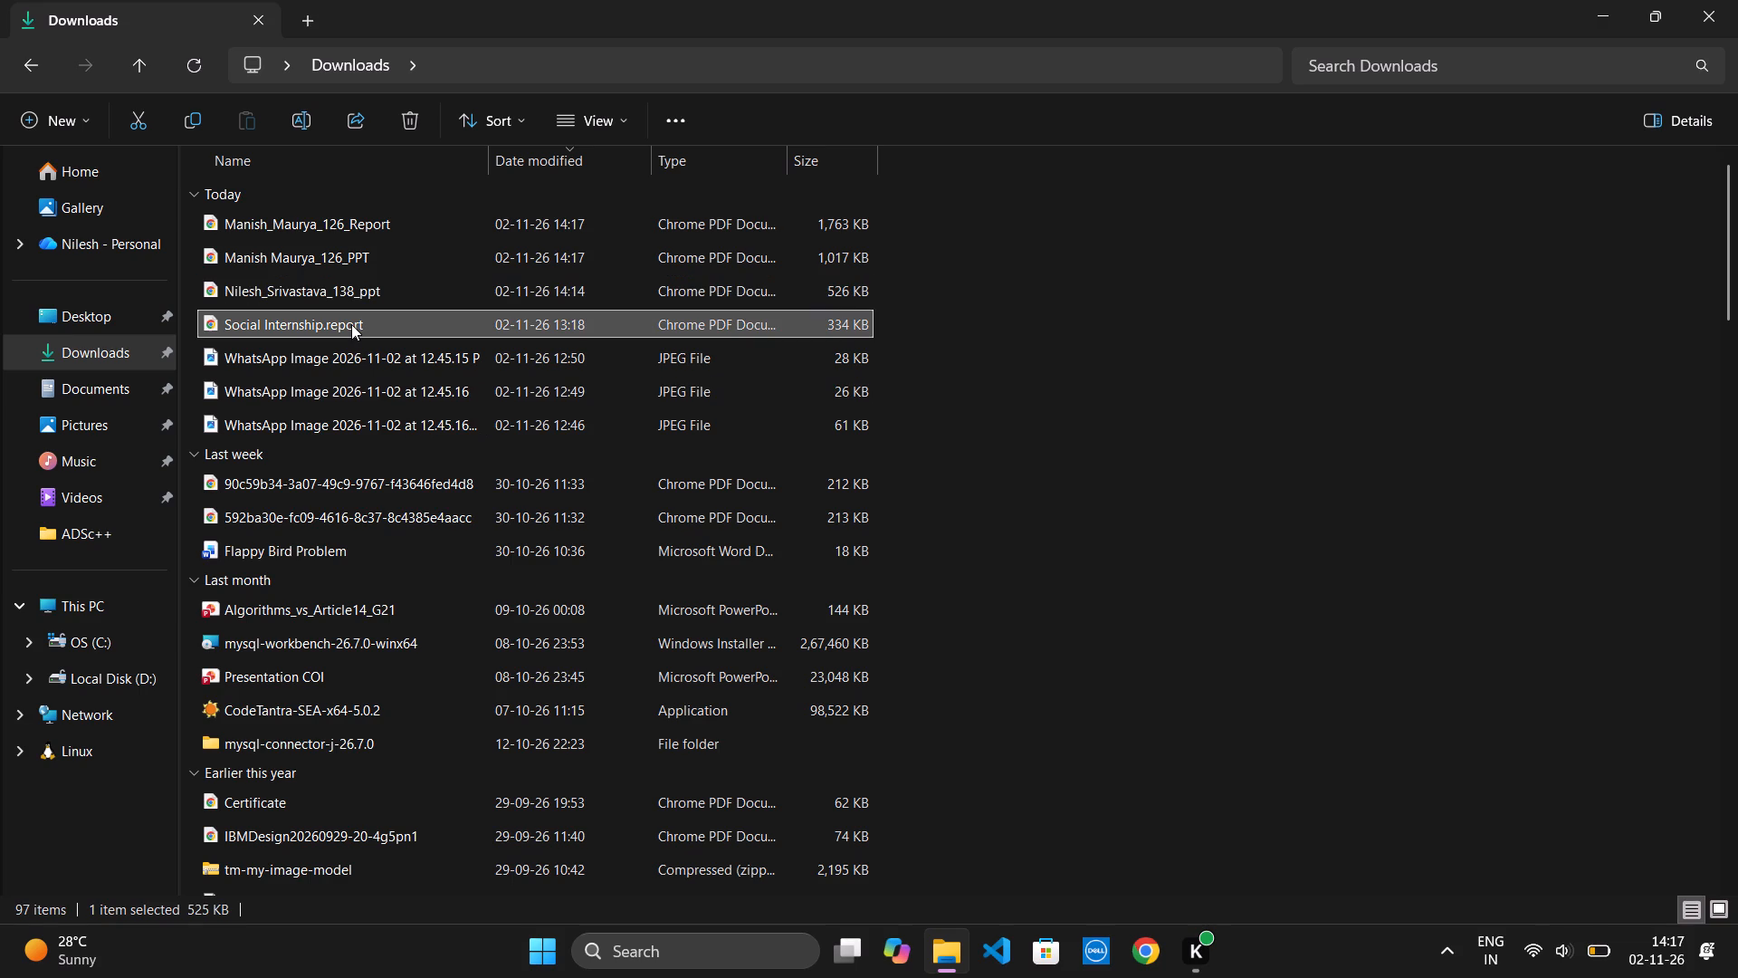
left_click(351, 324)
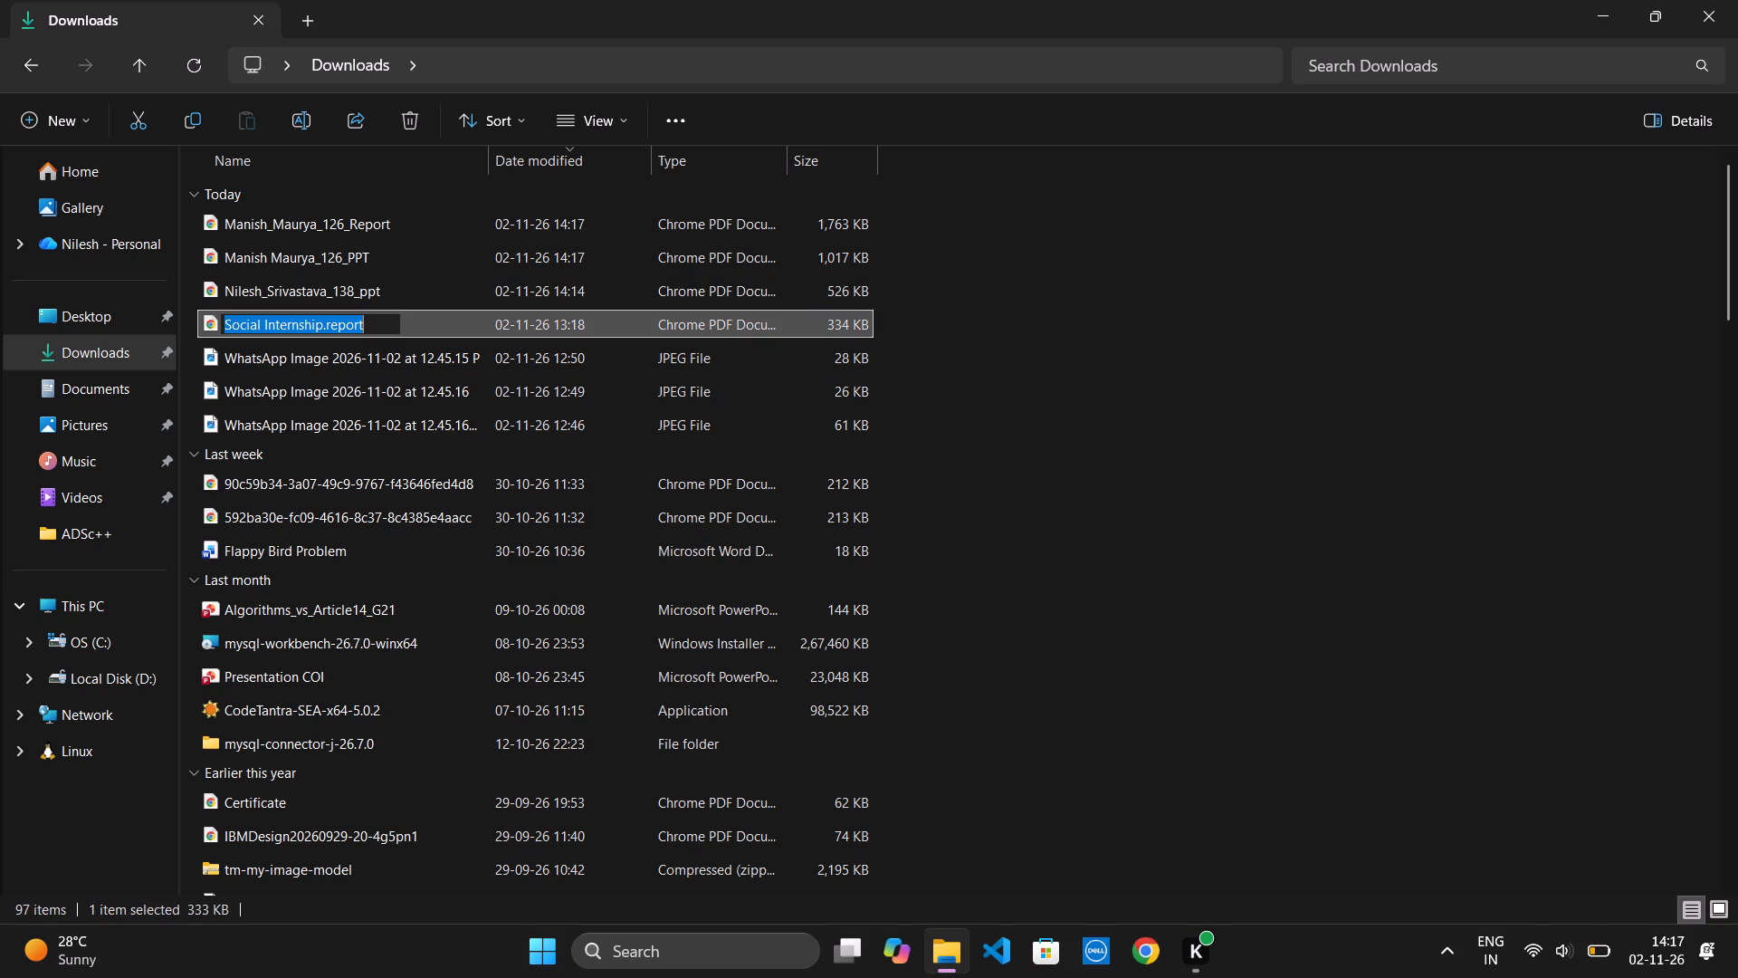
key("BackSpace")
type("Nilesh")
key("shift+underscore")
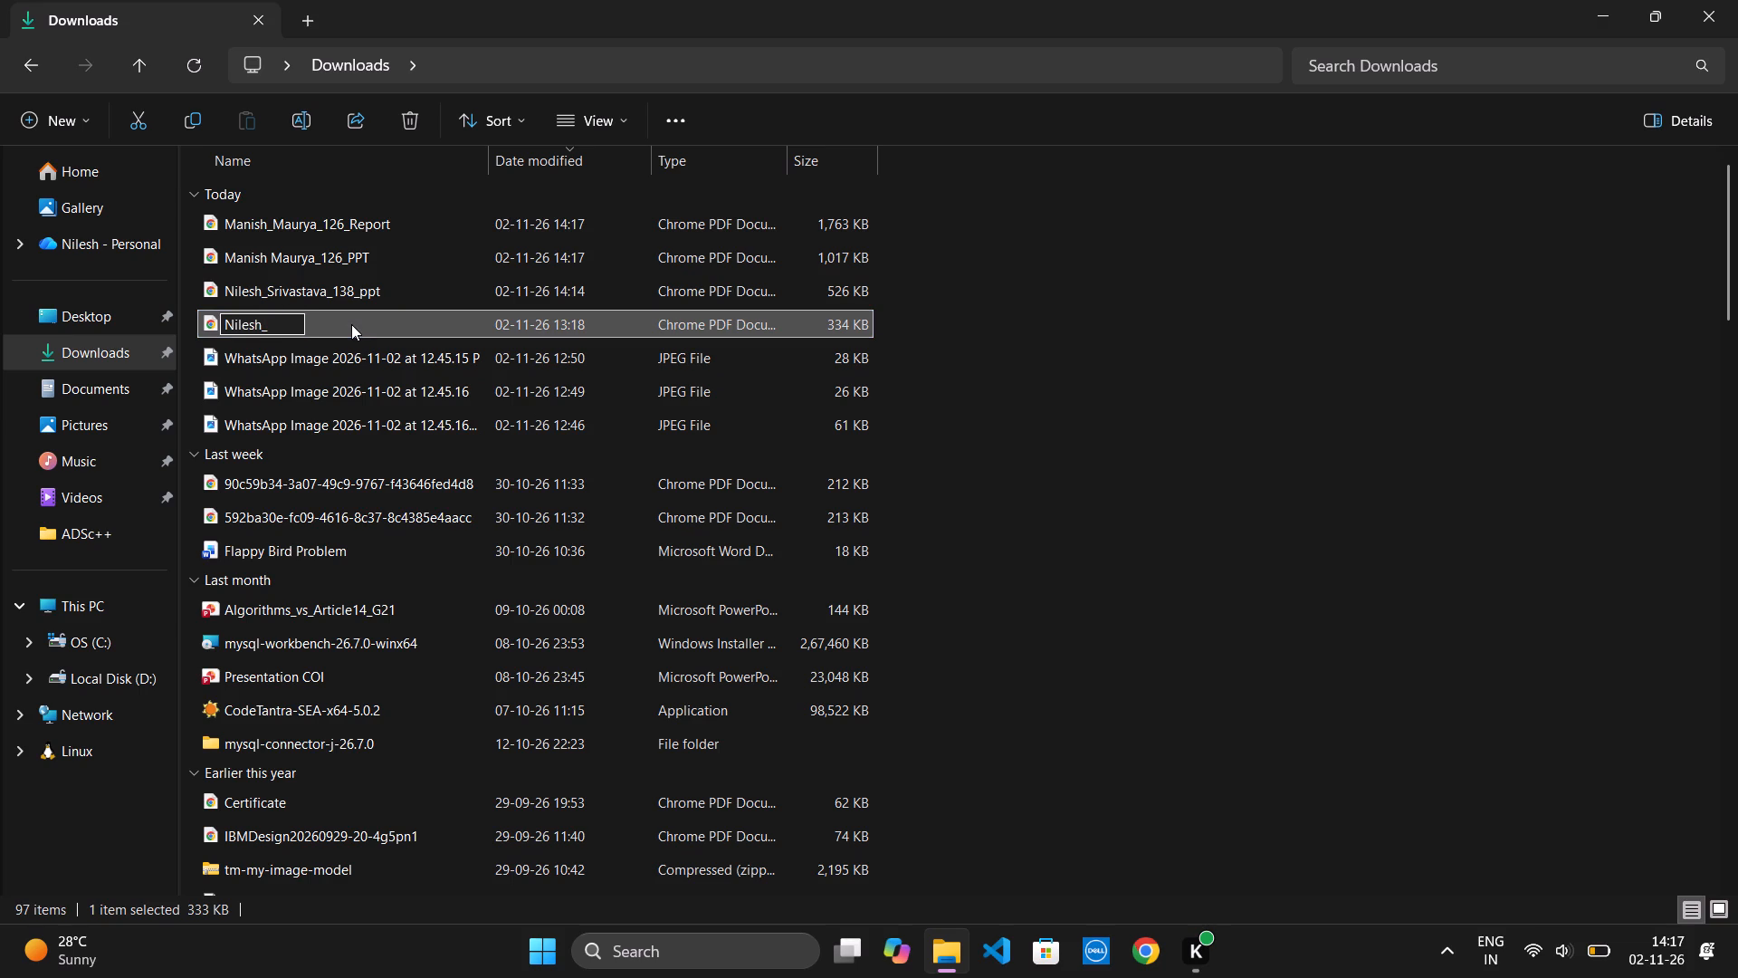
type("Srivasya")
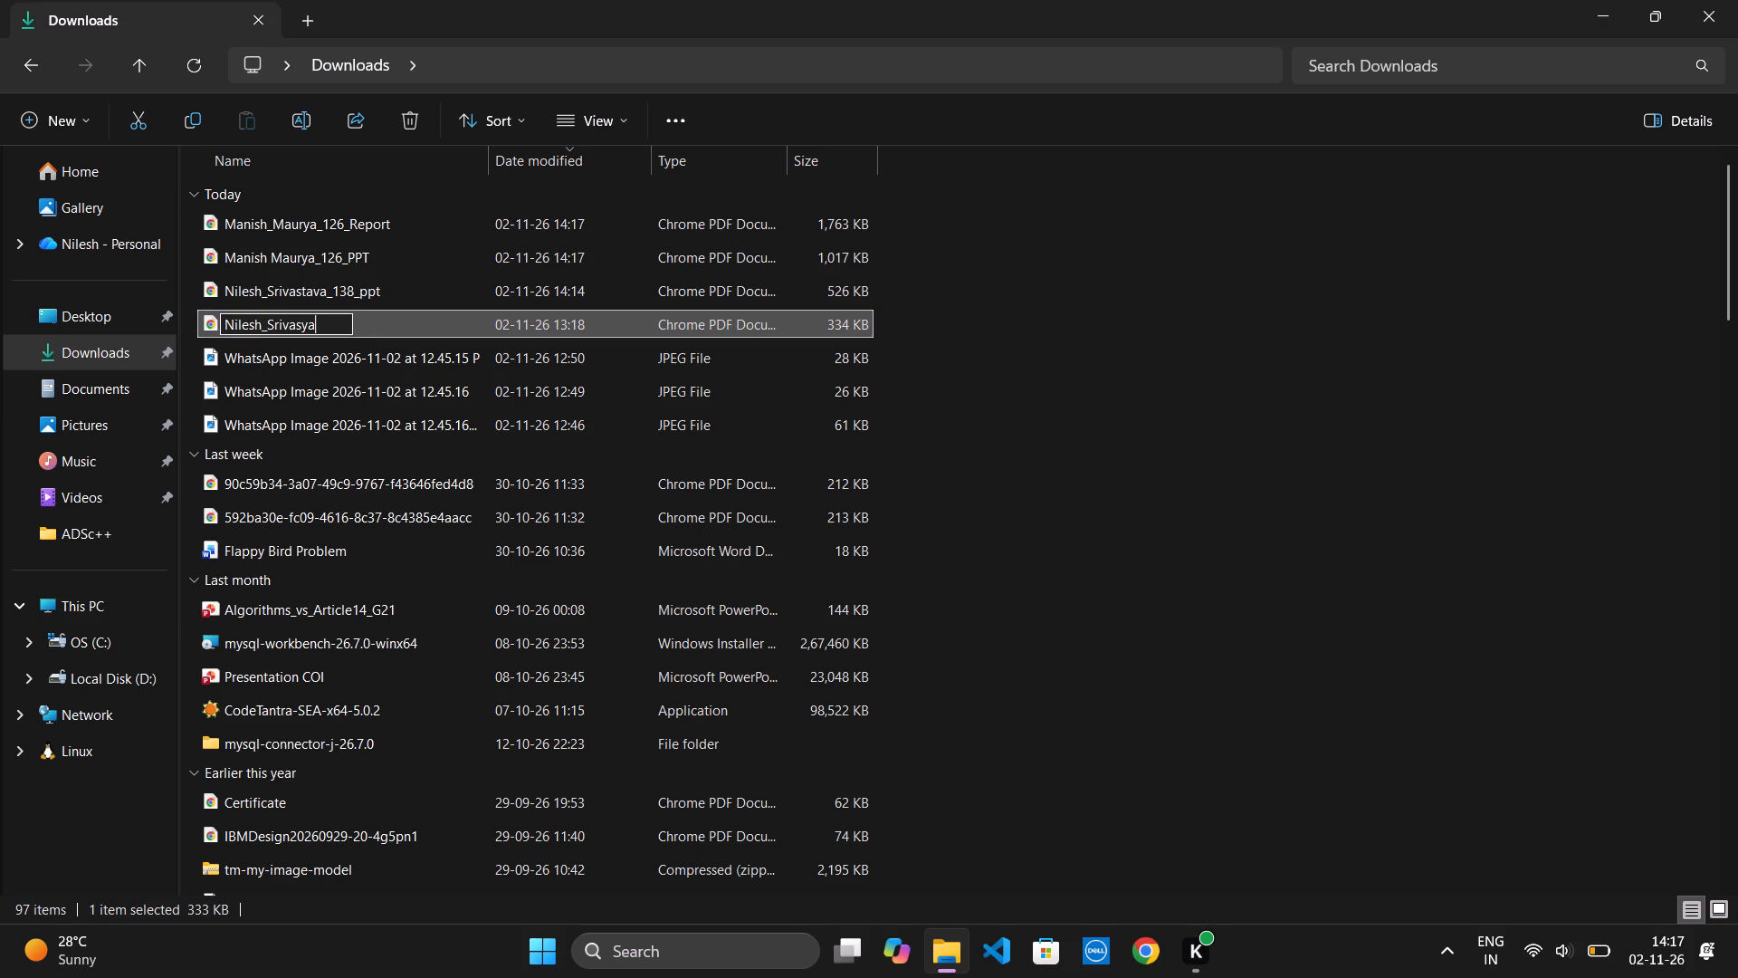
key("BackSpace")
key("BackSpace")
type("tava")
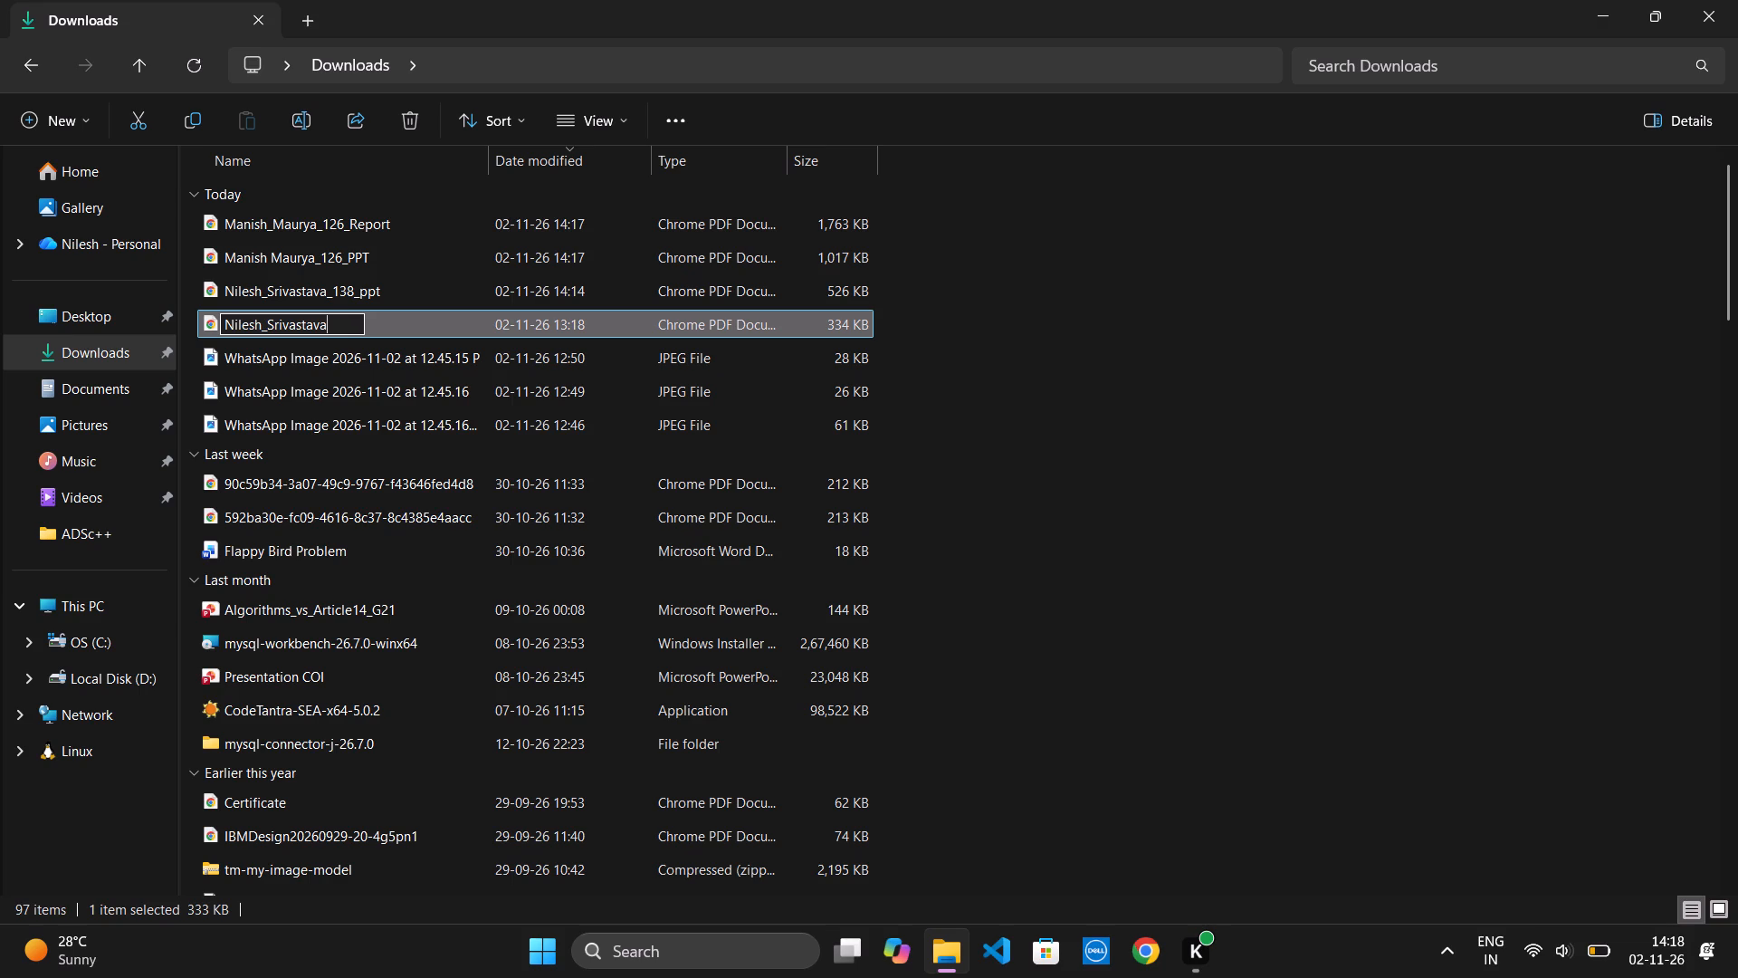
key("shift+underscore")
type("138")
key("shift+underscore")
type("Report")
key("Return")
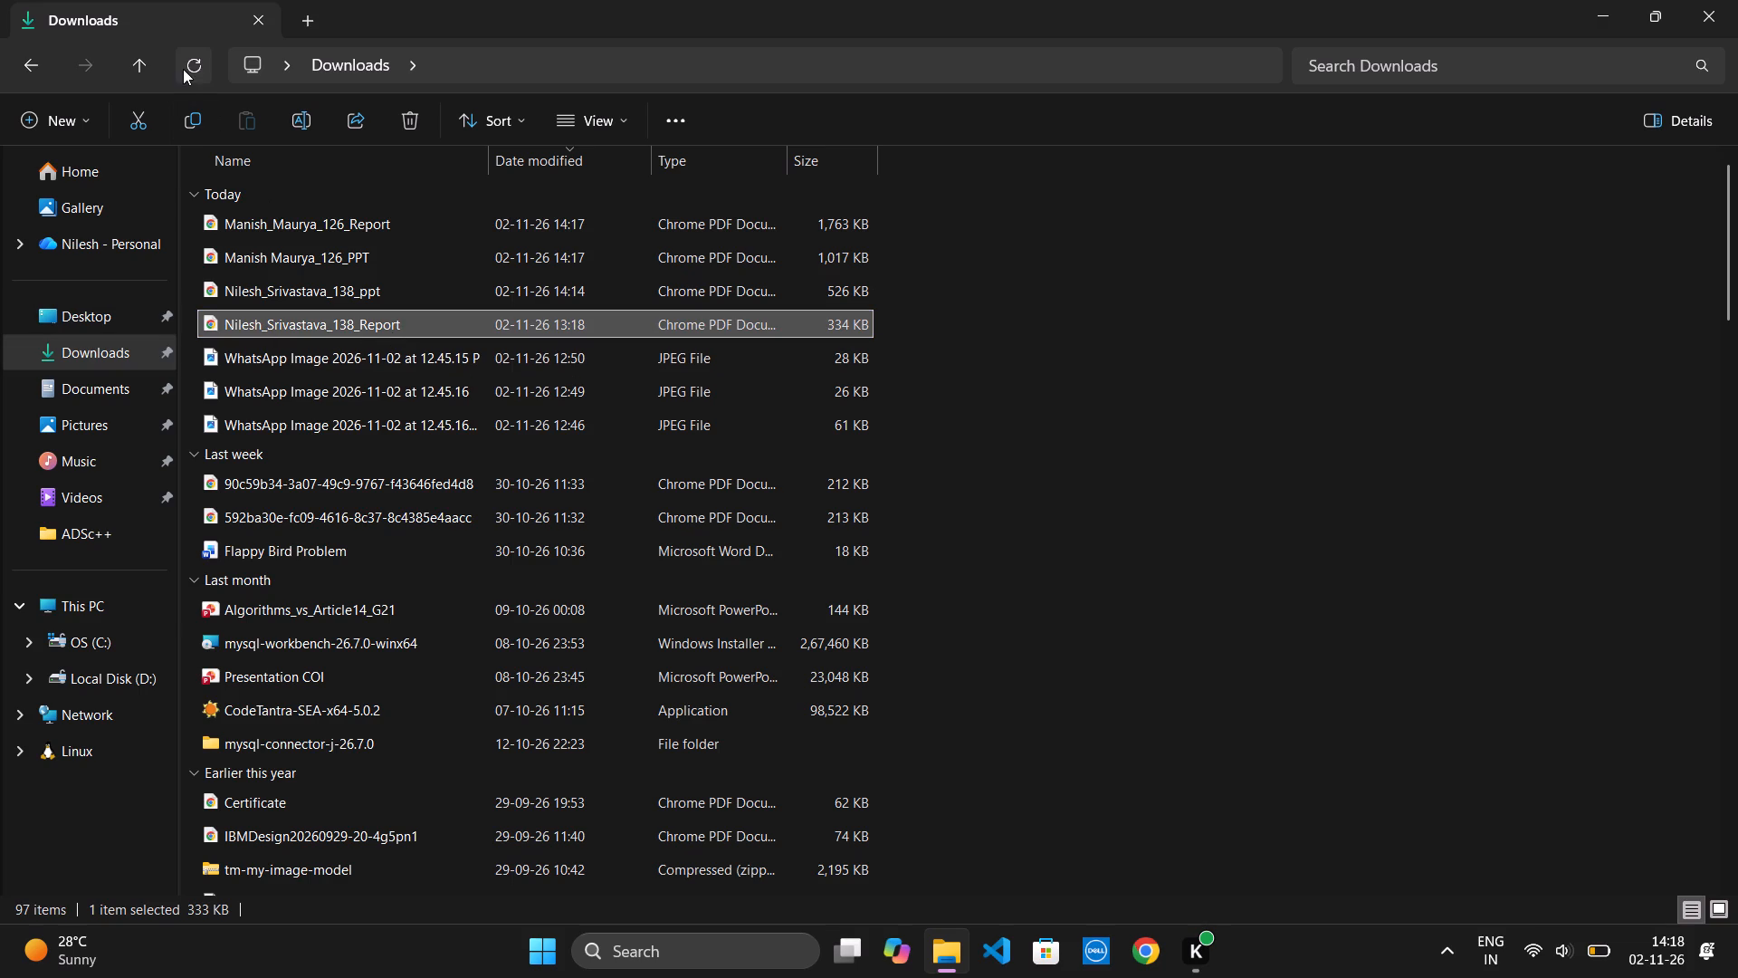
Refresh Downloads, check the first page of the renamed 138_Report PDF and of the 138_ppt PDF, and close each one.
left_click(186, 64)
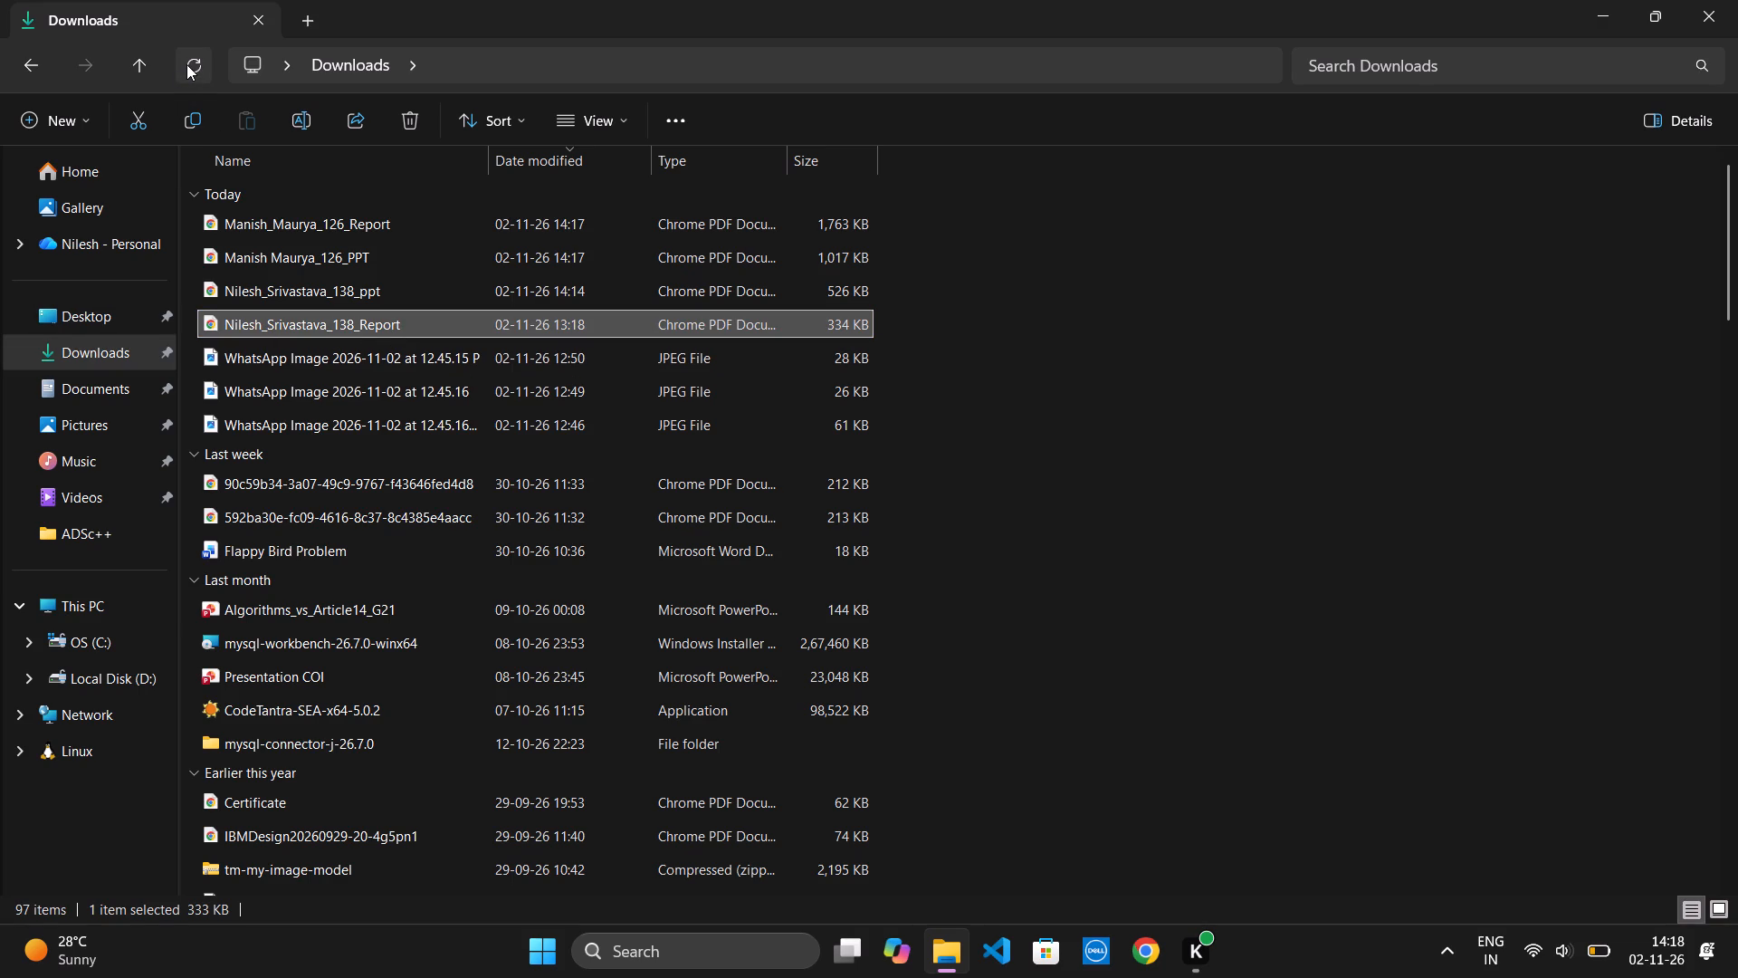
left_click(195, 67)
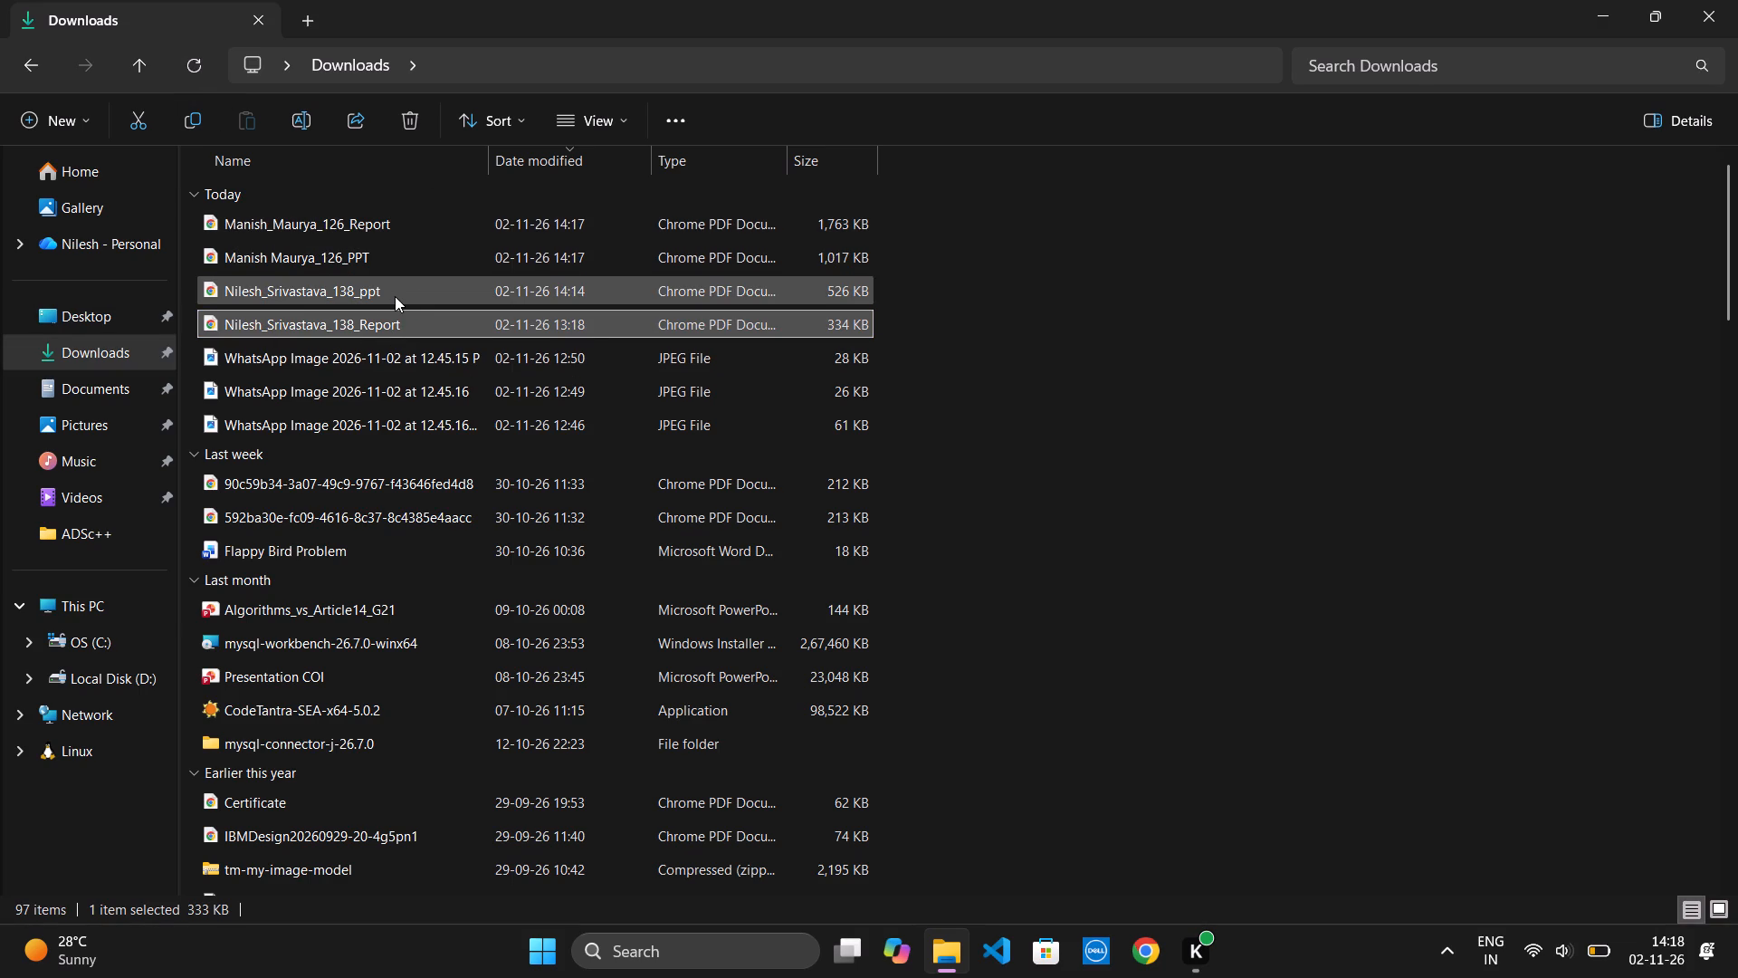
double_click(315, 325)
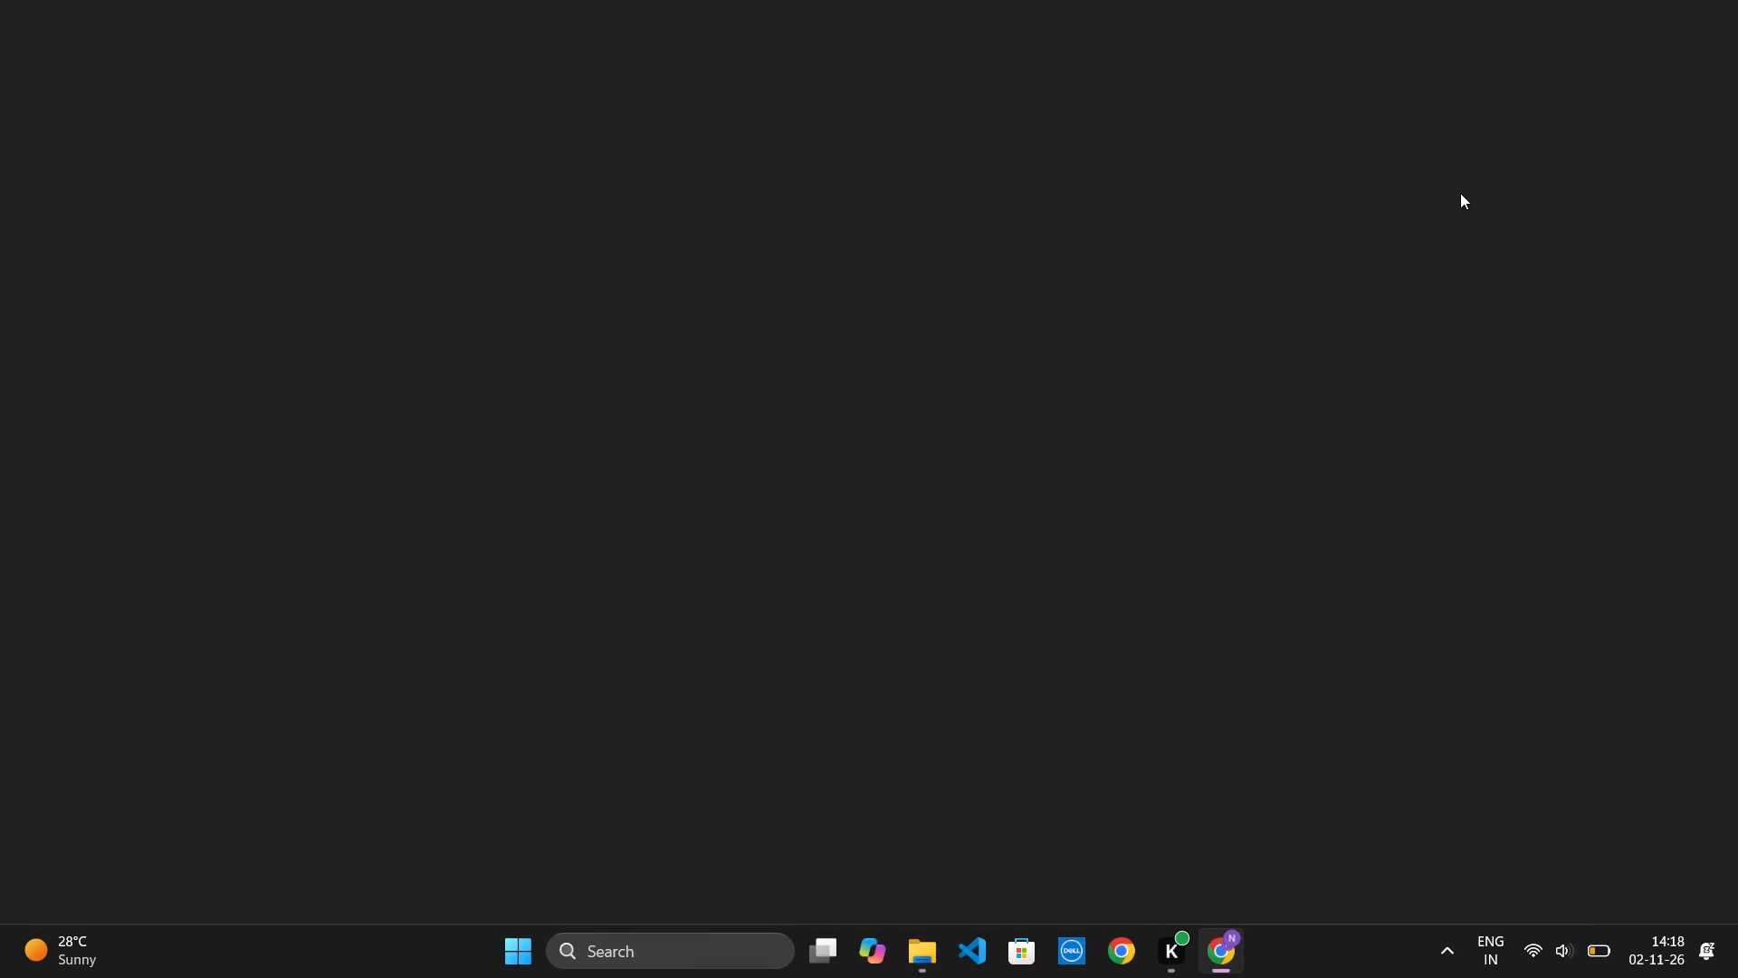
left_click(1737, 0)
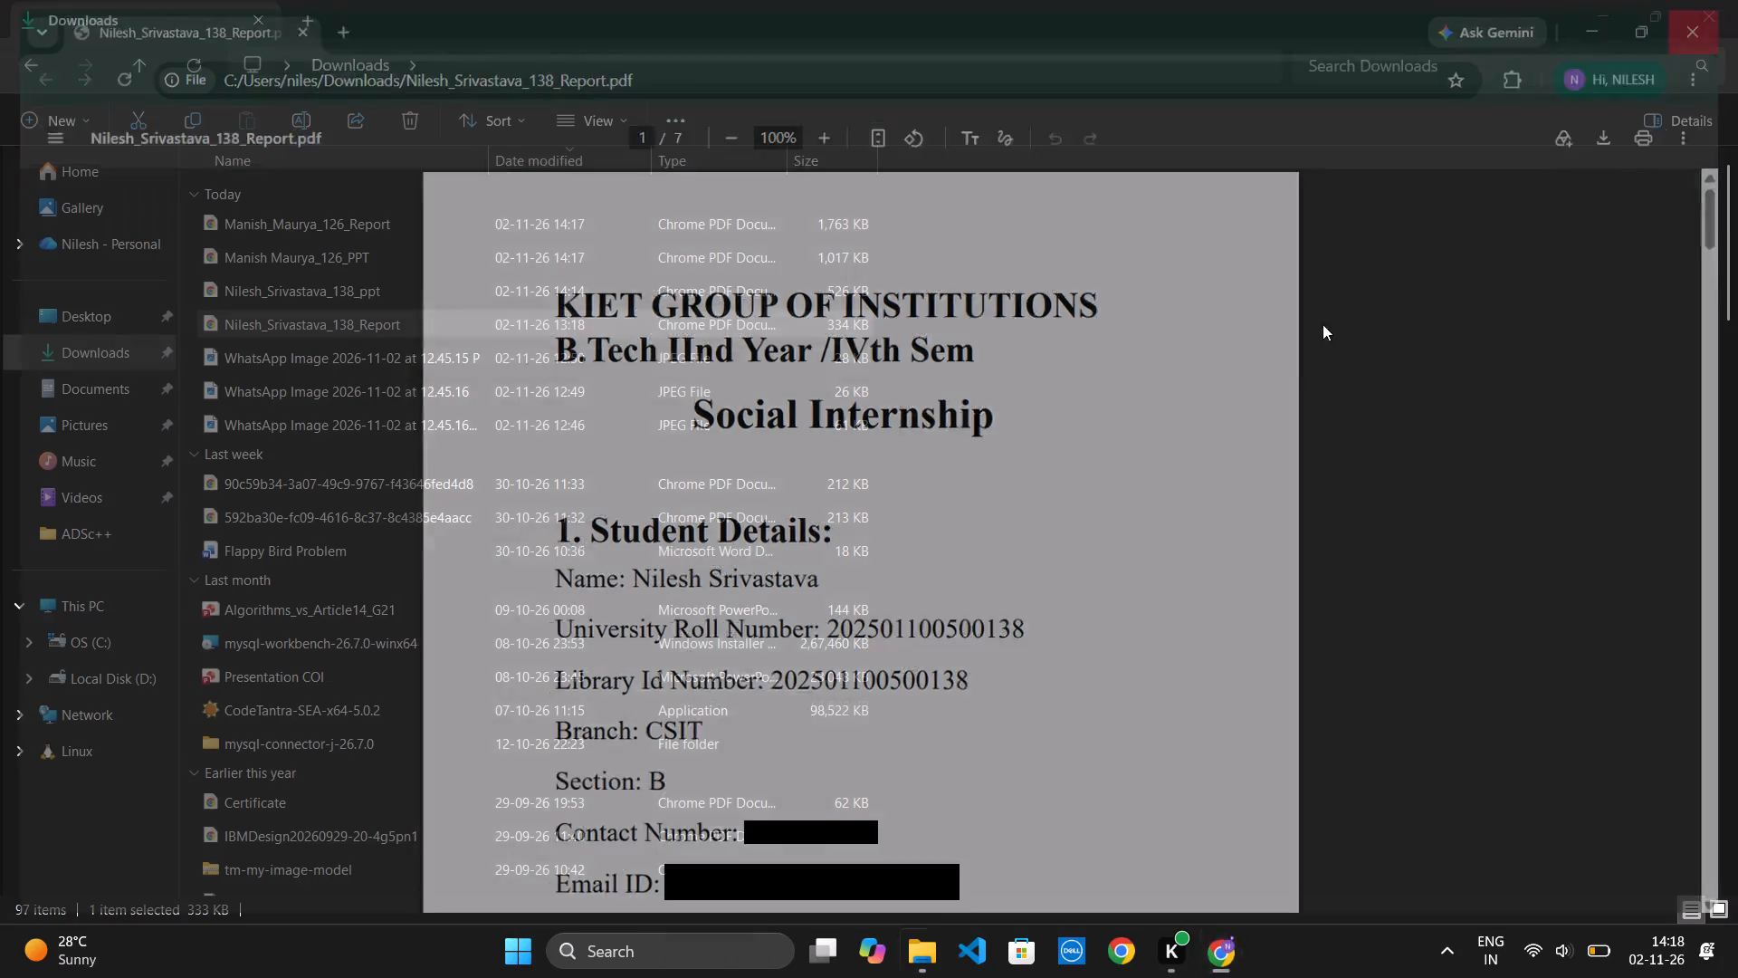
double_click(362, 289)
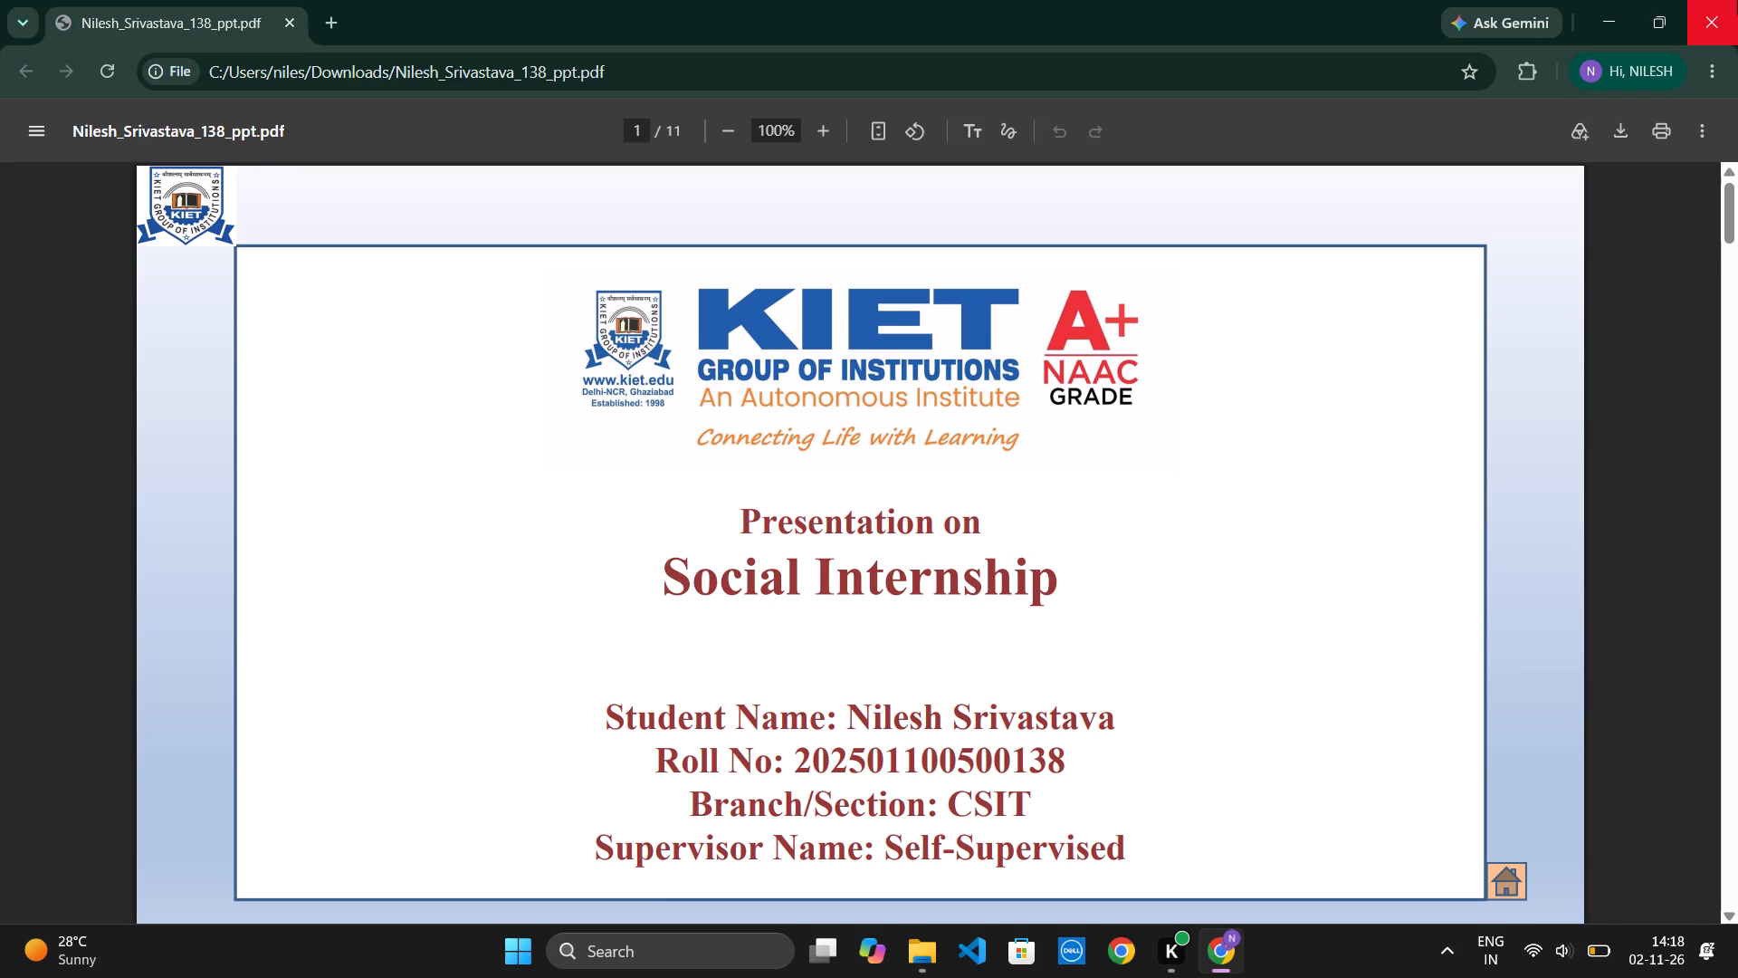
left_click(1737, 0)
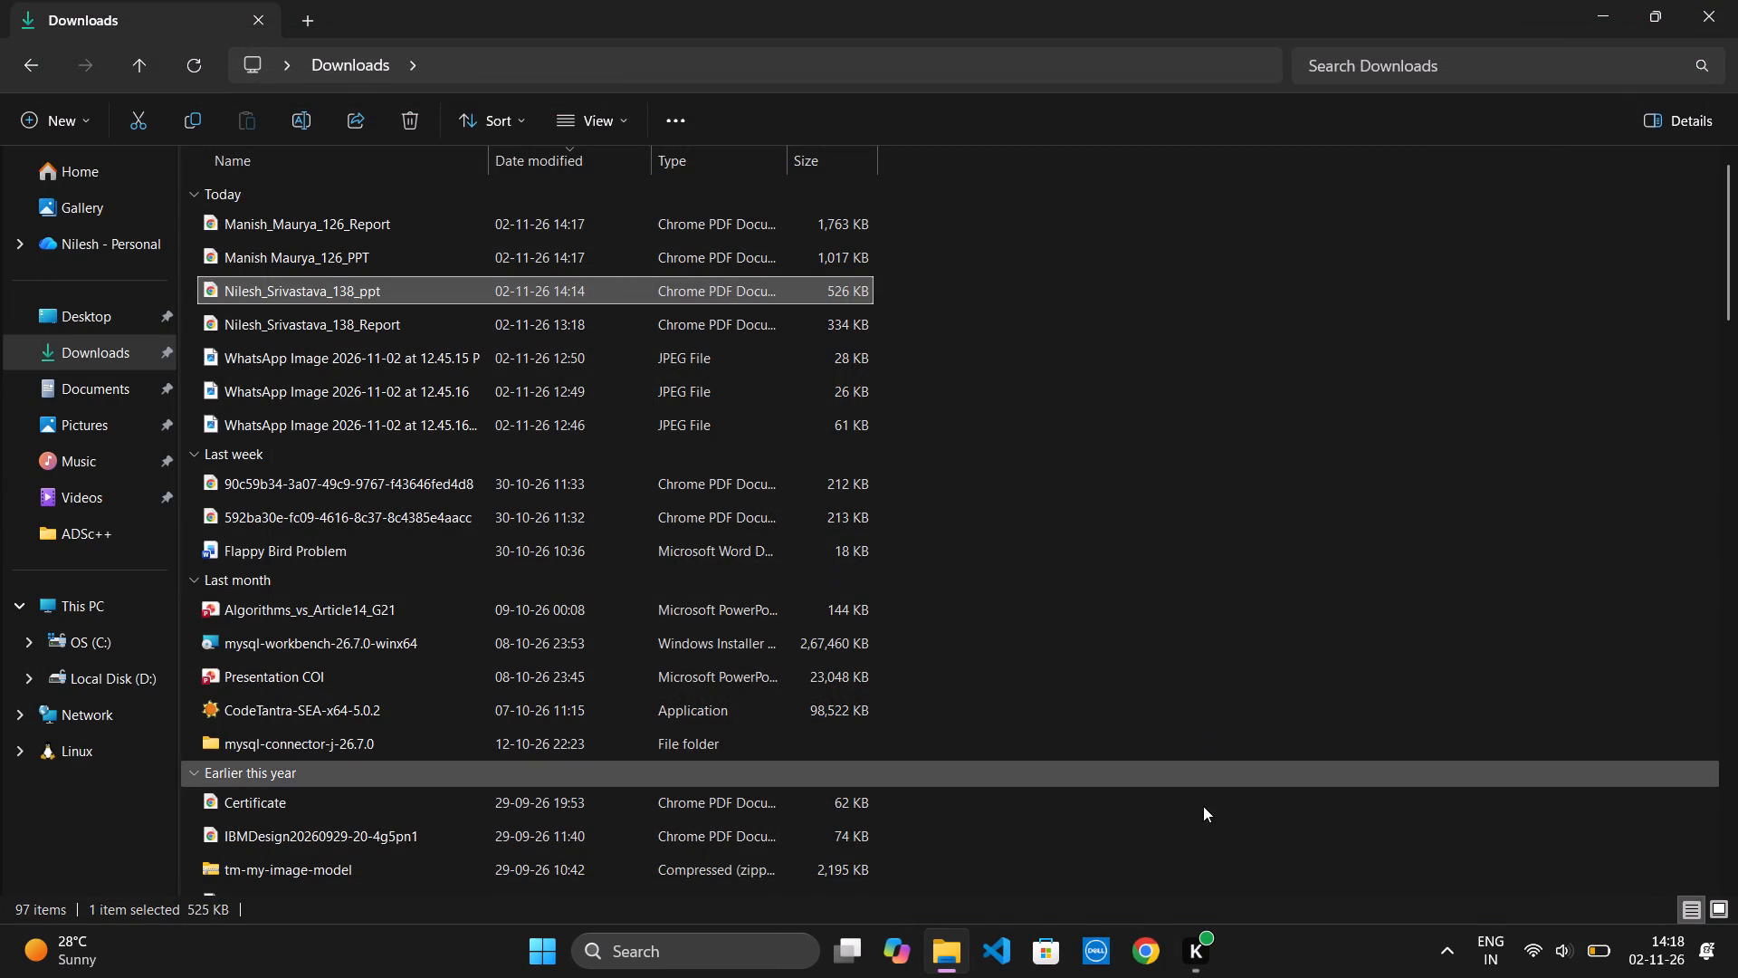
Open the Windows search.
left_click(683, 947)
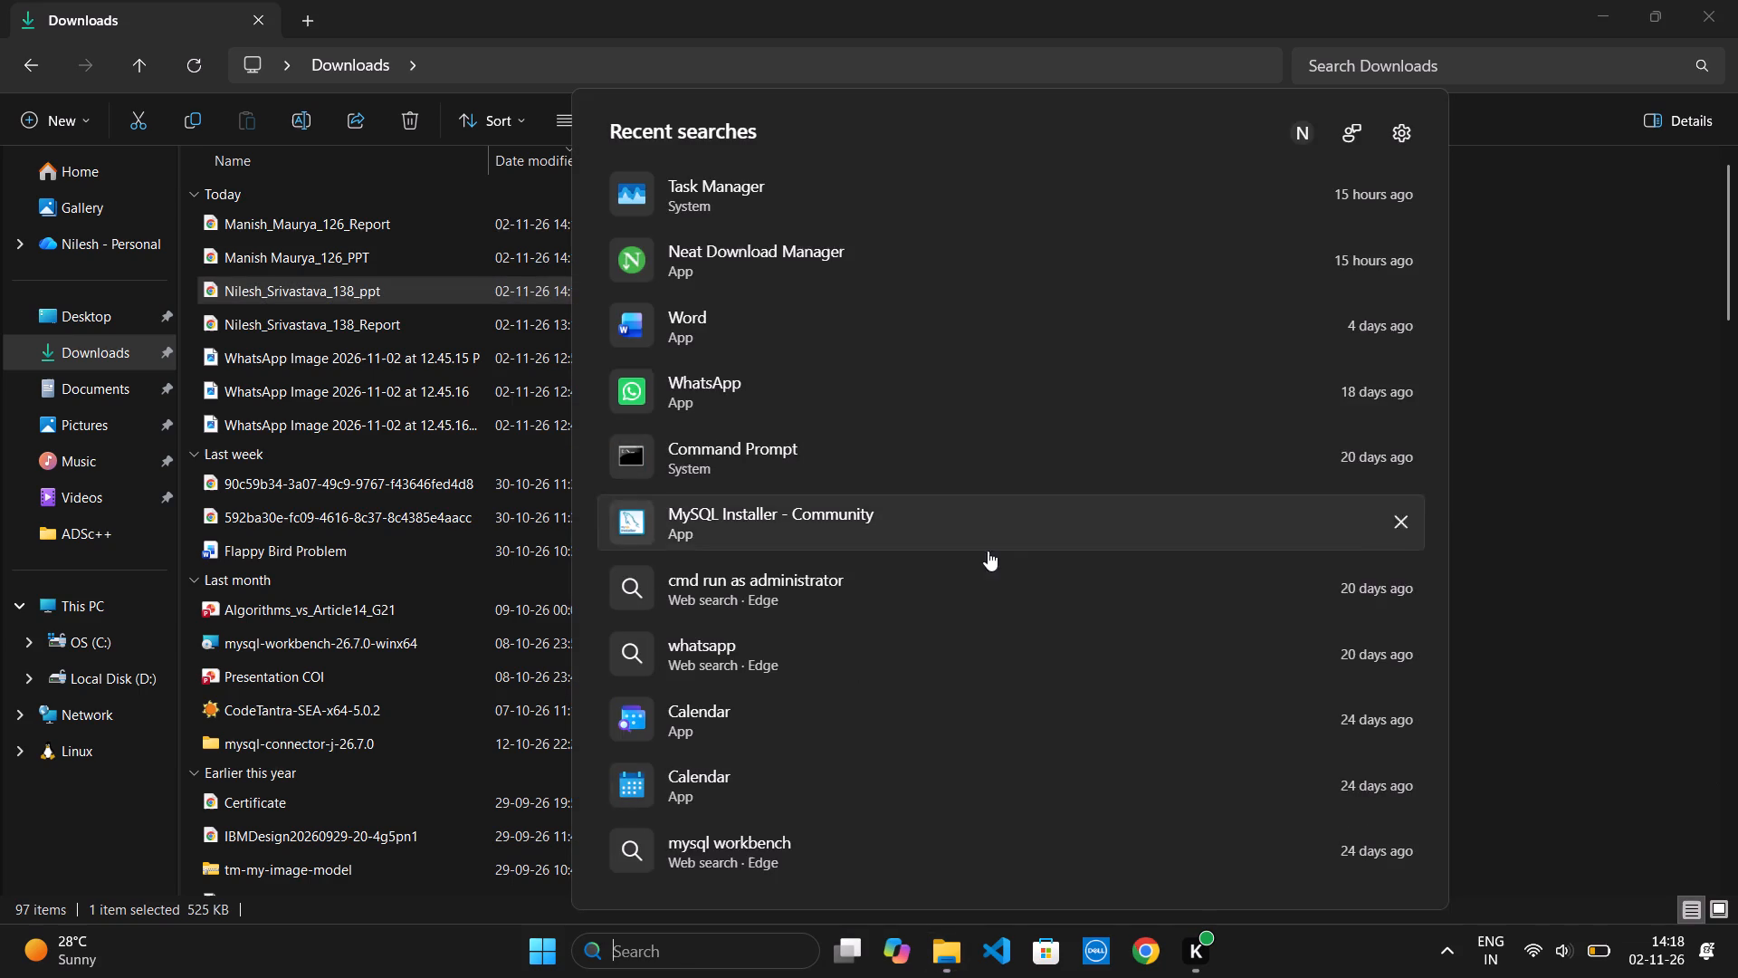
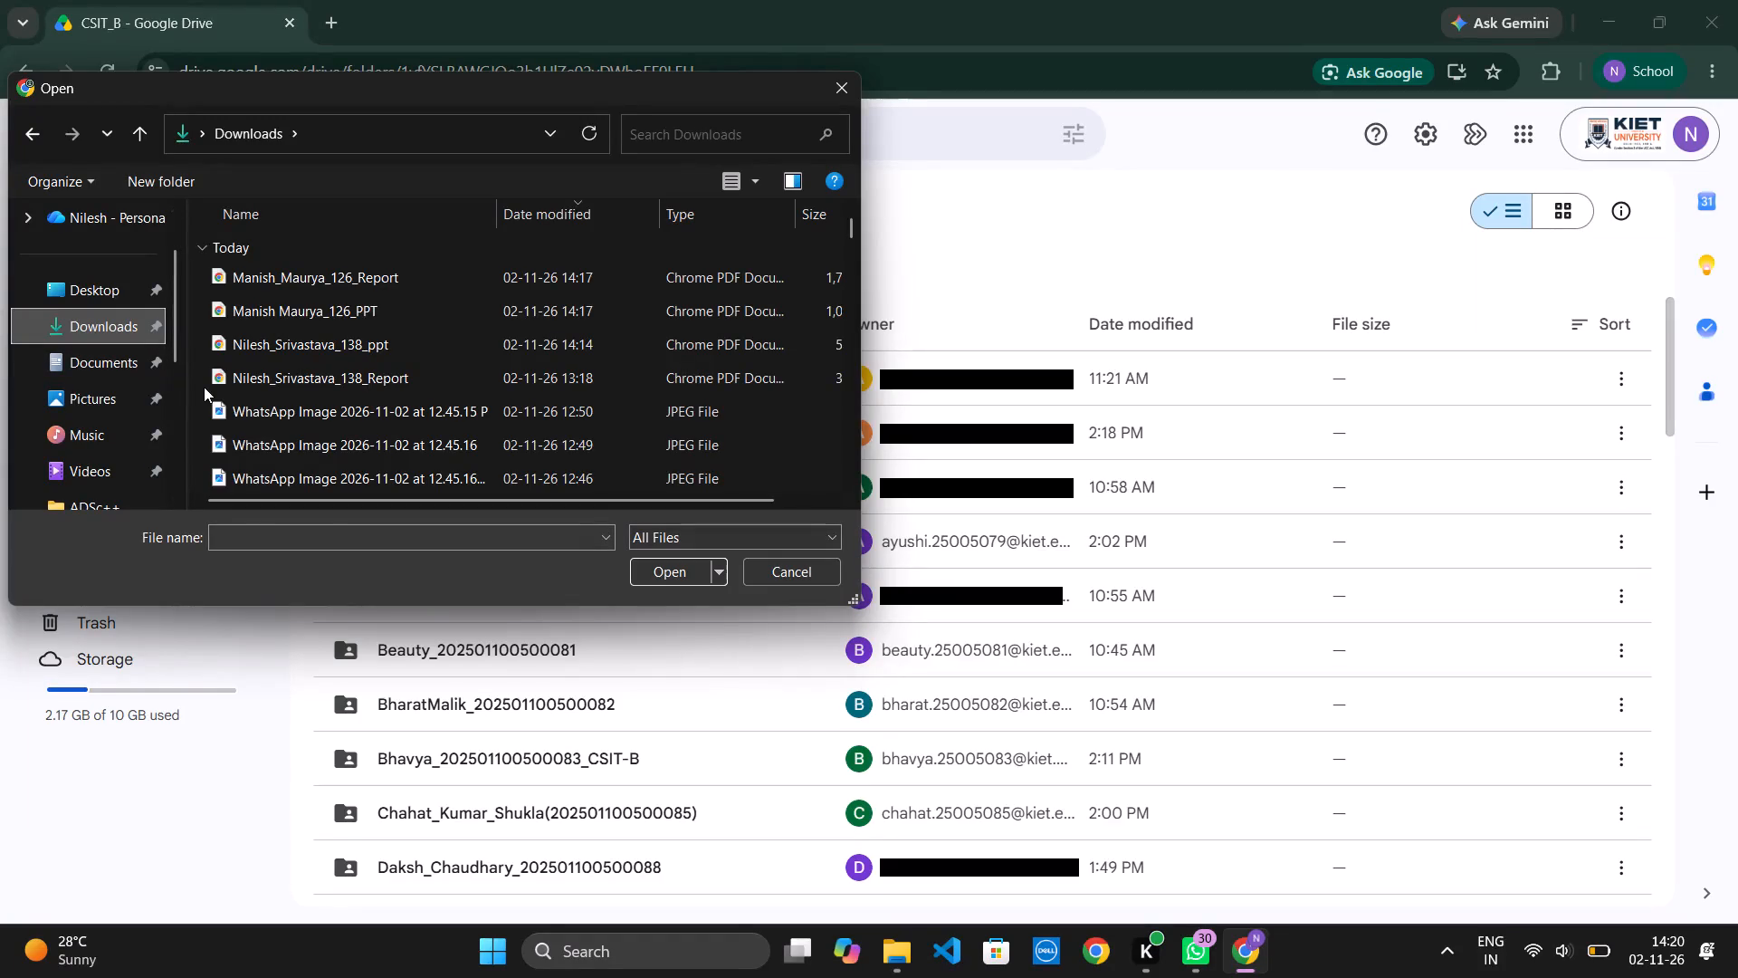
Dismiss the open file picker and create a folder in CSIT_B named with the student's joined first and last name, an underscore and the full roll number.
left_click_drag(204, 387, 205, 344)
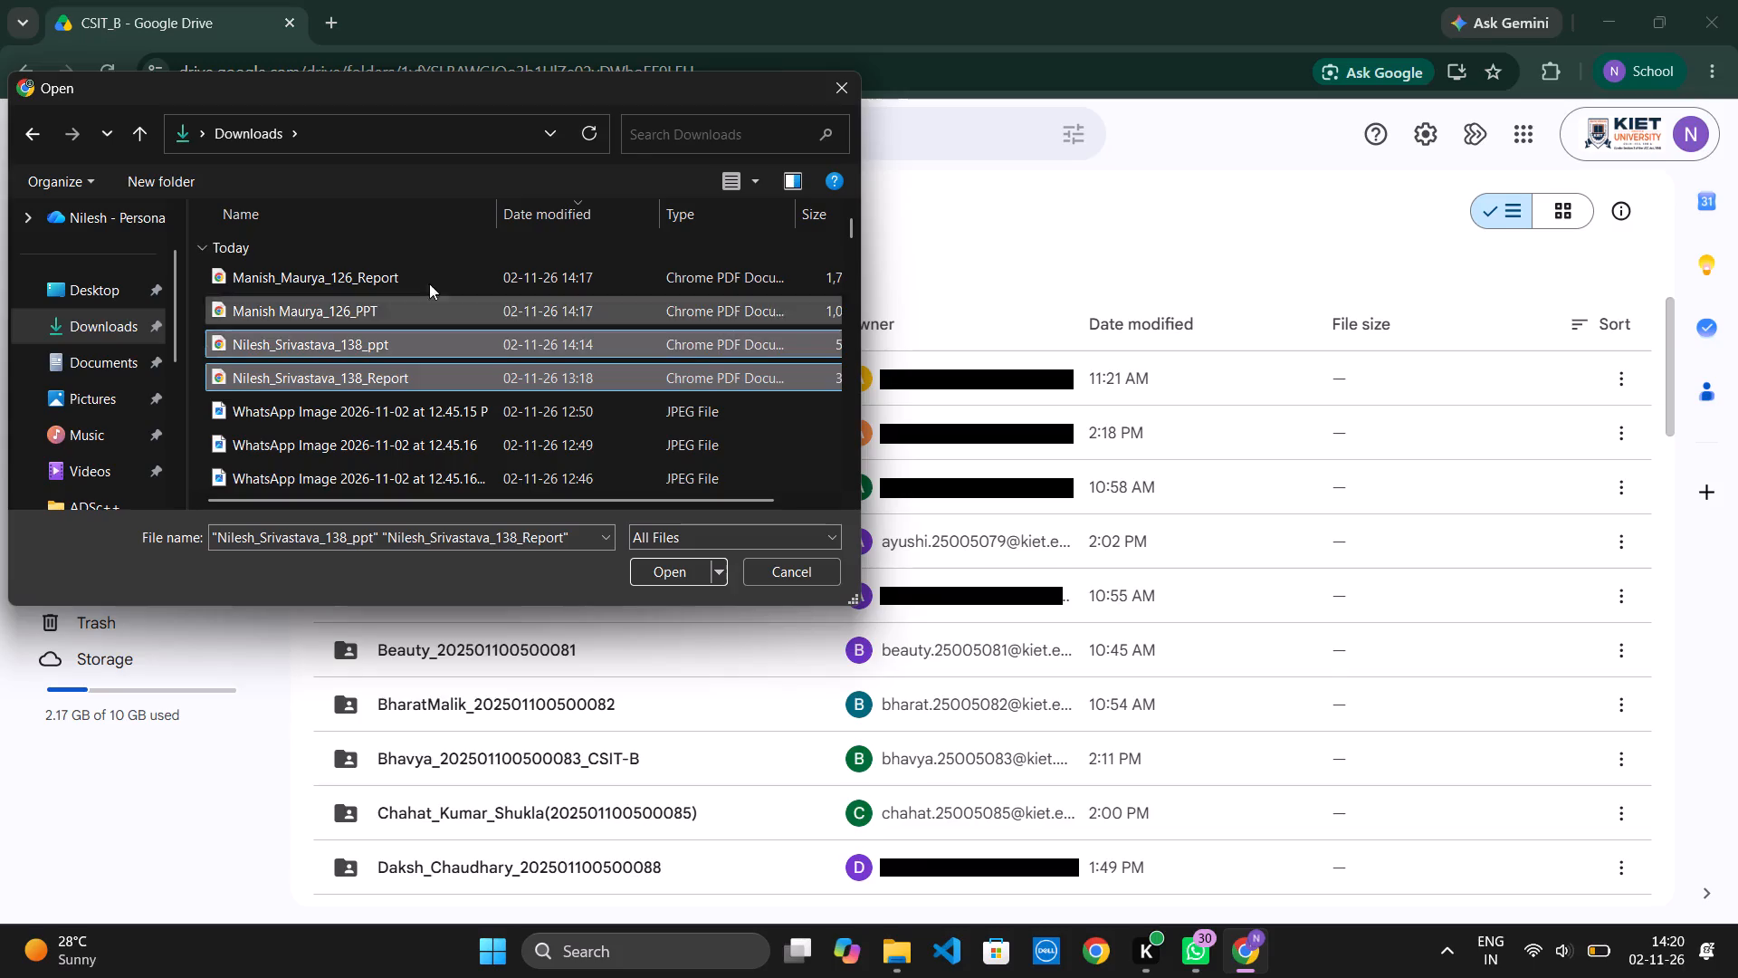
left_click(840, 91)
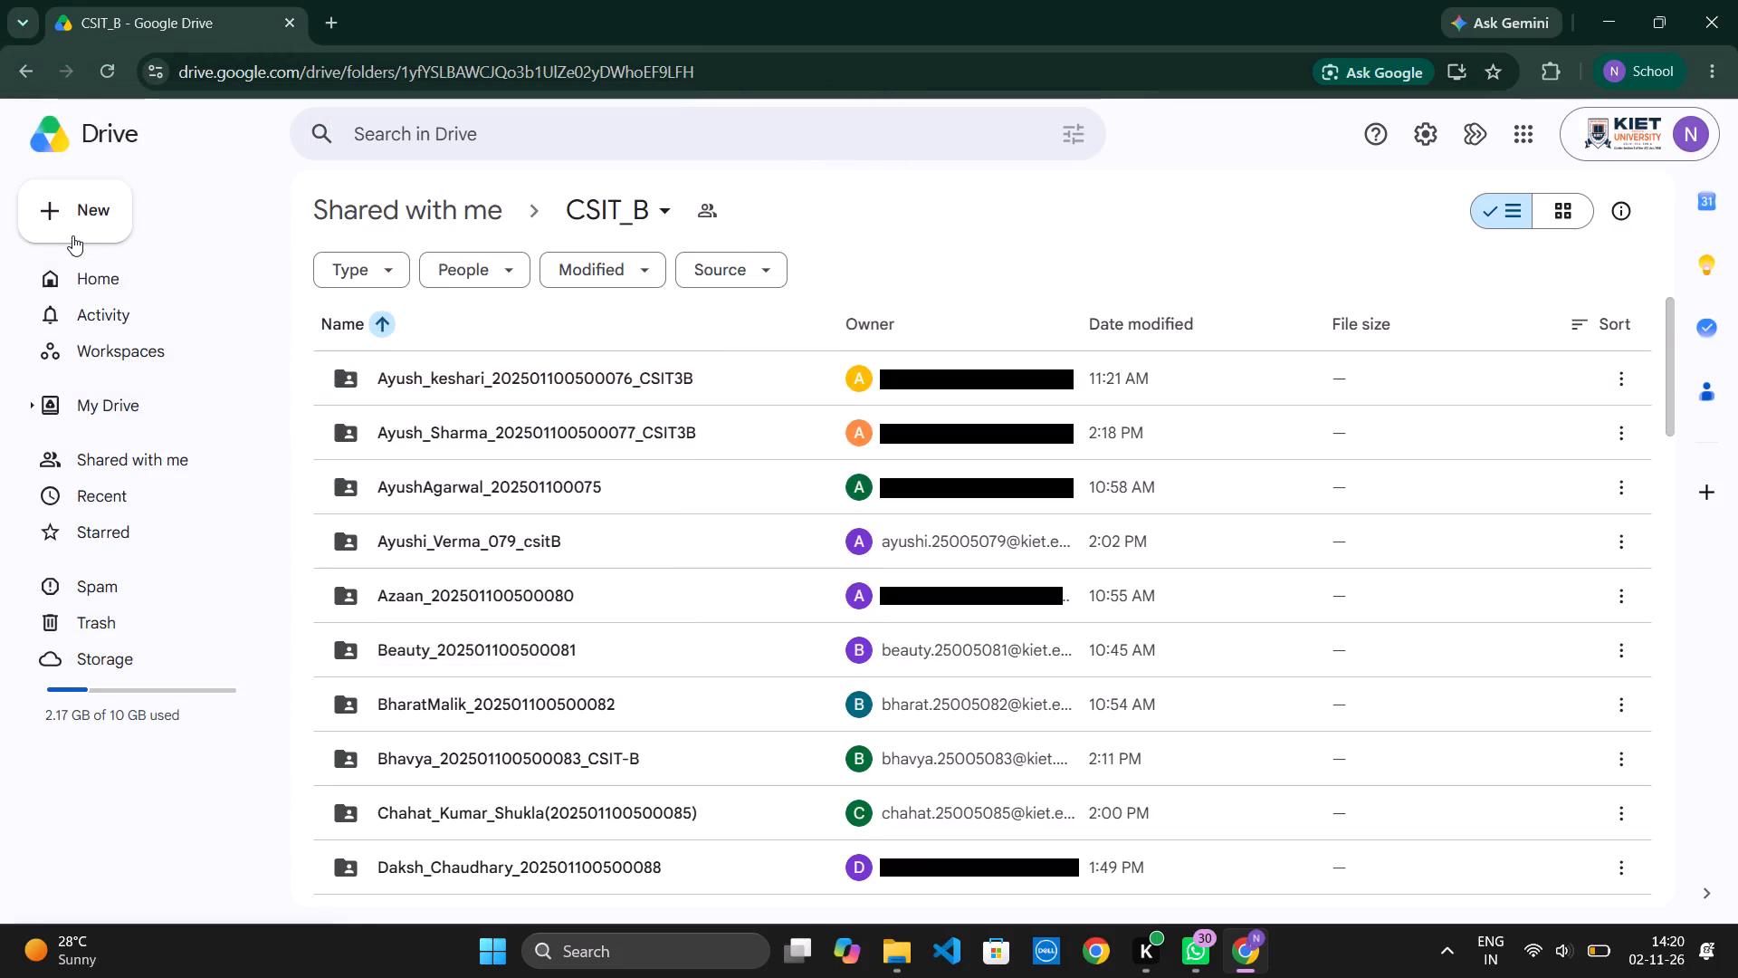
left_click(72, 233)
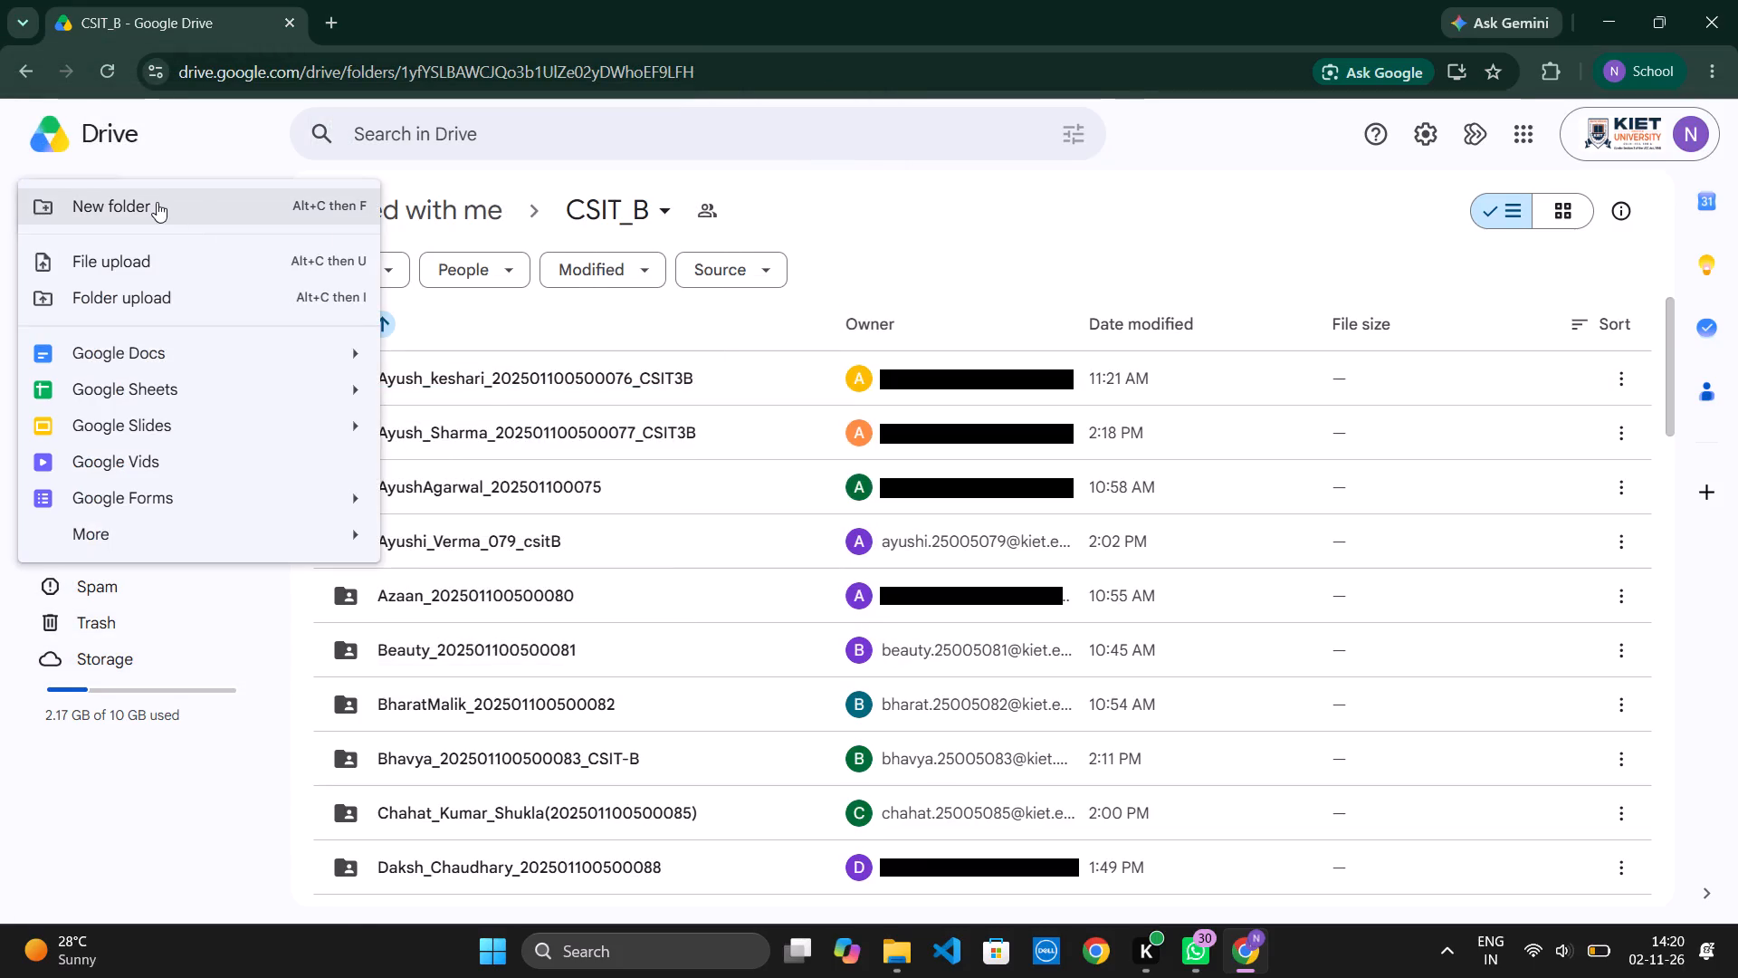
left_click(157, 202)
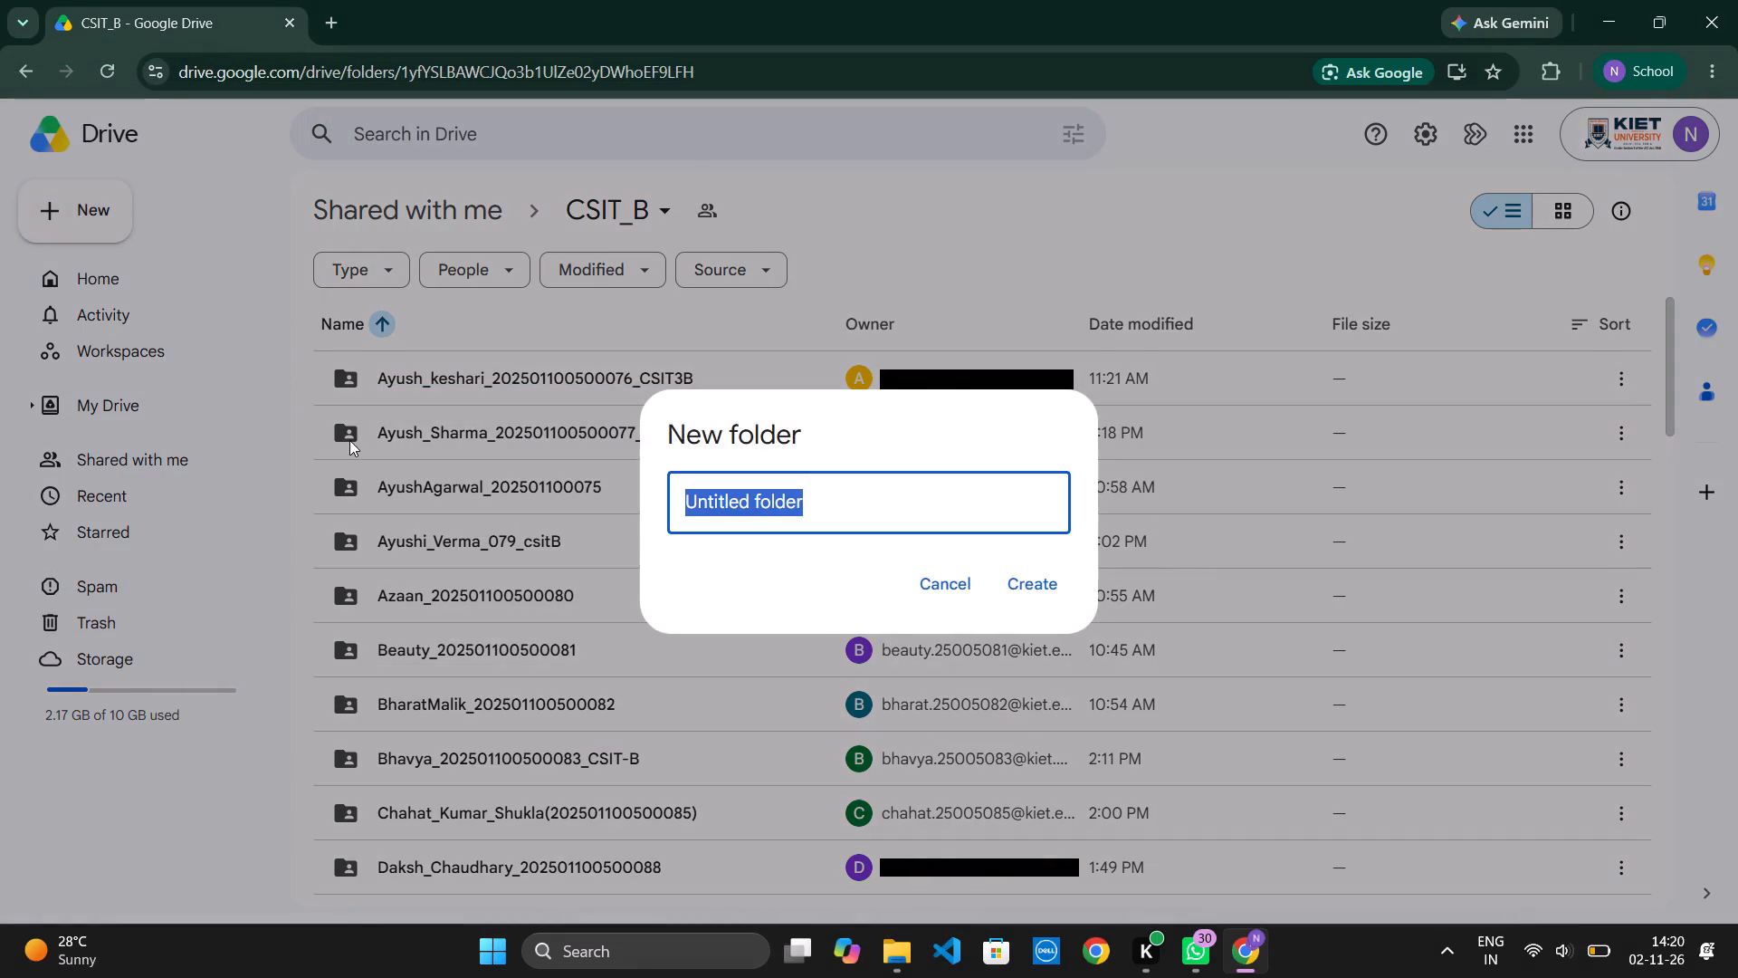
key("BackSpace")
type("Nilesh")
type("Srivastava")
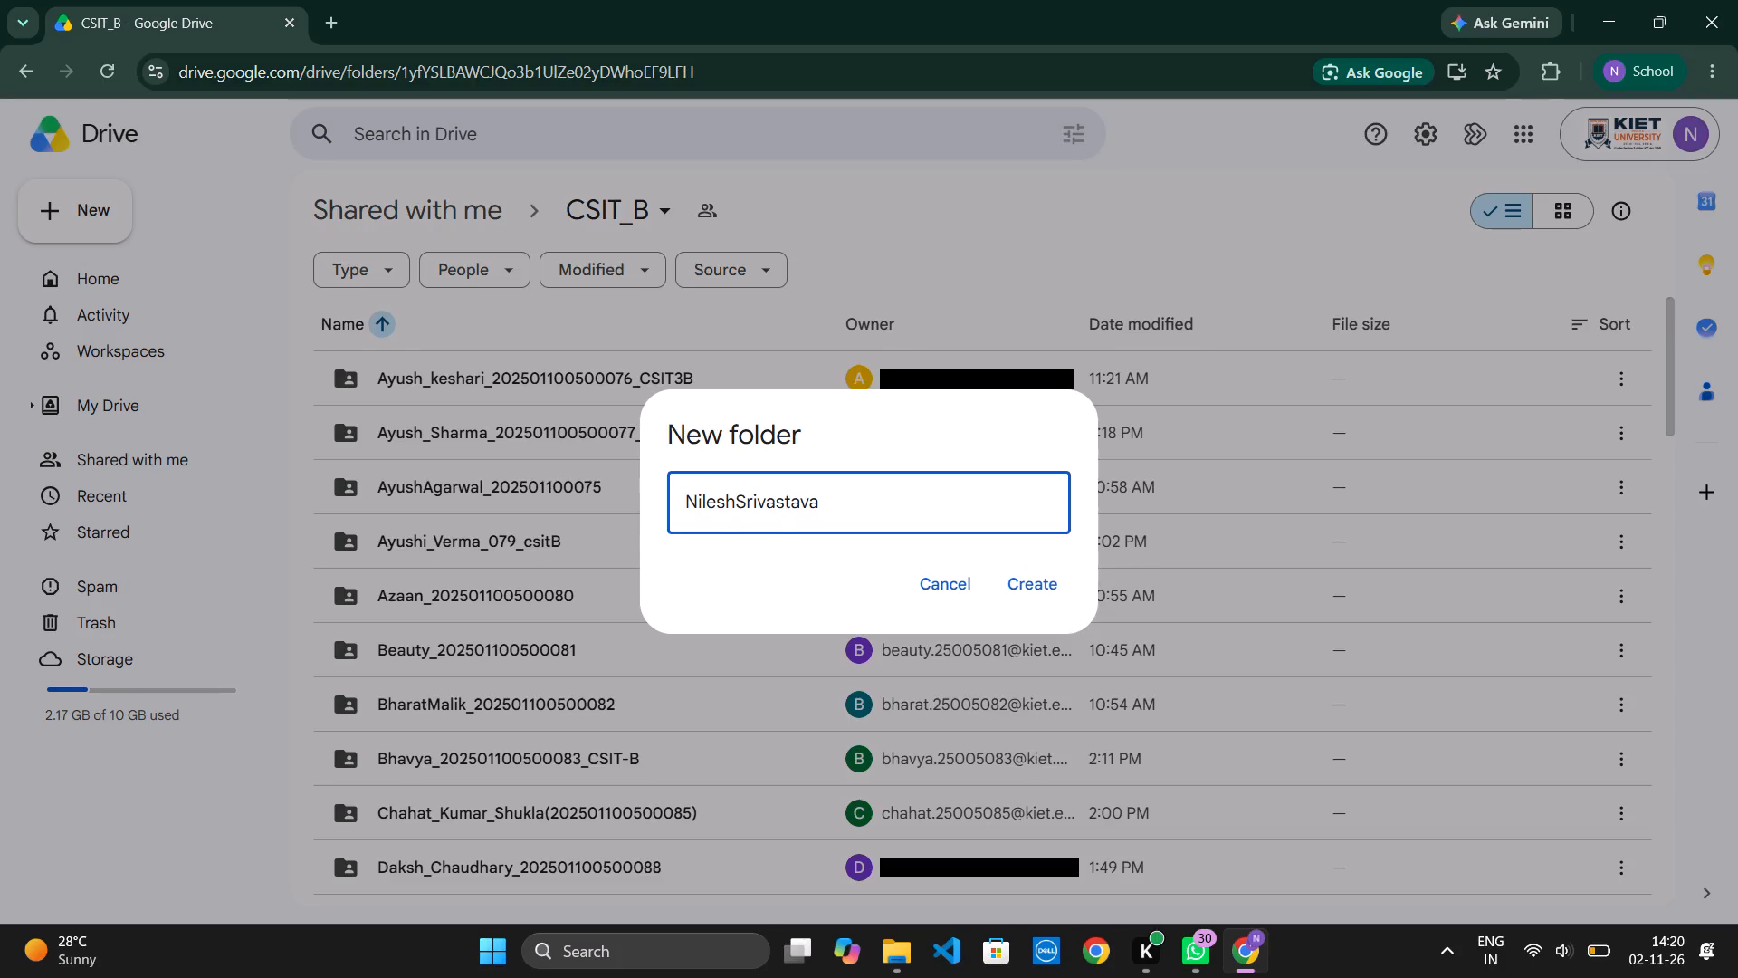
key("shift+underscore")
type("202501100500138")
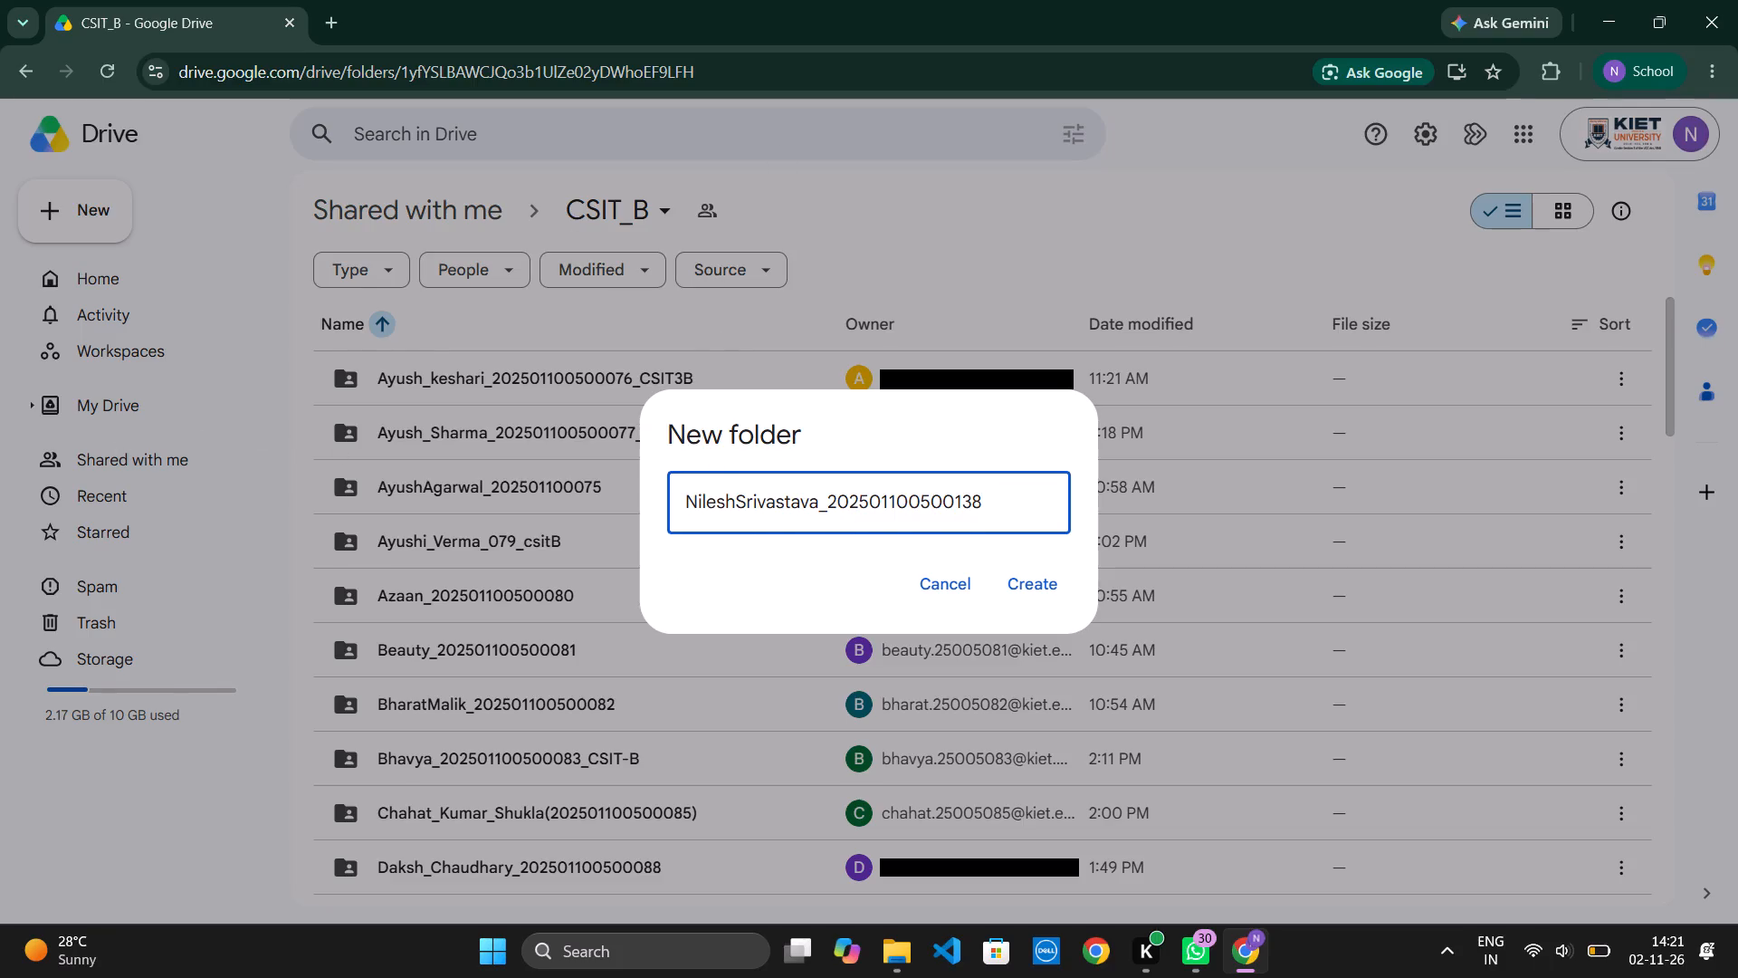
left_click(1032, 578)
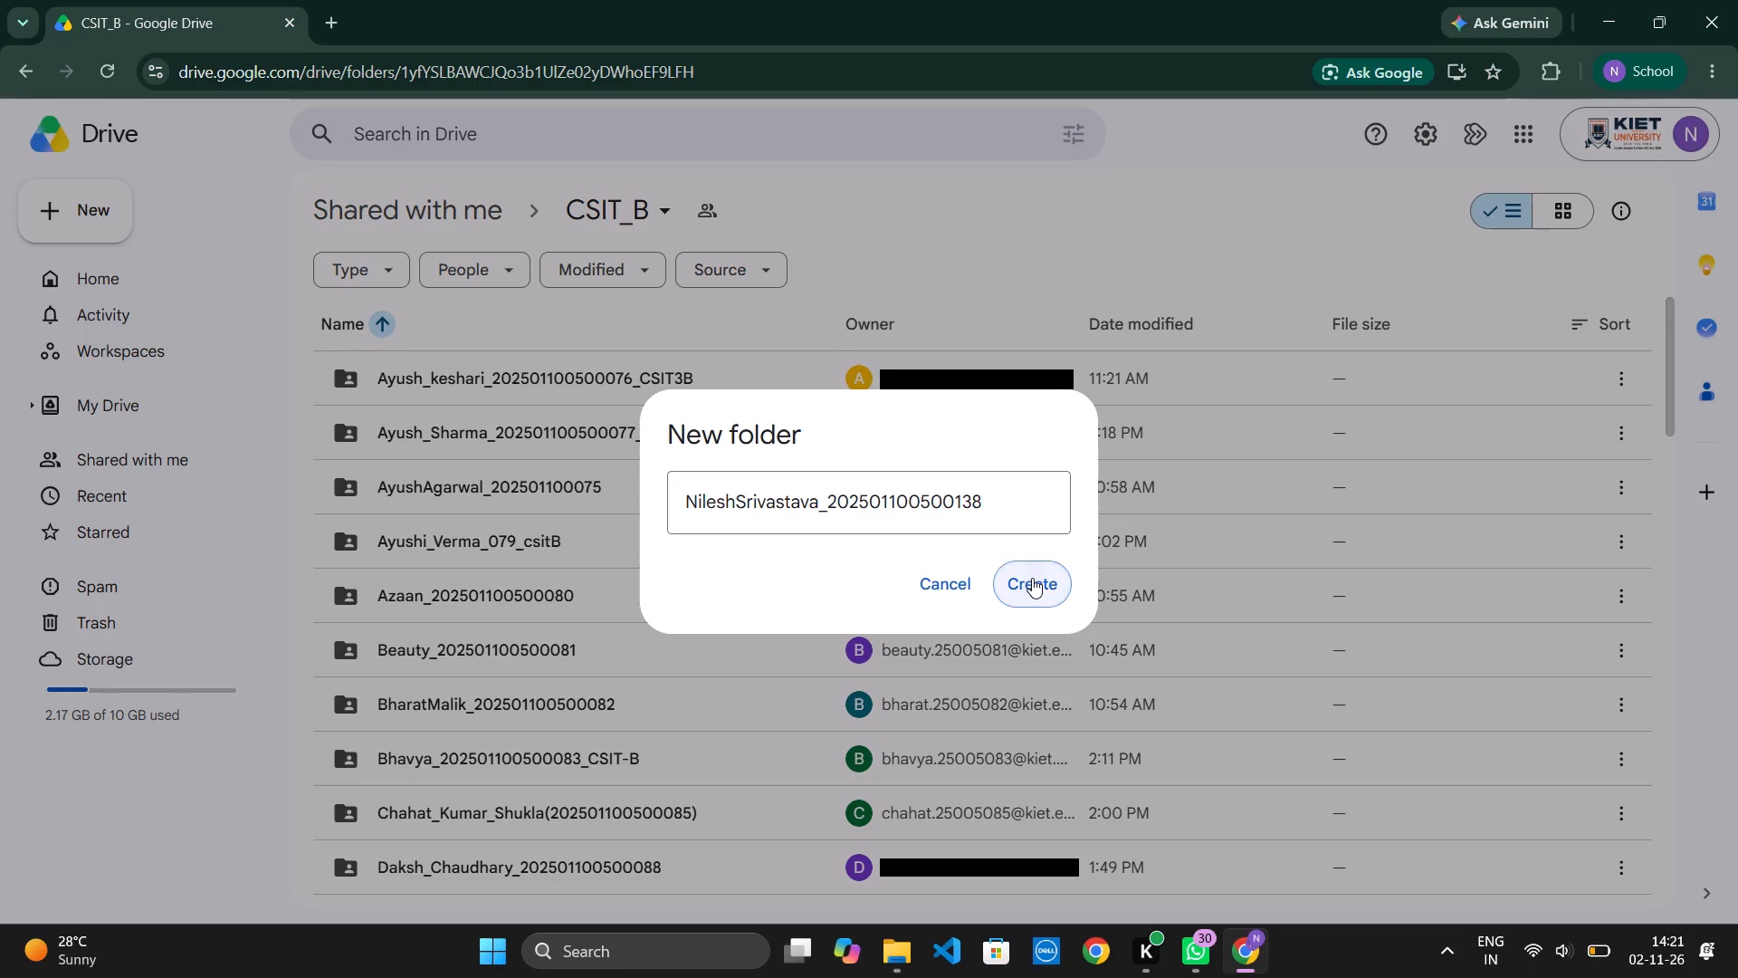
Look through the folders and files in CSIT_B, including the newly created student folder and the classmates' submissions.
scroll(611, 522, "down", 2)
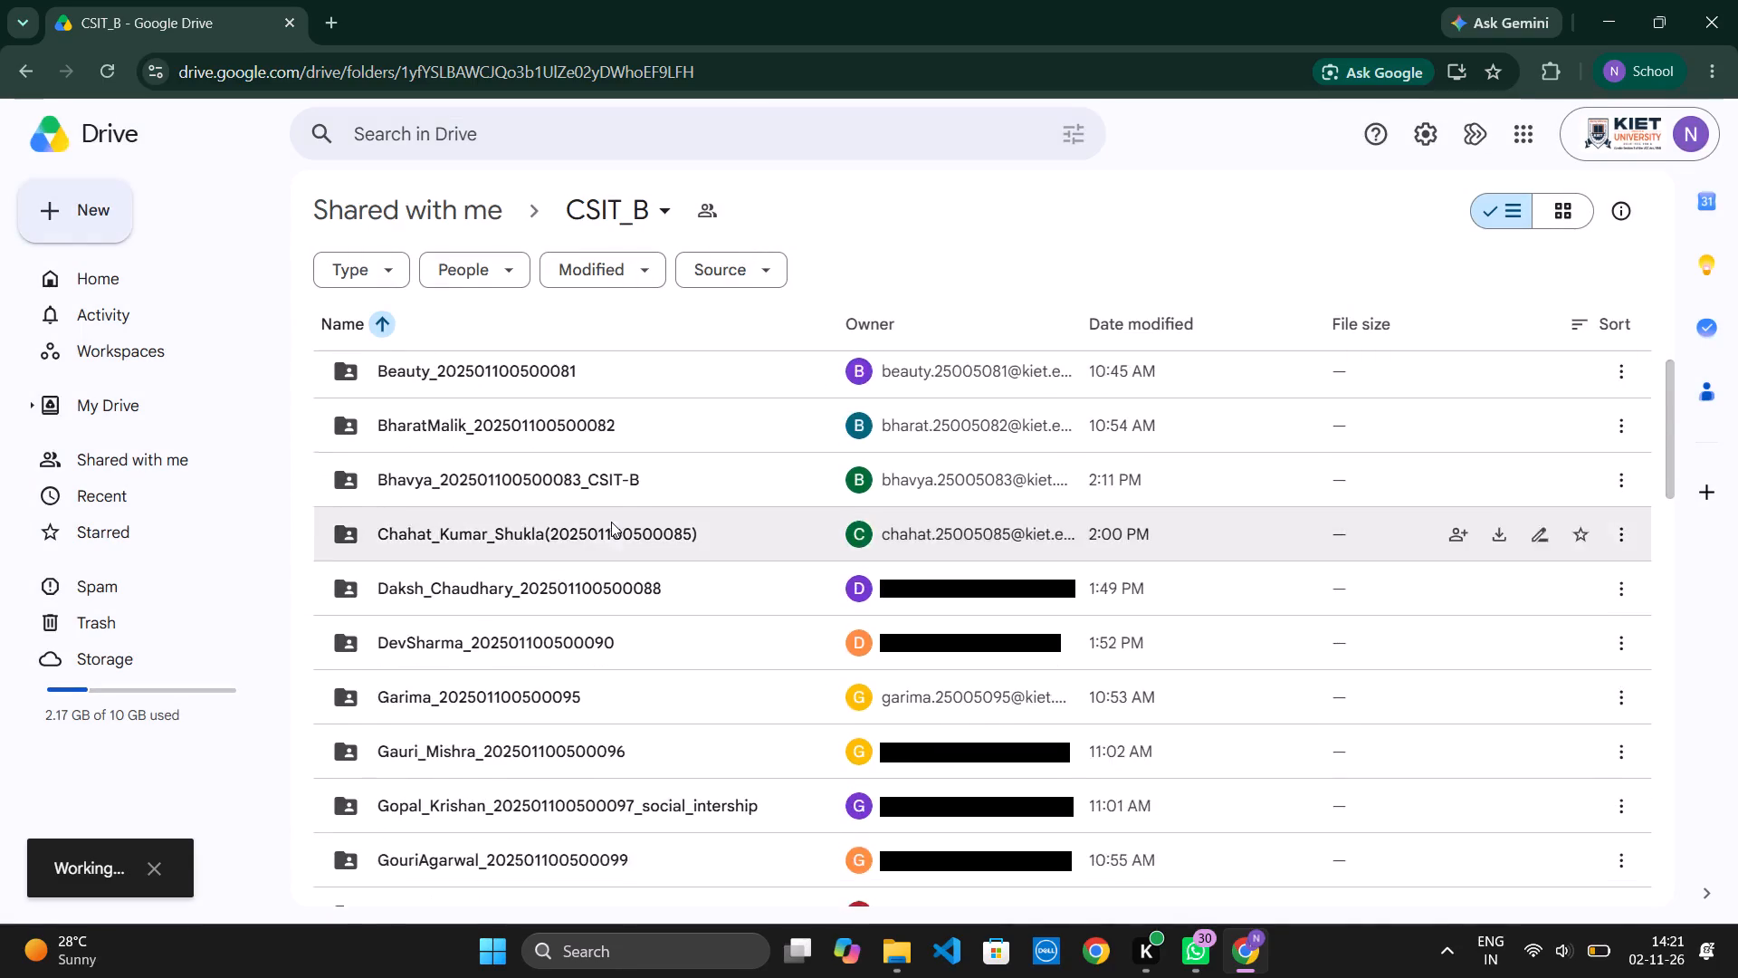
scroll(611, 522, "down", 4)
scroll(611, 522, "up", 1)
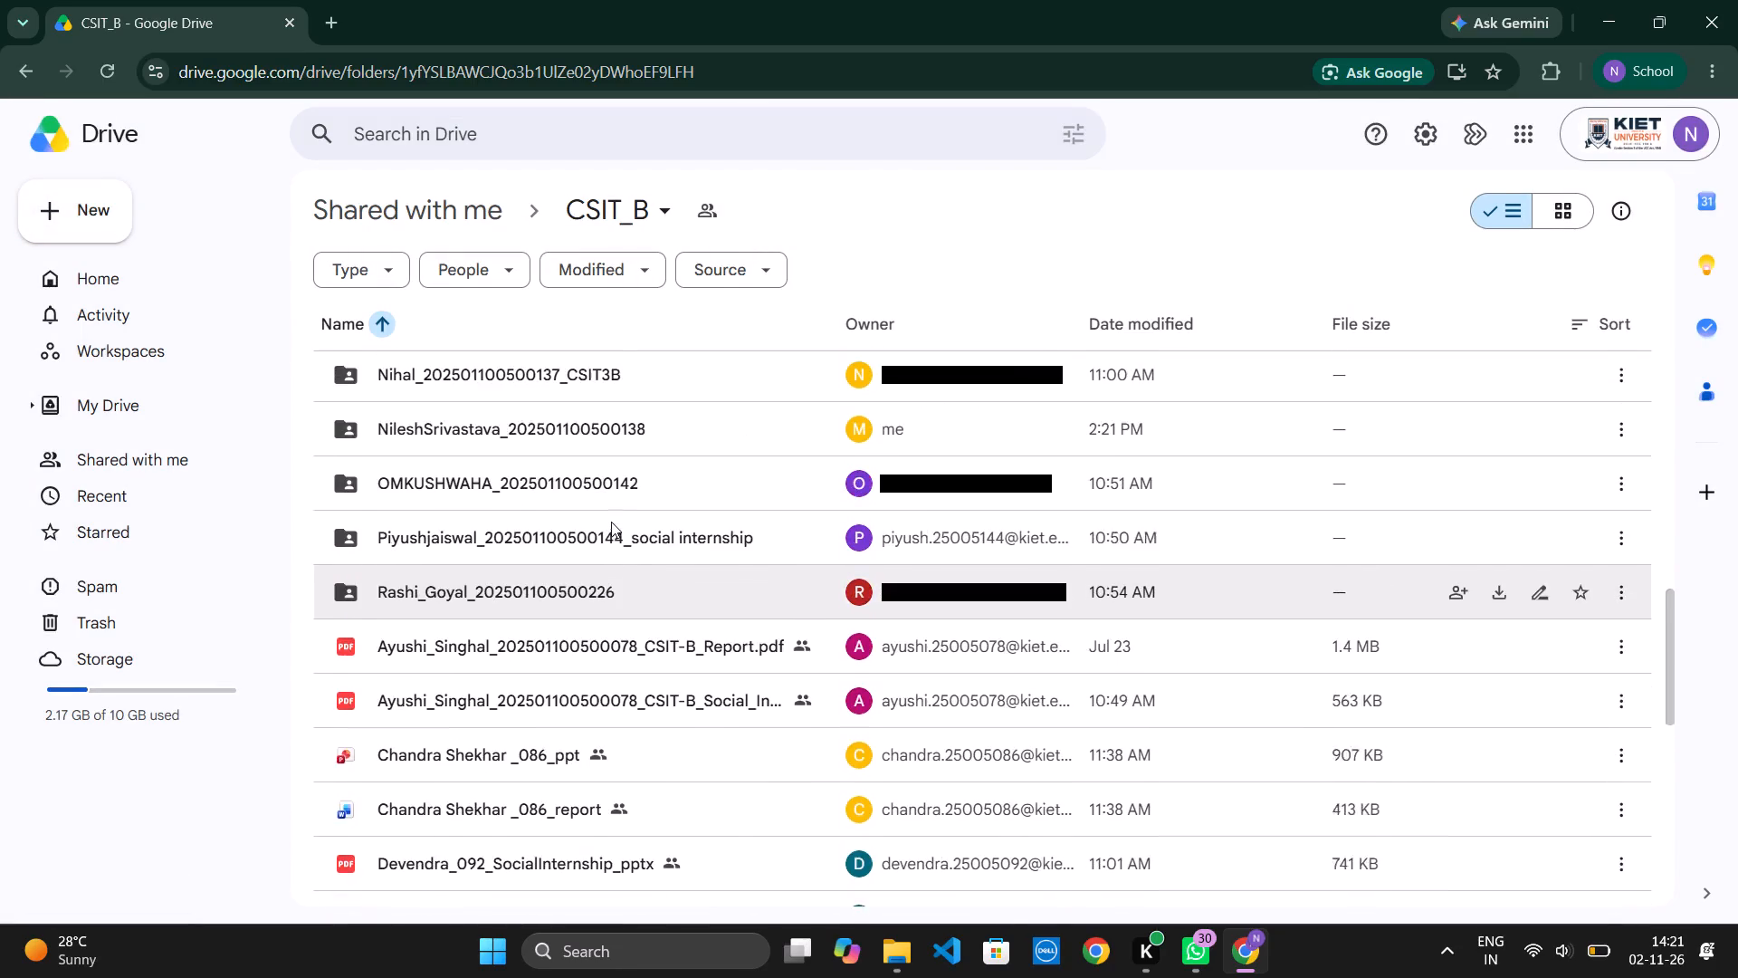
scroll(611, 522, "up", 1)
scroll(611, 522, "down", 2)
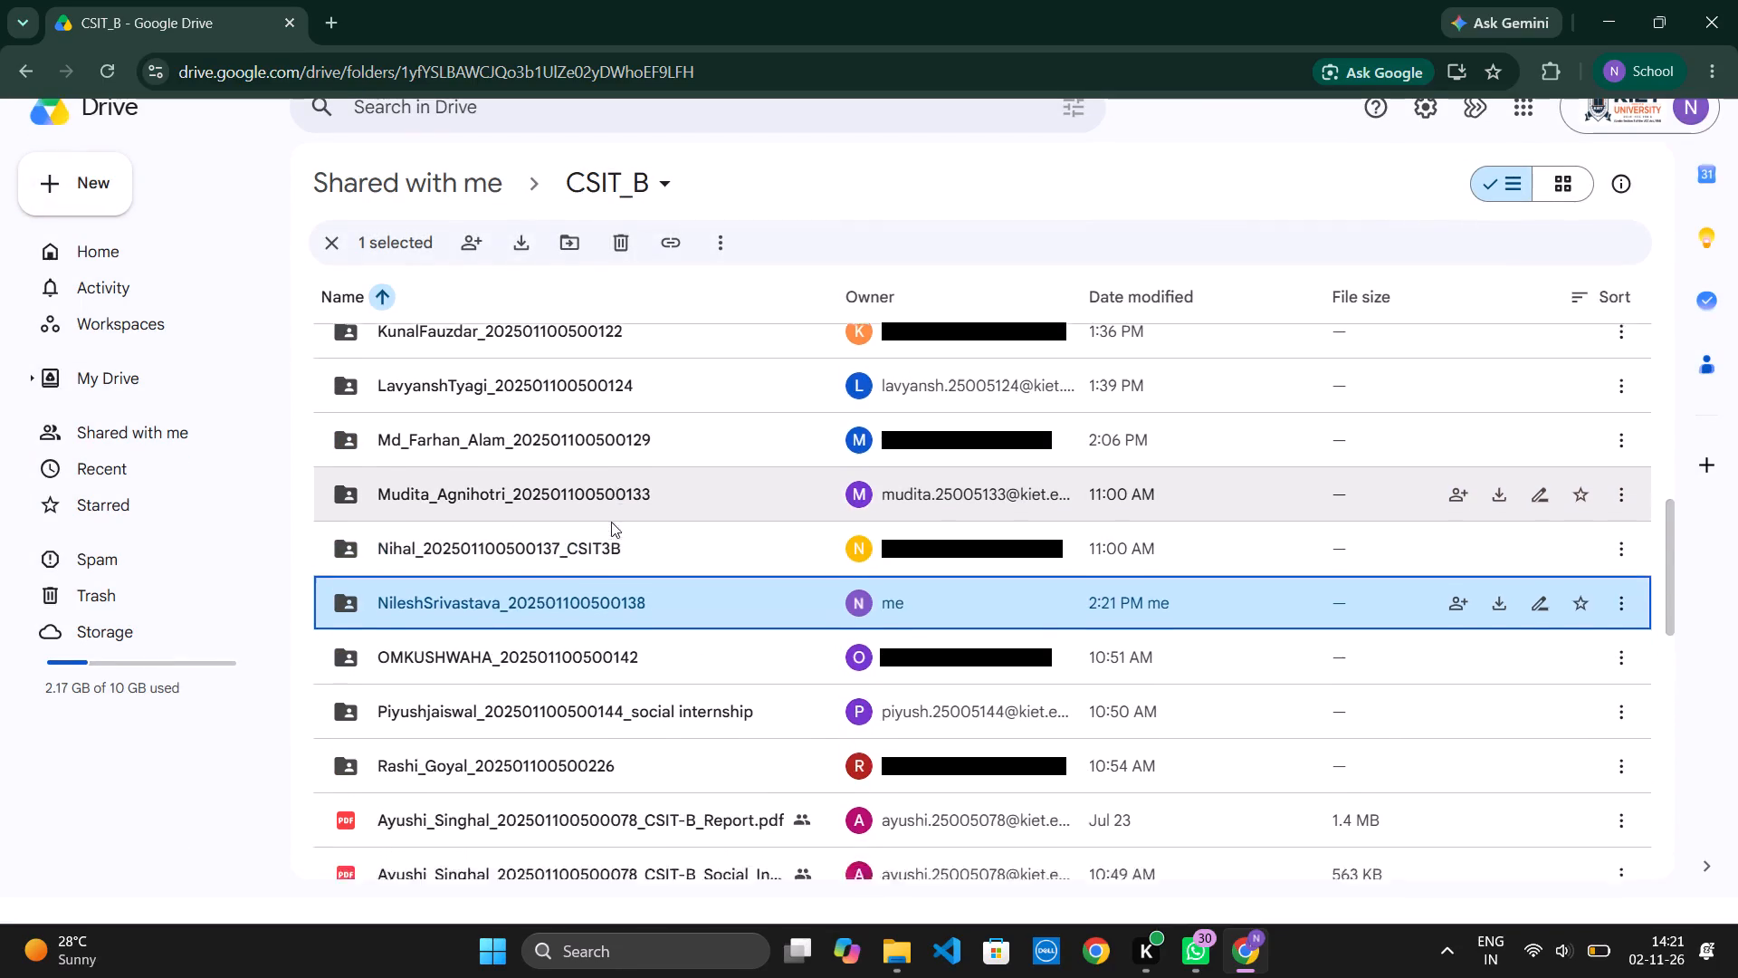
scroll(611, 522, "down", 1)
scroll(532, 611, "down", 1)
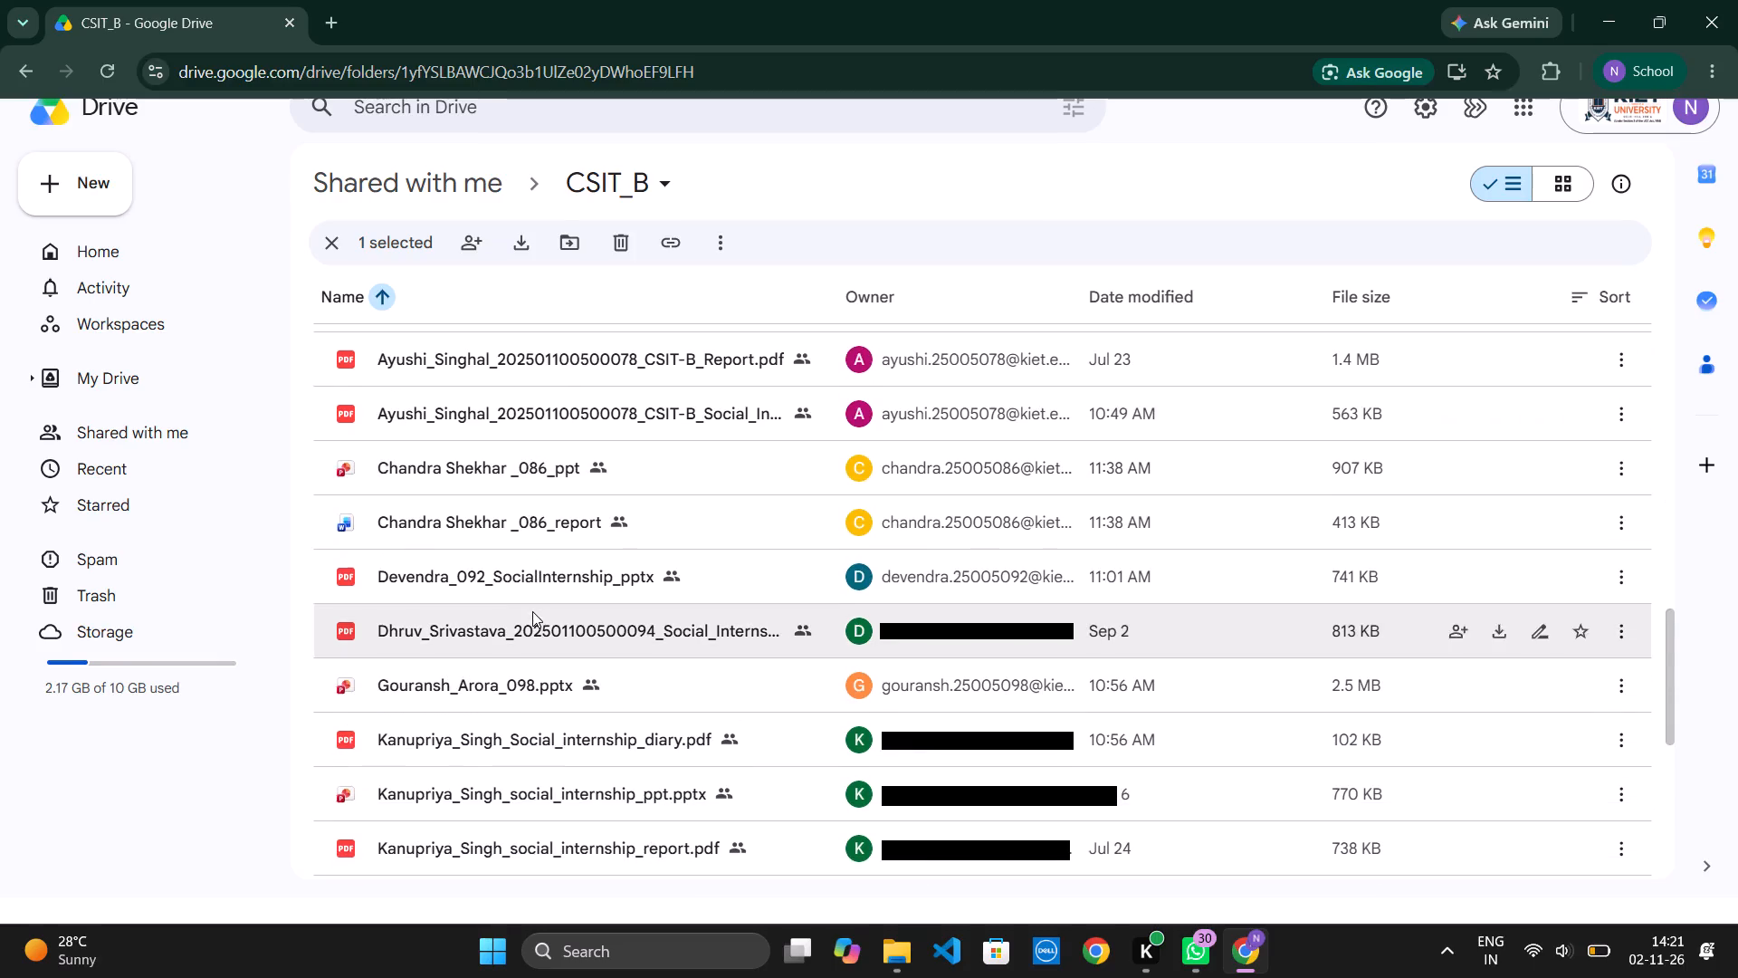
scroll(490, 627, "down", 3)
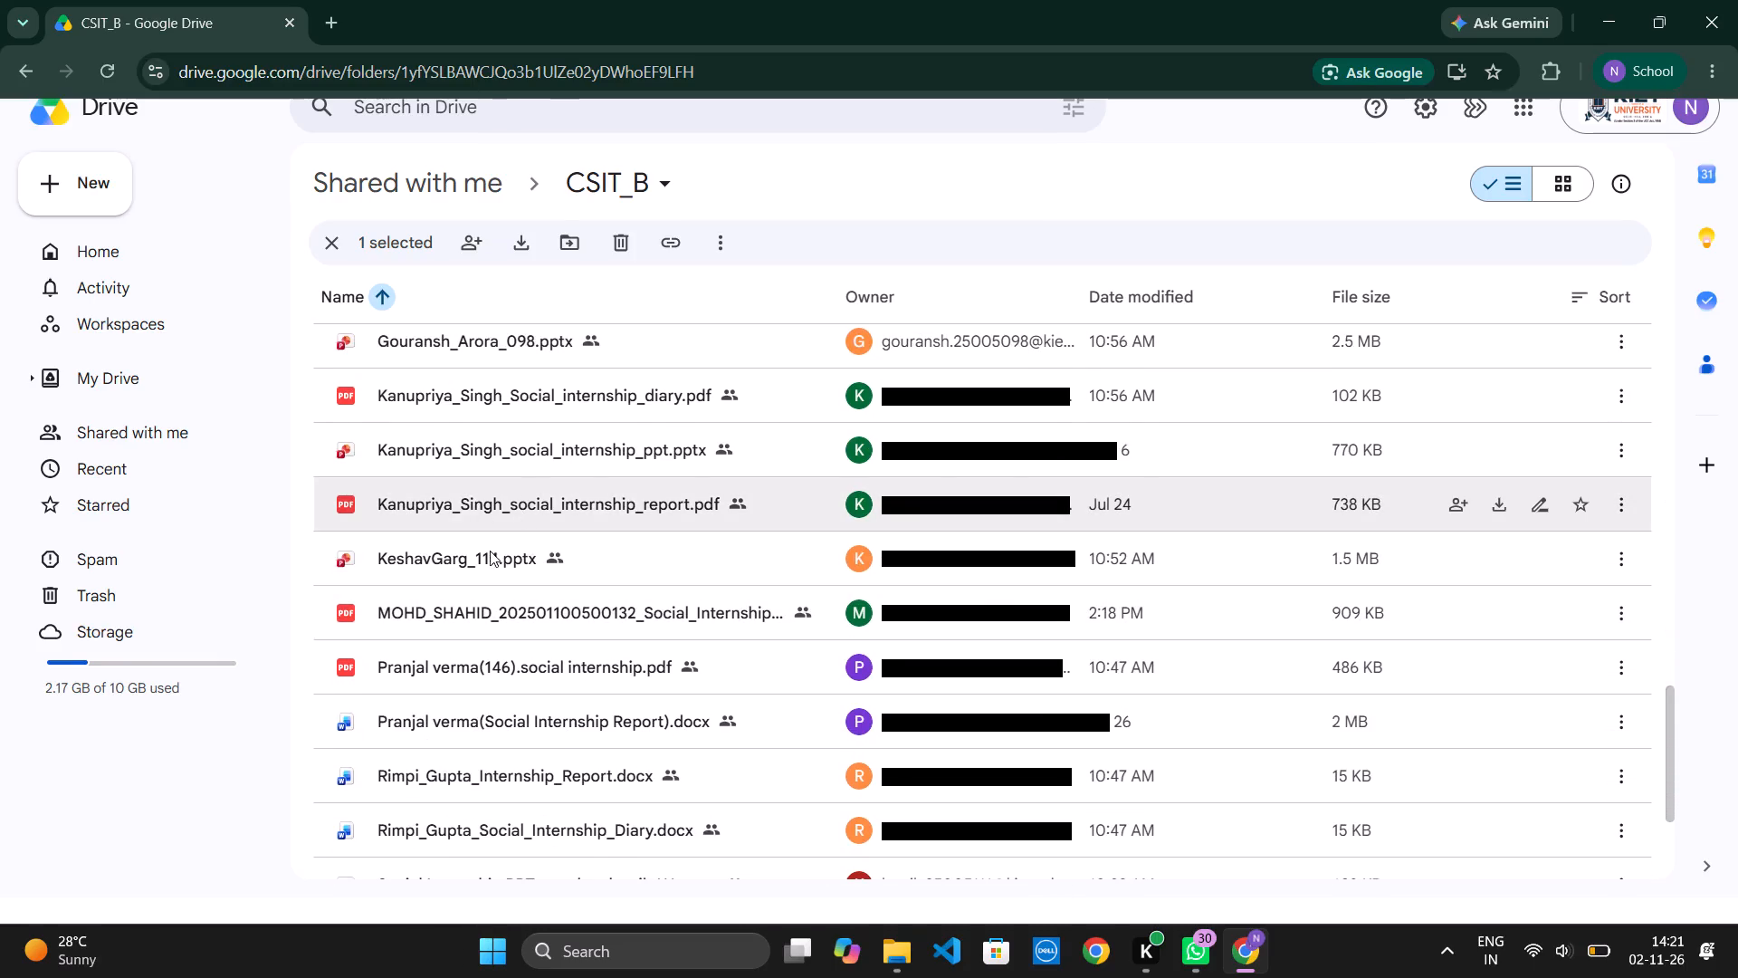
scroll(471, 598, "down", 1)
Check the system quick settings and close them.
left_click(1550, 963)
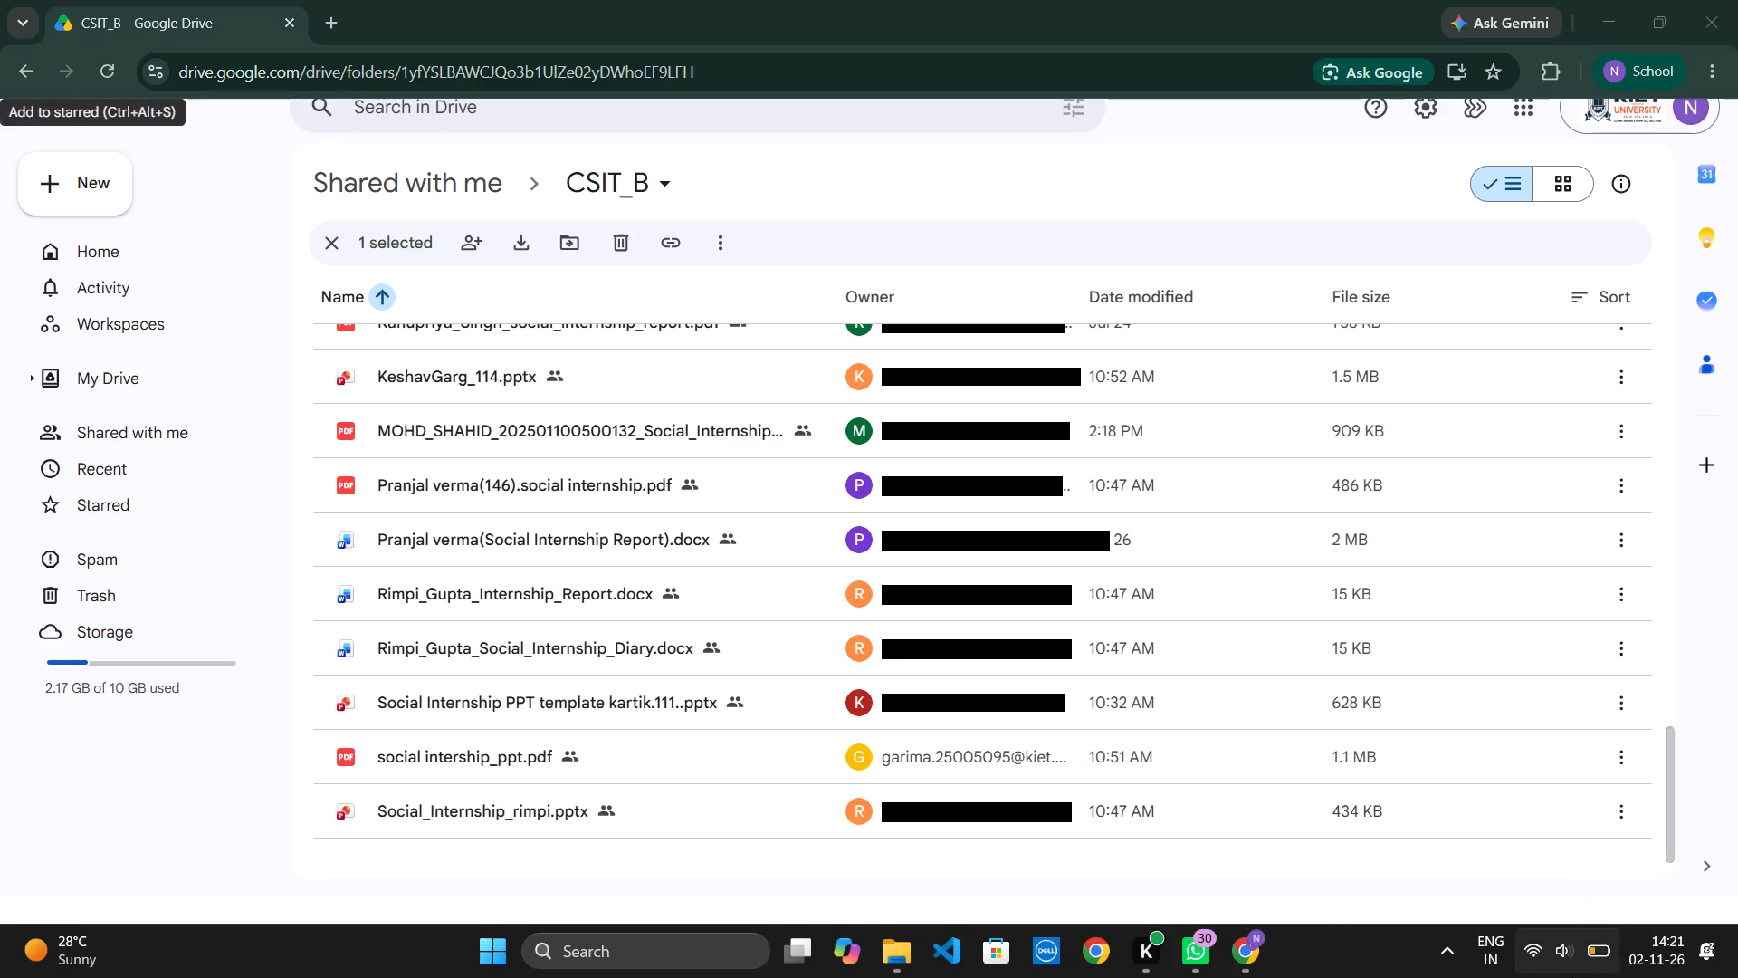
left_click(1572, 977)
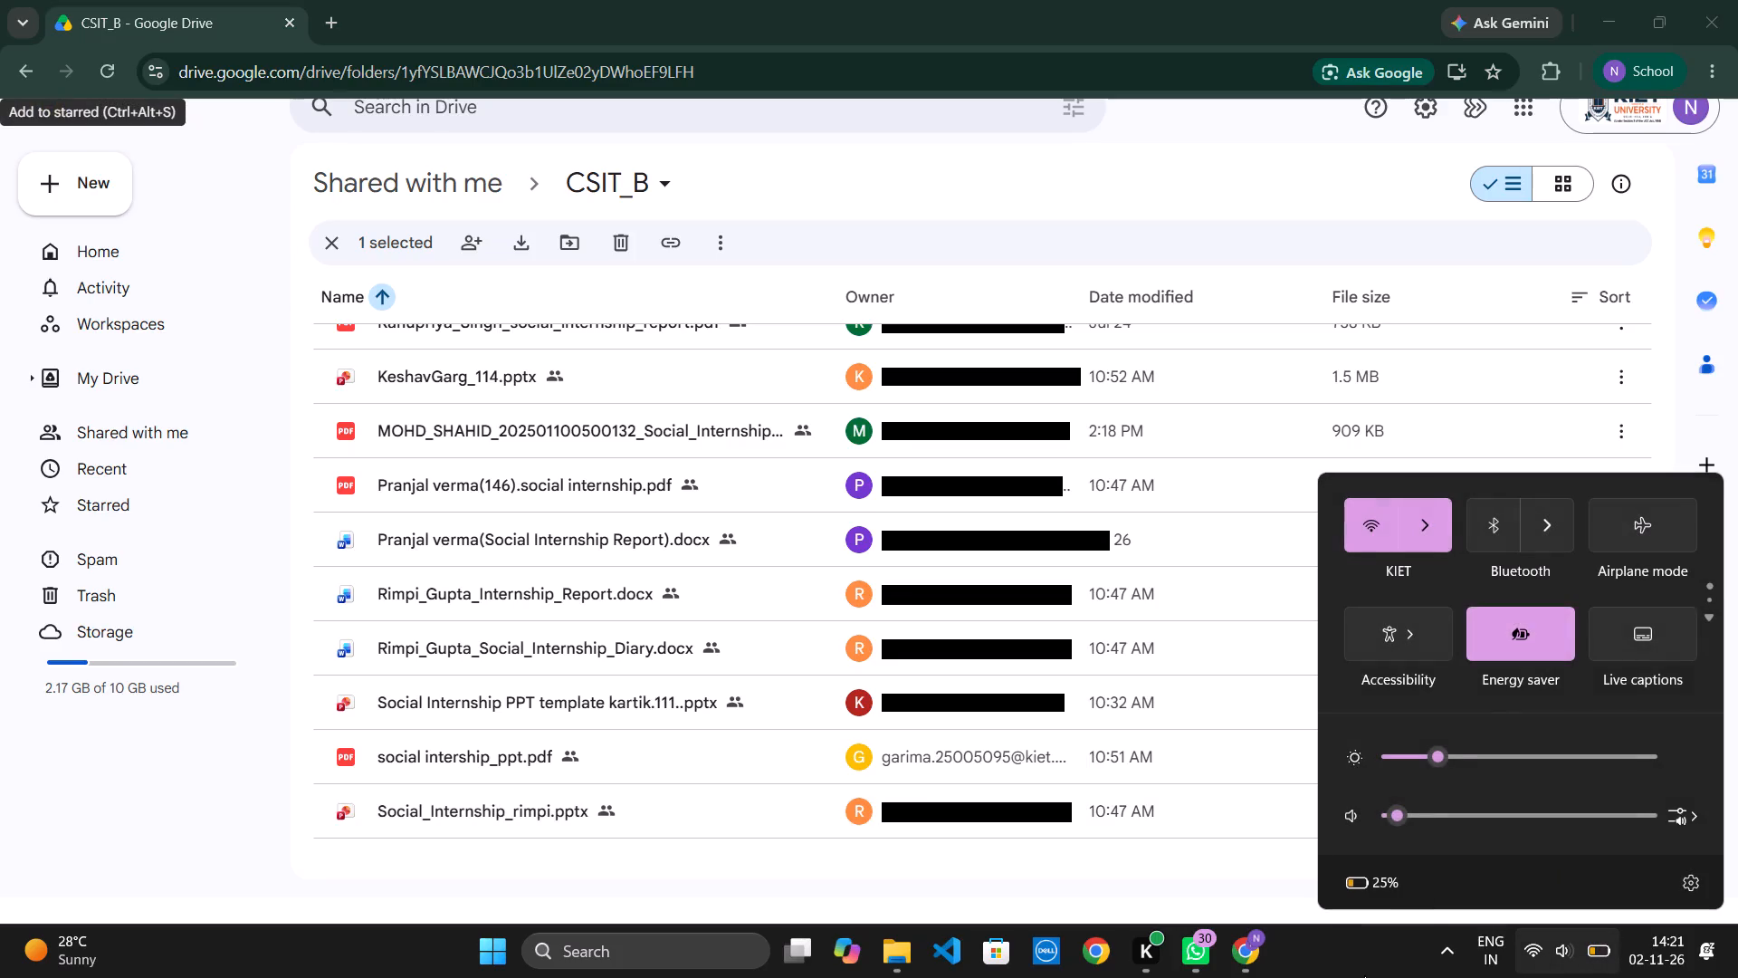
left_click(1364, 975)
Find and open the student's own folder, named with the joined name and full roll number, in CSIT_B.
scroll(598, 706, "down", 3)
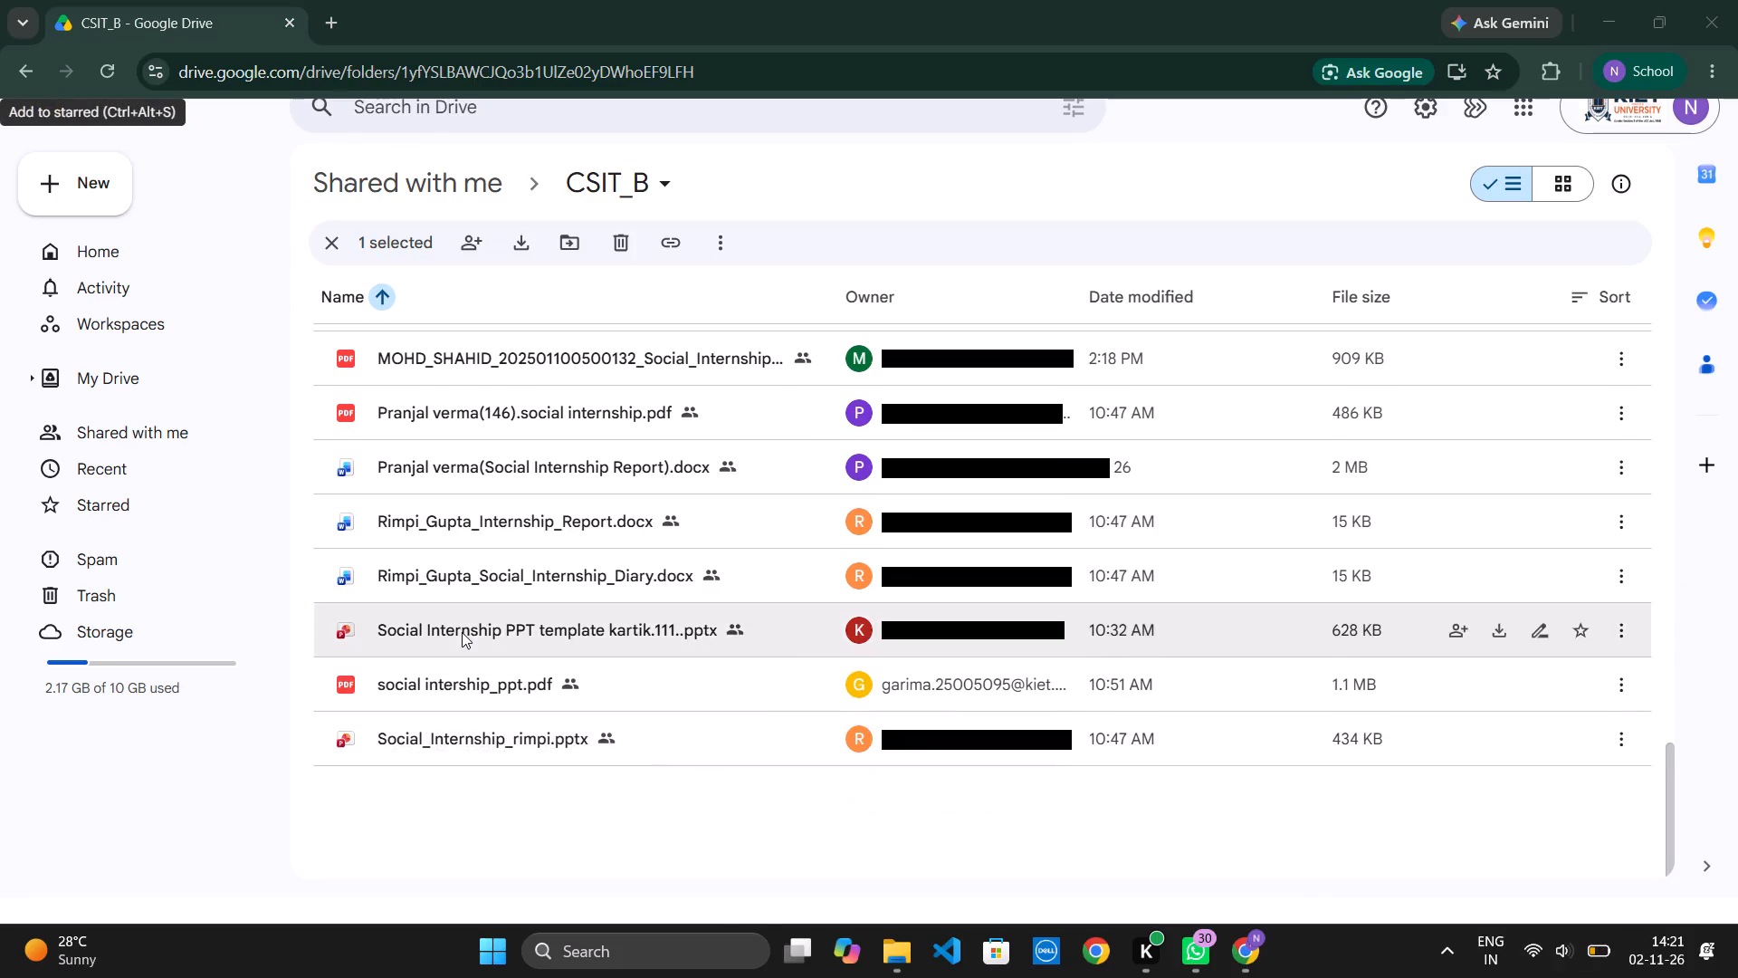
scroll(462, 632, "up", 14)
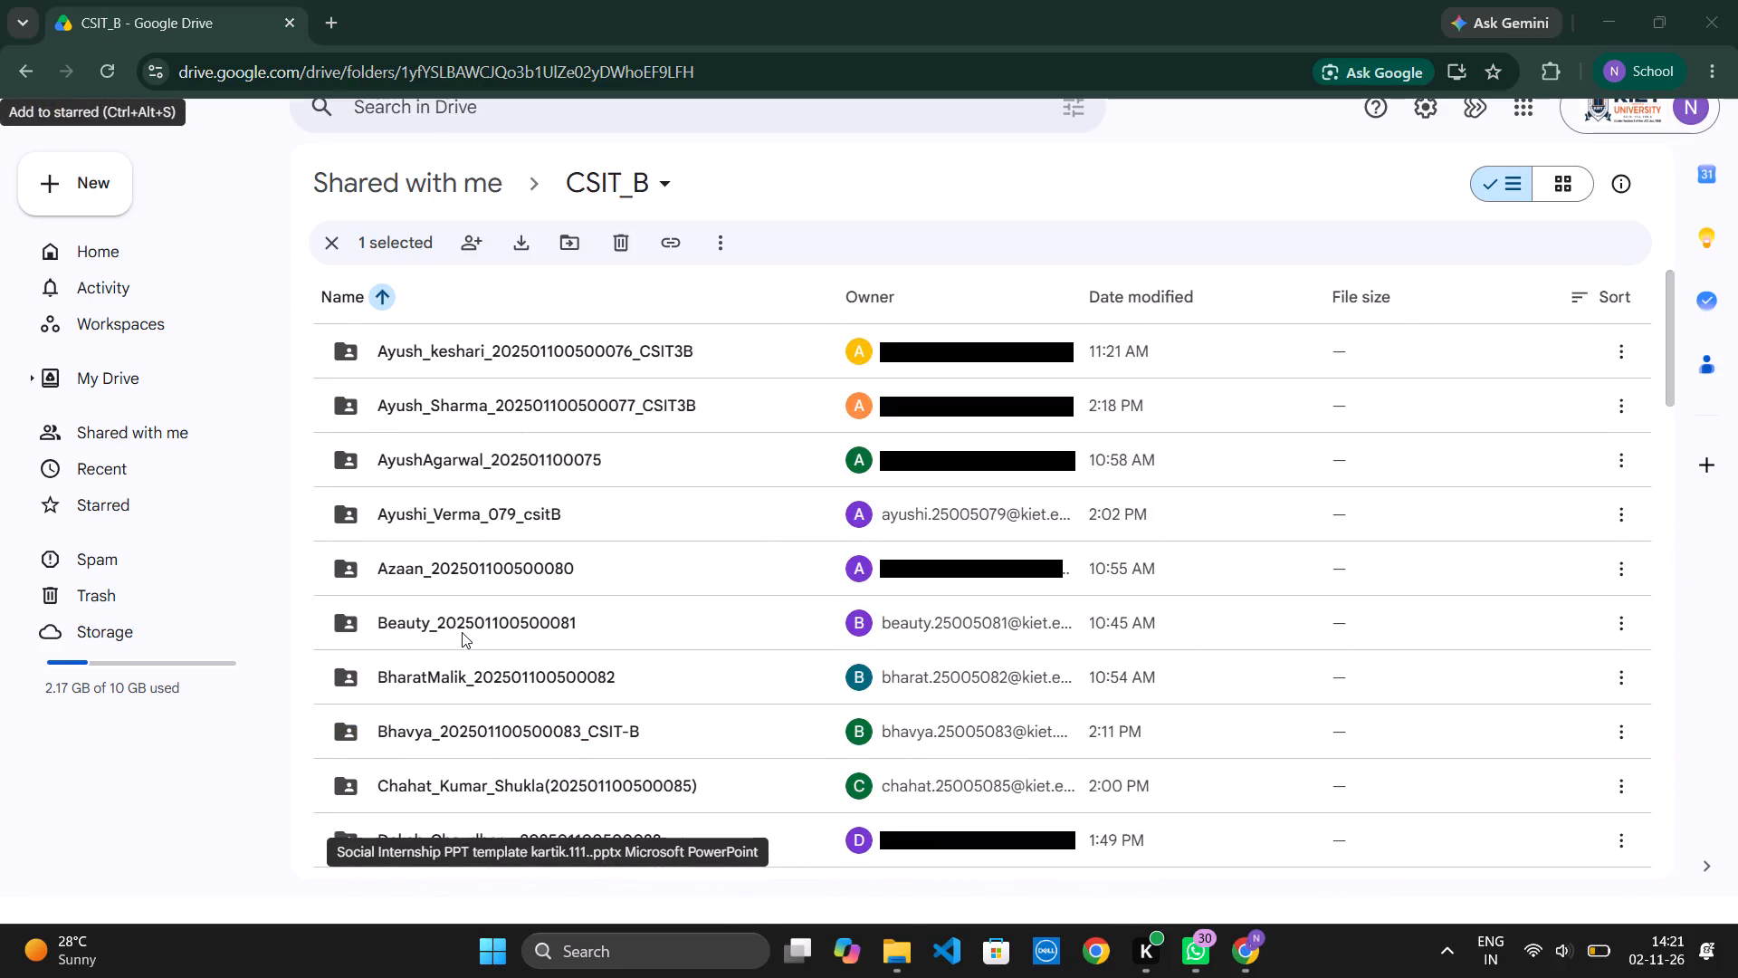
scroll(462, 632, "up", 3)
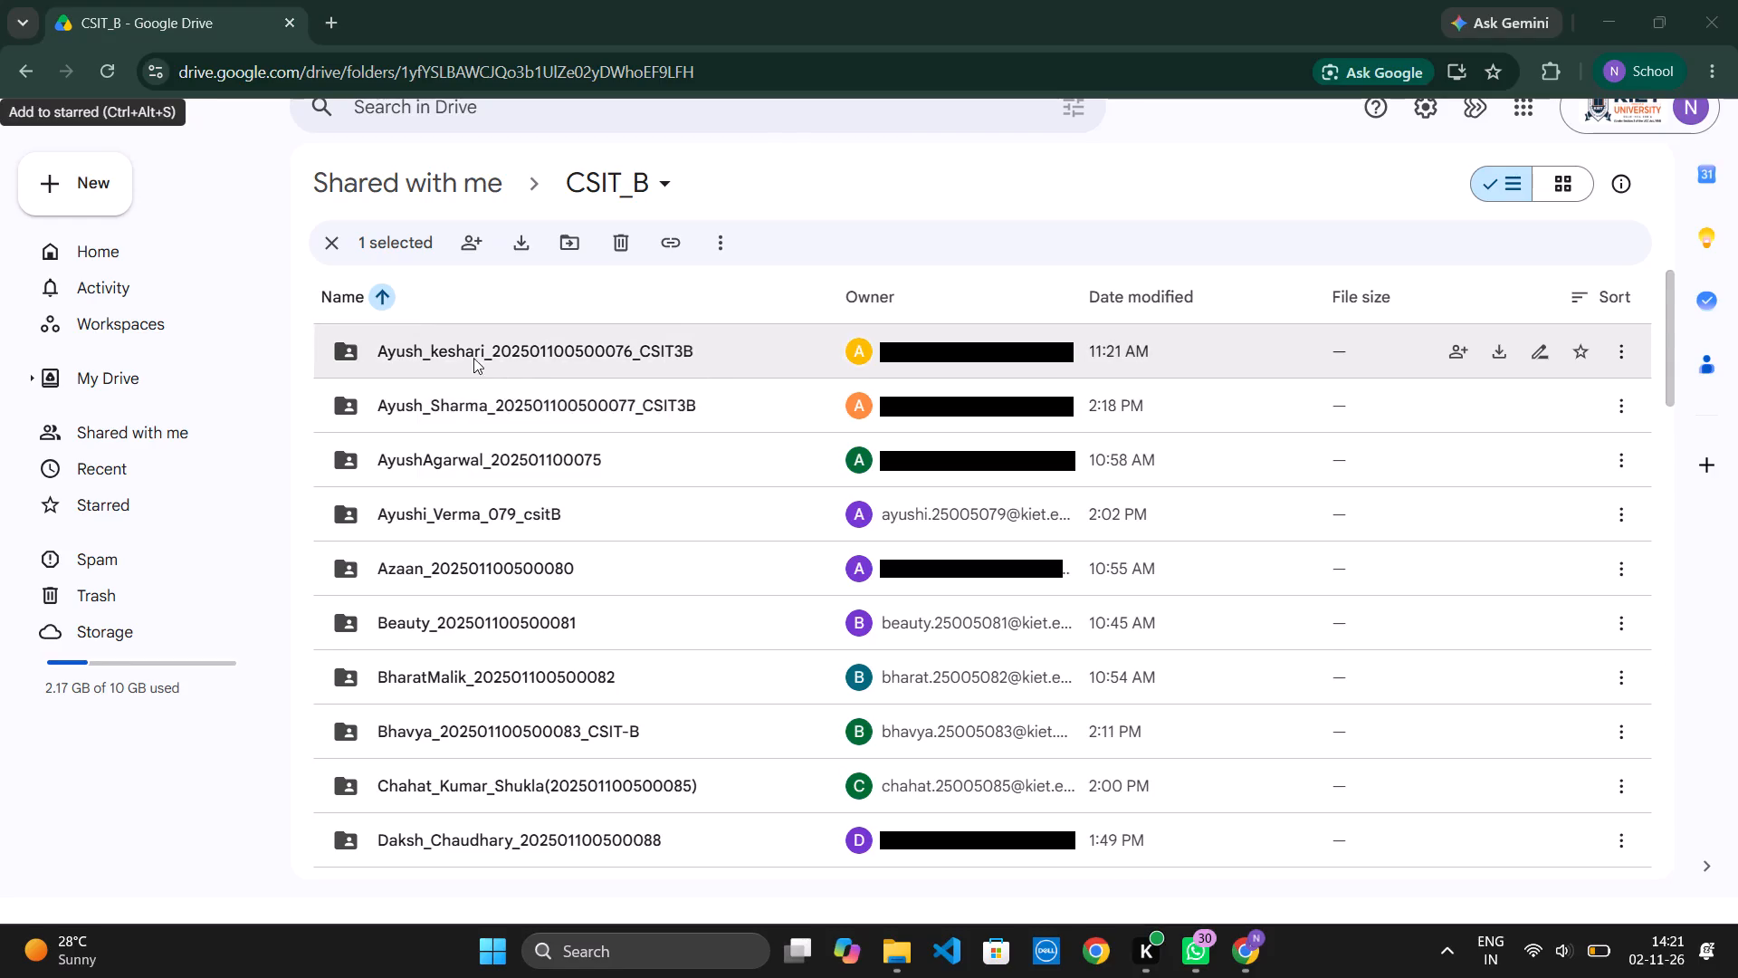
scroll(504, 555, "down", 3)
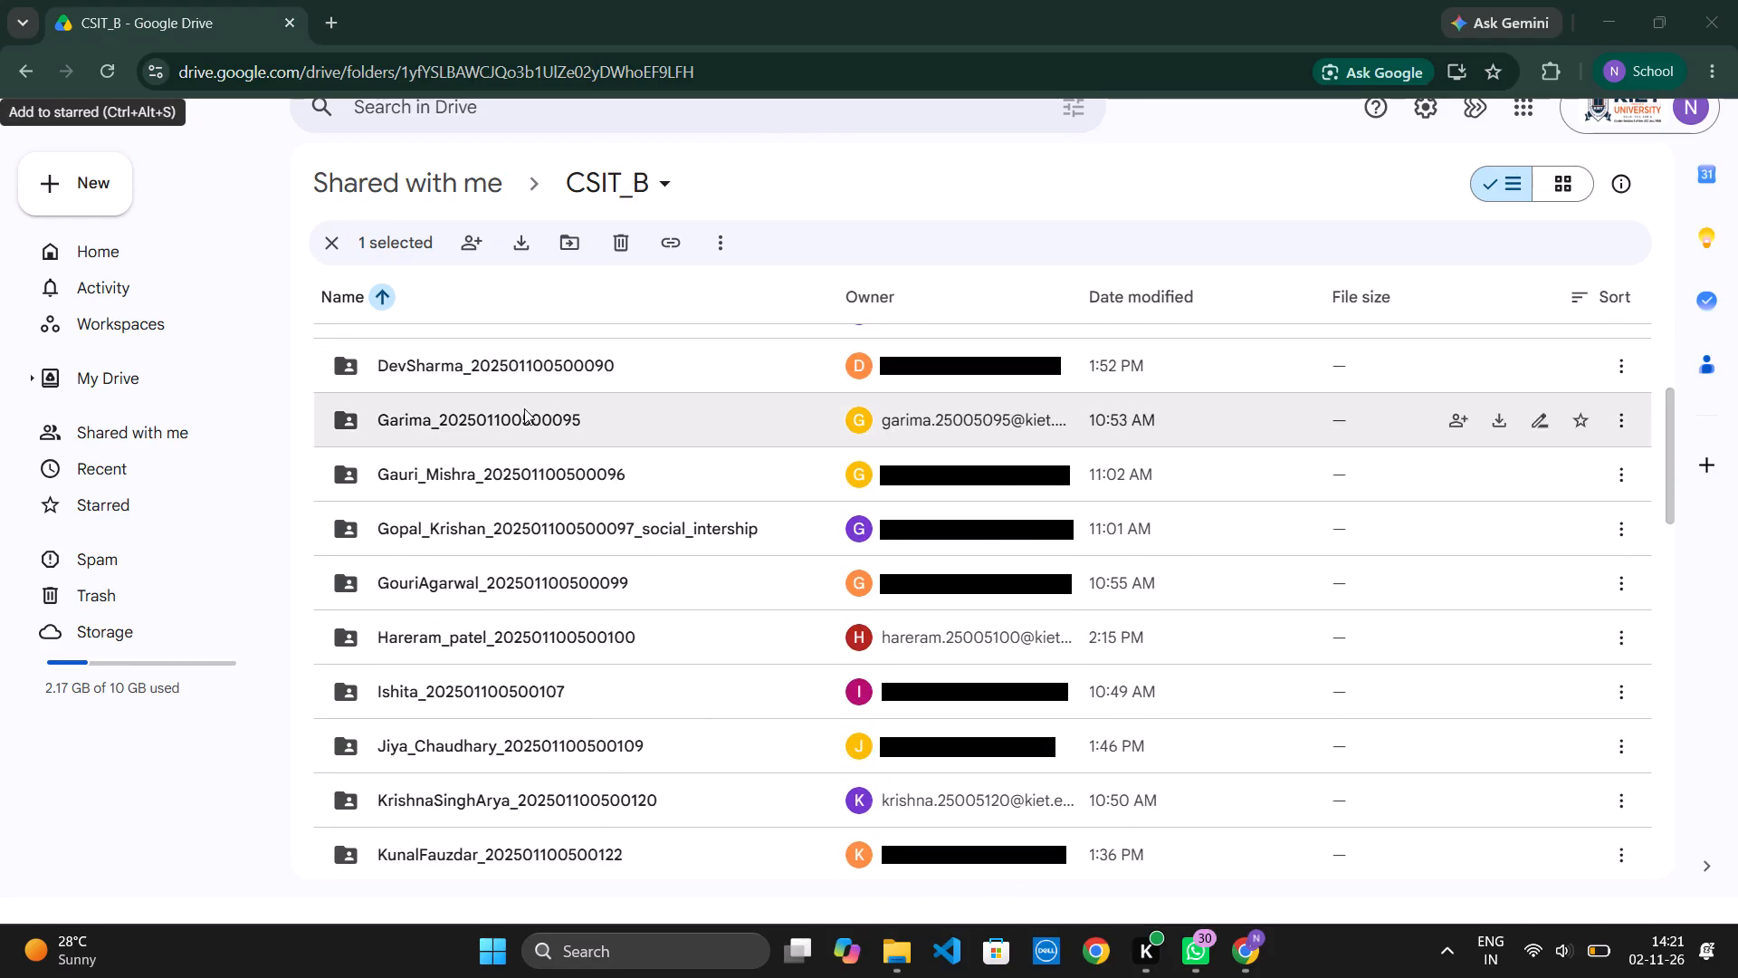
scroll(583, 360, "down", 3)
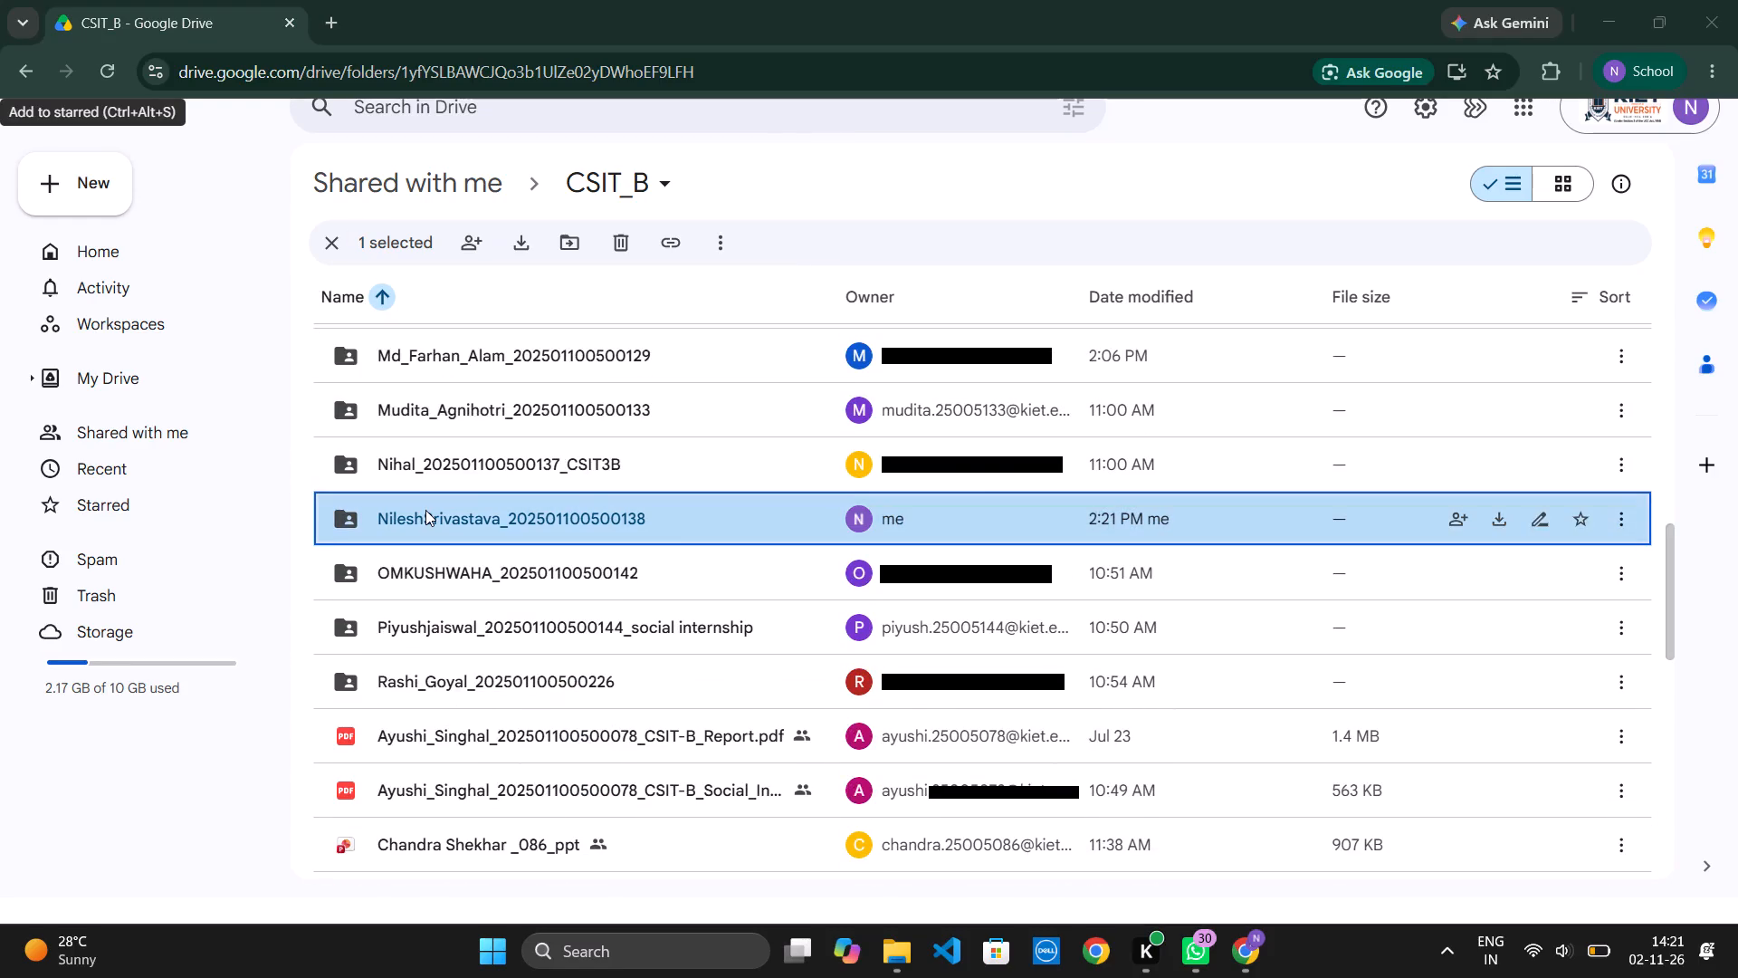
double_click(711, 535)
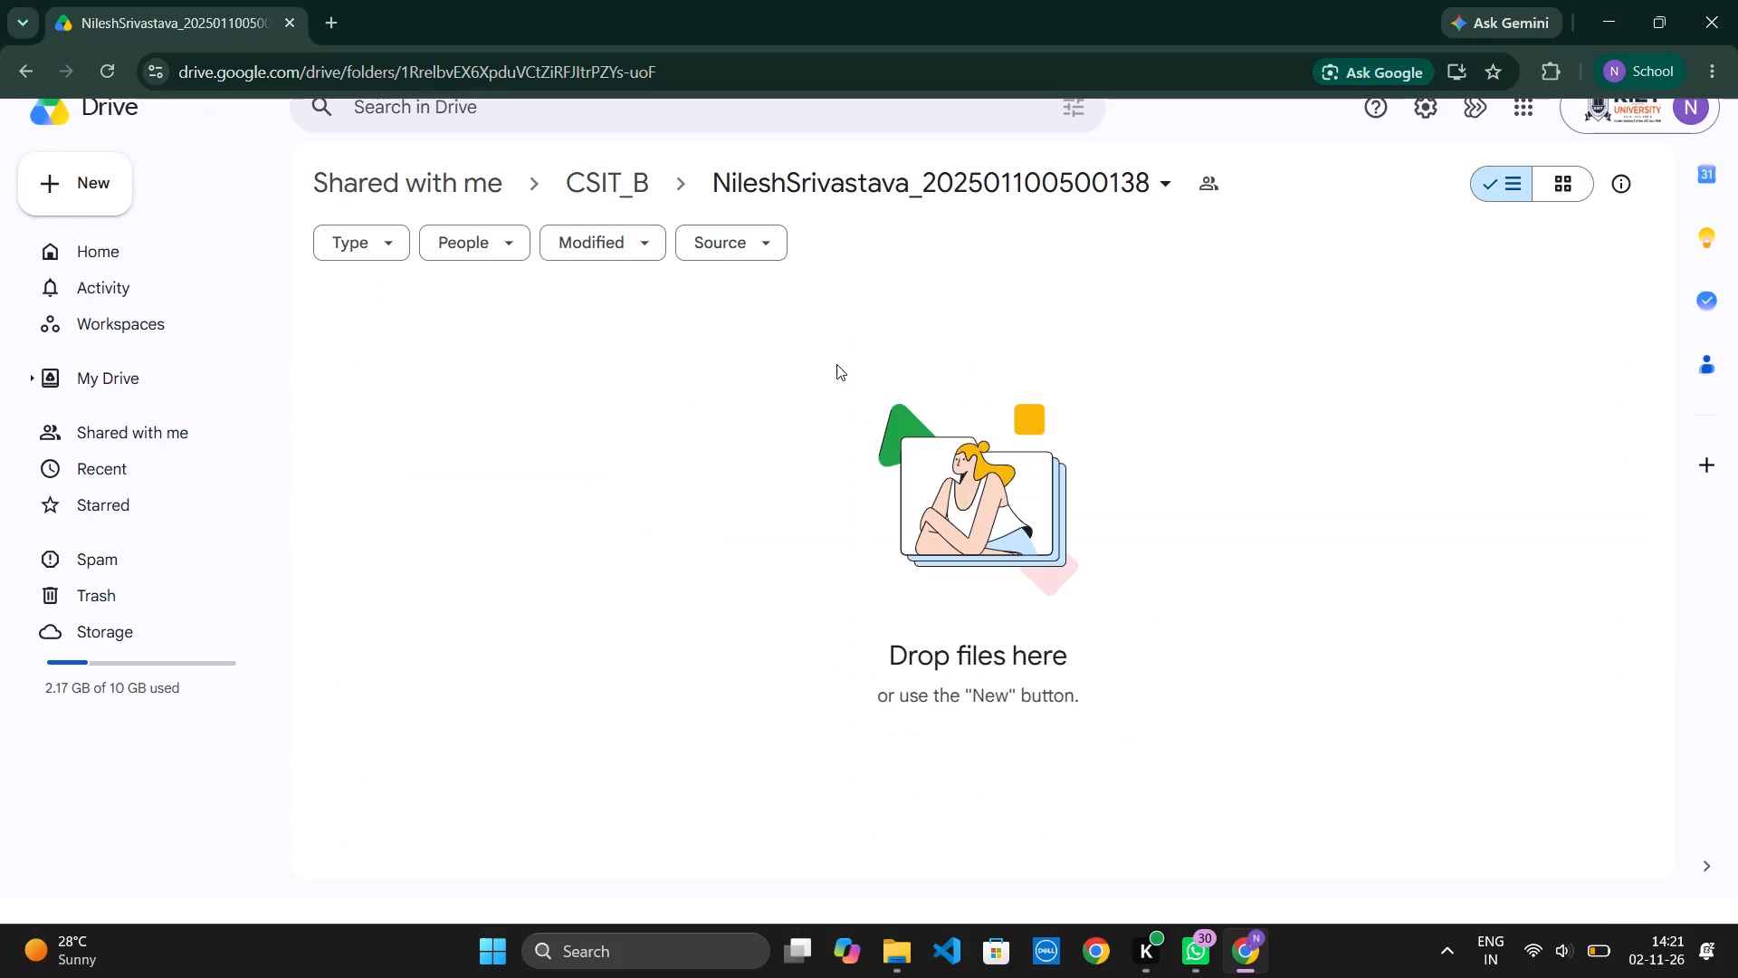
Upload the student's 138_ppt and 138_Report PDFs from Downloads into the open folder and dismiss the upload summary.
left_click(79, 177)
left_click(134, 203)
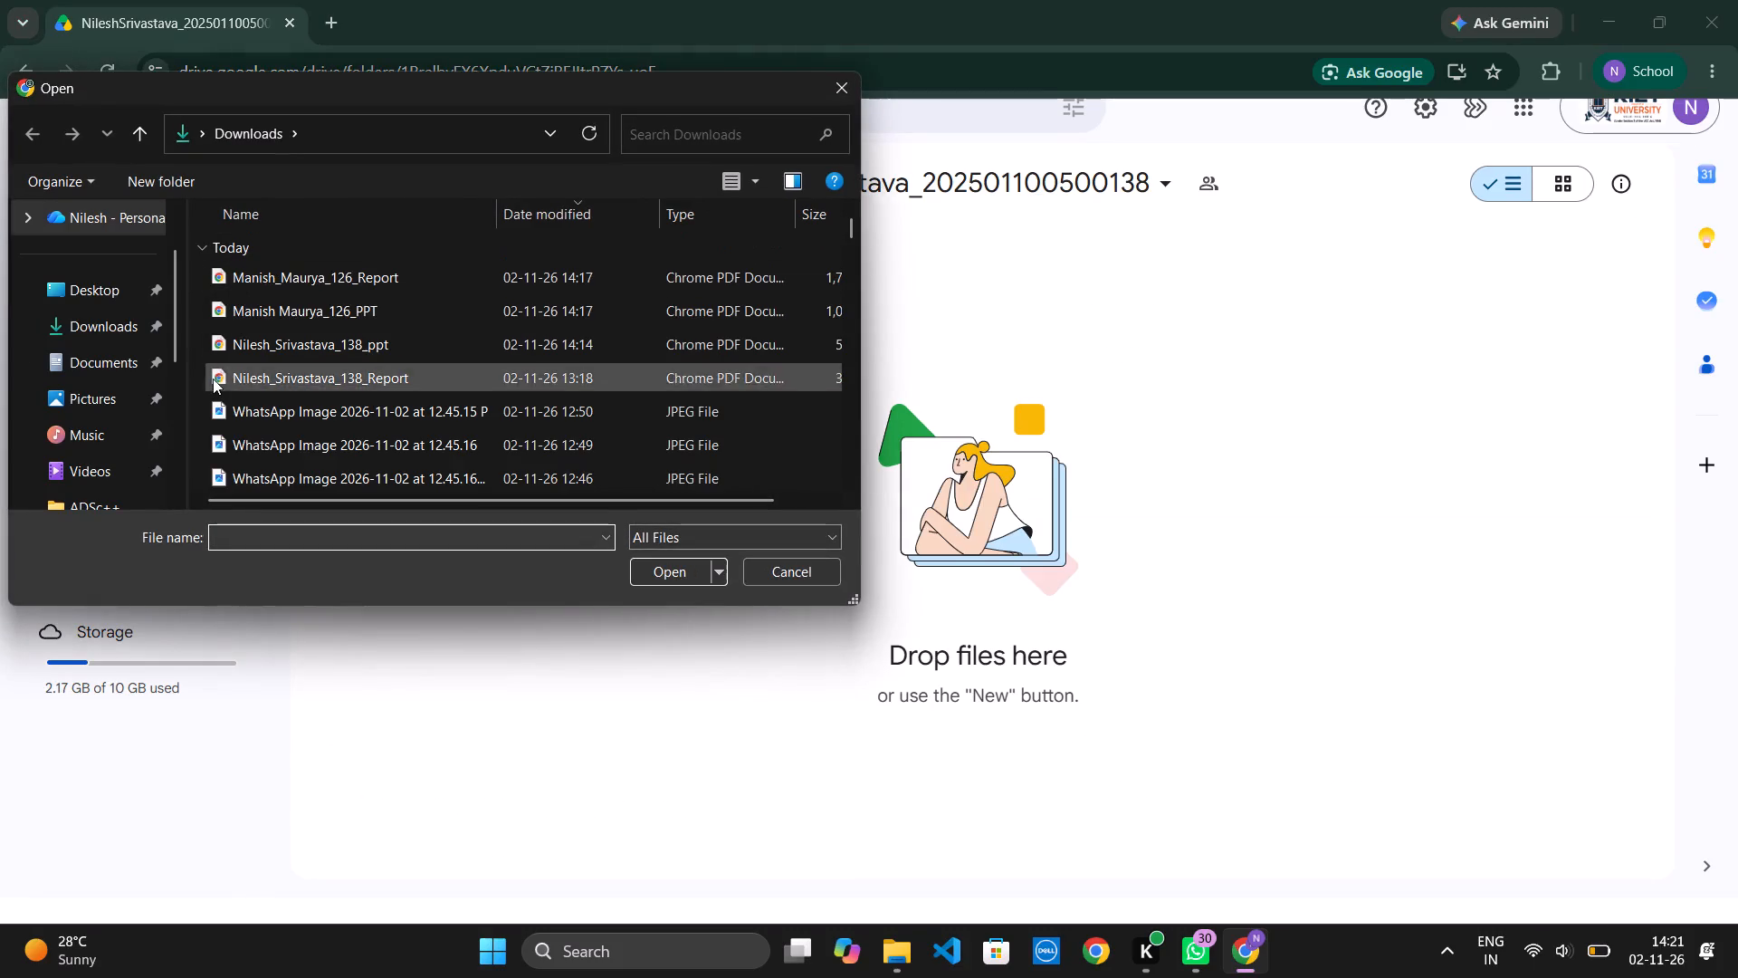
left_click_drag(199, 389, 200, 389)
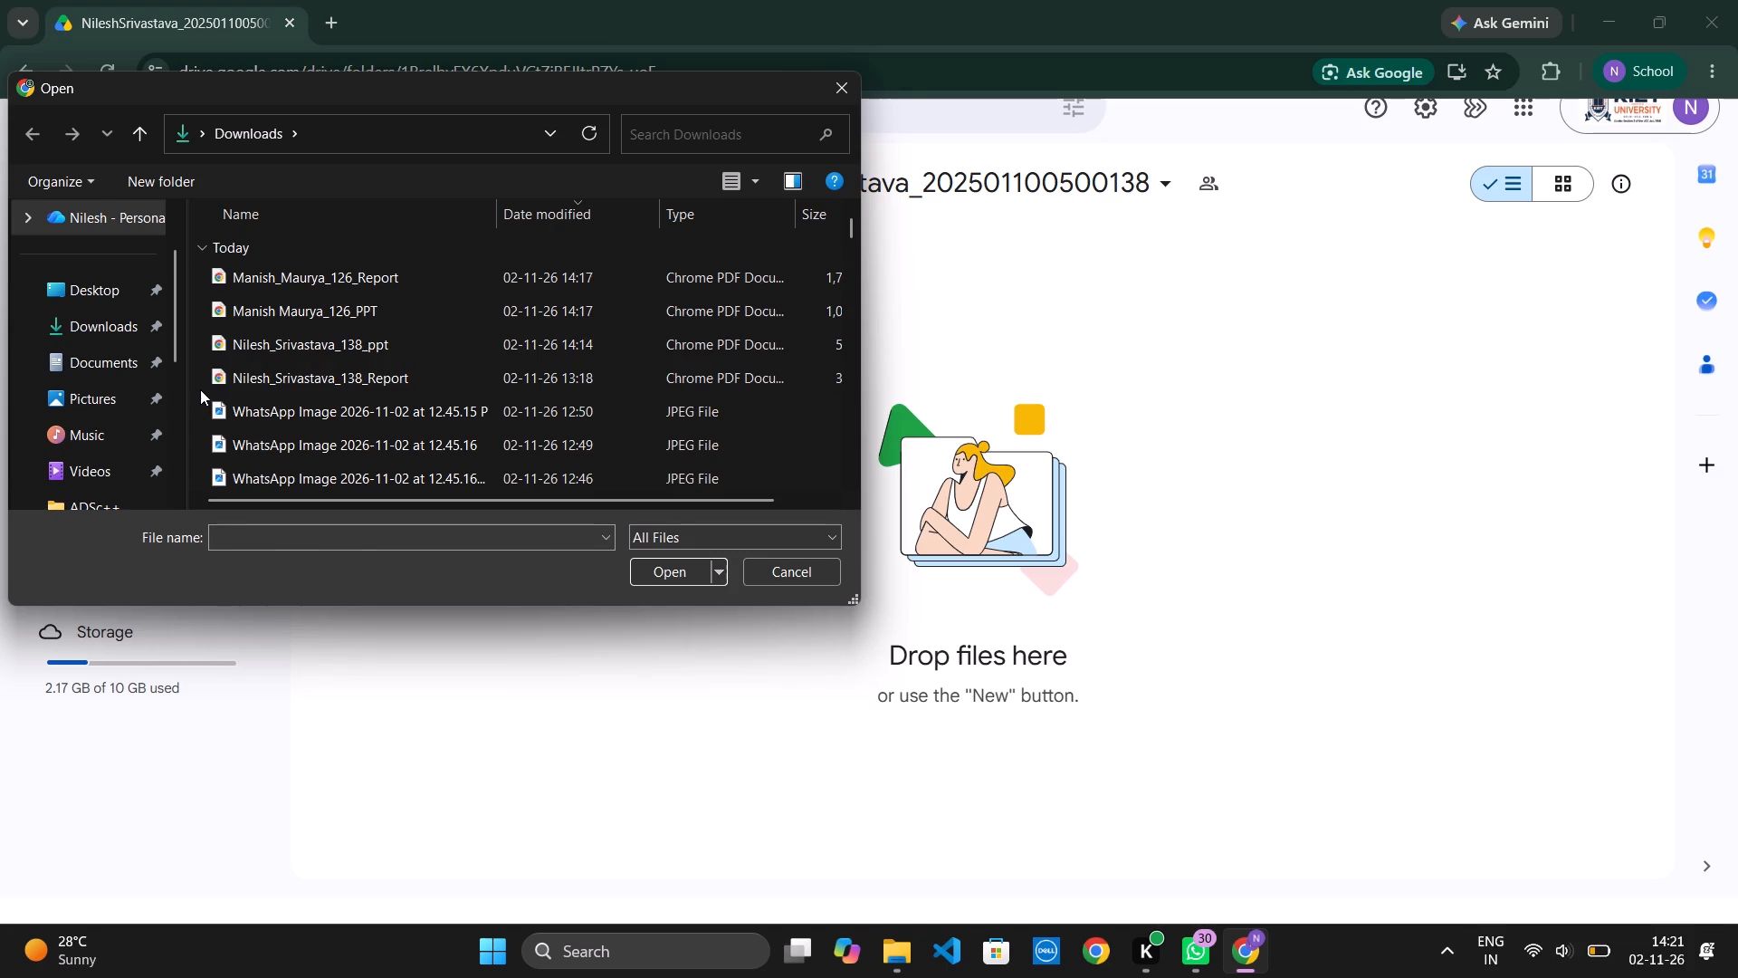
left_click_drag(200, 389, 247, 349)
left_click(670, 565)
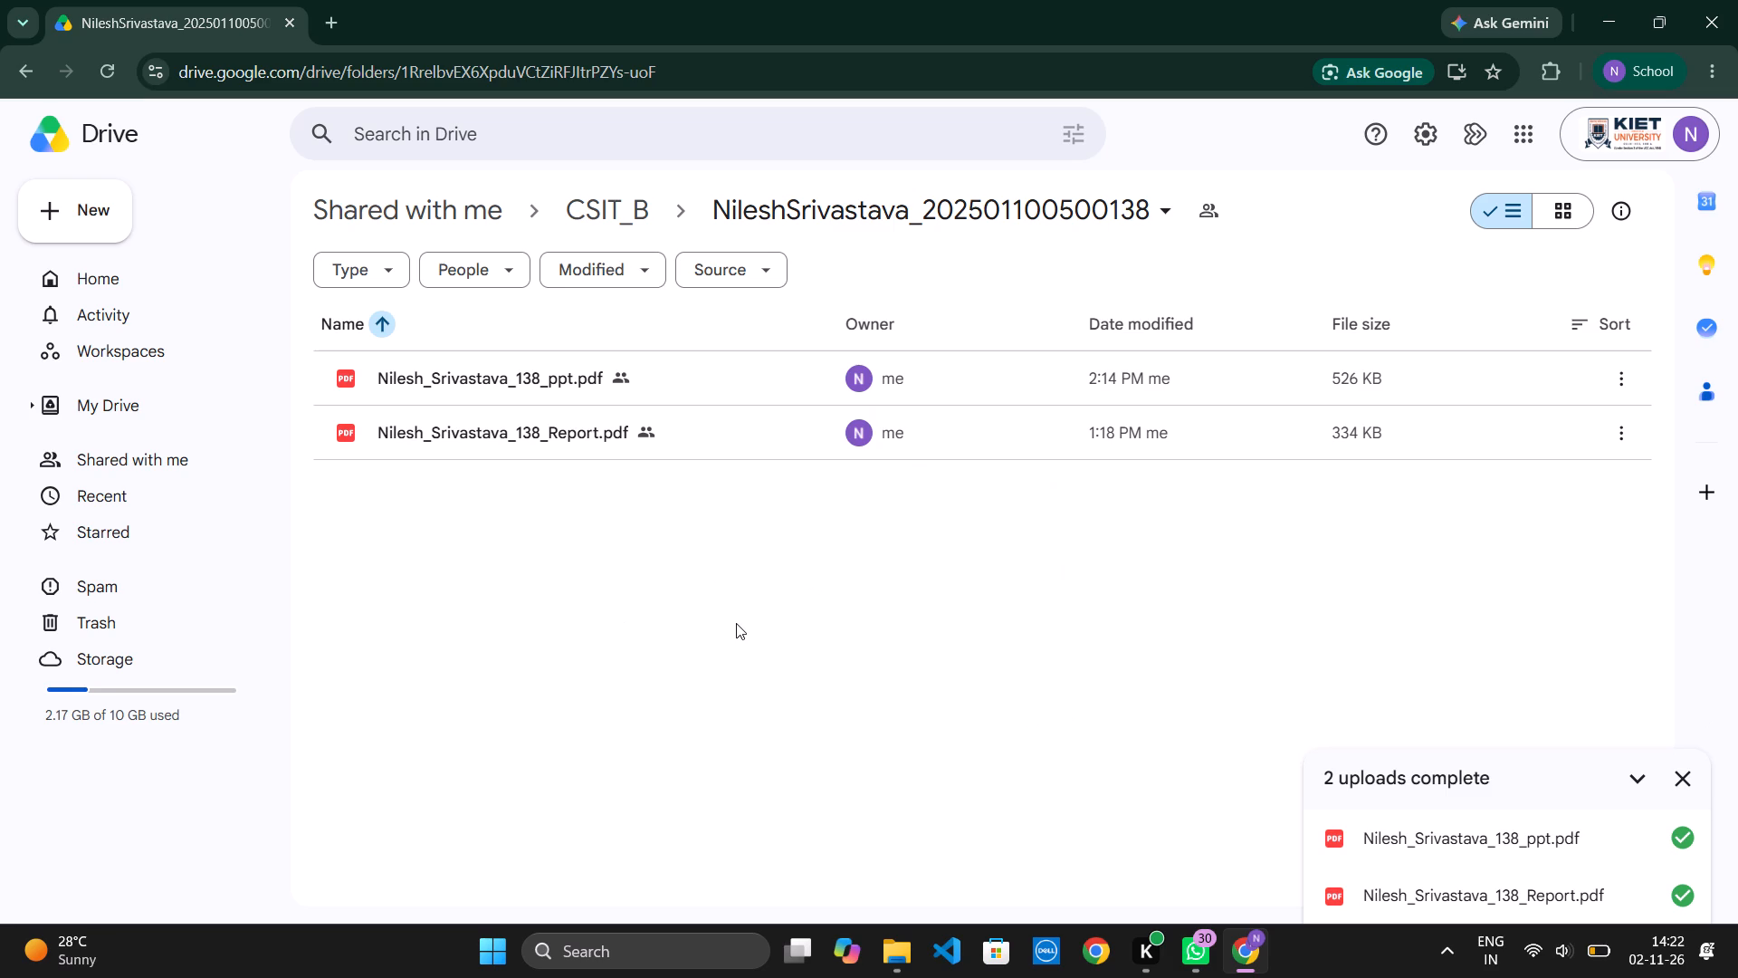
left_click(1689, 767)
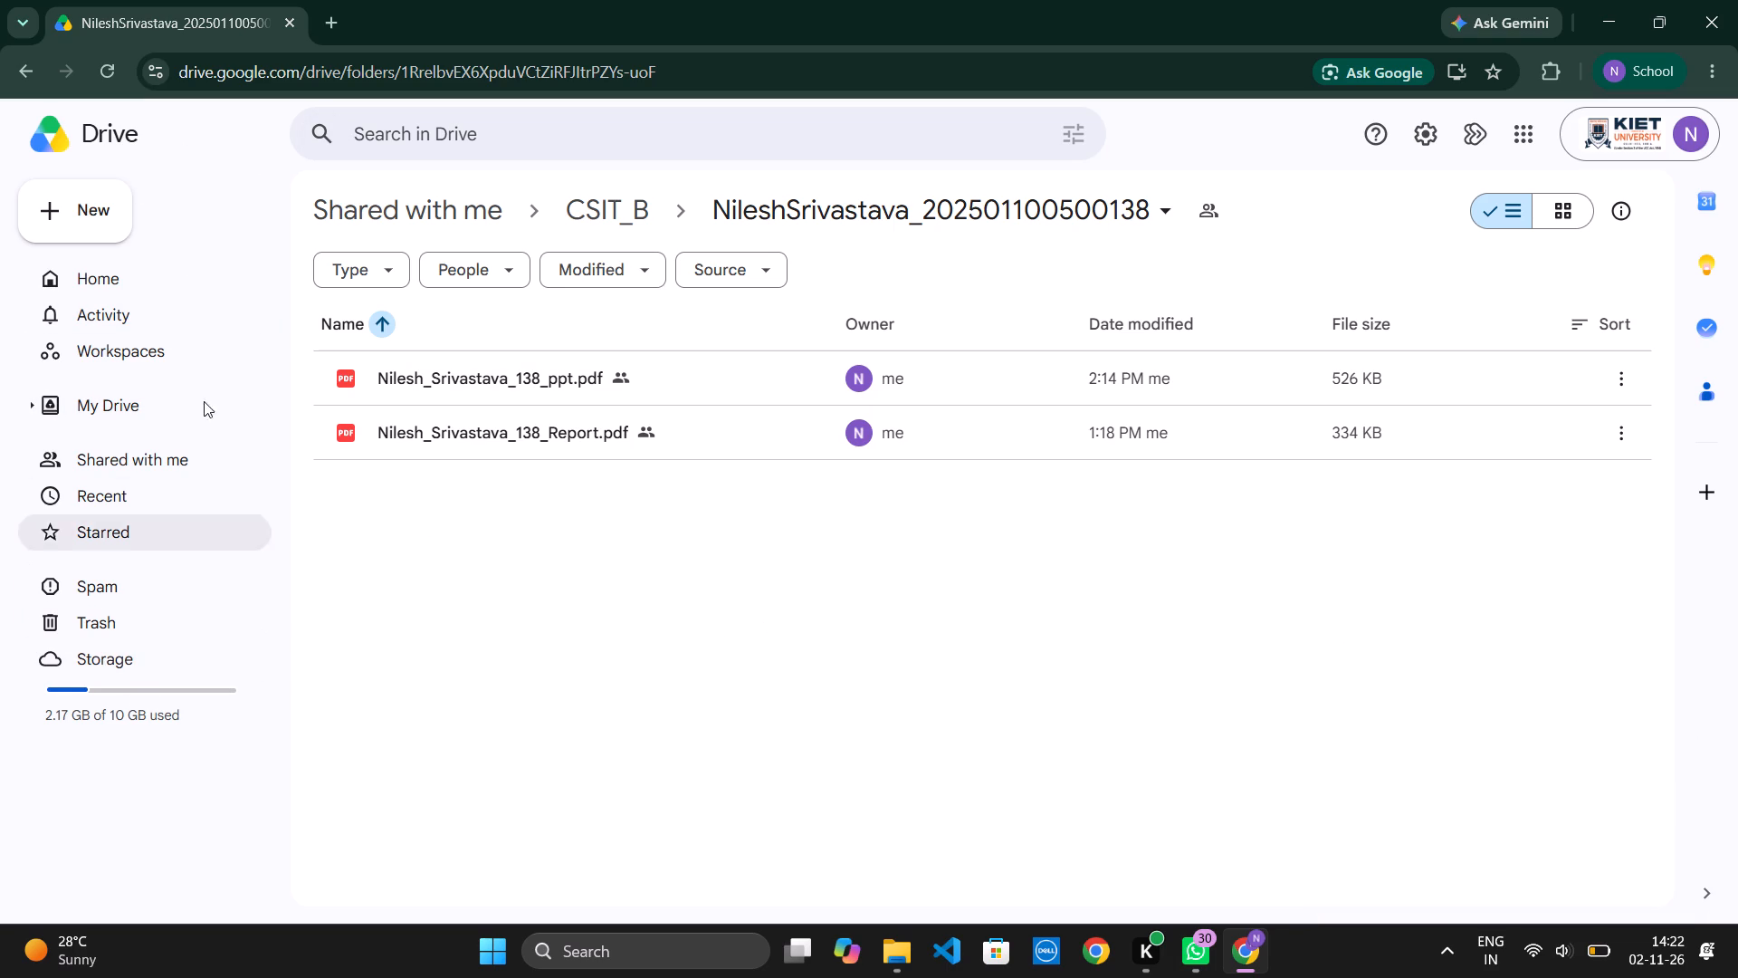
Return to CSIT_B, examine the files in the classmate's folder with roll number ending in 137, and go back.
left_click(603, 223)
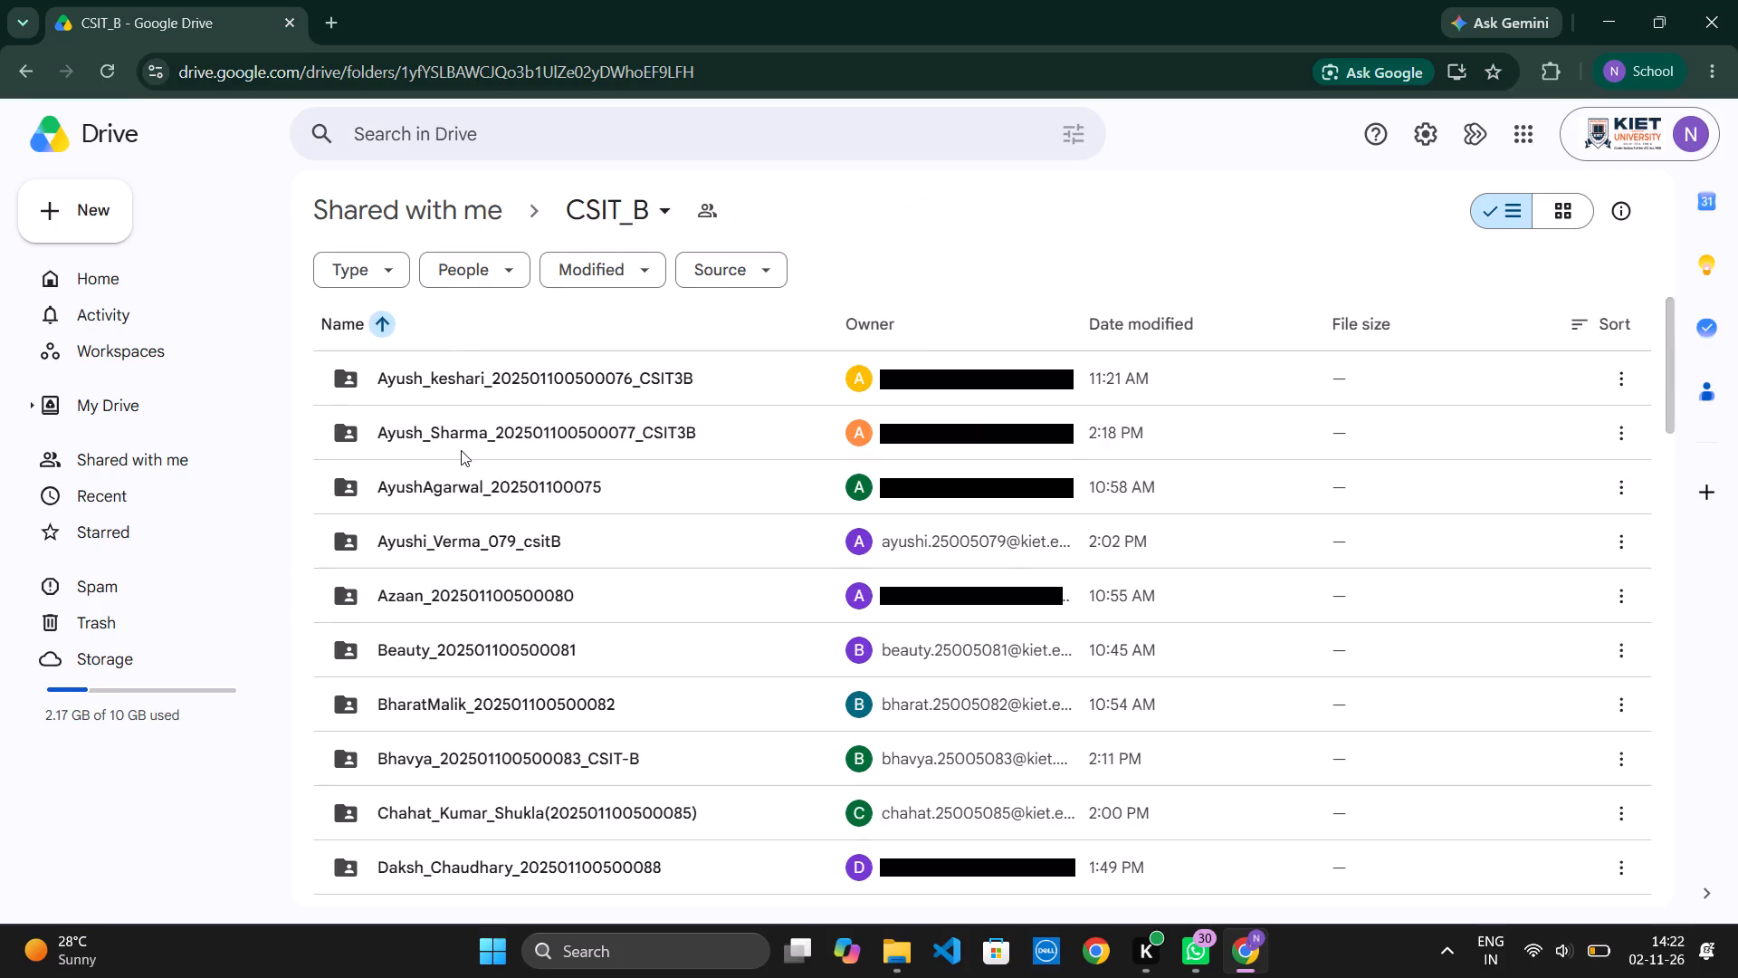
scroll(589, 429, "down", 5)
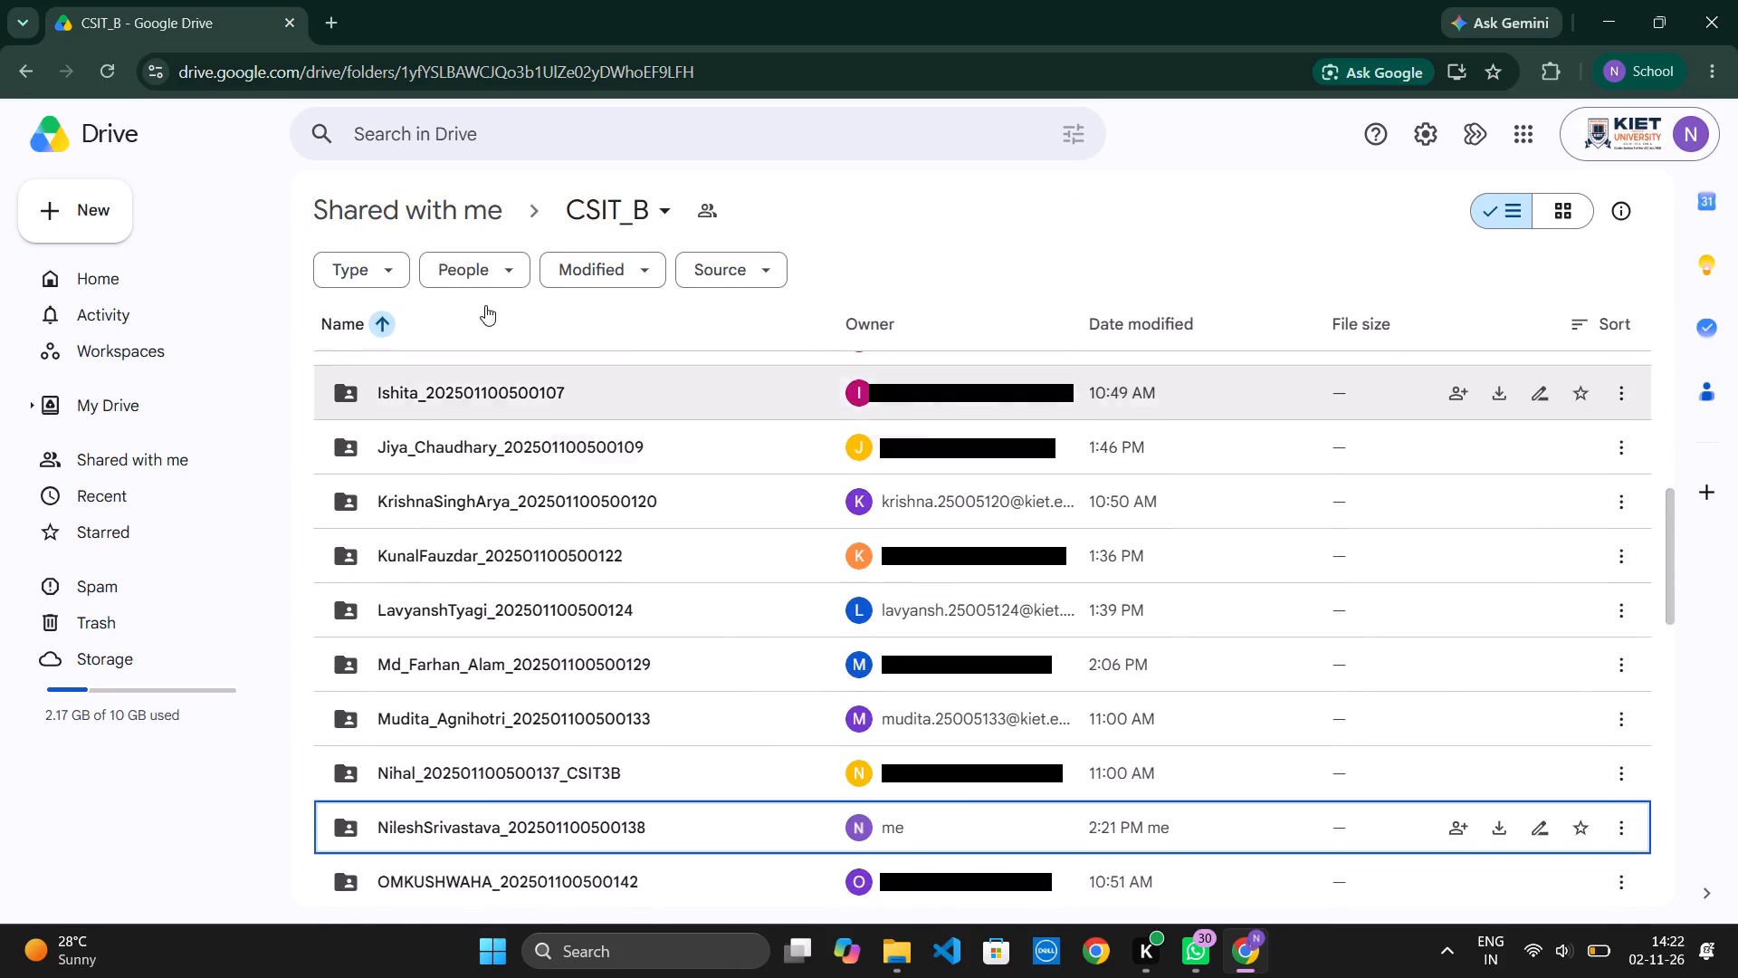
scroll(597, 441, "down", 1)
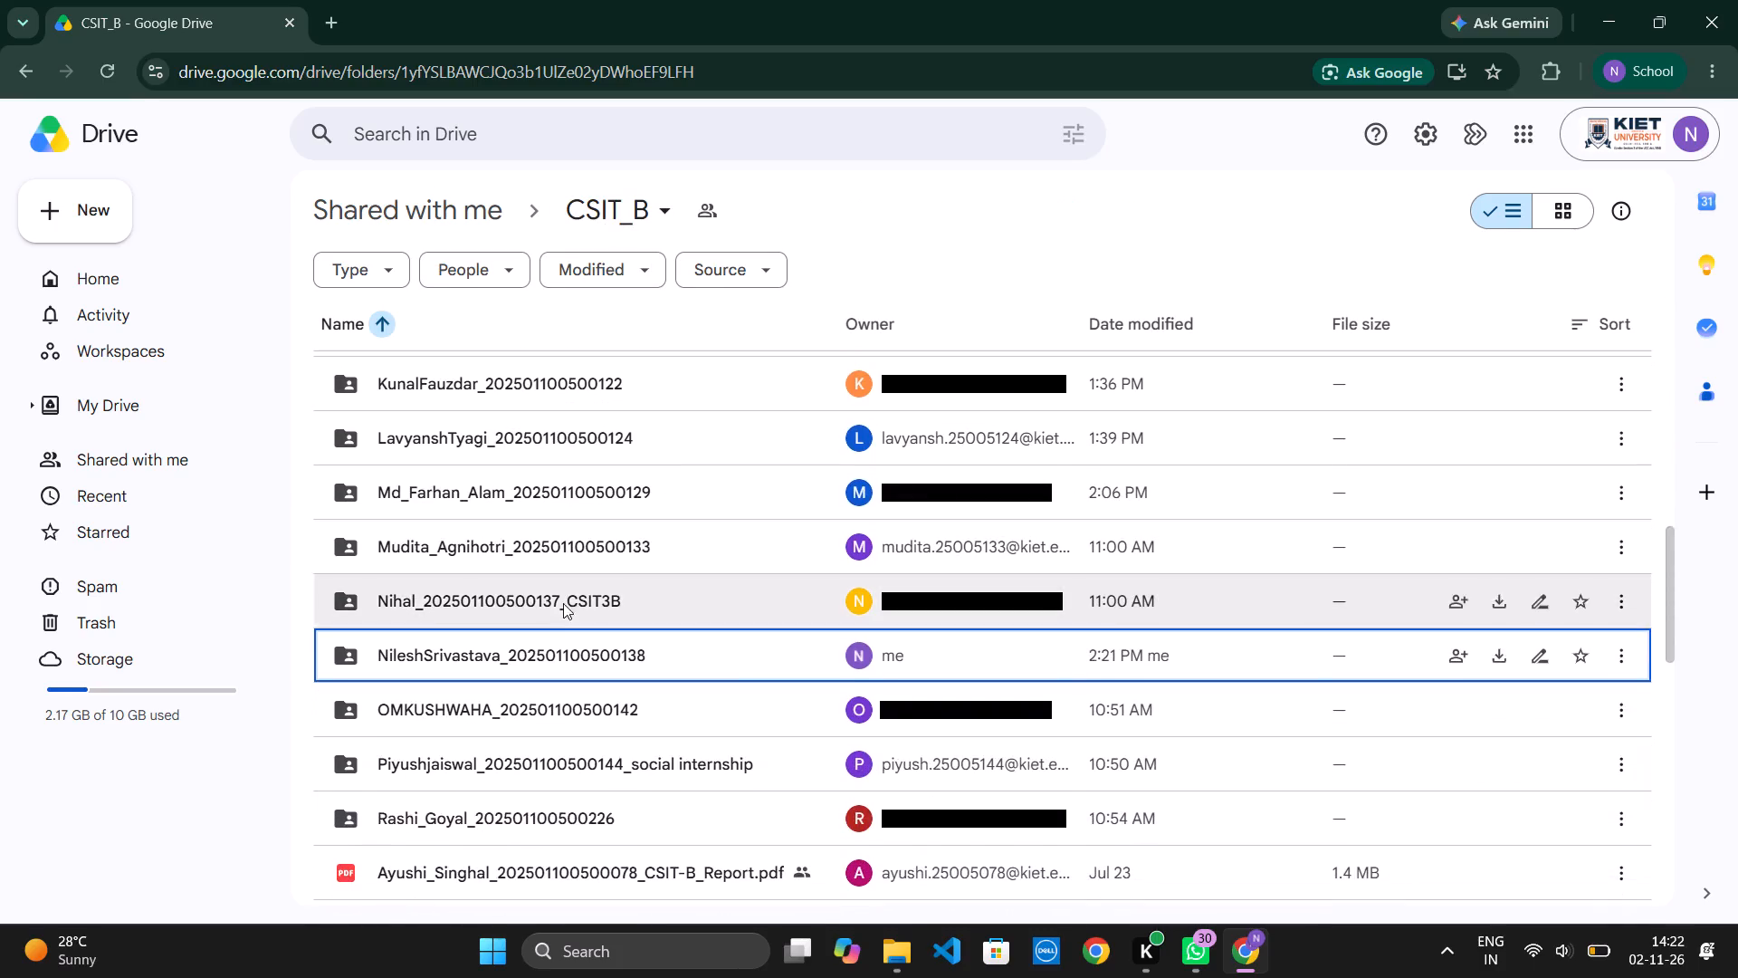
double_click(581, 608)
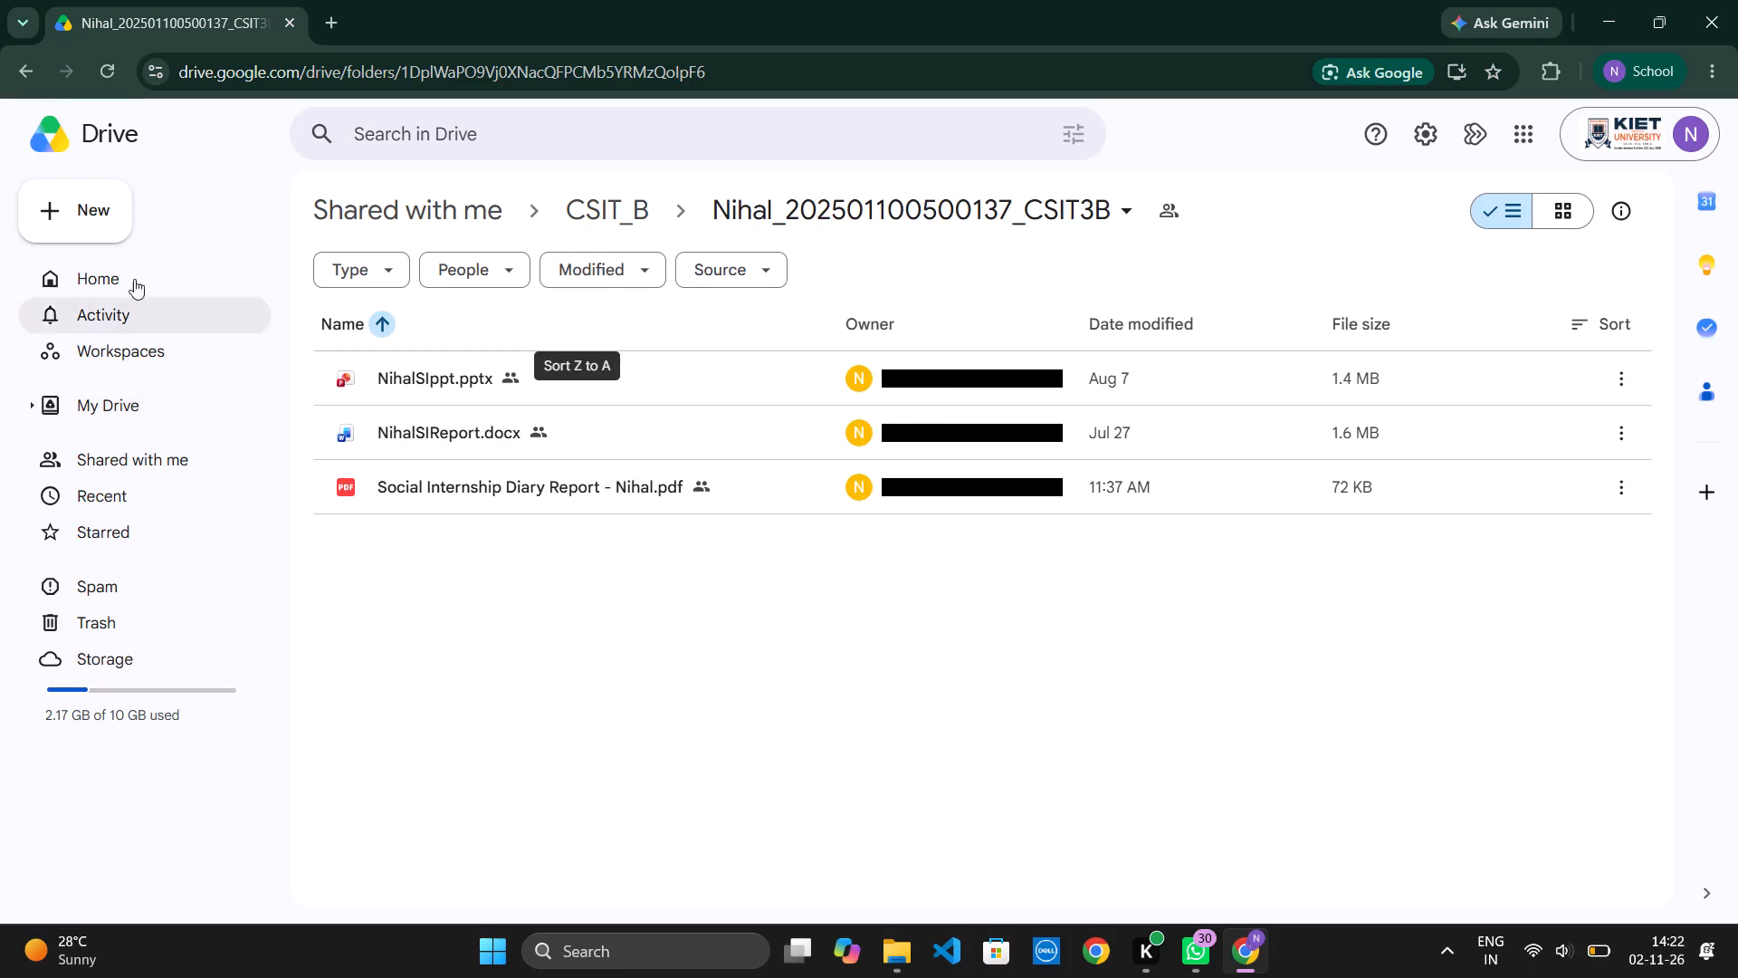
left_click(12, 64)
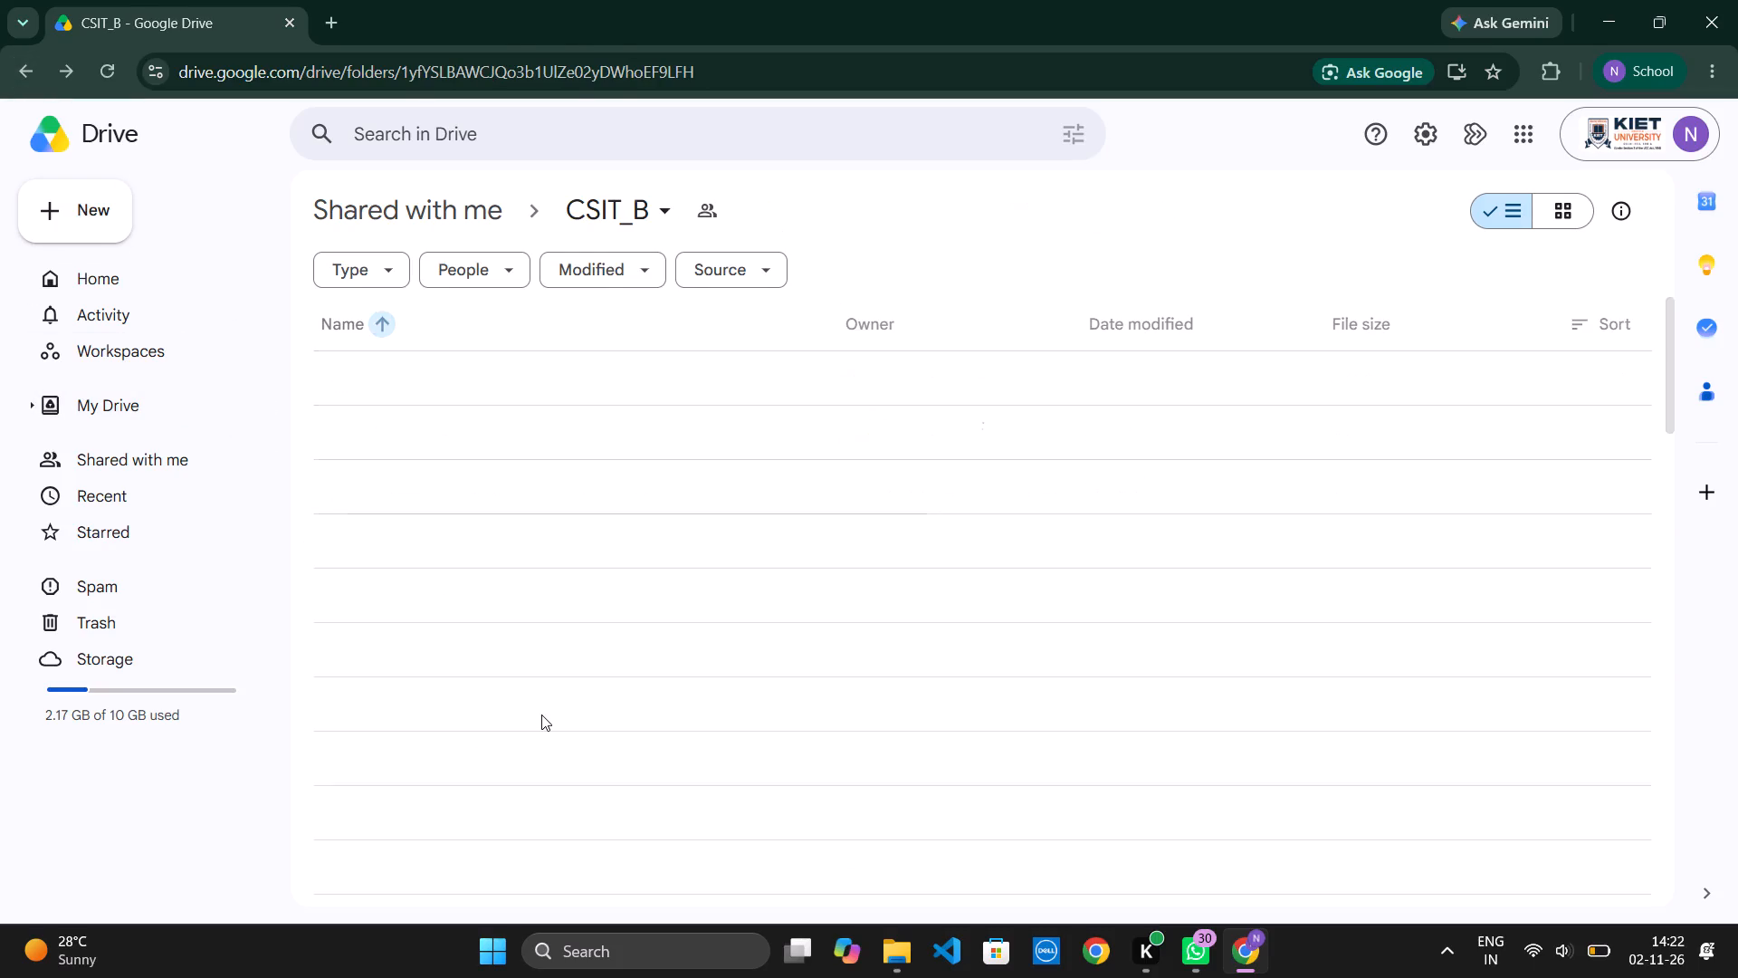
Open the student's own folder in CSIT_B to check the uploaded files, and return to the folder list.
scroll(541, 714, "down", 3)
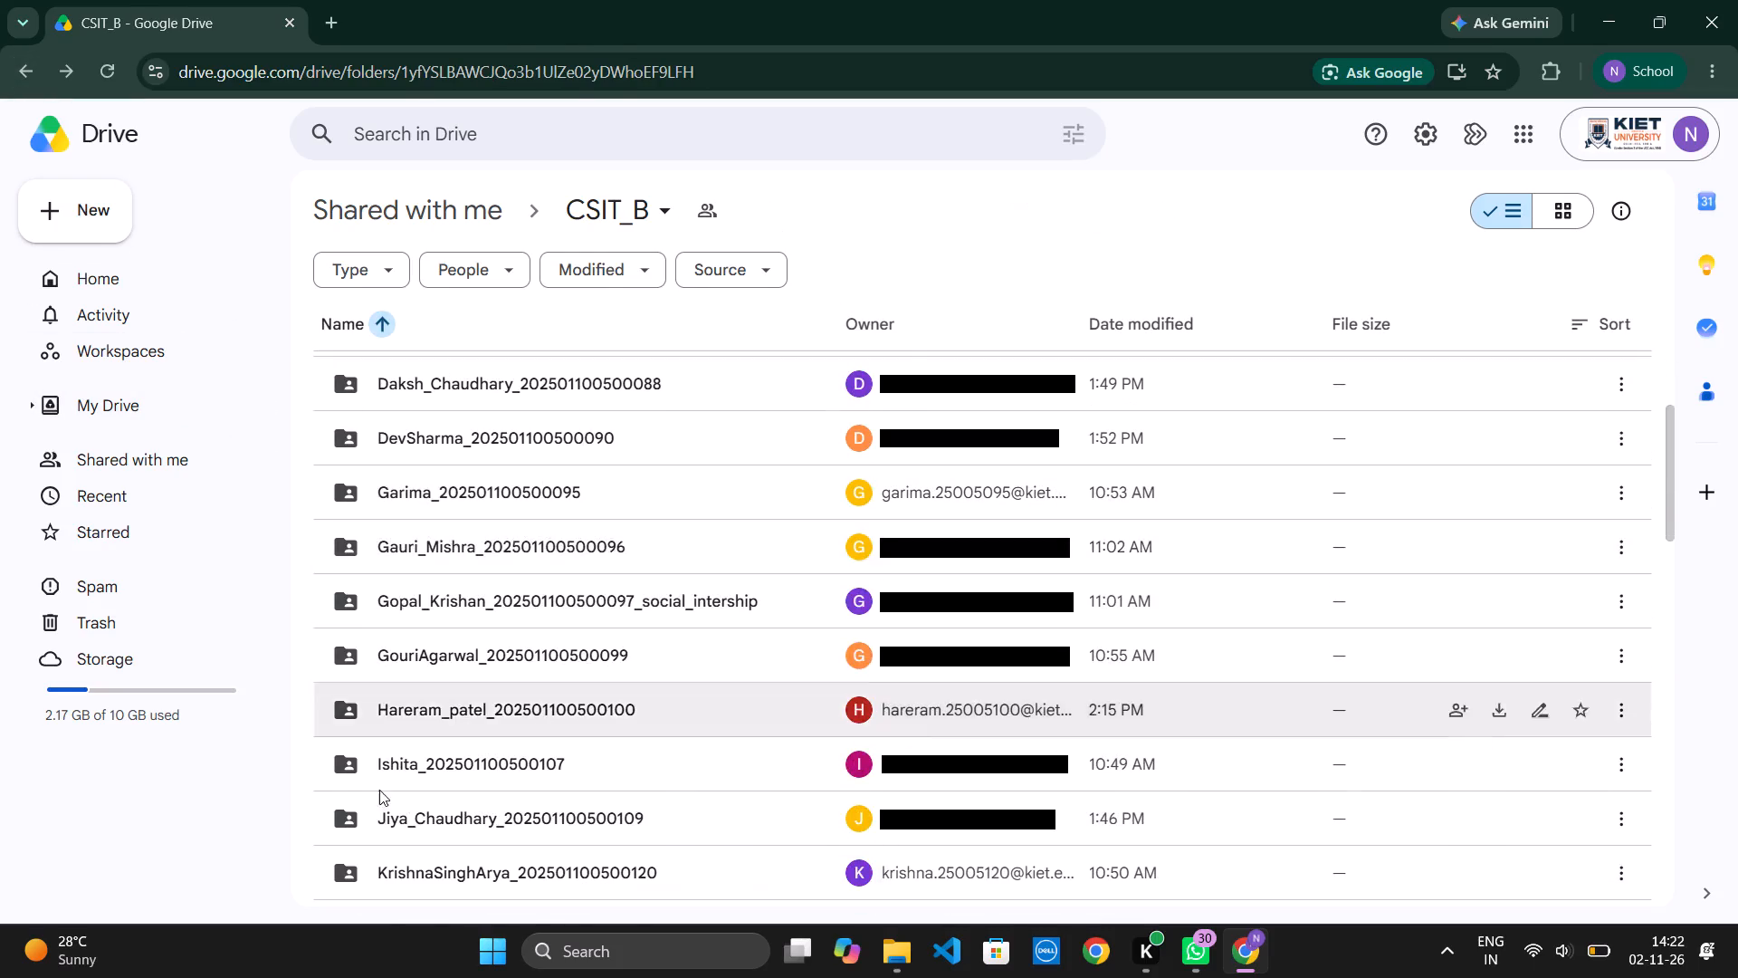
scroll(379, 790, "down", 1)
scroll(530, 686, "down", 1)
double_click(390, 788)
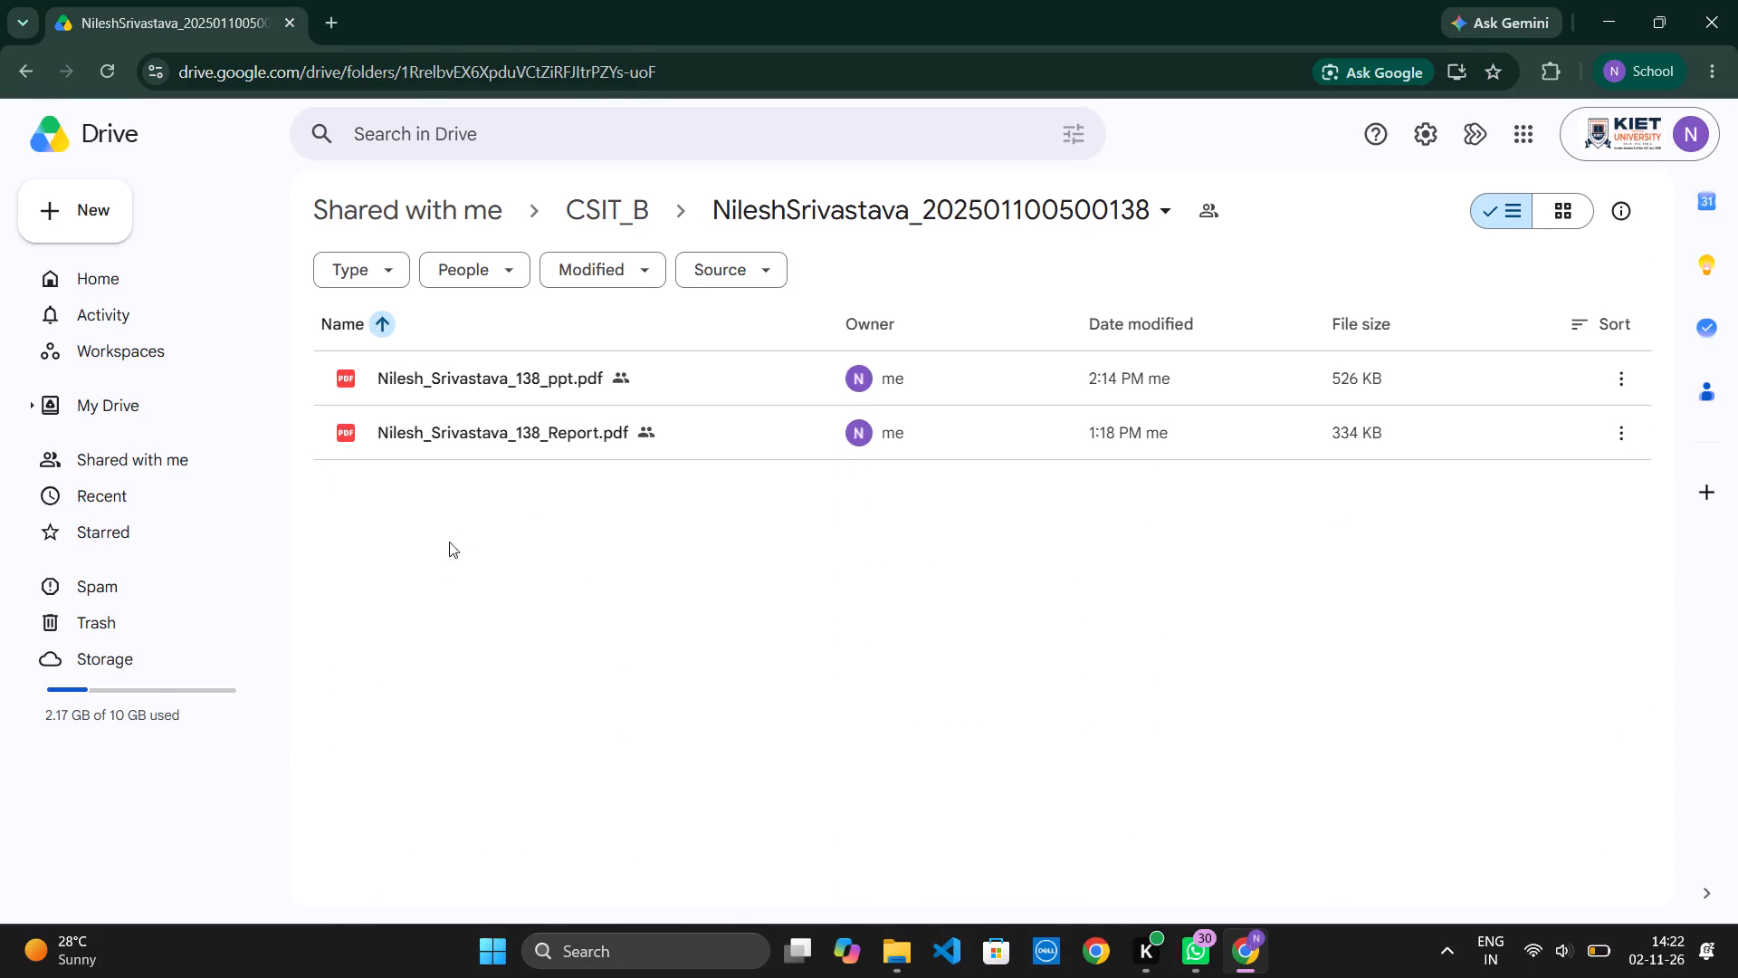
left_click(33, 78)
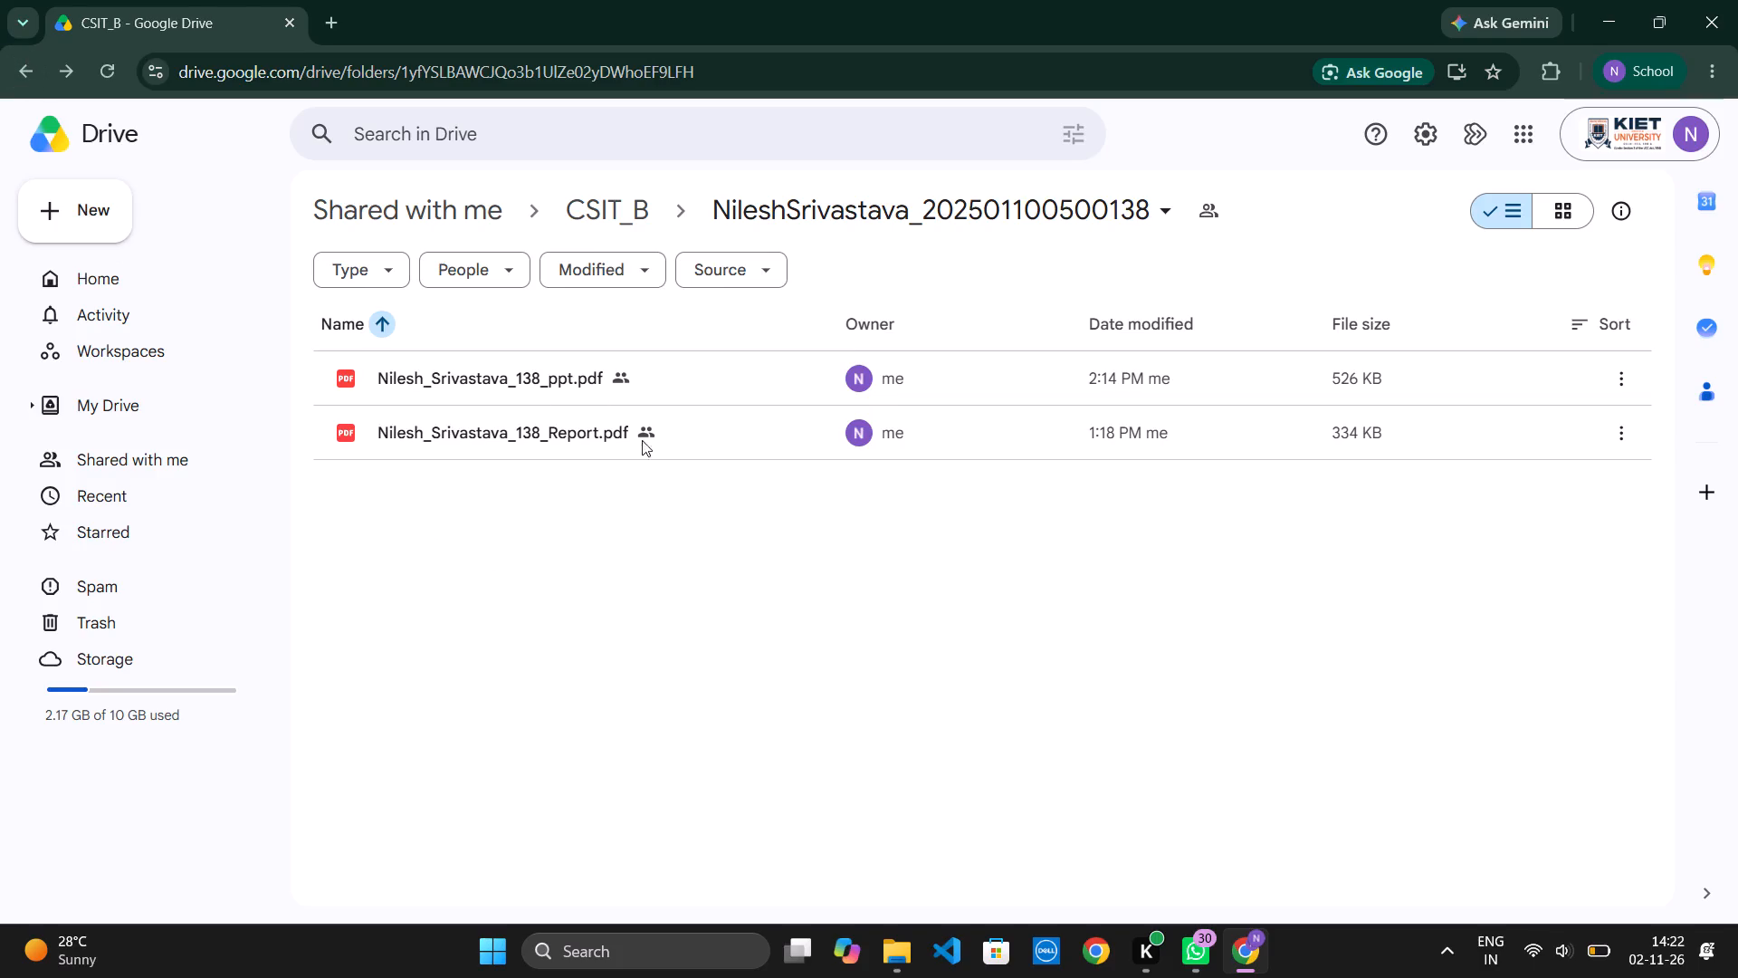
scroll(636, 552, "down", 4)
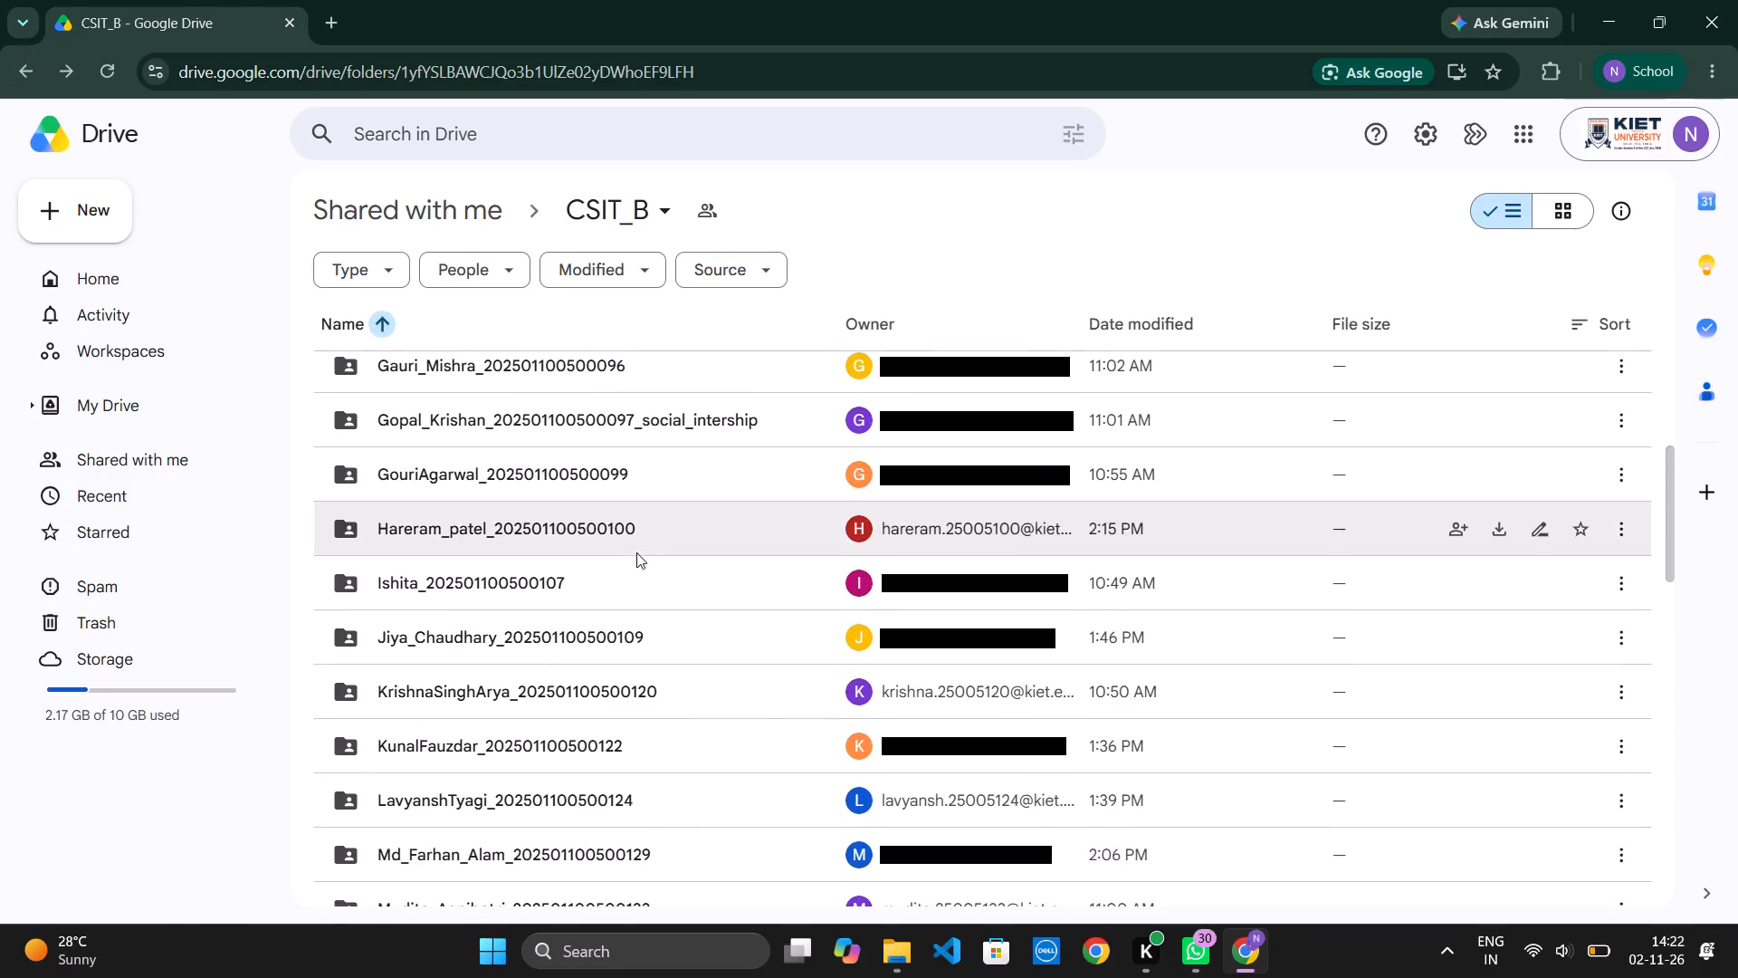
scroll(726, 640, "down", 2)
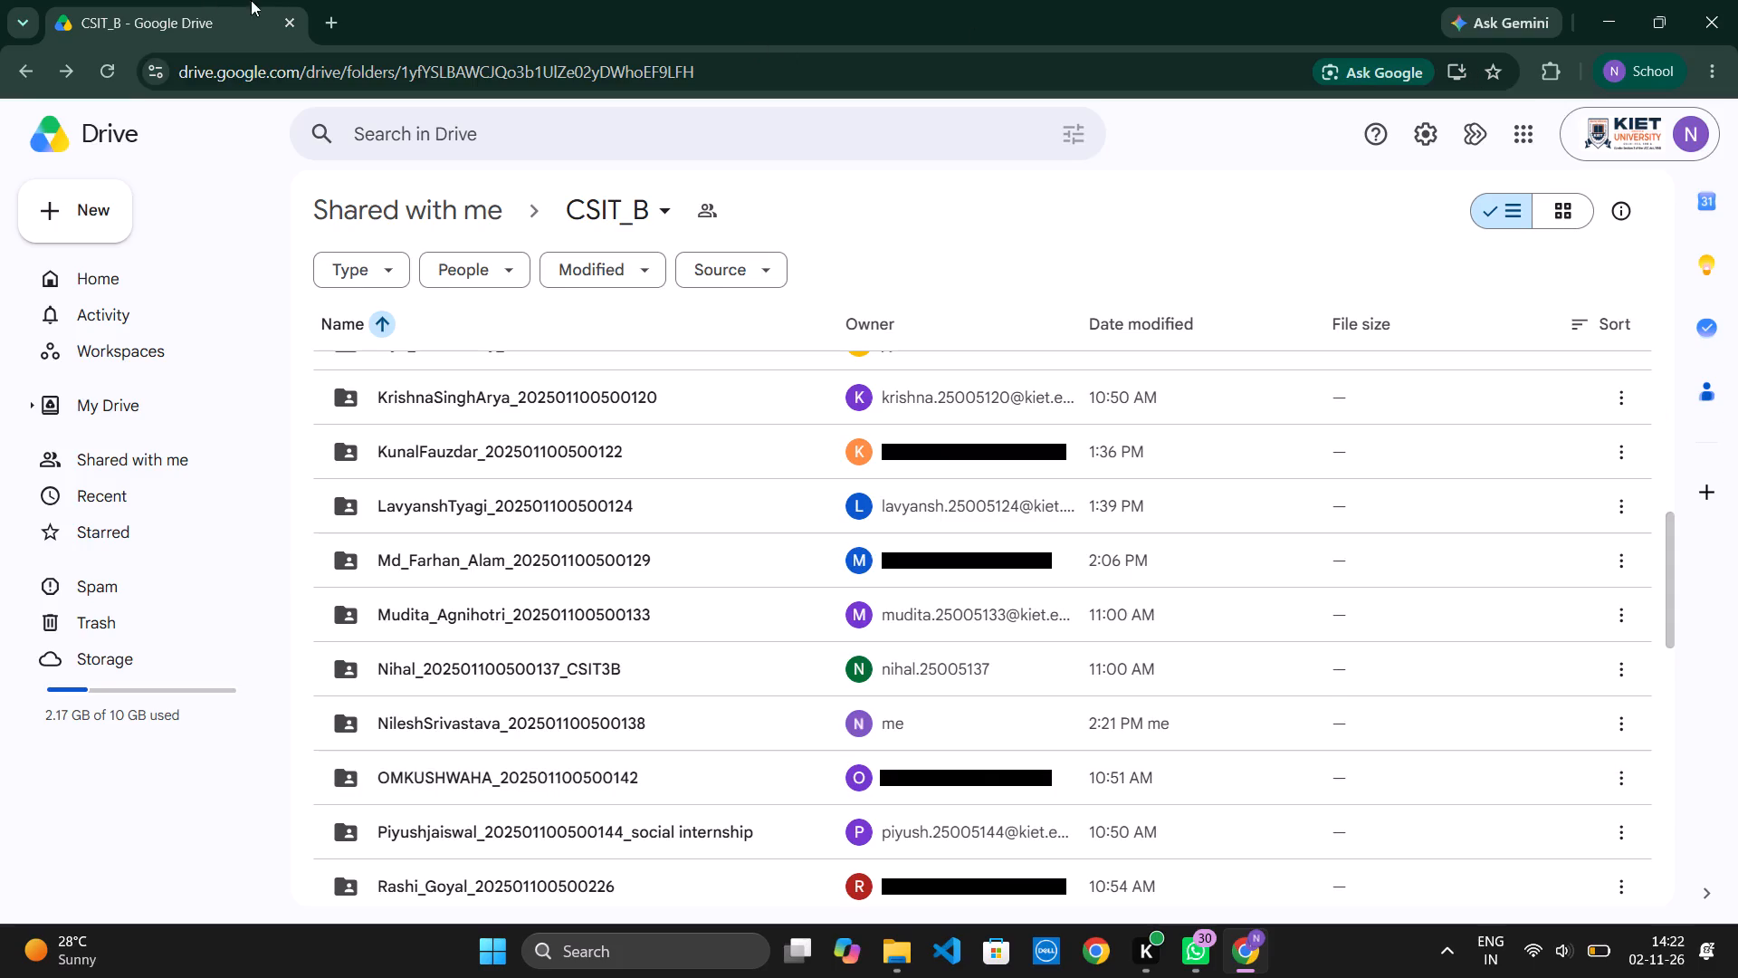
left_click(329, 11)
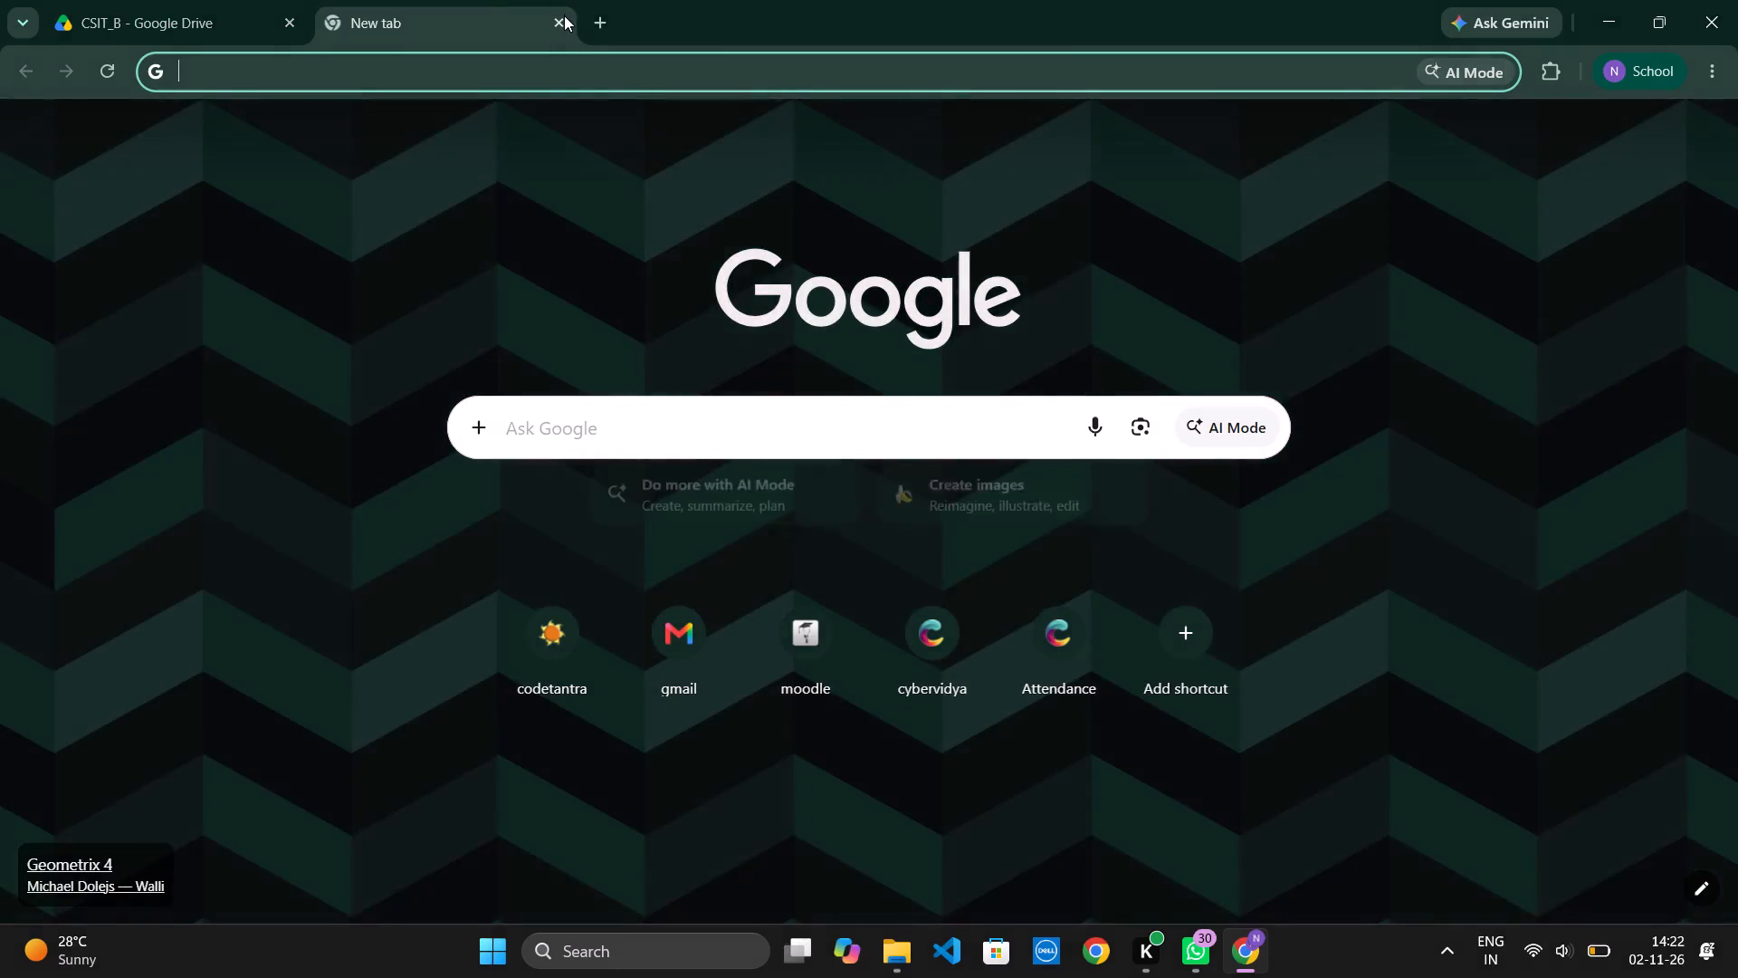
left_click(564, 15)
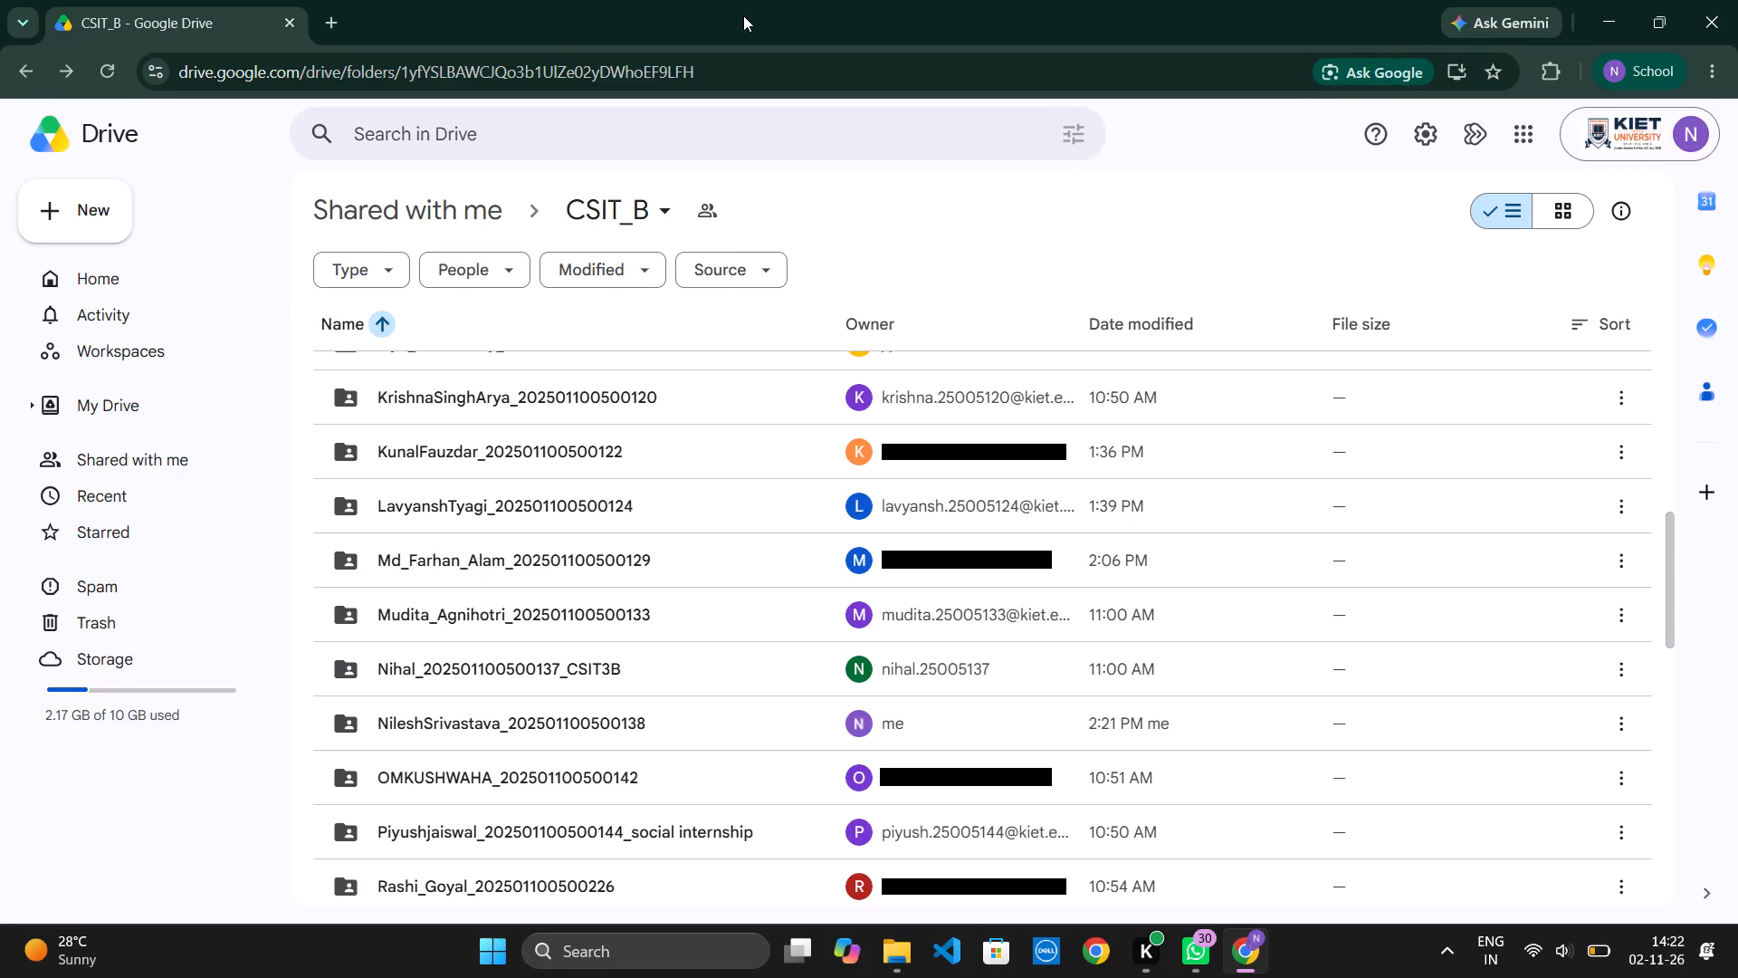
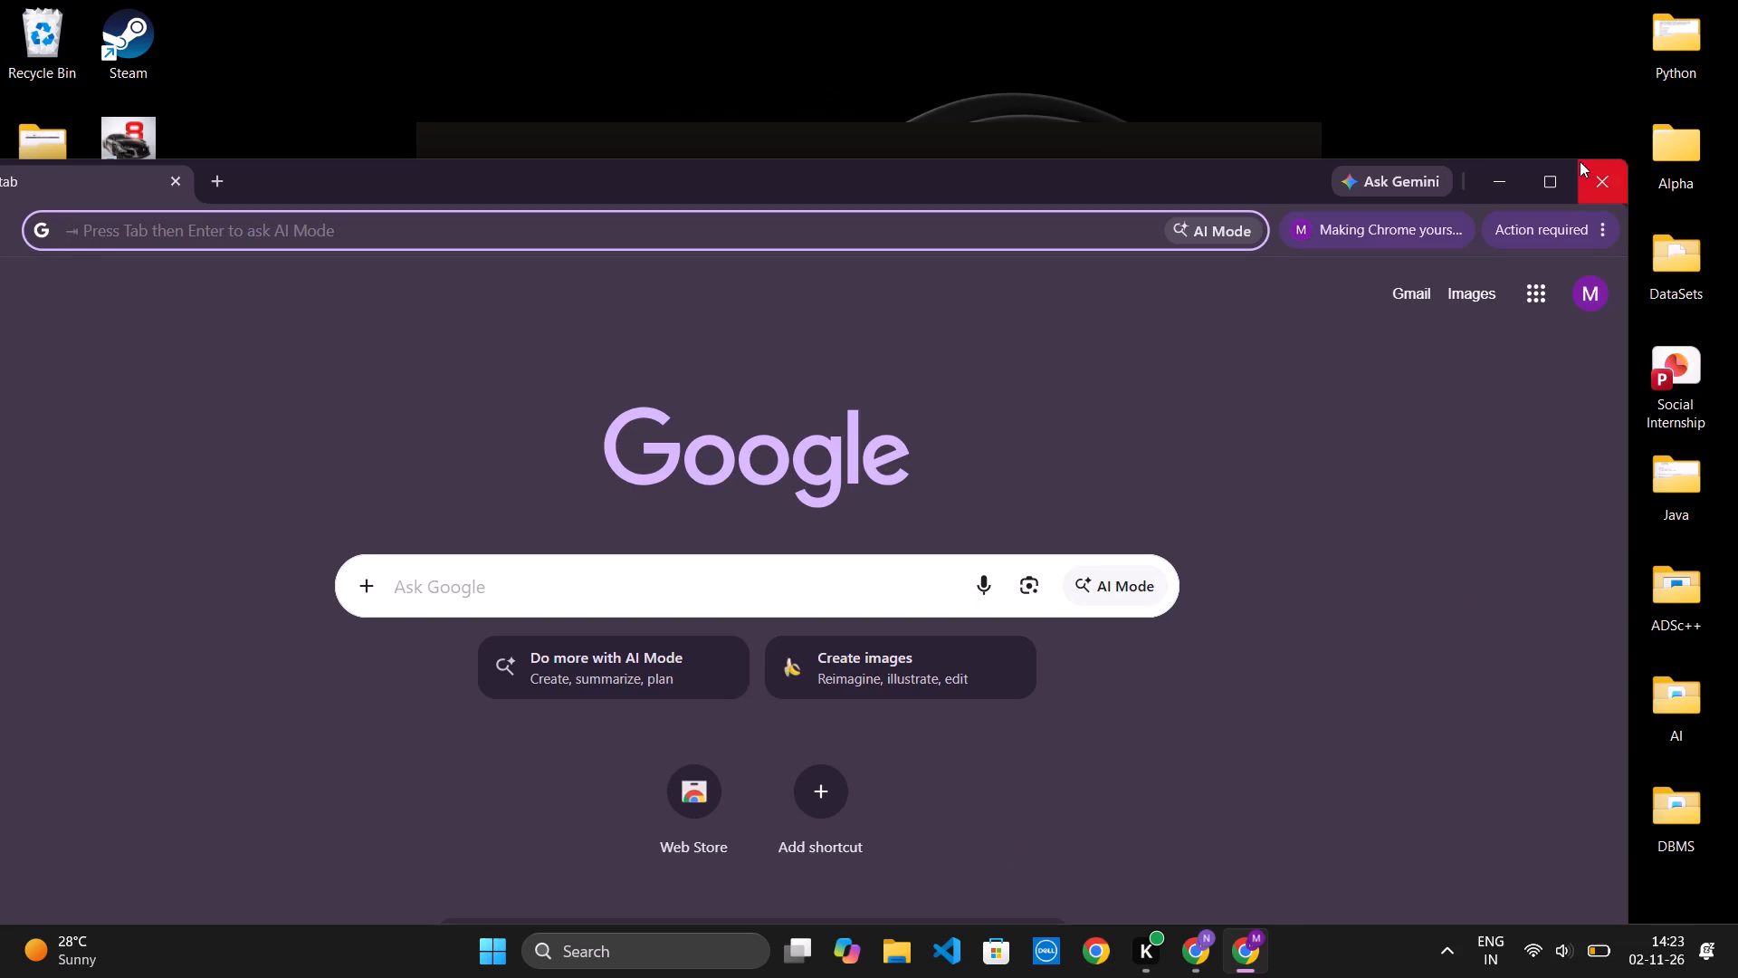
Maximize the new browser window and activate the Google search box on its new tab page.
left_click(1550, 172)
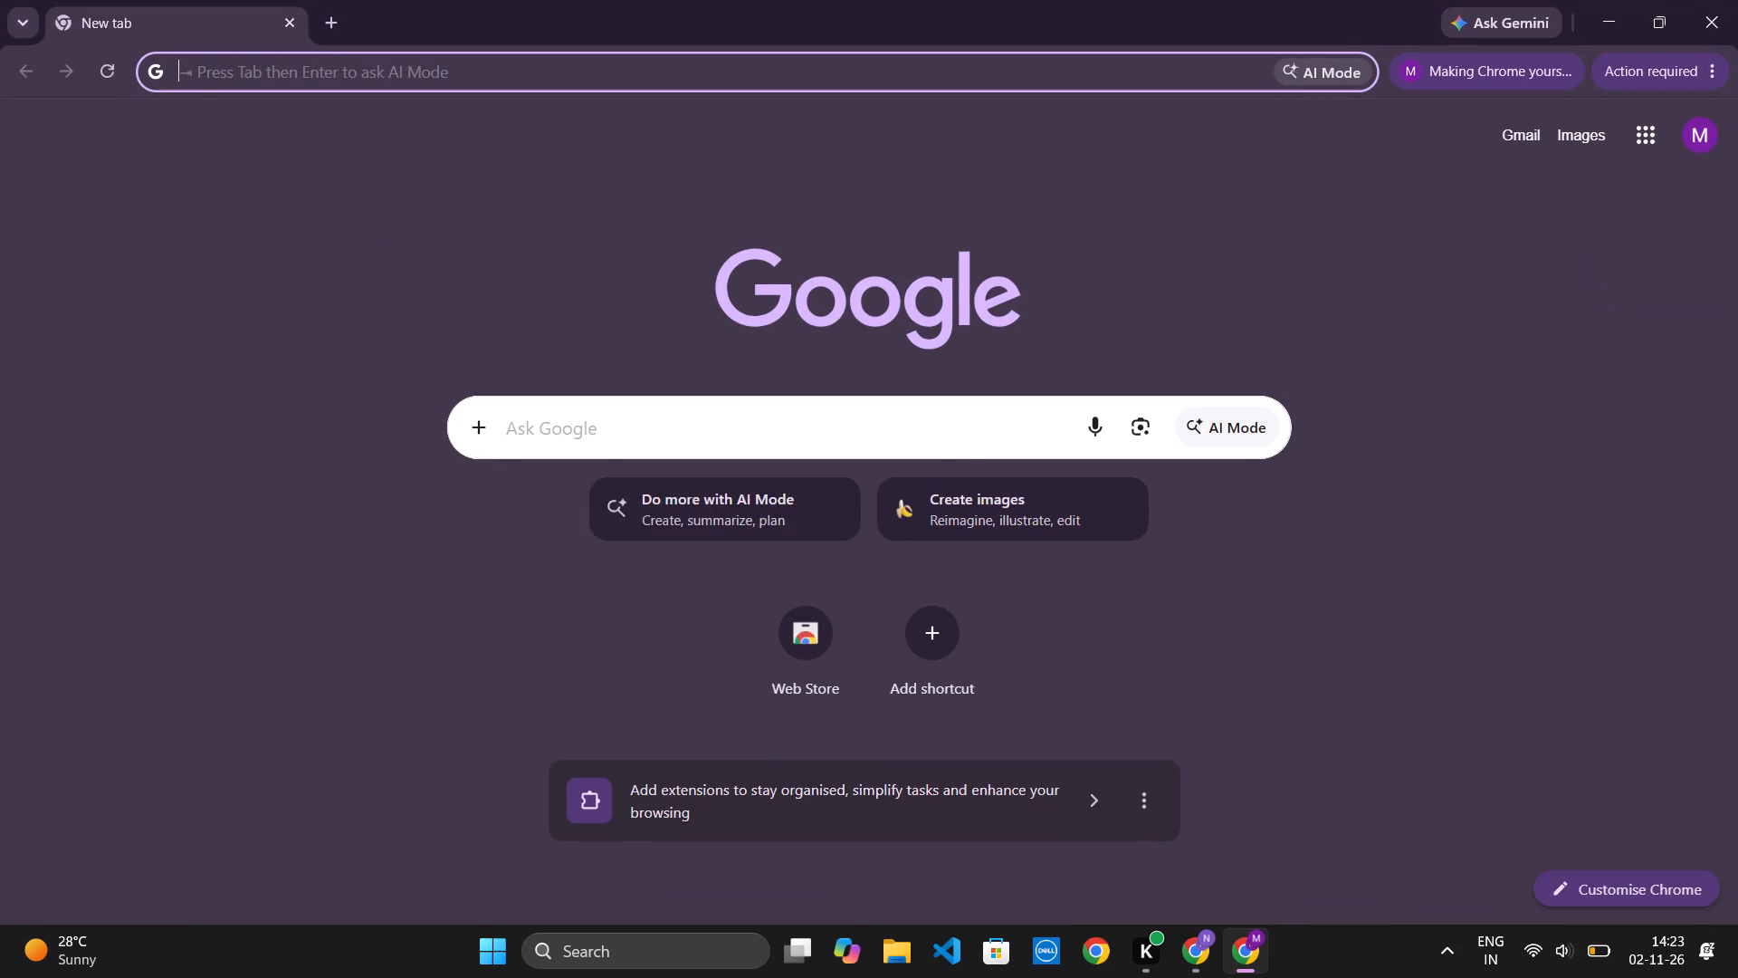
left_click(671, 456)
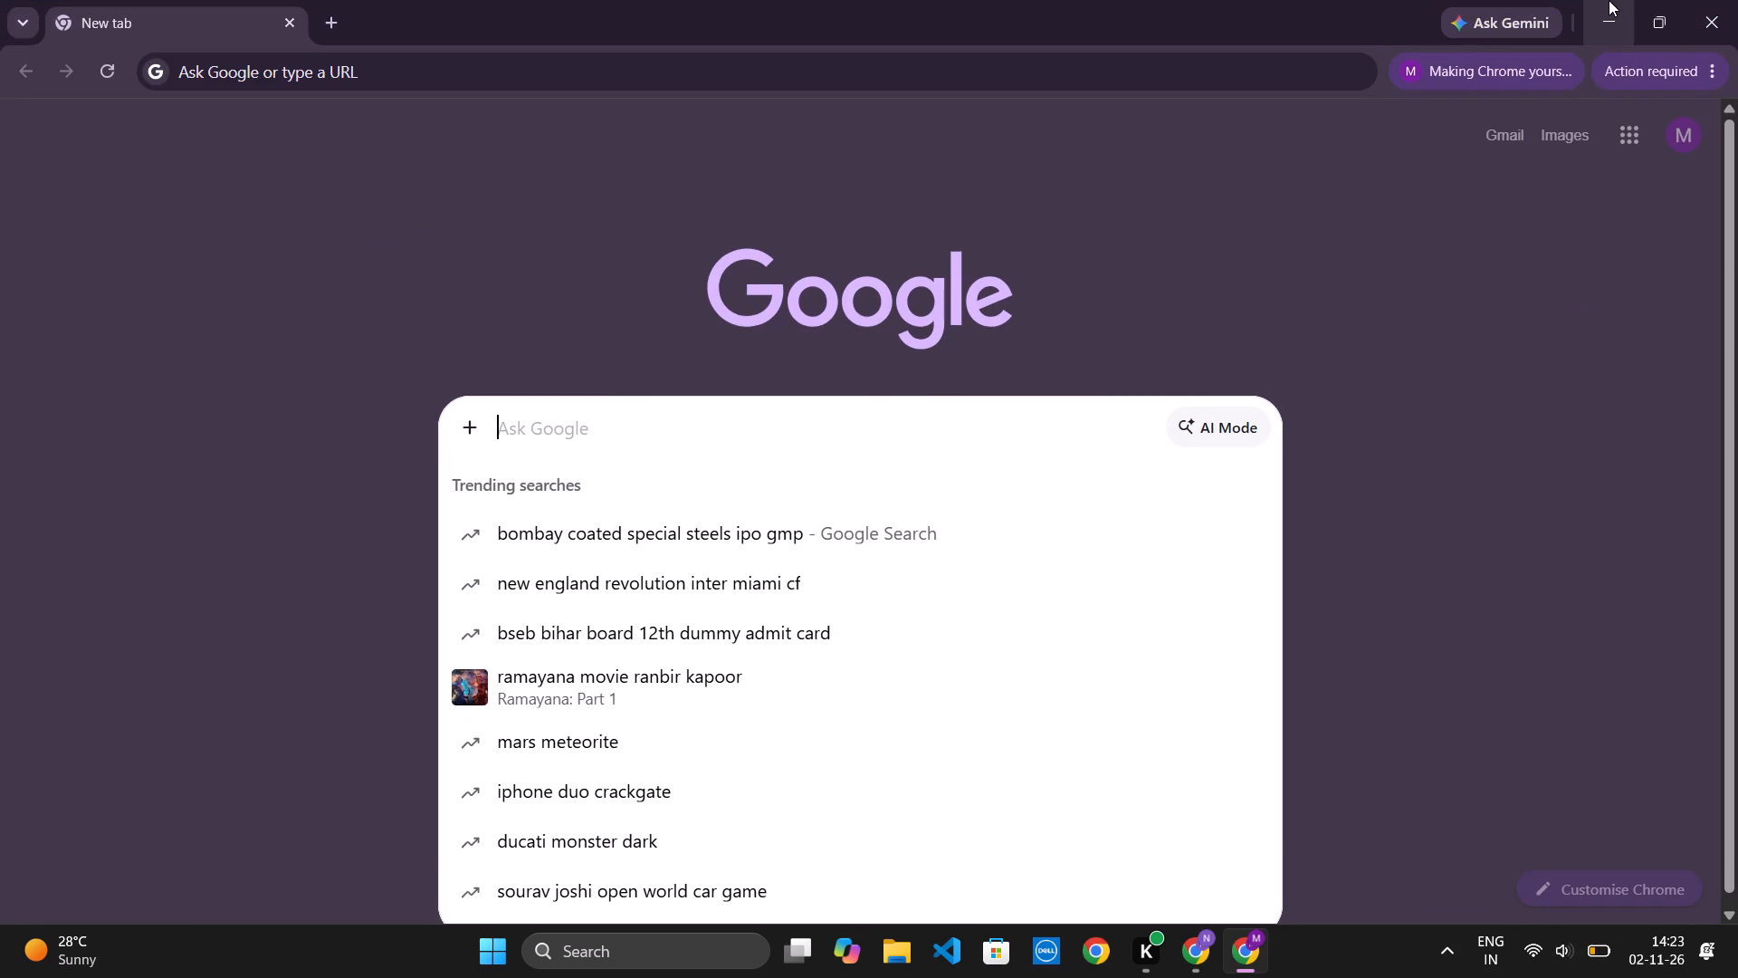
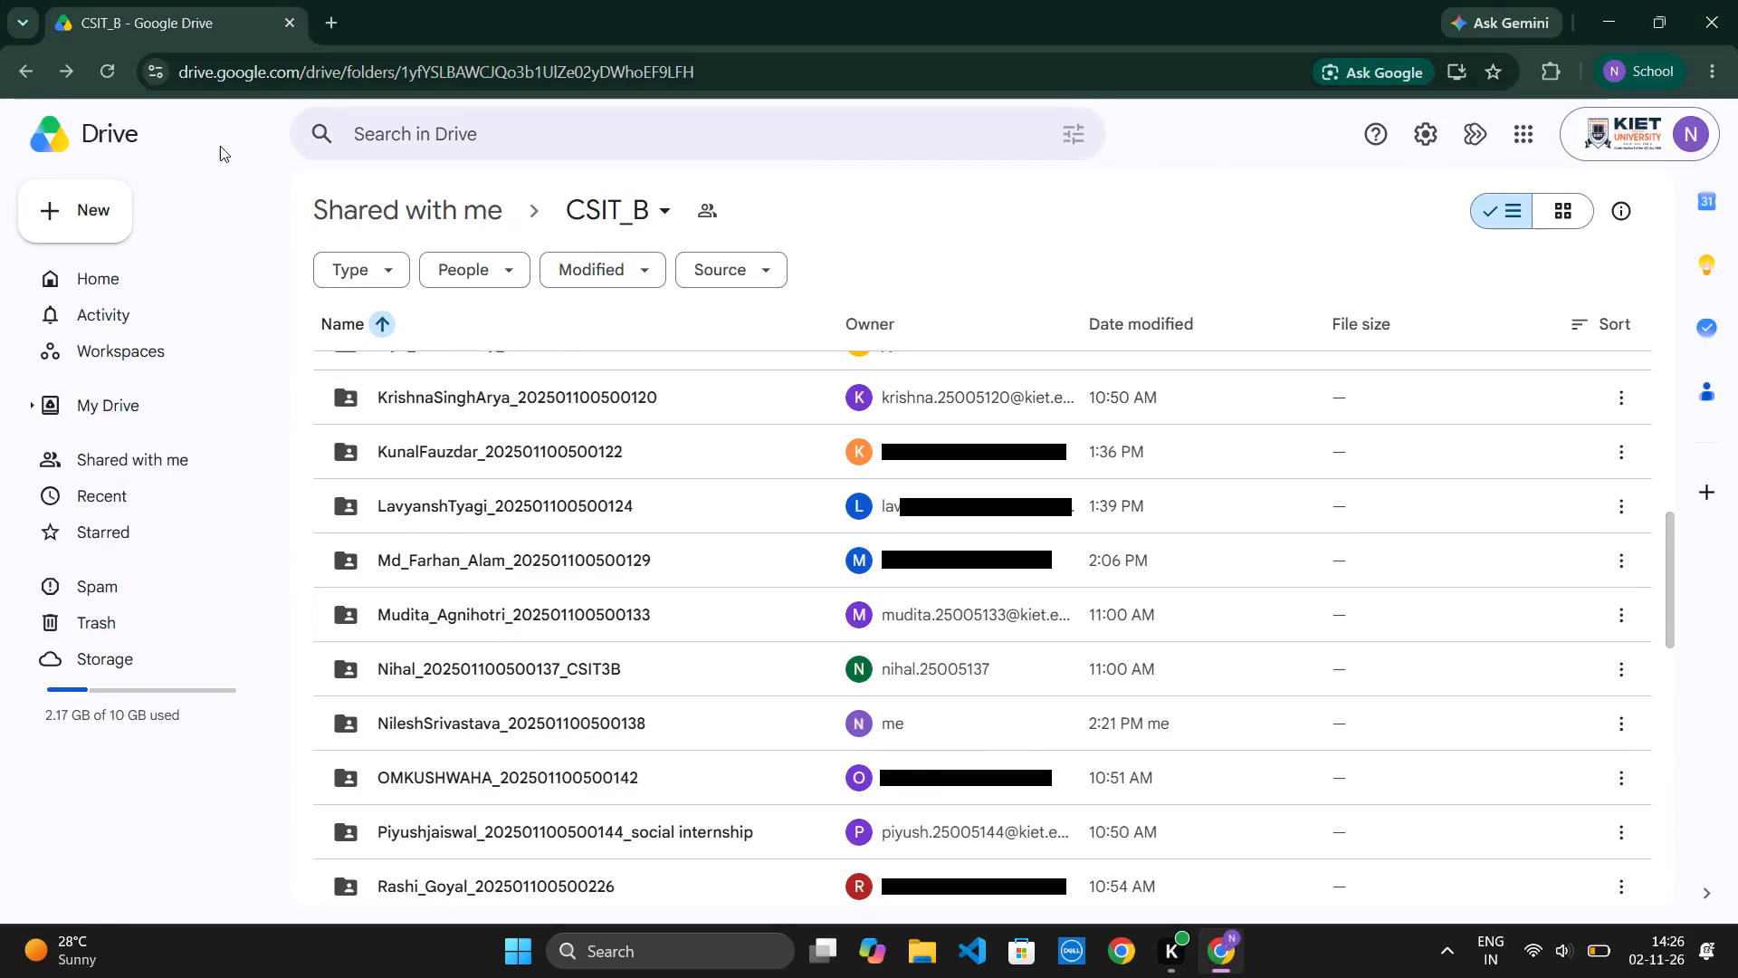
Reload the CSIT_B folder and look through its refreshed listing for the student's own folder among the classmates' submissions.
left_click(99, 62)
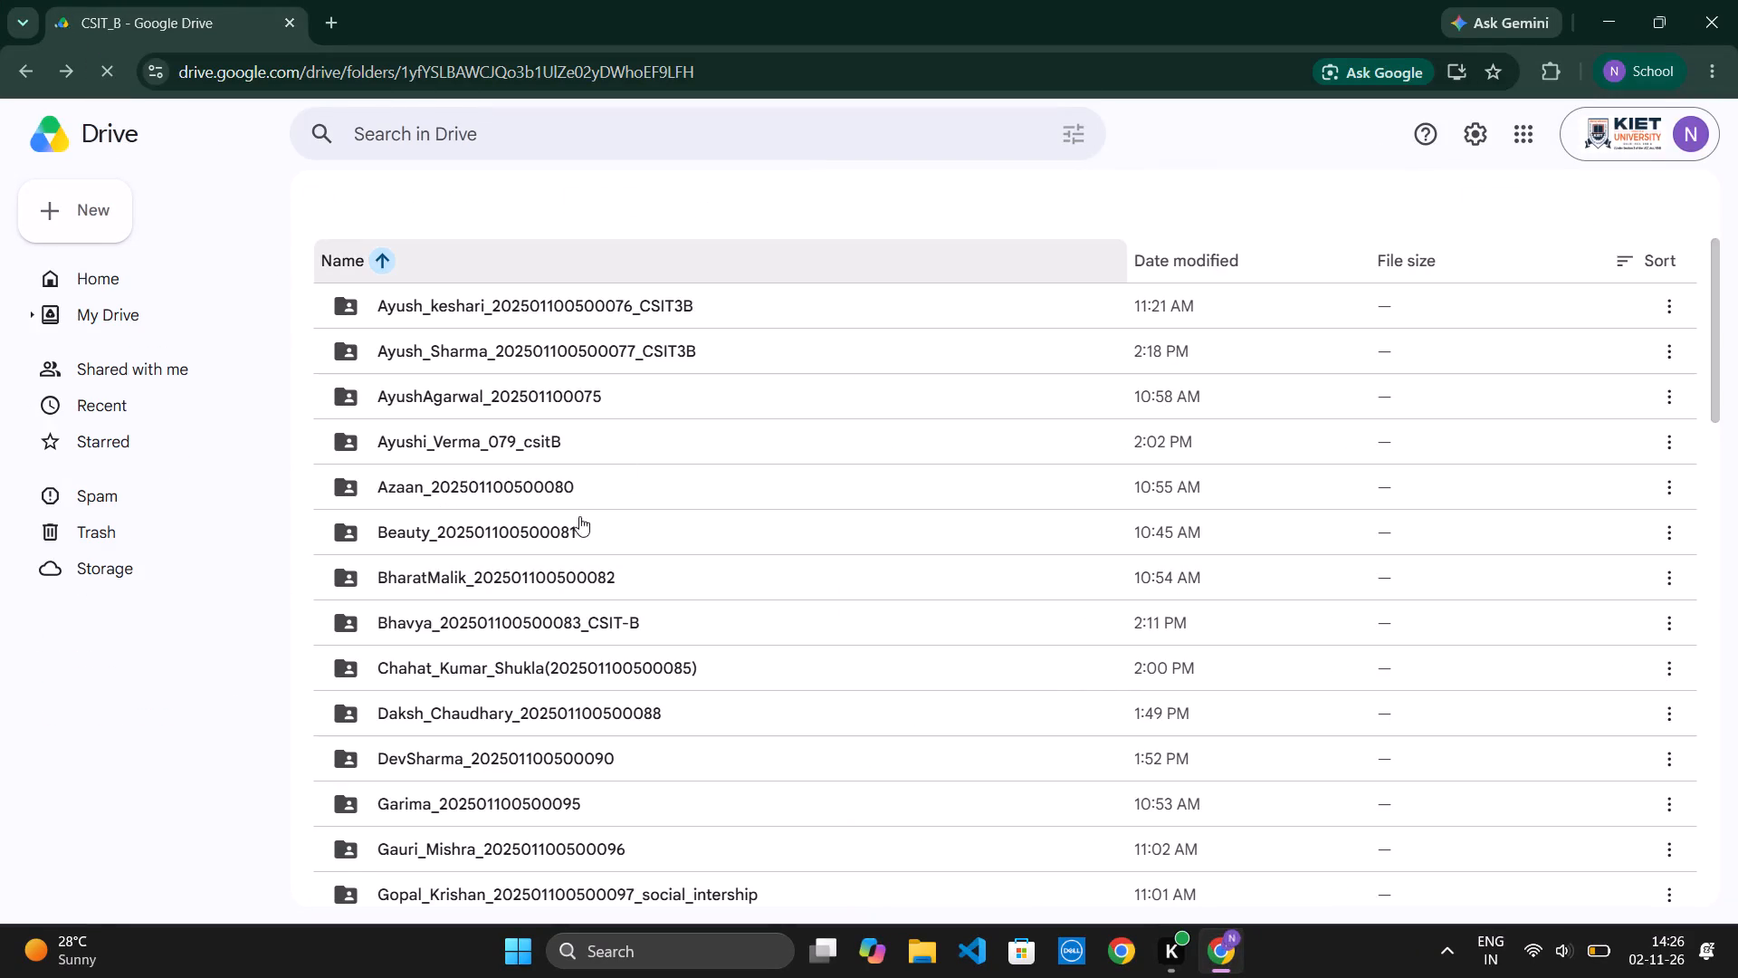
scroll(538, 623, "down", 4)
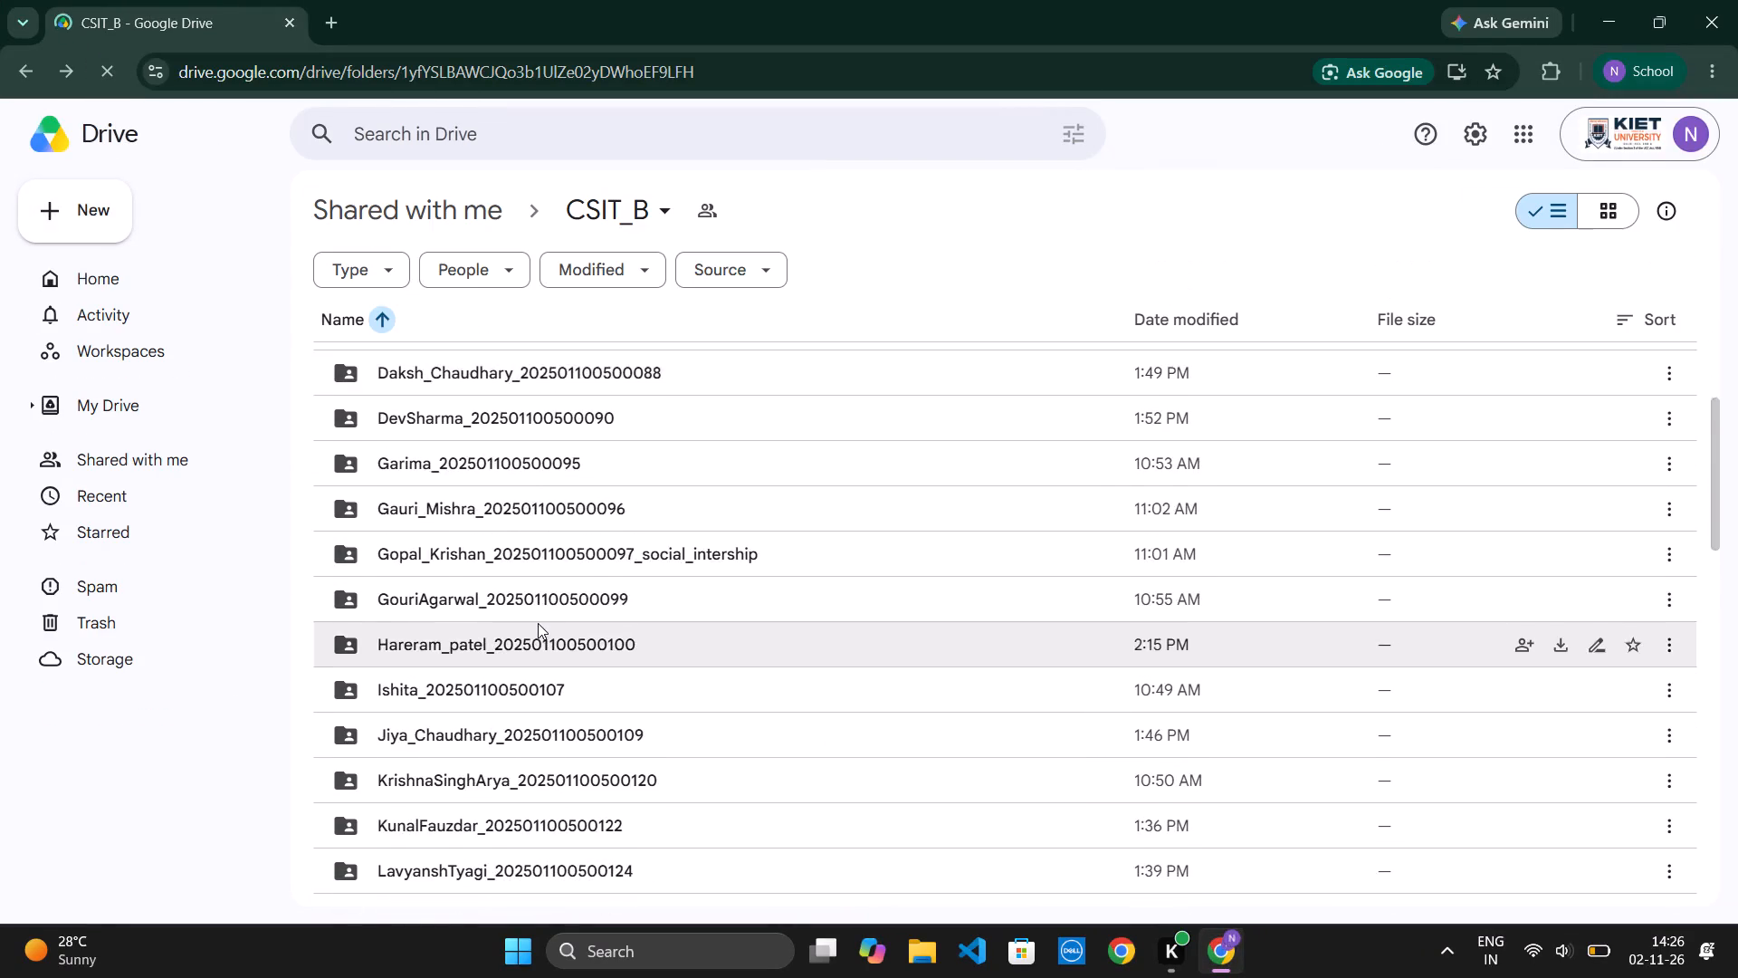
scroll(538, 623, "down", 1)
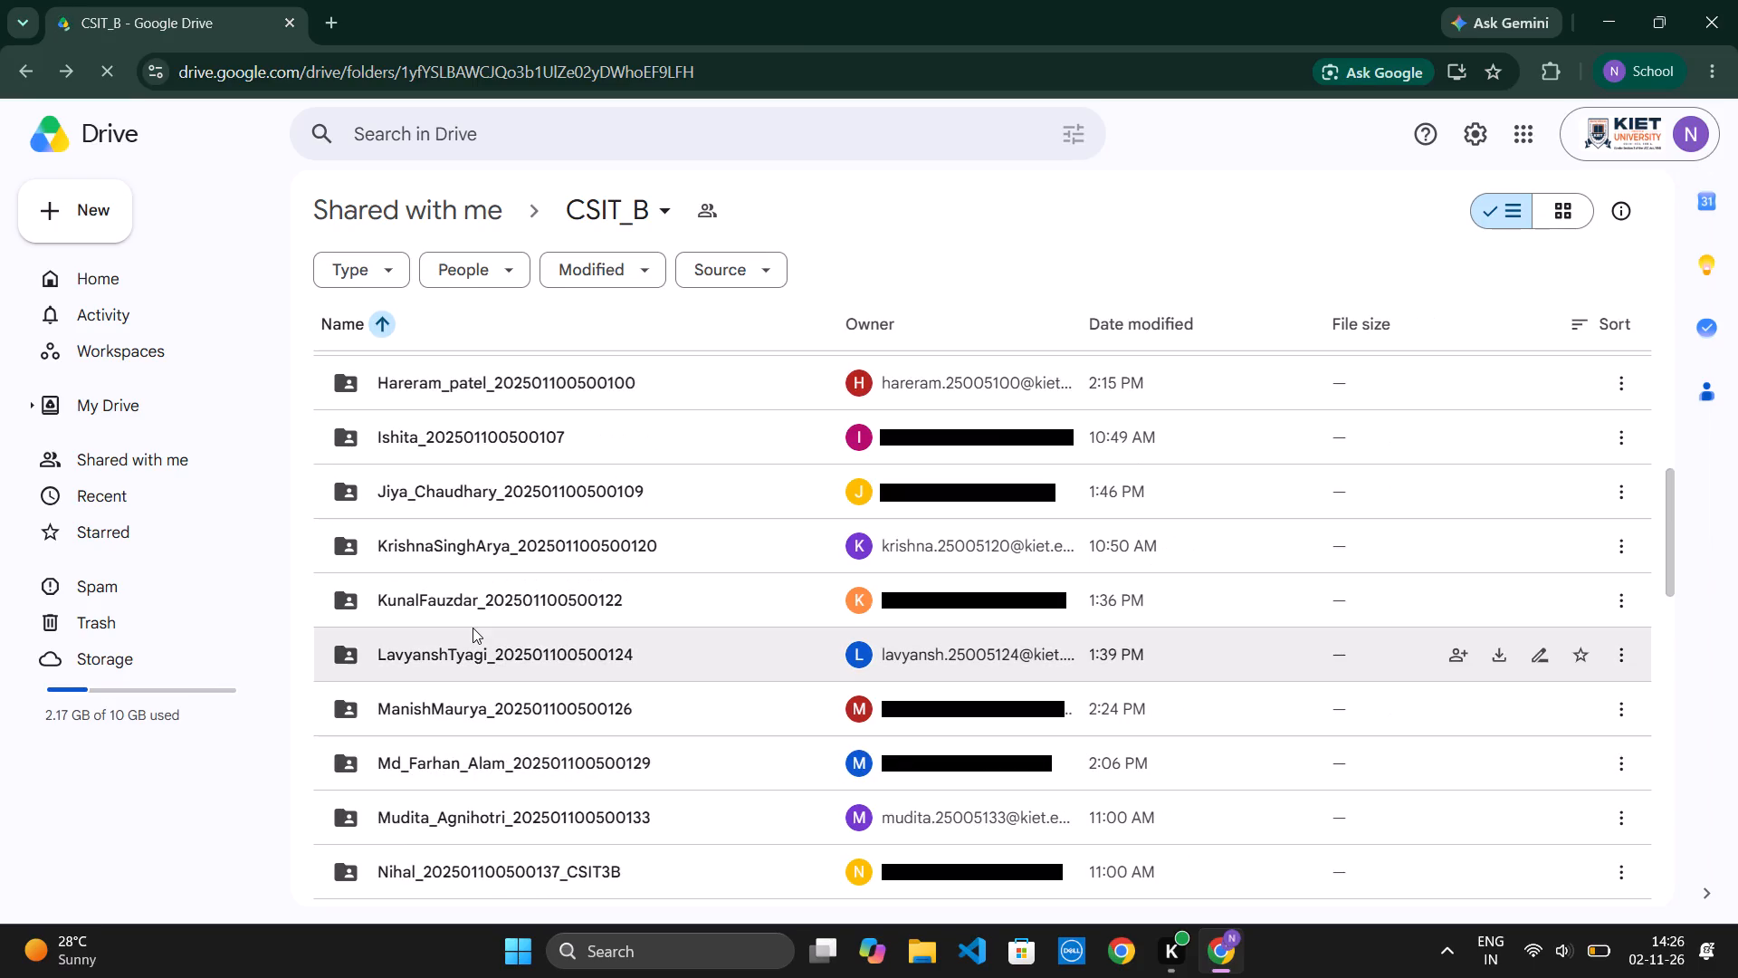
scroll(434, 806, "up", 1)
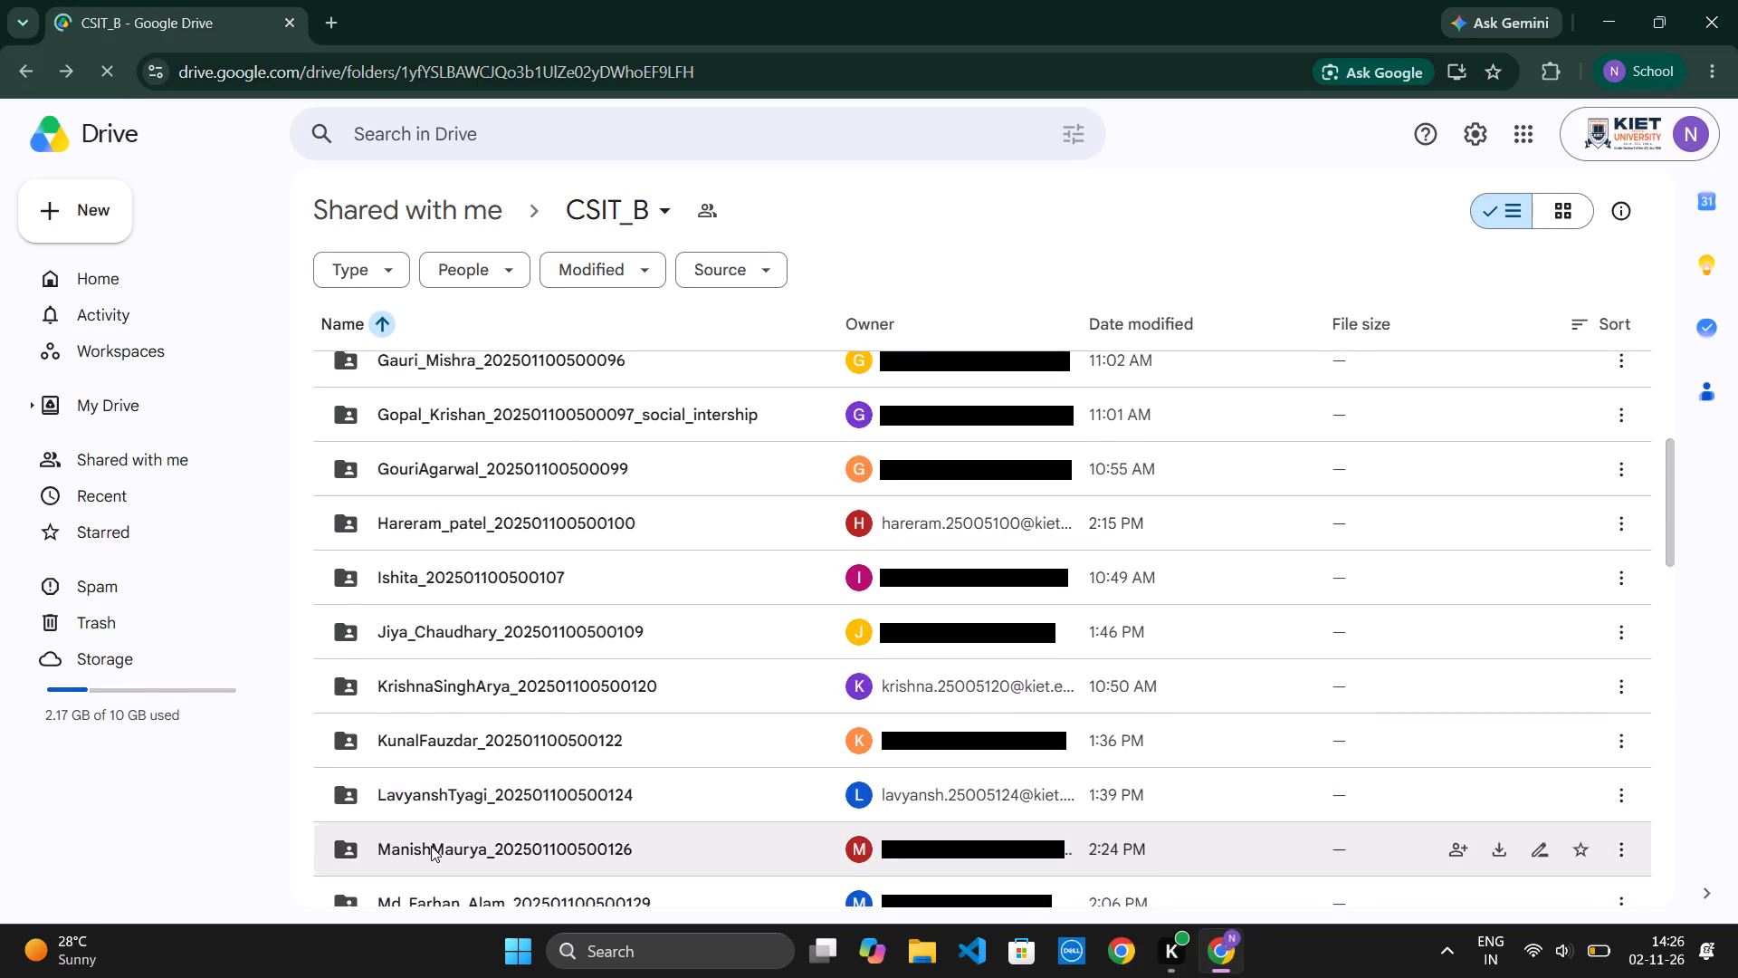
scroll(431, 846, "down", 1)
scroll(436, 696, "down", 2)
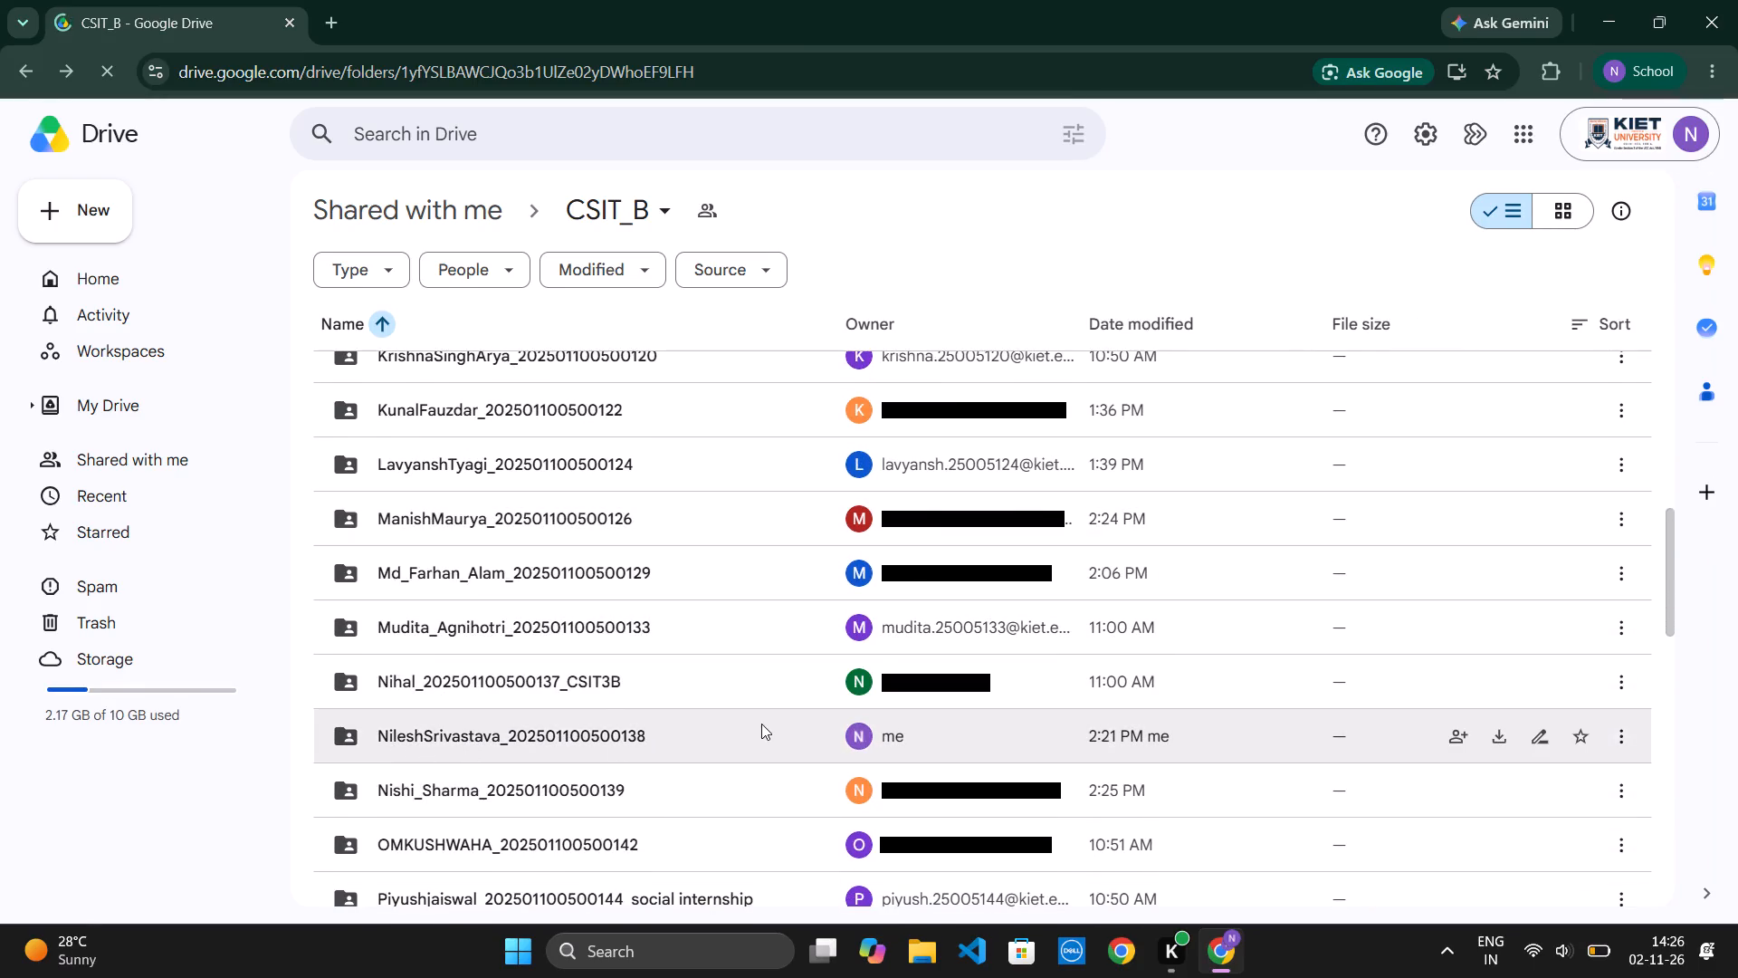
scroll(769, 713, "down", 1)
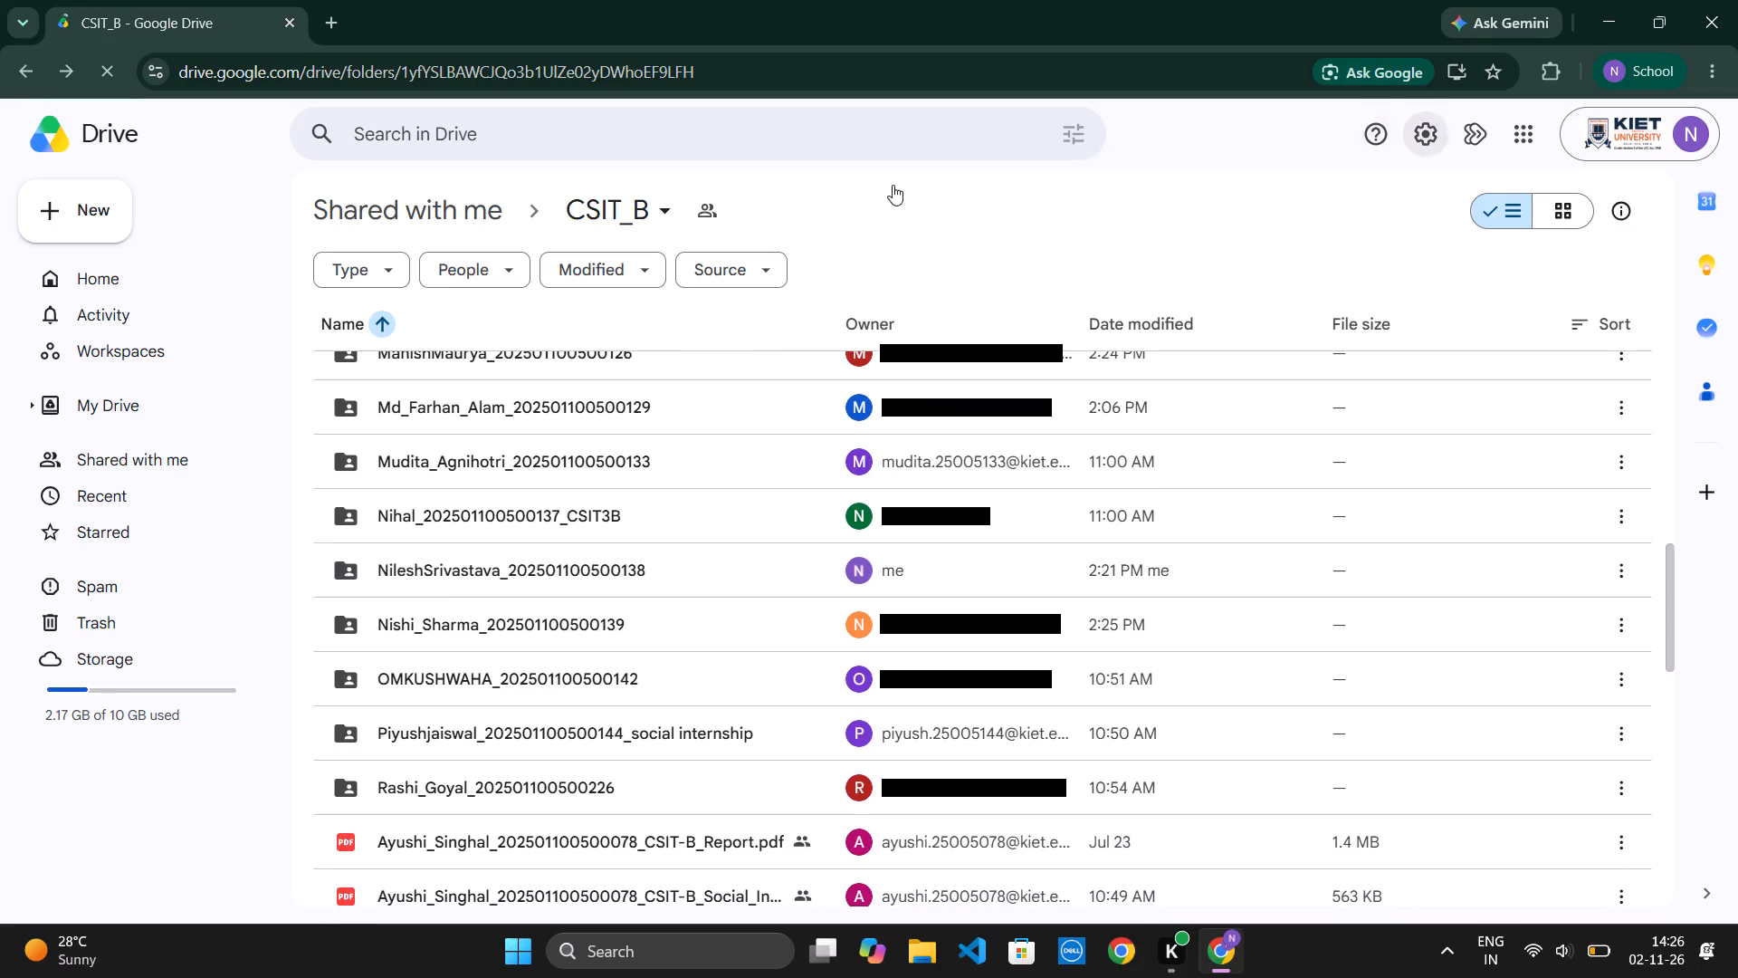
Close the browser window showing the CSIT_B folder.
left_click(1737, 0)
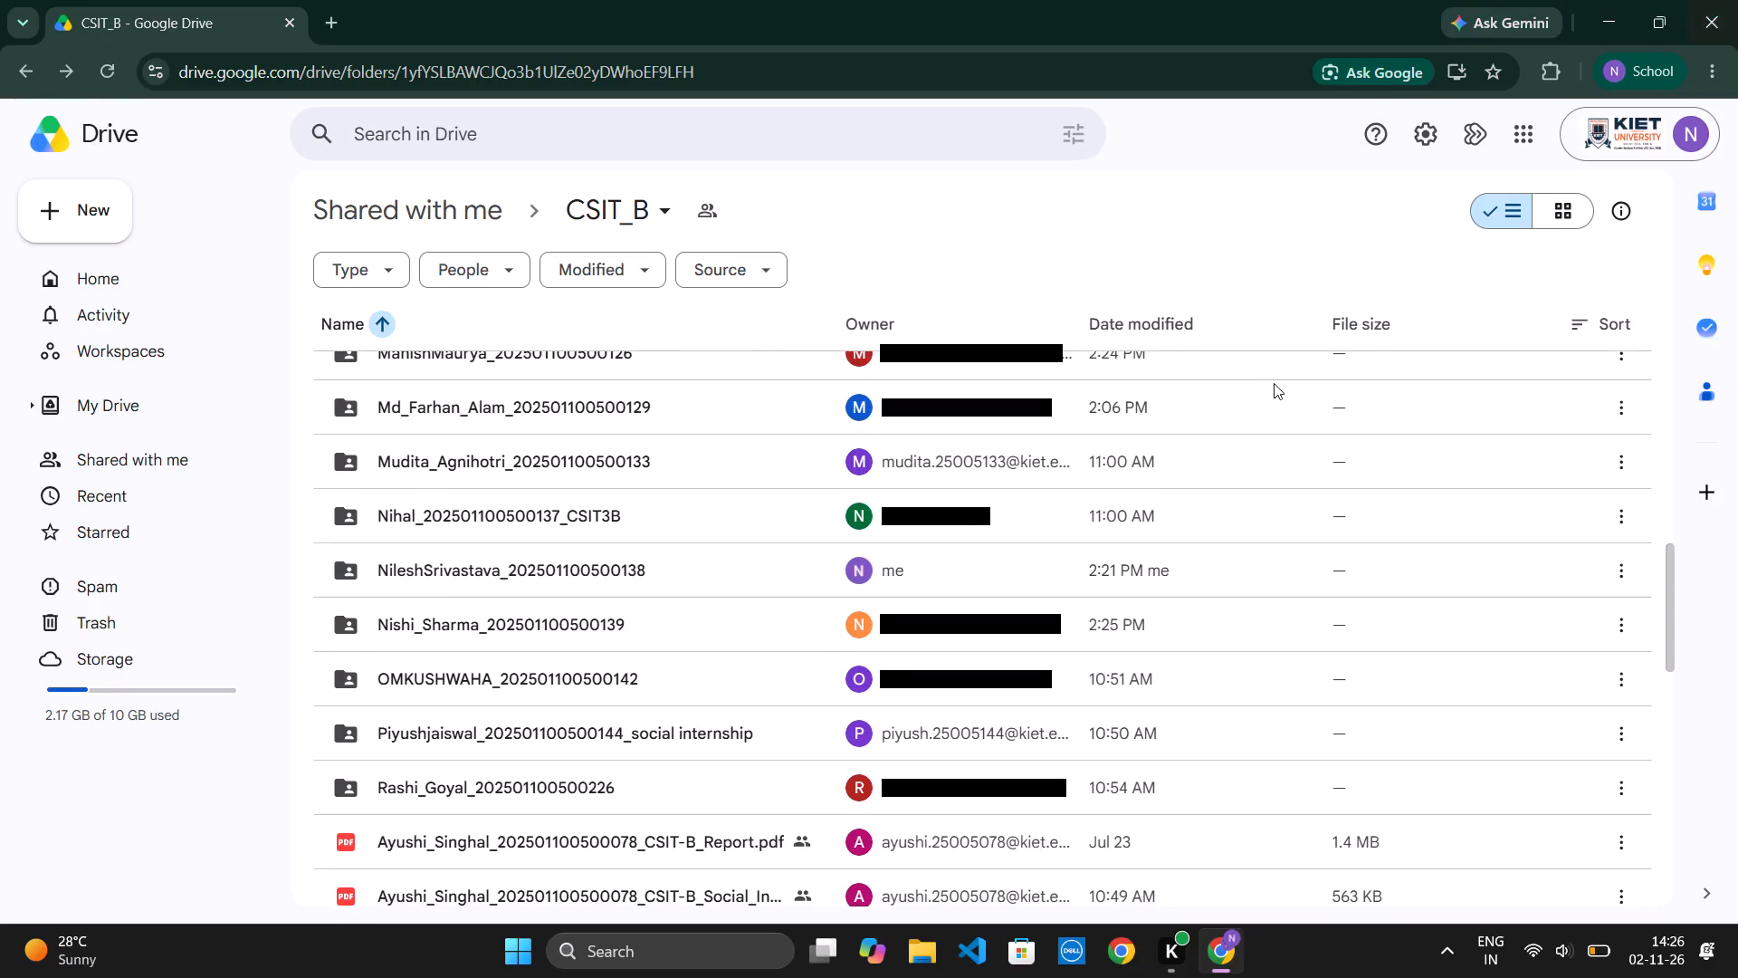